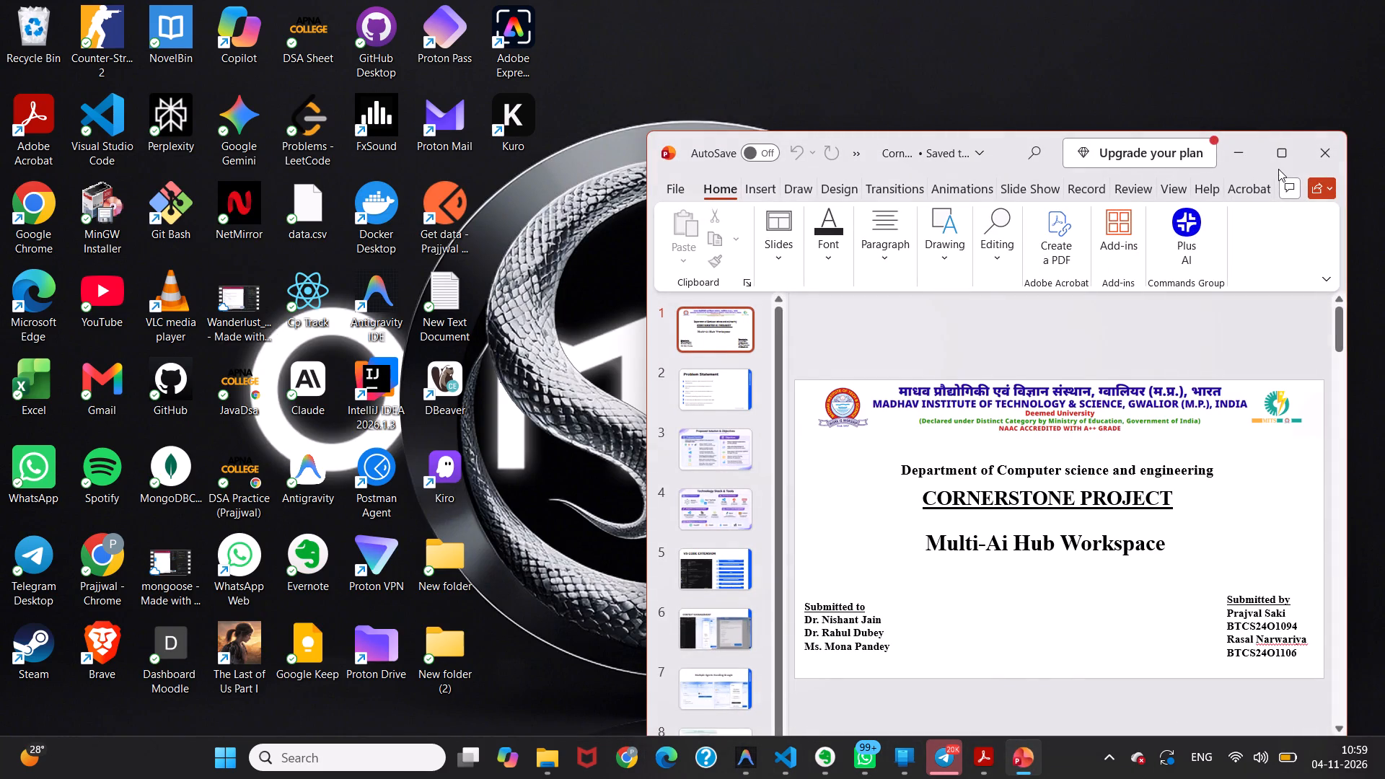
pyautogui.click(1278, 169)
pyautogui.scroll(-9, 266, 516)
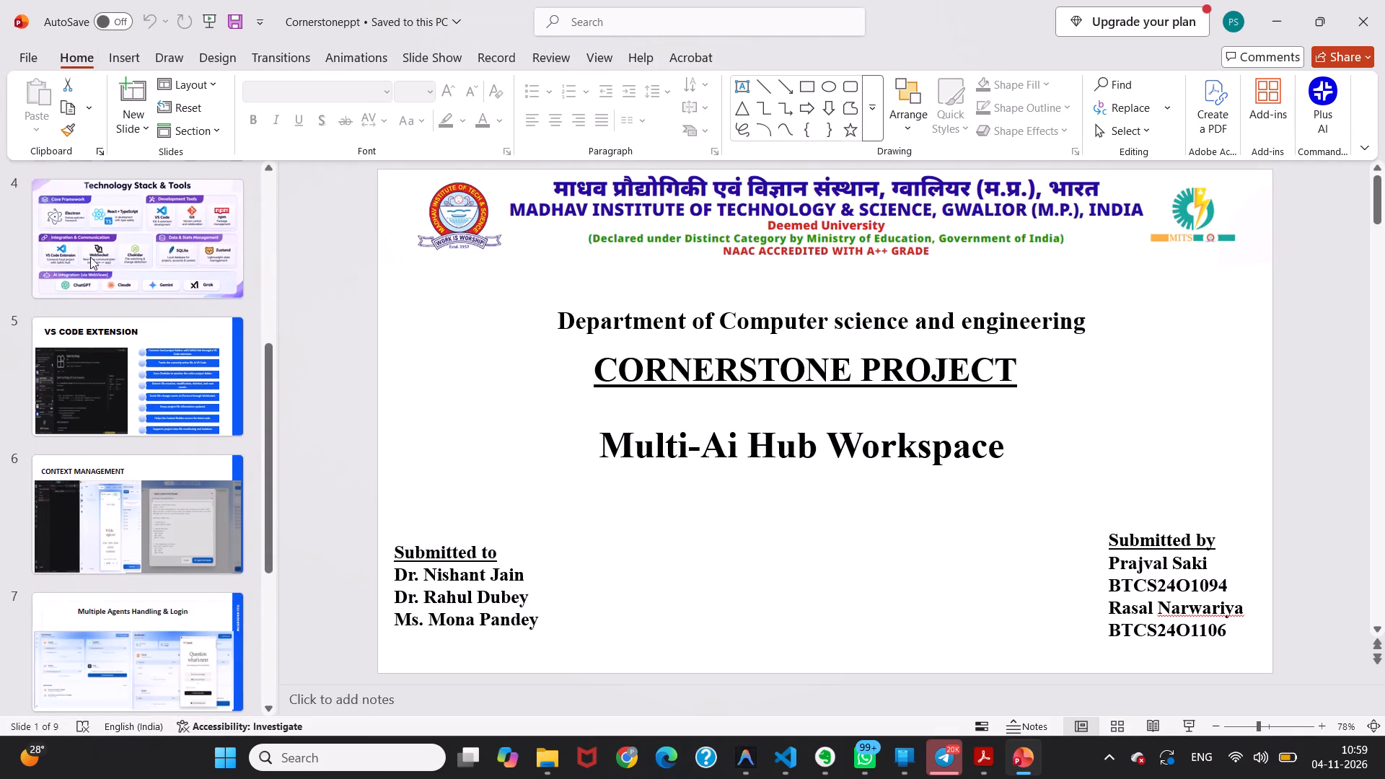
pyautogui.click(46, 56)
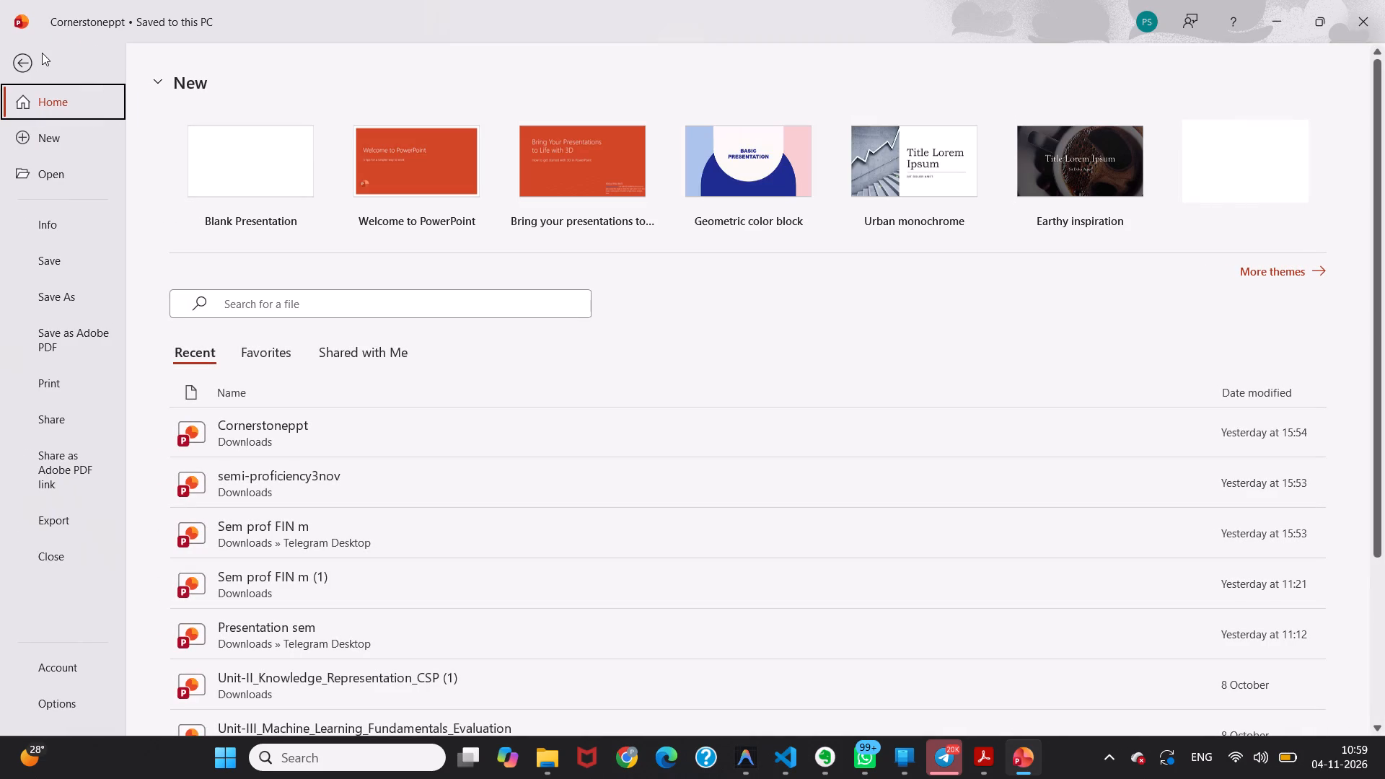
pyautogui.scroll(-3, 242, 348)
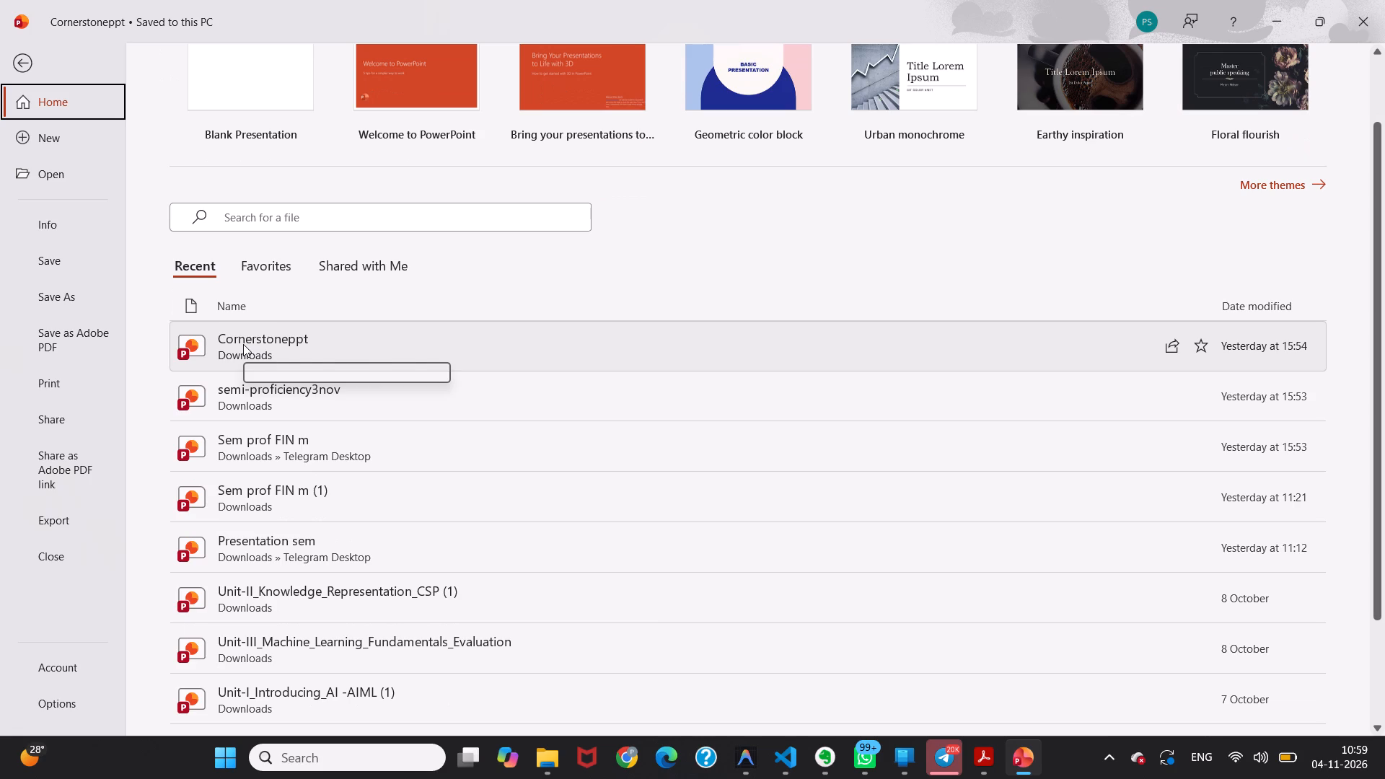
pyautogui.scroll(-16, 291, 379)
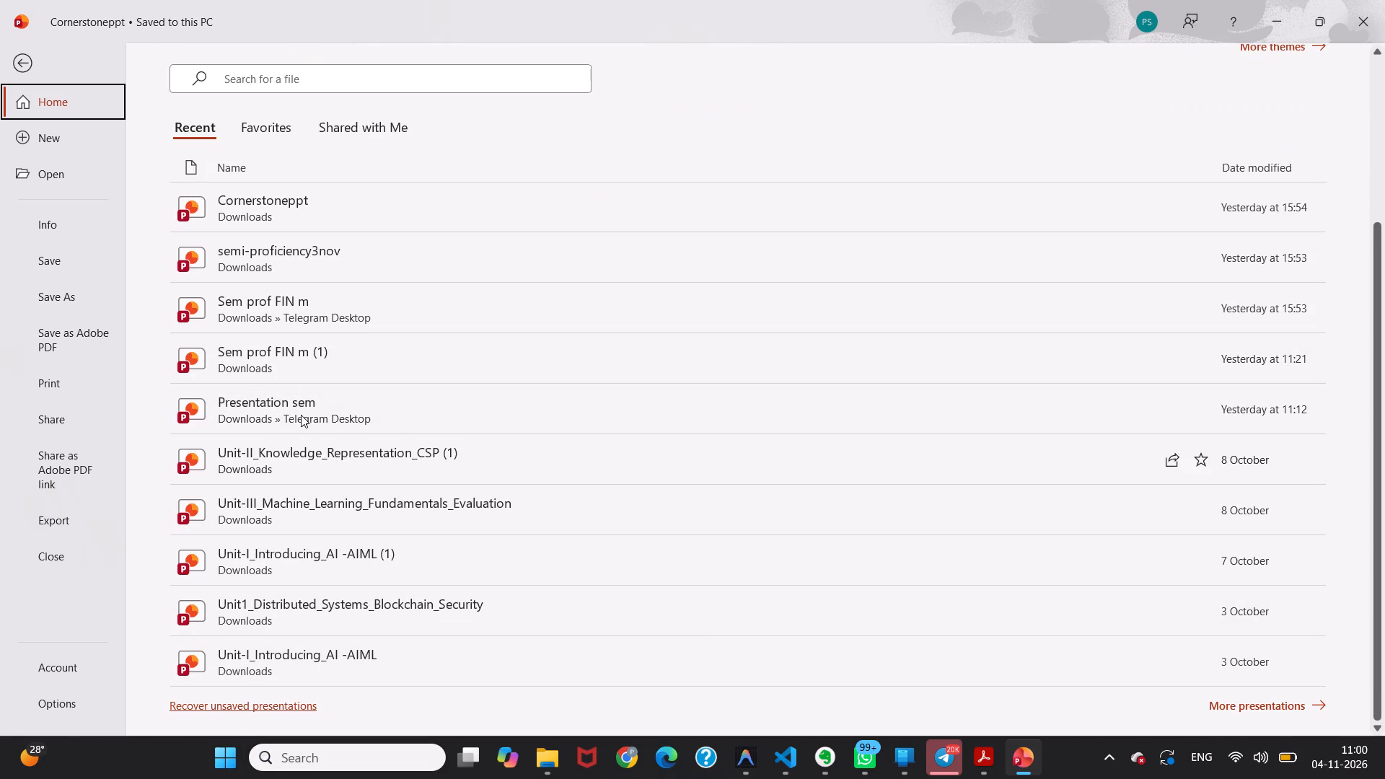
pyautogui.doubleClick(275, 299)
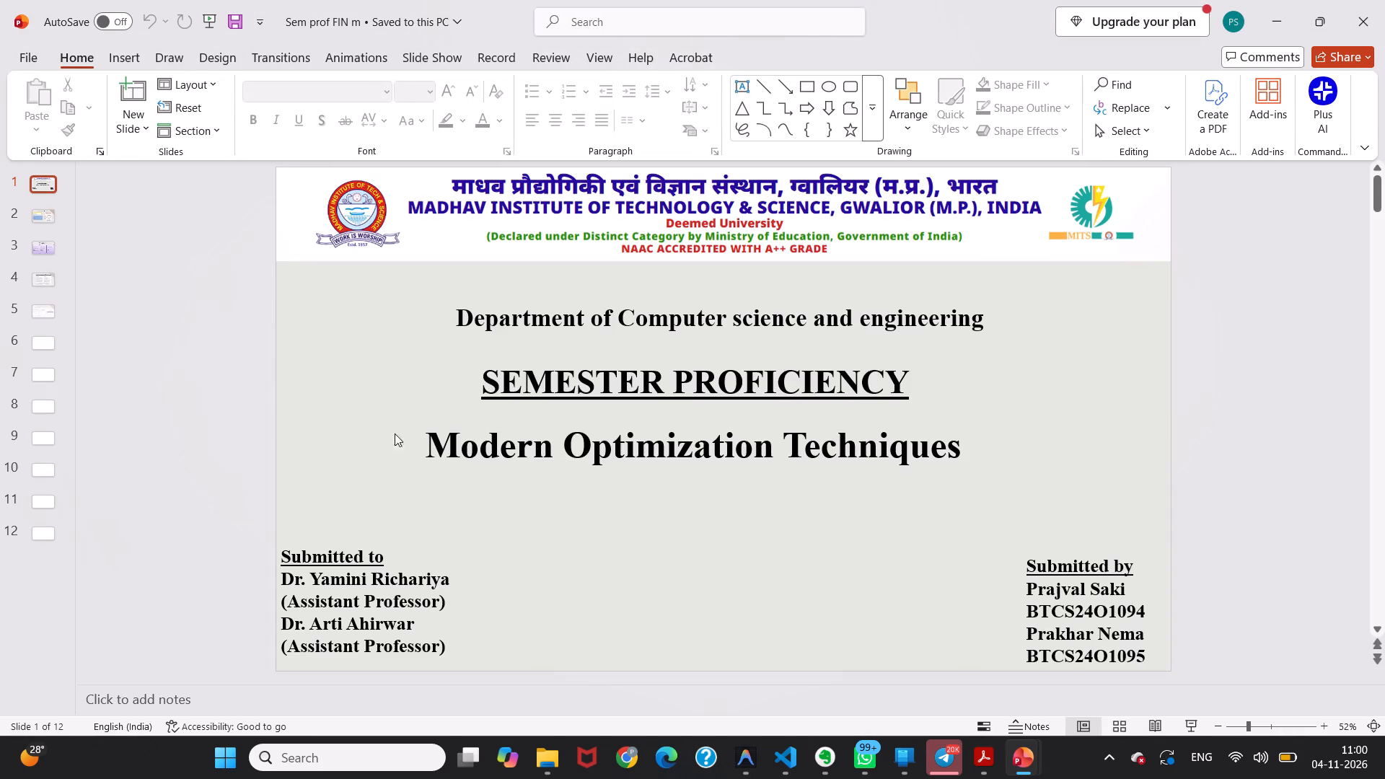
pyautogui.scroll(-11, 408, 437)
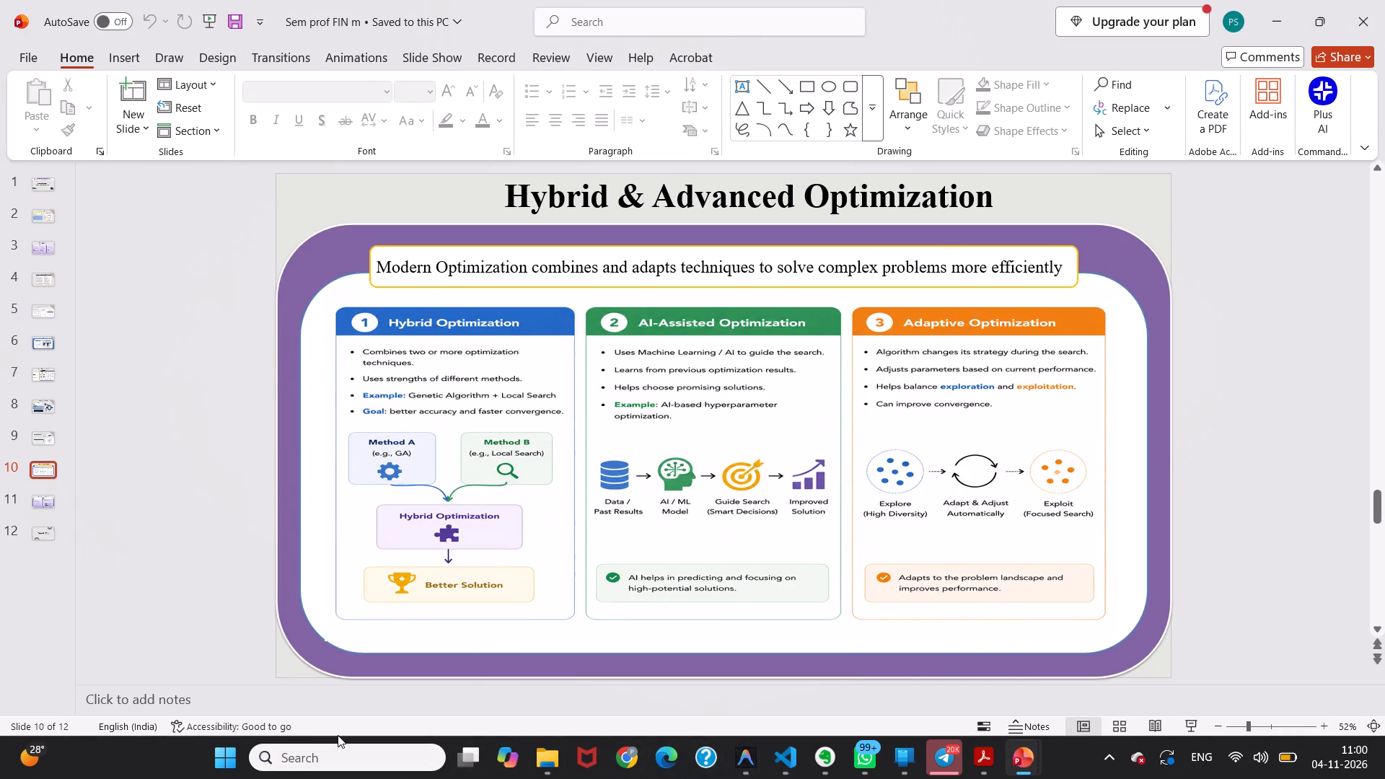
# Open the Windows search to look for an app.
pyautogui.click(347, 759)
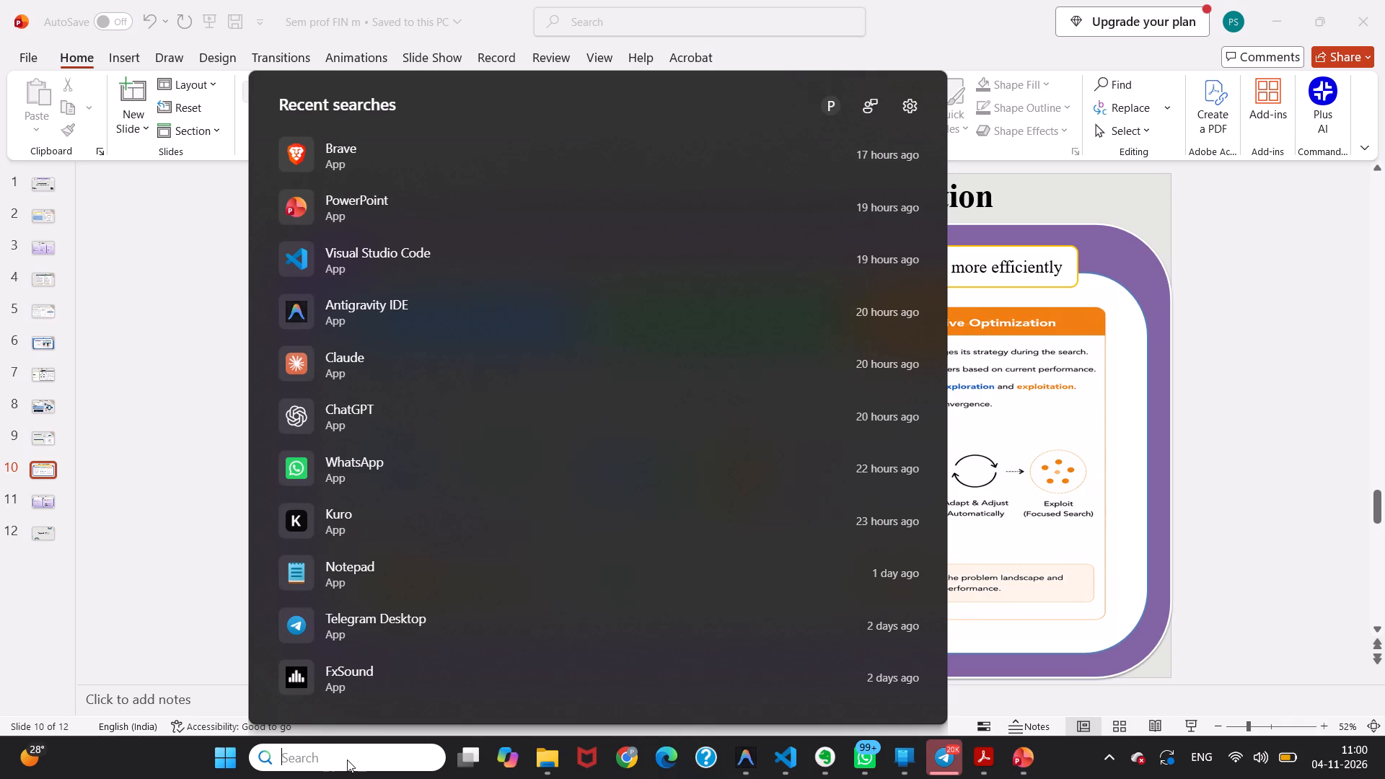
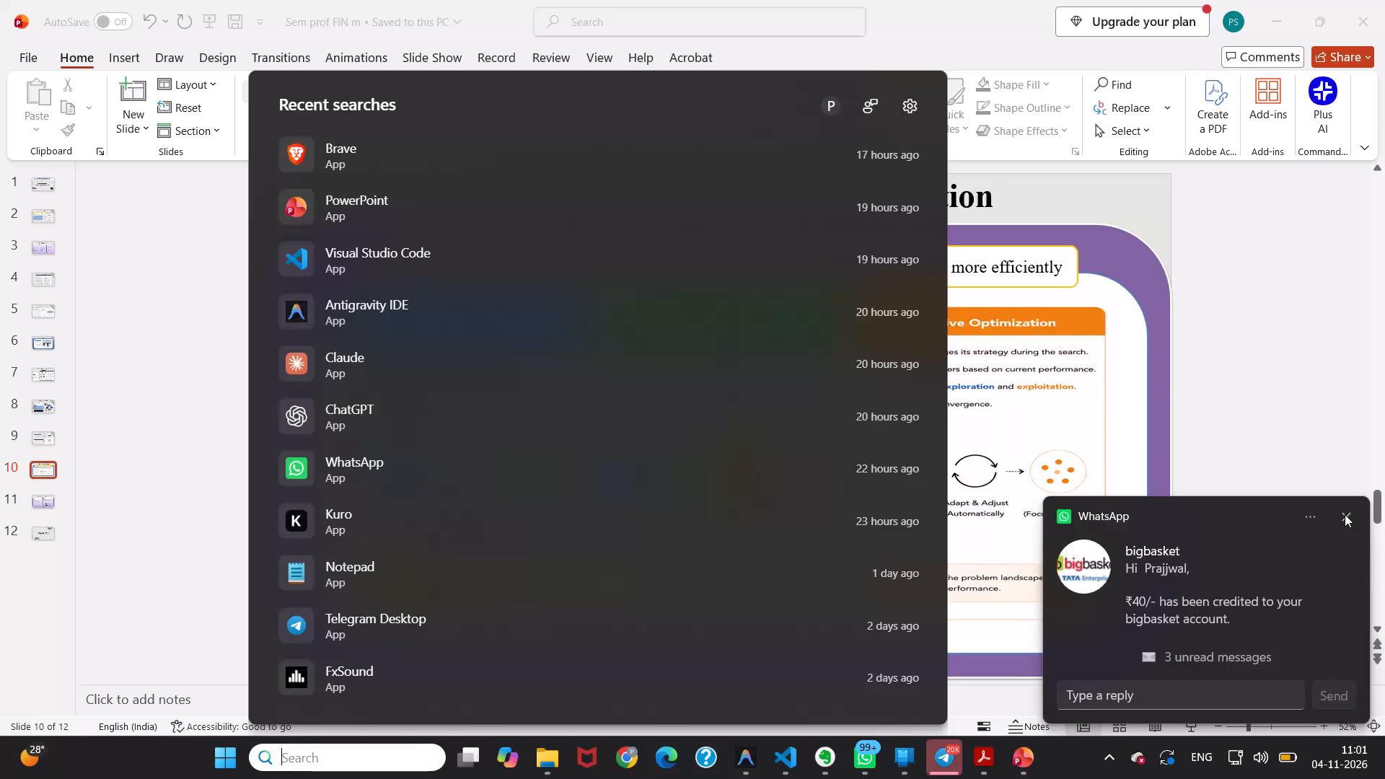
# Dismiss the app search and browse the Sem prof FIN m presentation back to its title slide.
pyautogui.scroll(-1, 661, 333)
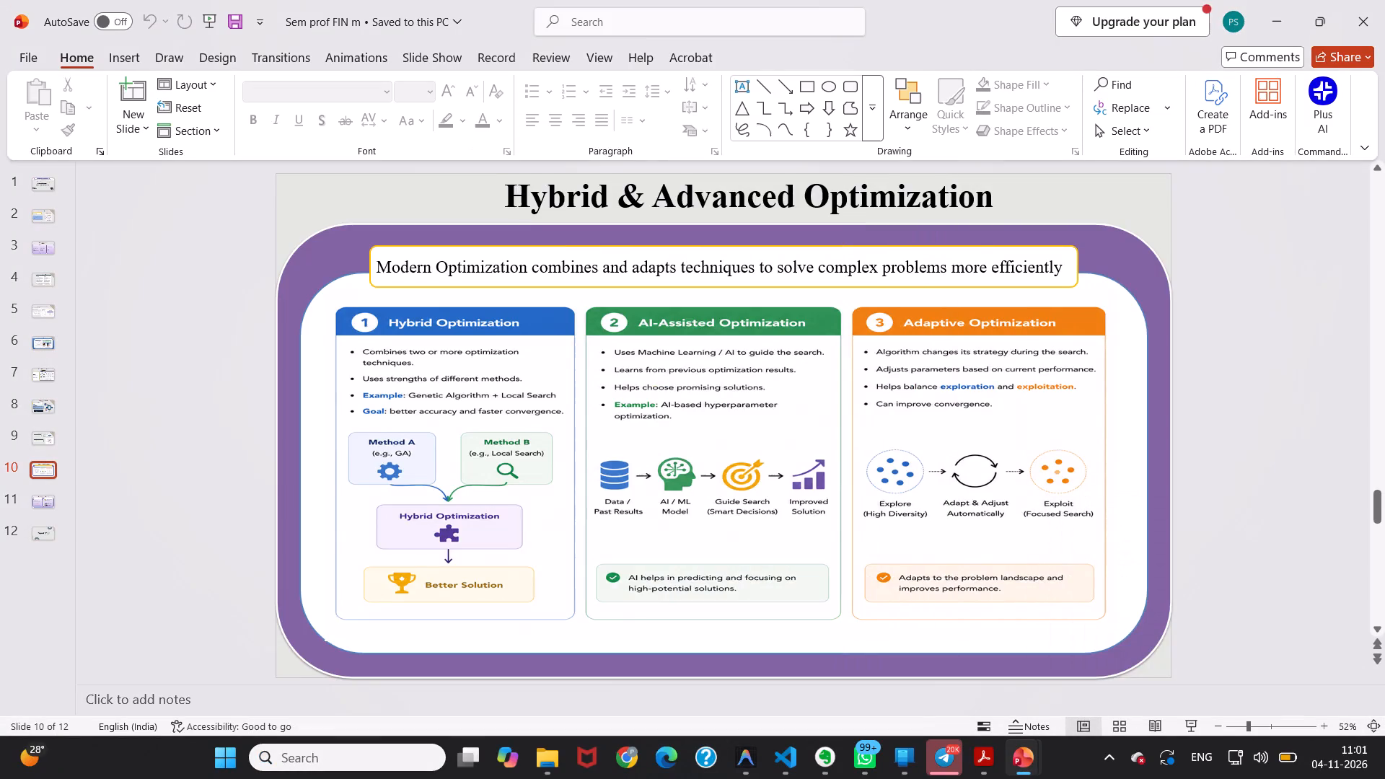
pyautogui.scroll(-3, 648, 361)
pyautogui.scroll(20, 629, 456)
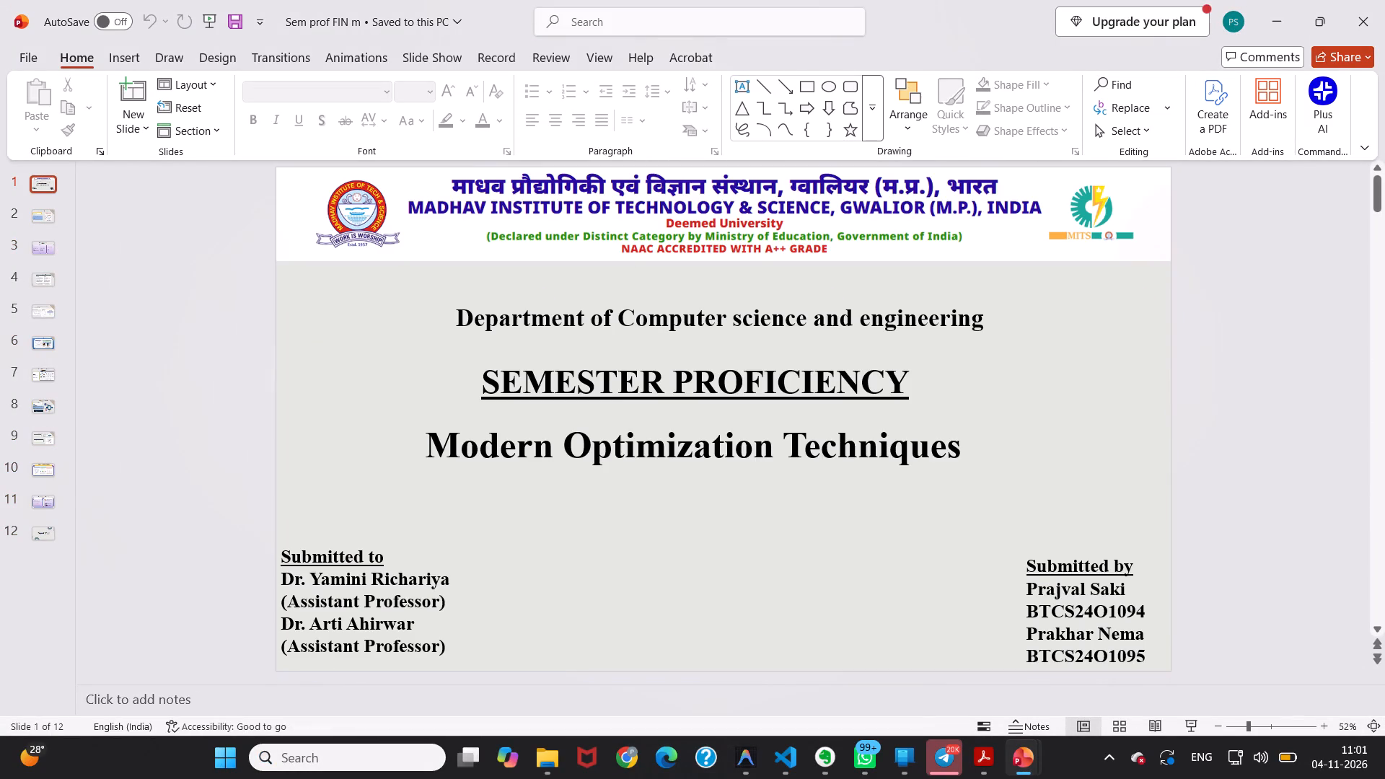
pyautogui.scroll(5, 628, 454)
pyautogui.moveTo(631, 505); pyautogui.dragTo(643, 530)
pyautogui.click(809, 541)
# Check the recent presentations on the file page and open the complete list of presentations.
pyautogui.click(40, 80)
pyautogui.click(33, 56)
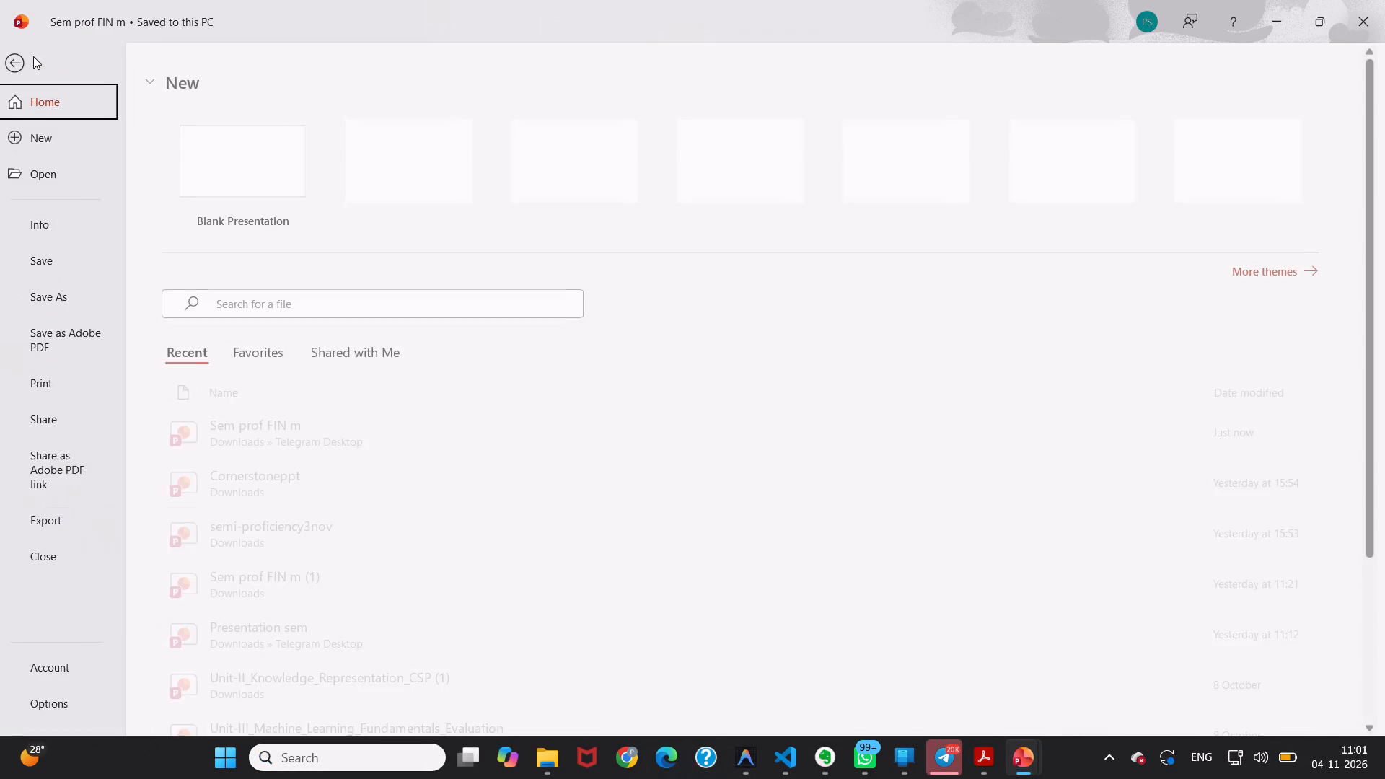
pyautogui.scroll(-10, 276, 419)
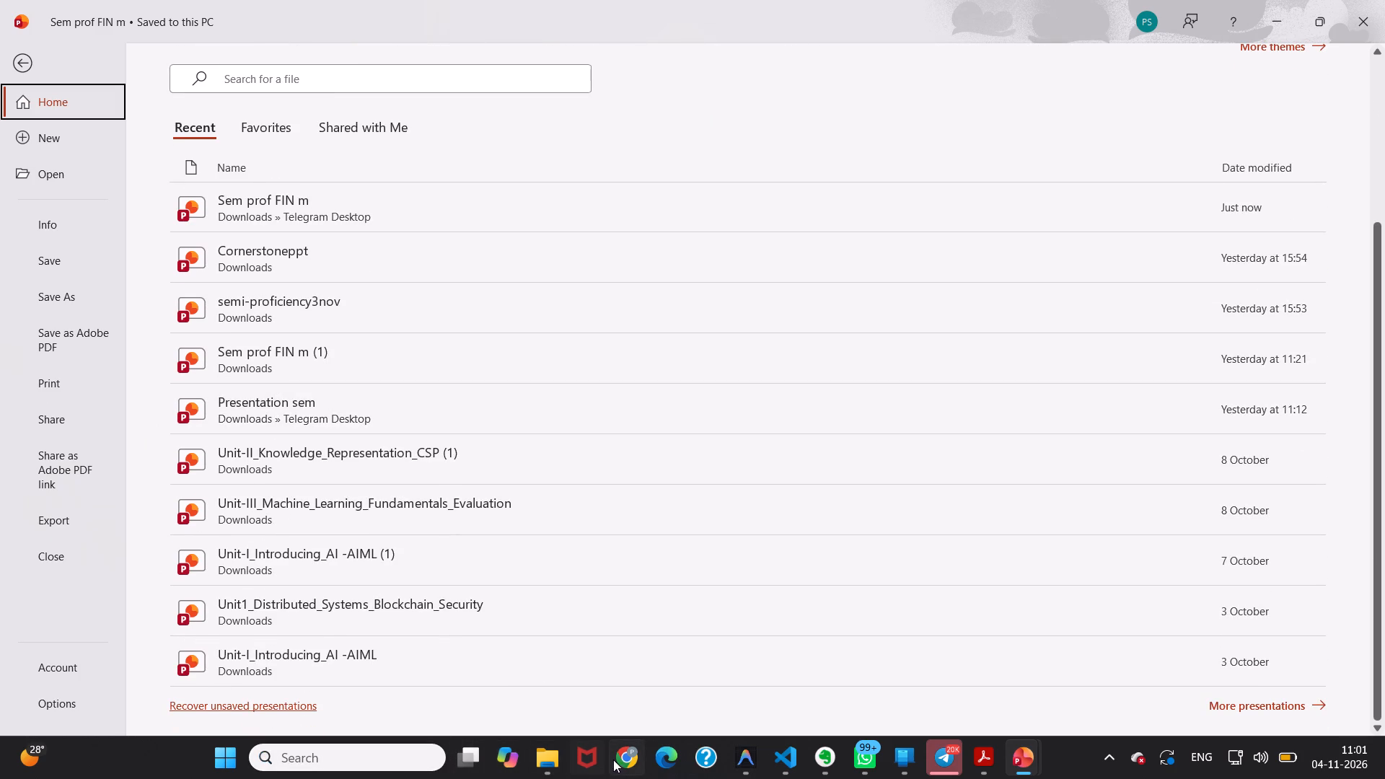
pyautogui.scroll(-9, 380, 540)
pyautogui.scroll(3, 380, 540)
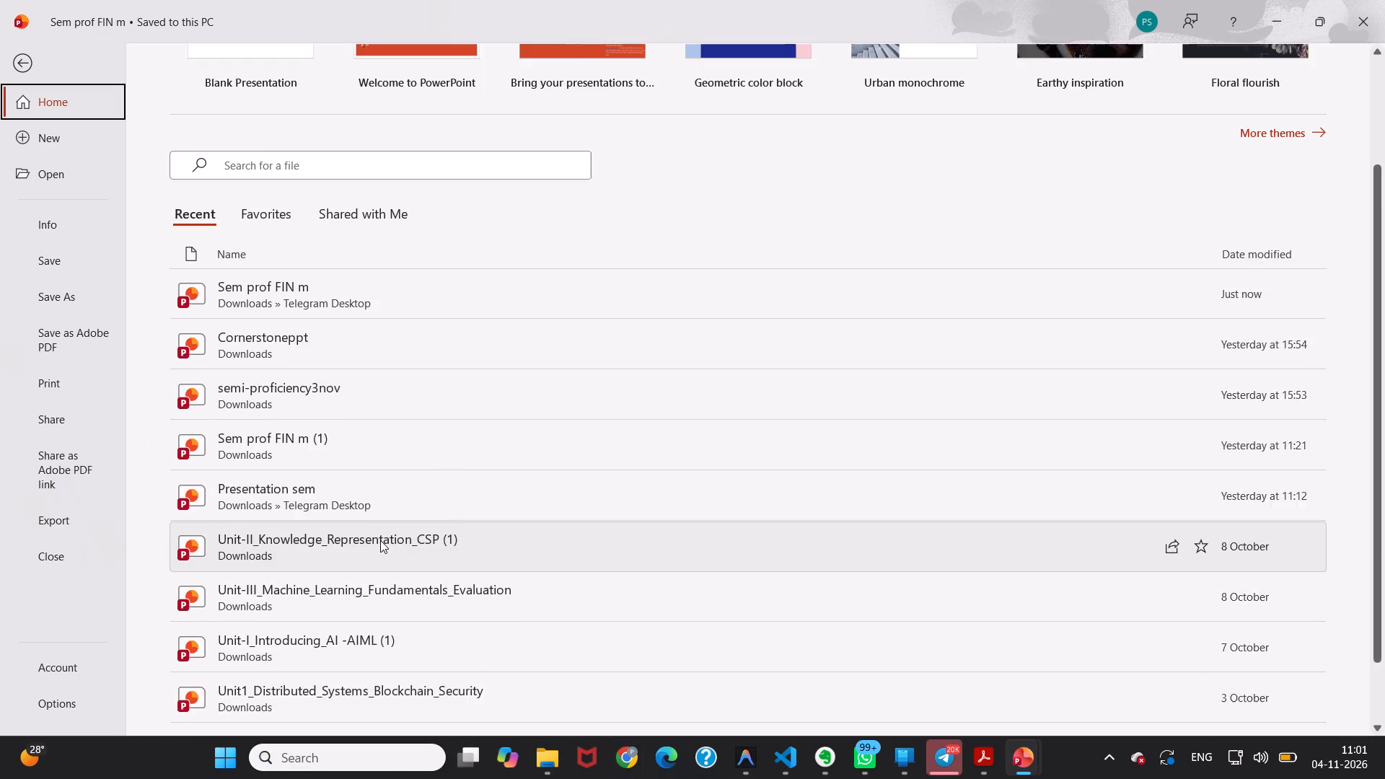
pyautogui.scroll(-9, 380, 540)
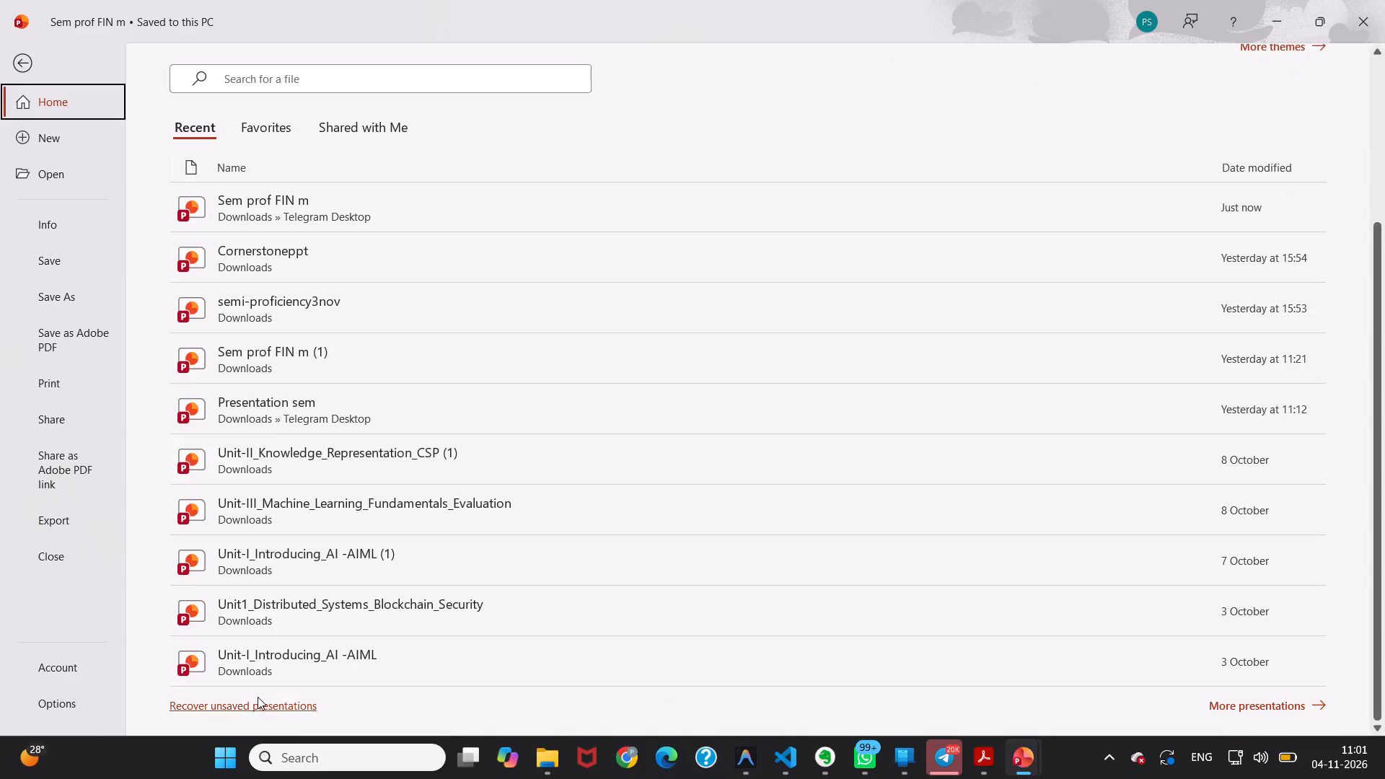
pyautogui.click(1292, 707)
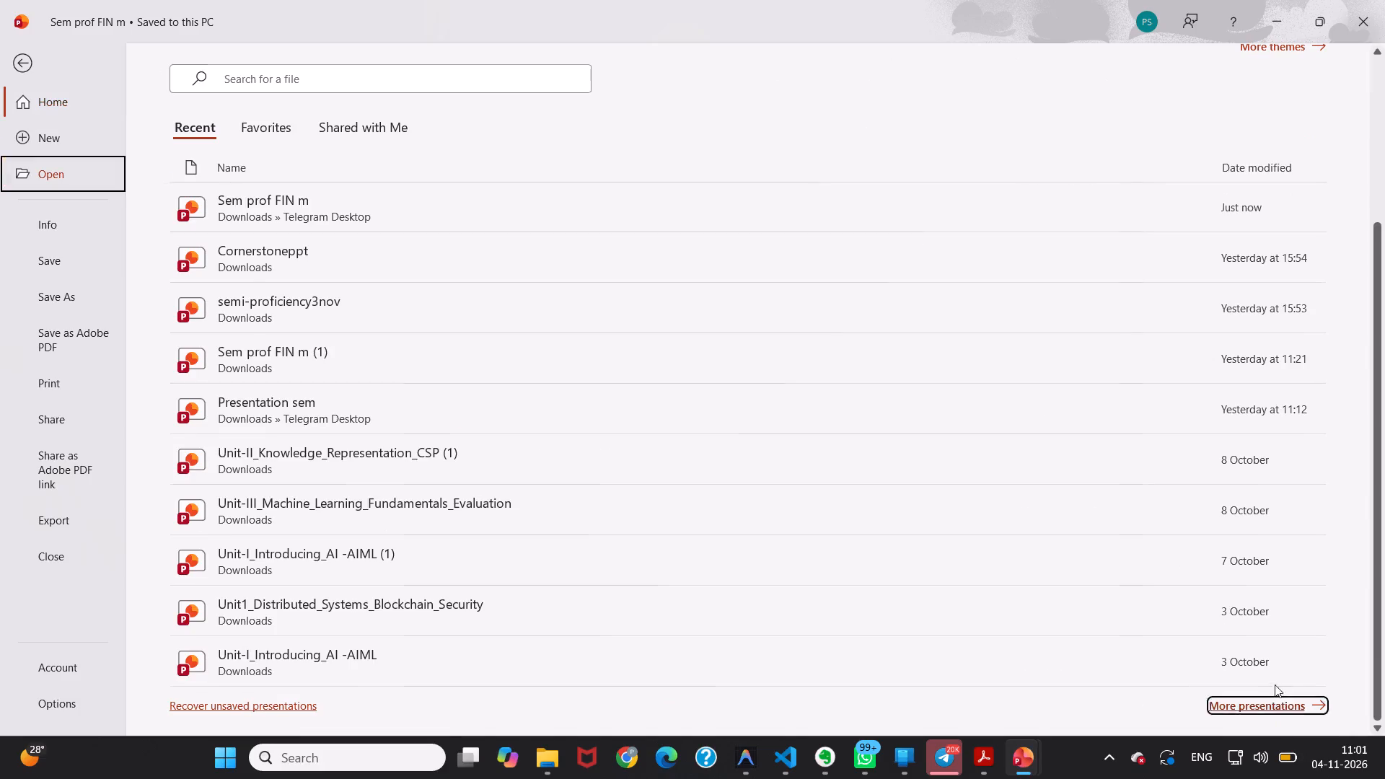
# Look through the full list of recent presentations, down to the oldest entries, for an earlier presentation.
pyautogui.scroll(-6, 1052, 630)
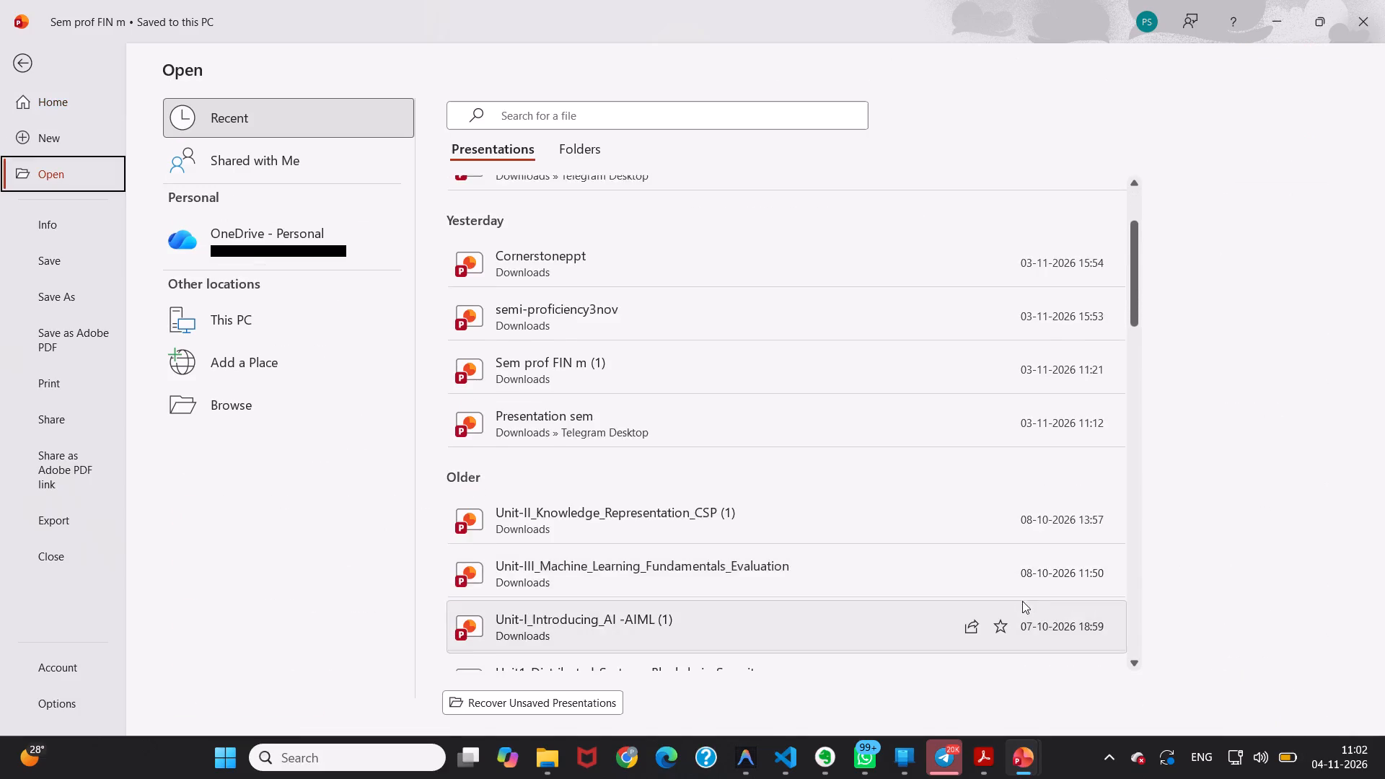
pyautogui.scroll(-11, 1022, 601)
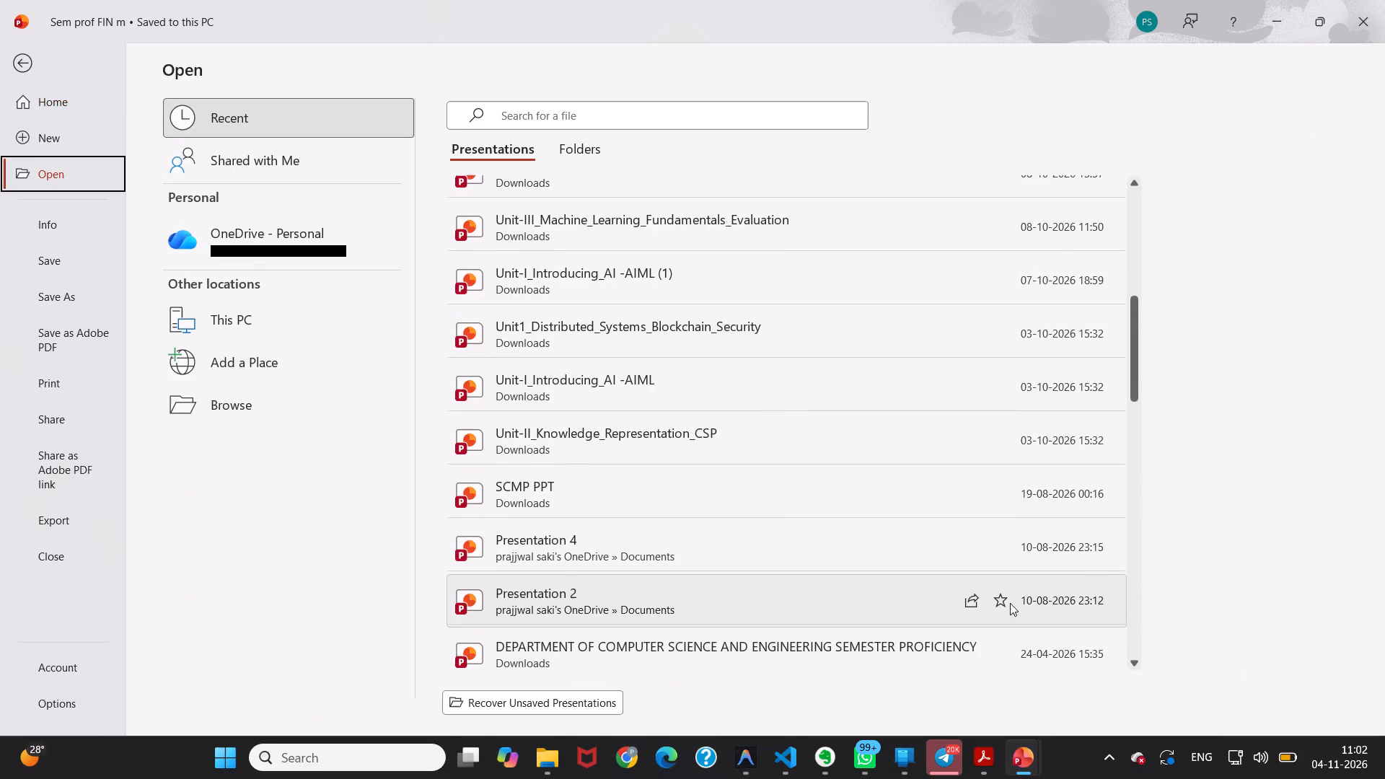
pyautogui.scroll(-2, 749, 566)
pyautogui.scroll(-5, 654, 577)
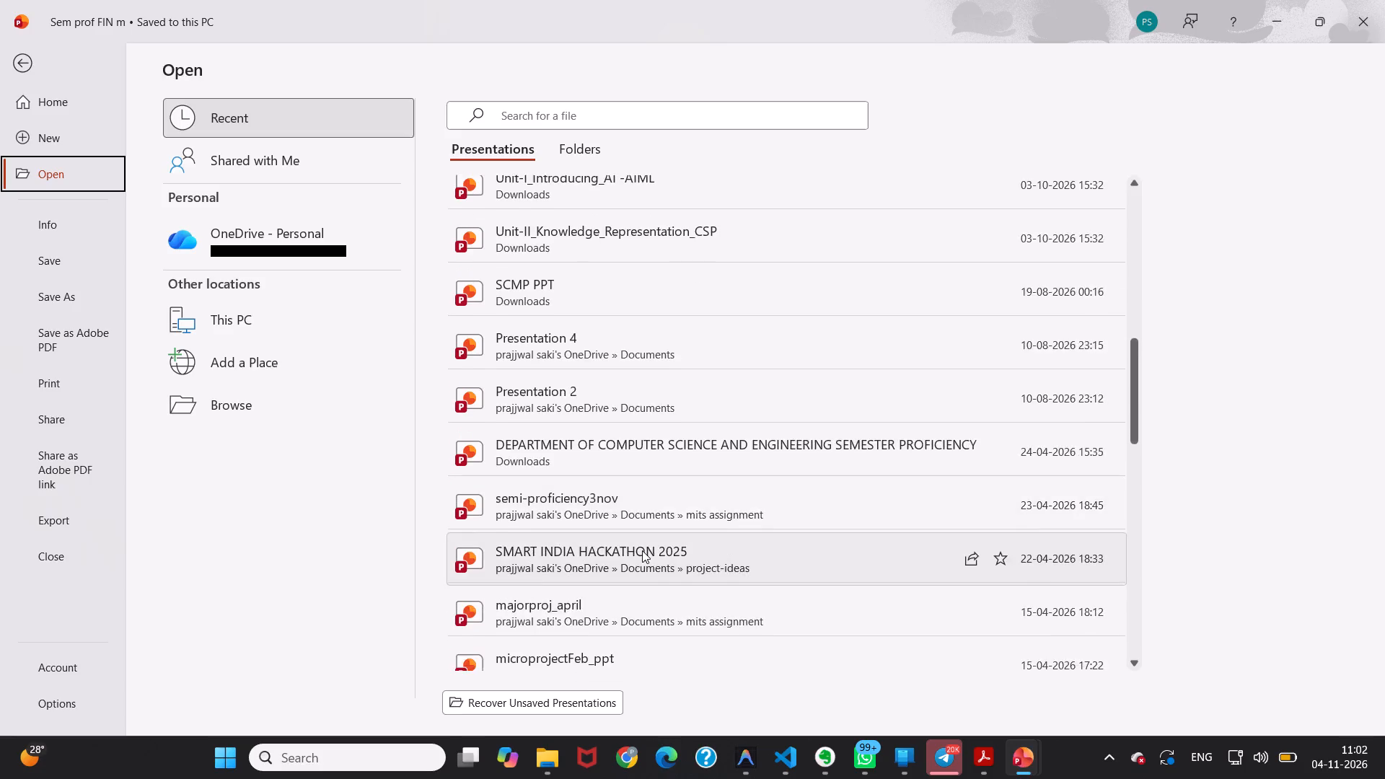
pyautogui.scroll(-4, 642, 550)
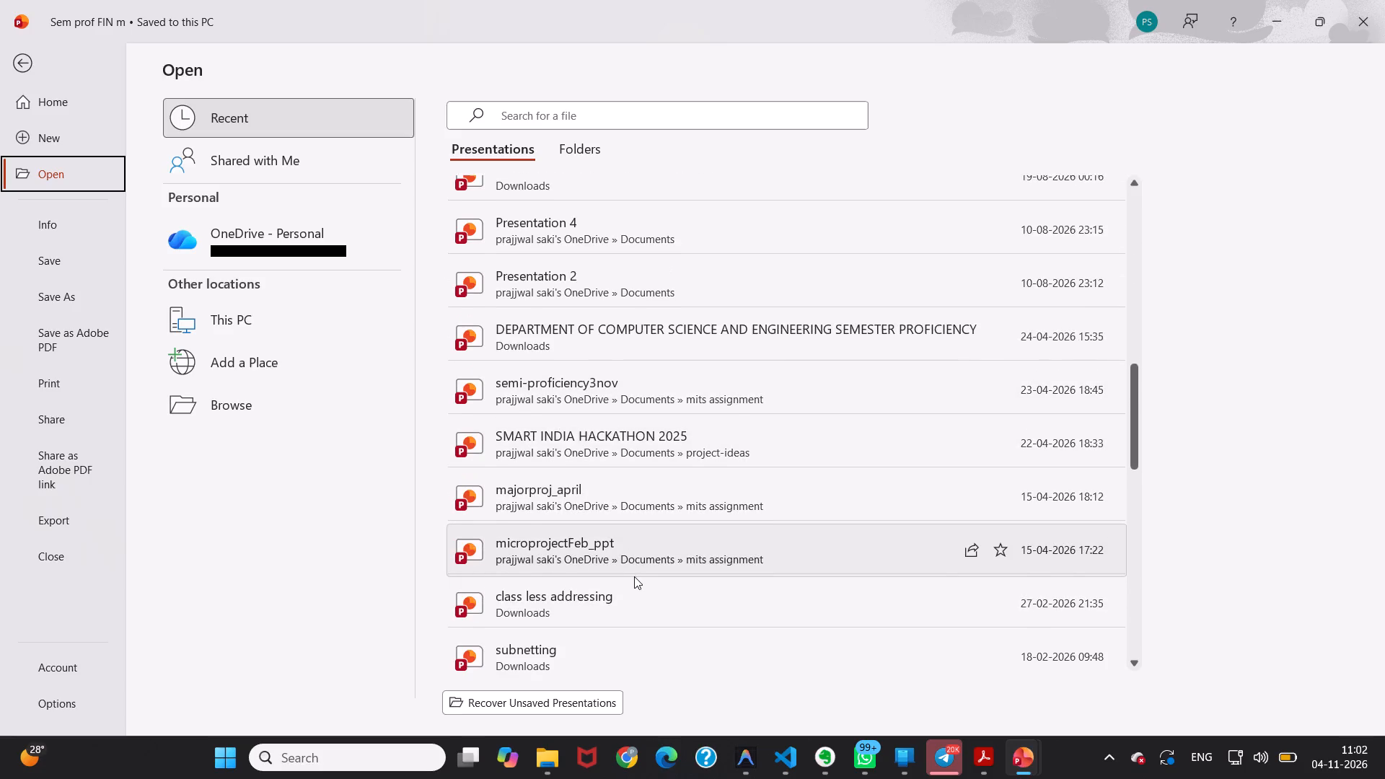
pyautogui.scroll(-11, 634, 576)
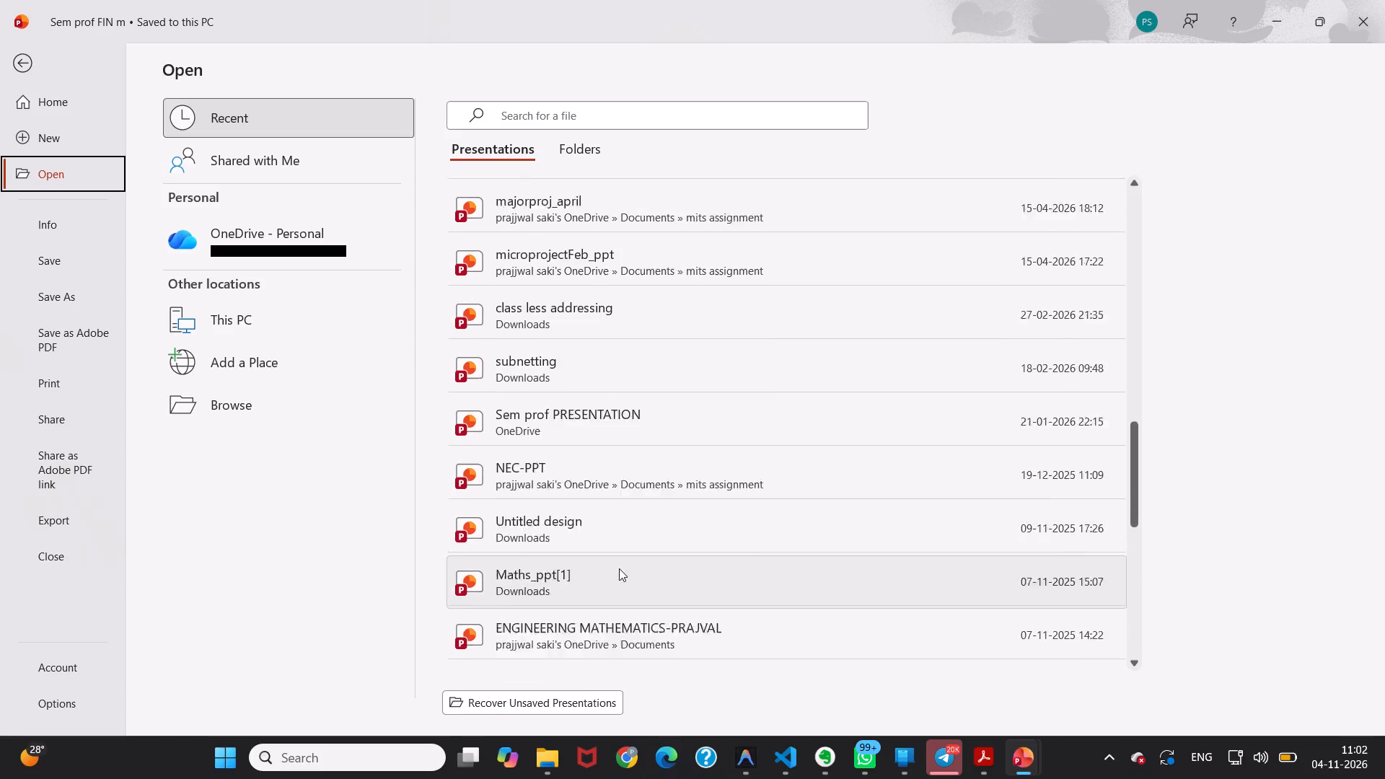
pyautogui.scroll(-18, 619, 568)
pyautogui.scroll(1, 574, 633)
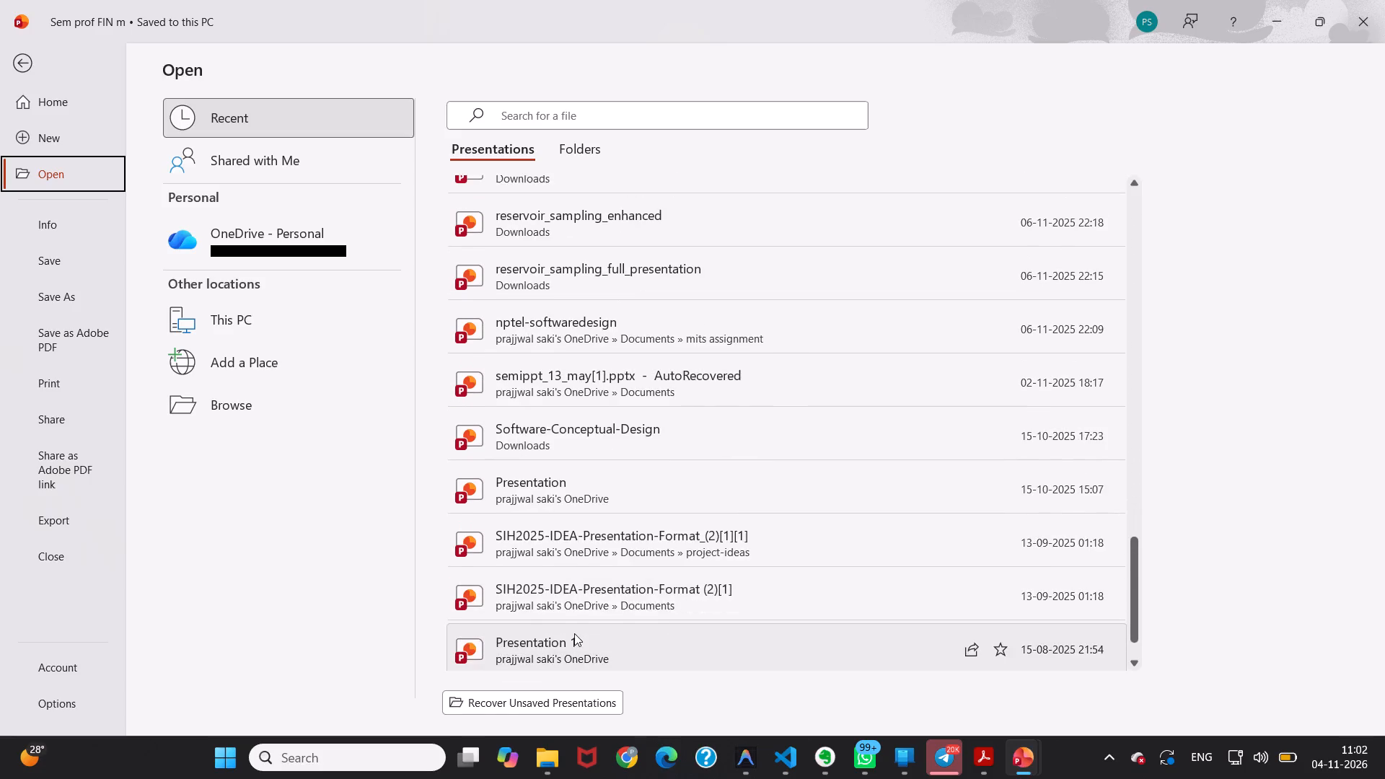
pyautogui.scroll(2, 559, 584)
pyautogui.scroll(-4, 535, 532)
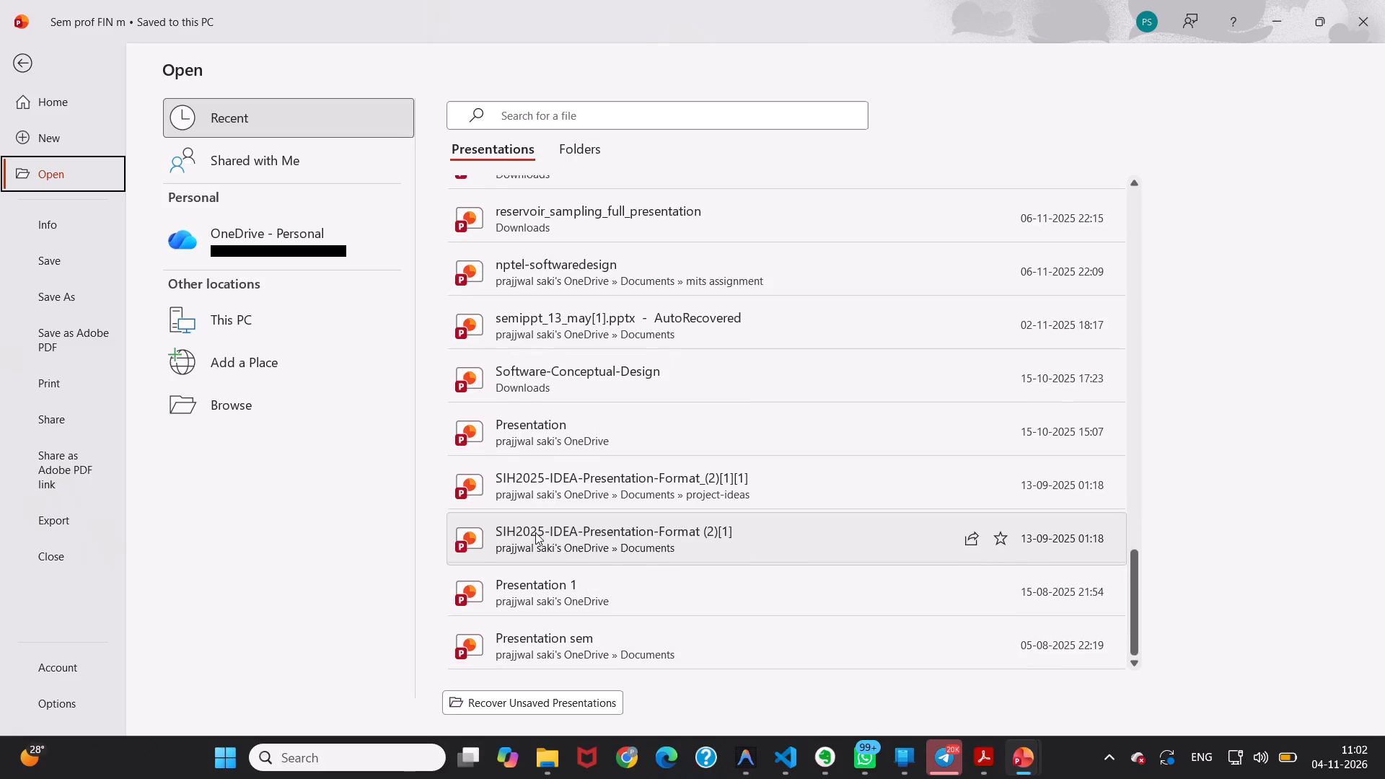
pyautogui.scroll(-4, 535, 534)
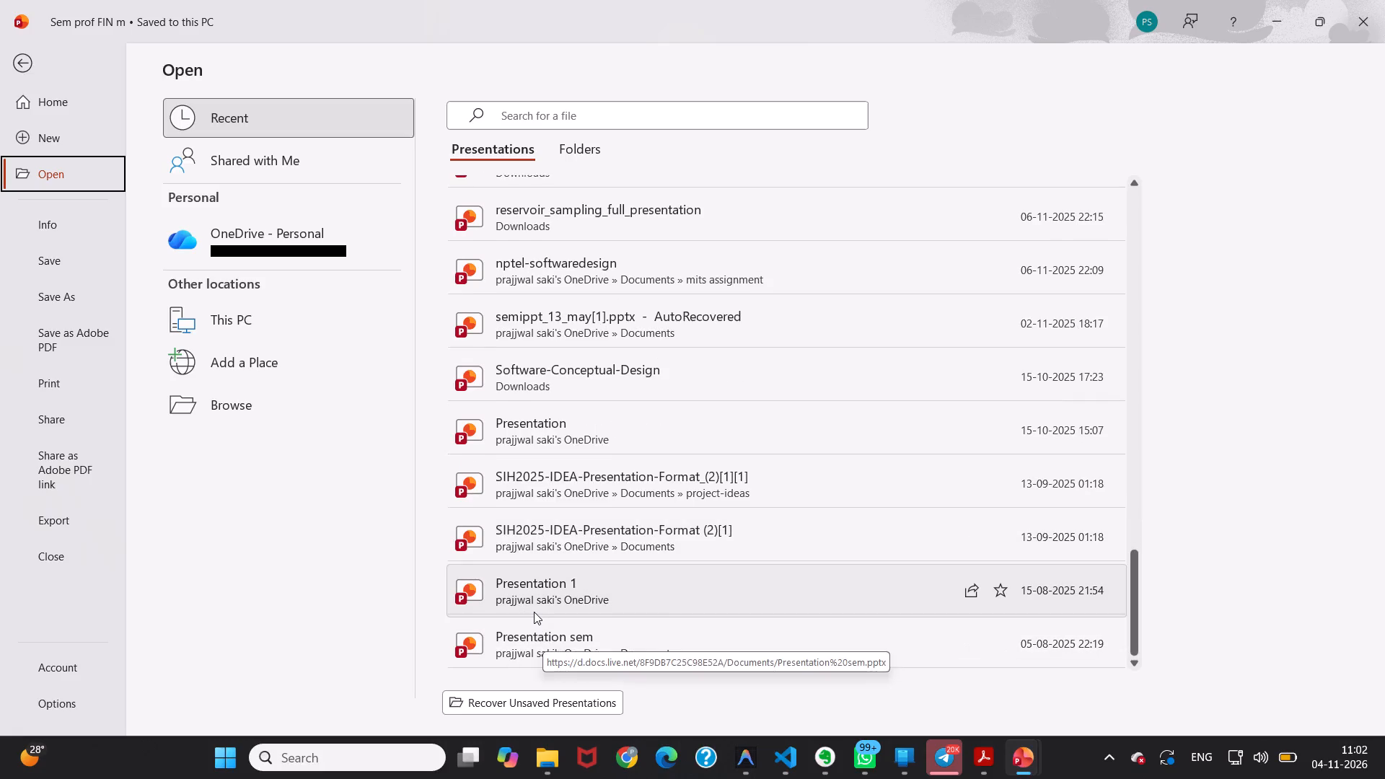
pyautogui.scroll(17, 534, 612)
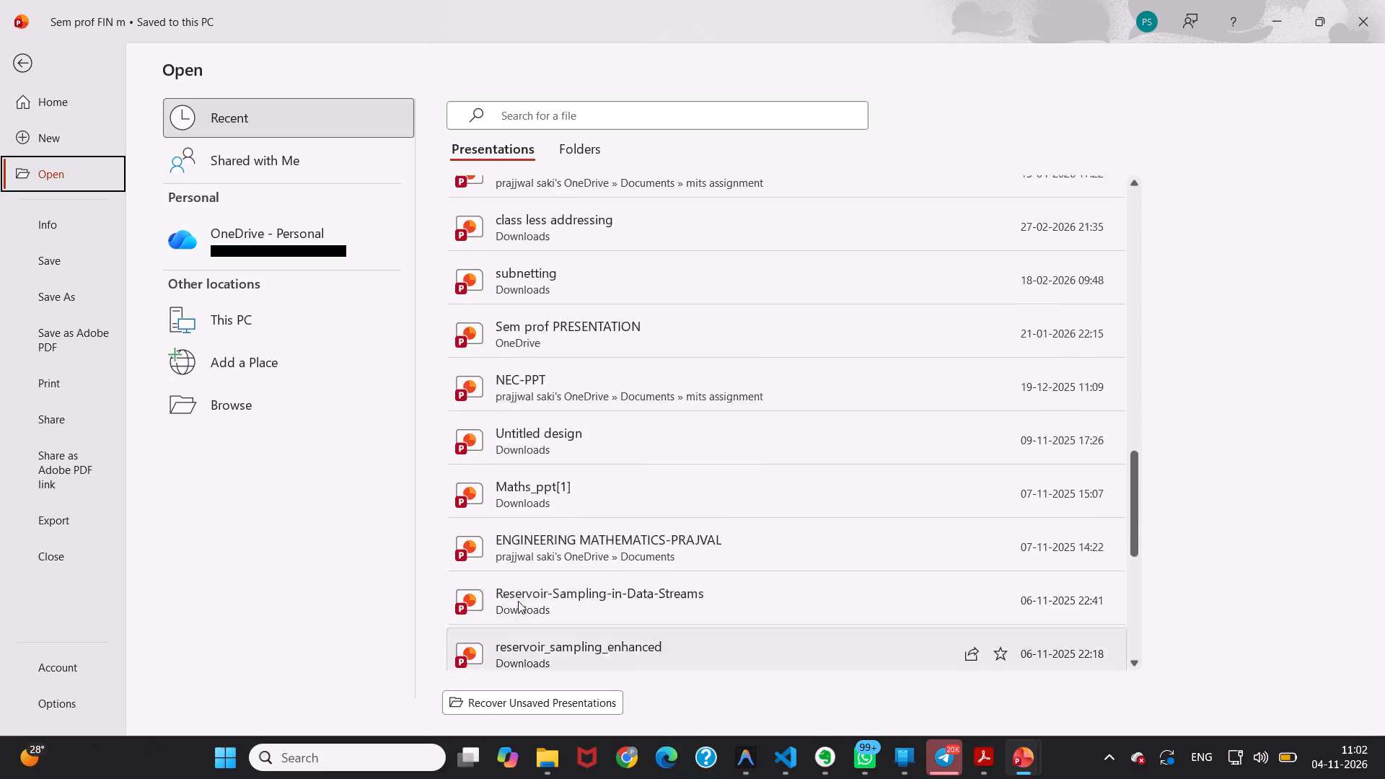
pyautogui.scroll(7, 518, 601)
# Switch to File Explorer and open the Documents folder.
pyautogui.click(530, 767)
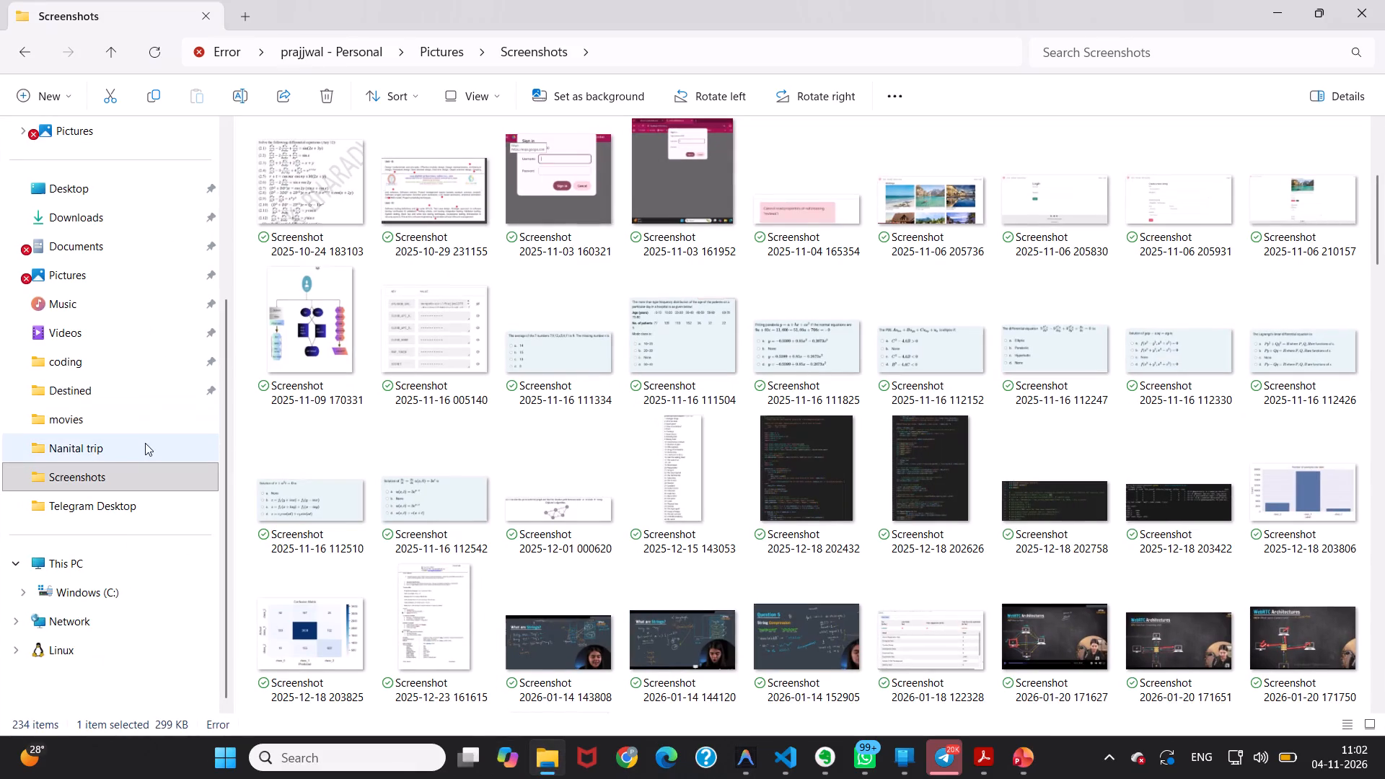
pyautogui.scroll(1, 126, 293)
pyautogui.doubleClick(127, 307)
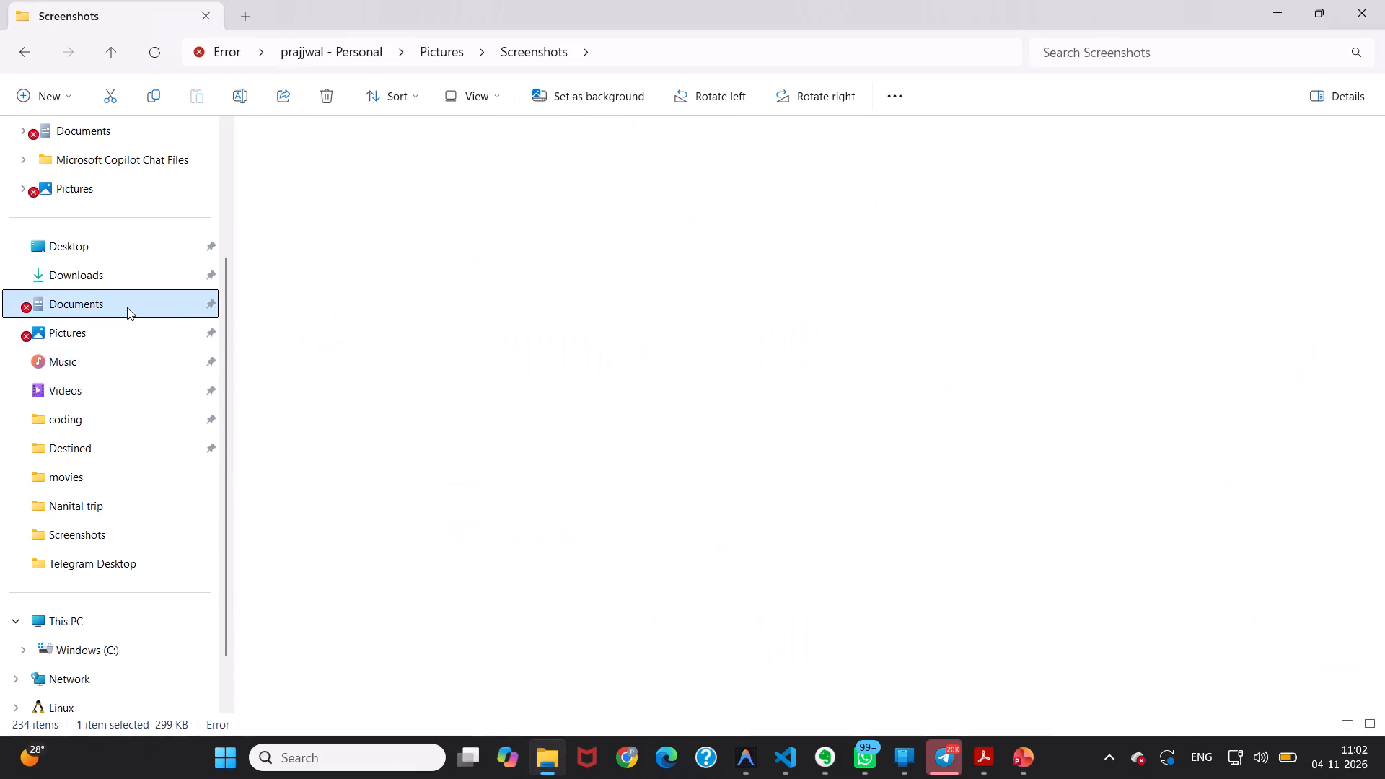
# Open the imp doc folder, look through its files, and return to the Documents folder.
pyautogui.click(356, 265)
pyautogui.rightClick(356, 265)
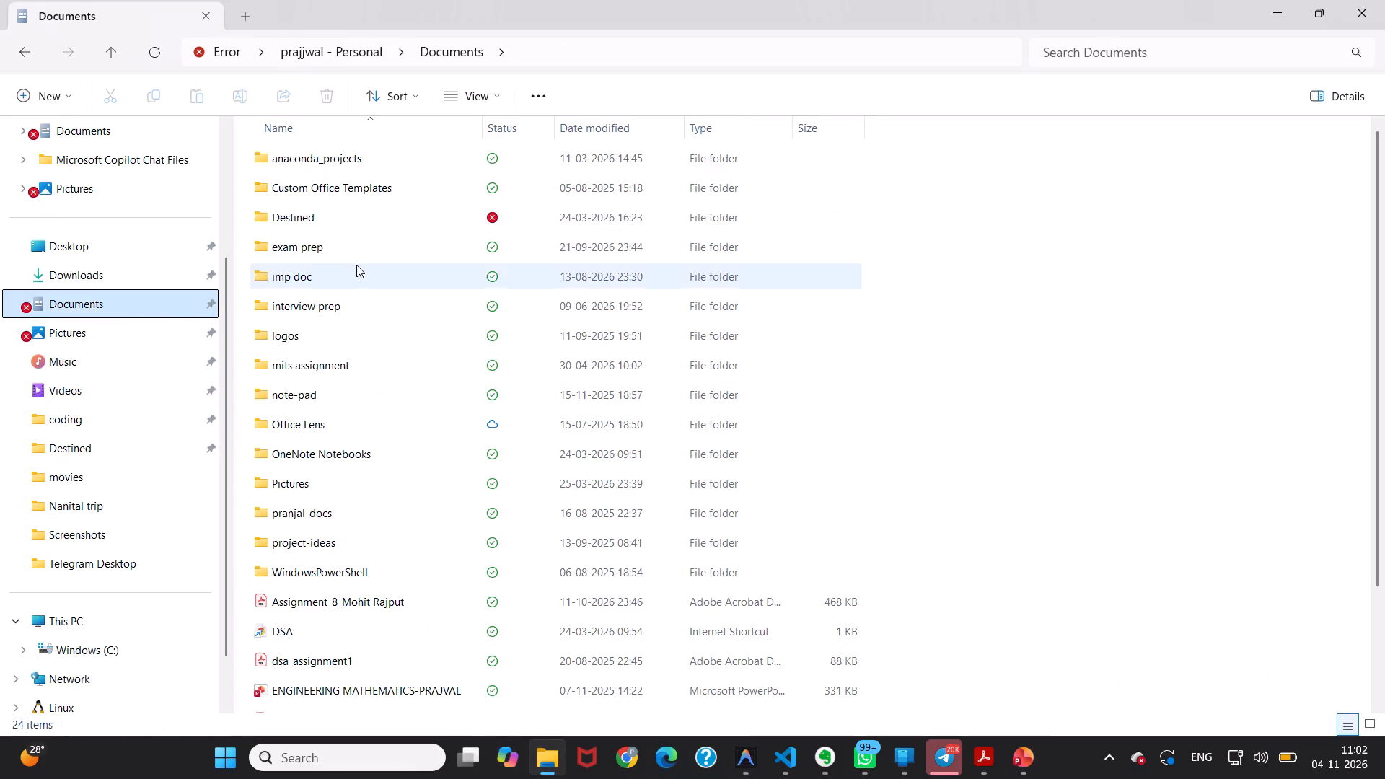
pyautogui.click(946, 324)
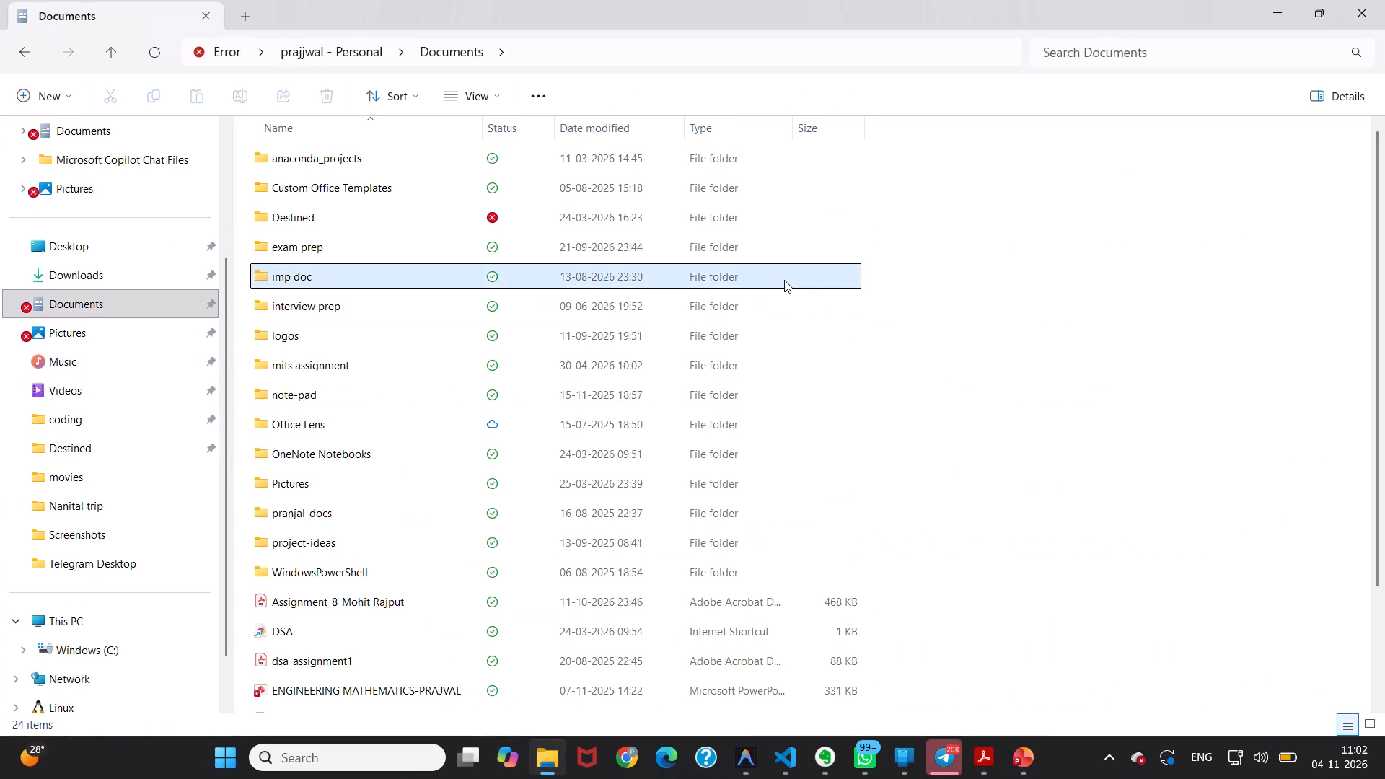
pyautogui.click(784, 280)
pyautogui.doubleClick(404, 278)
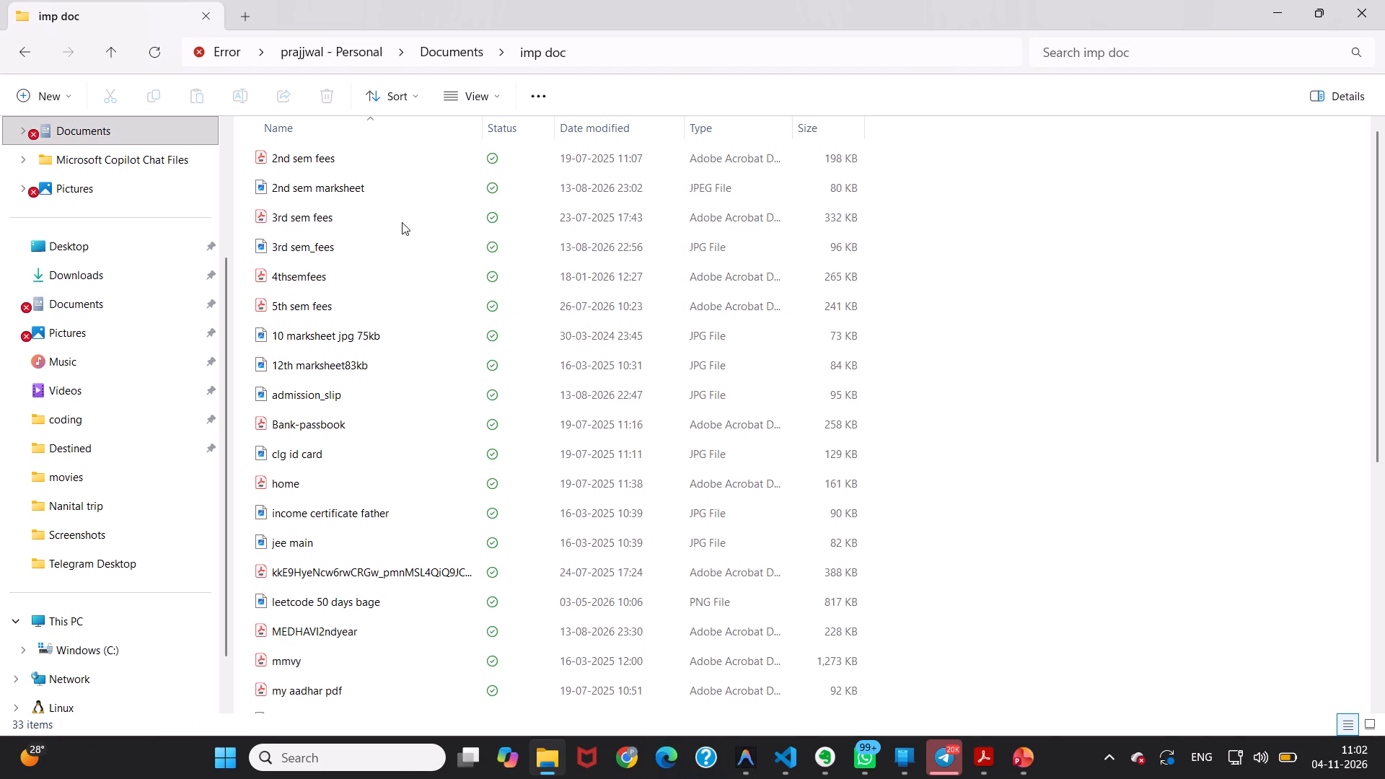
pyautogui.scroll(-7, 374, 289)
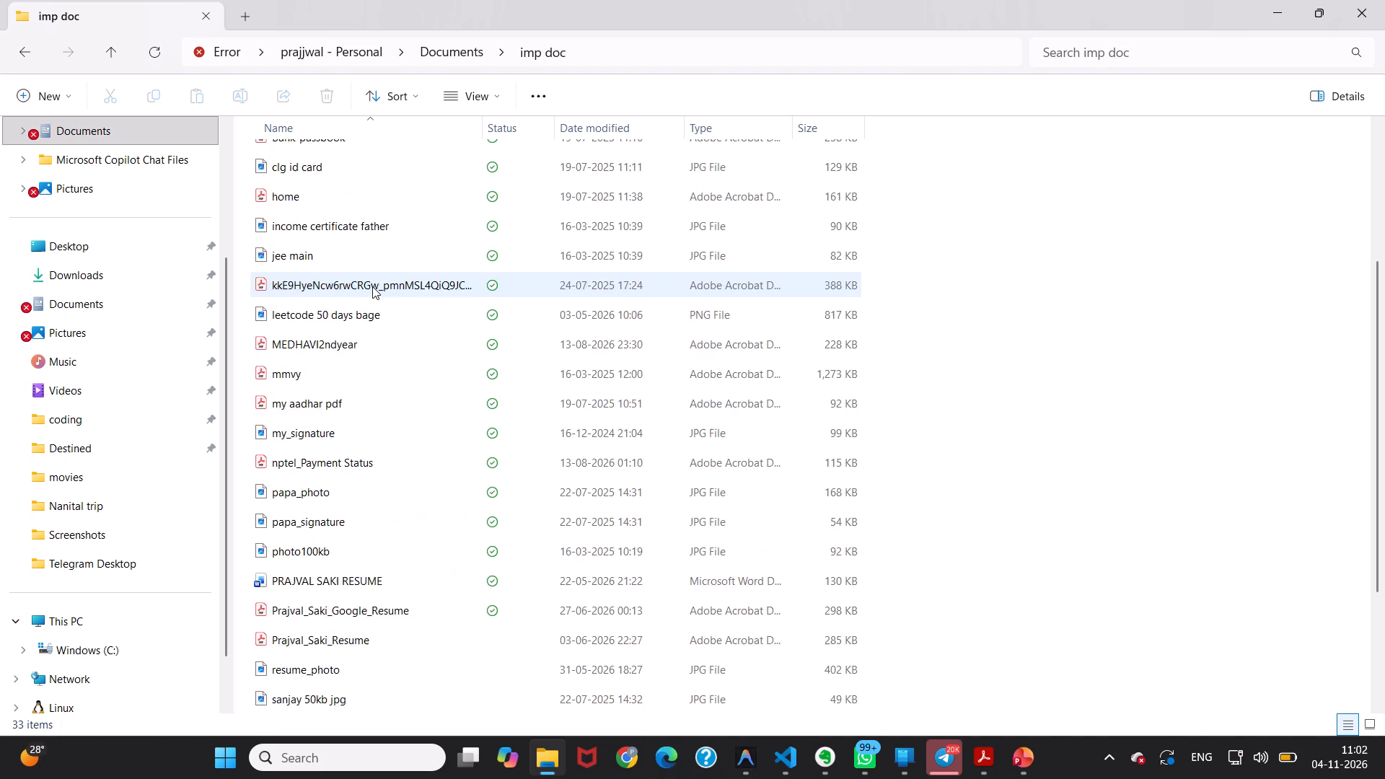
pyautogui.scroll(-2, 372, 286)
pyautogui.scroll(1, 372, 286)
pyautogui.scroll(-2, 372, 286)
pyautogui.scroll(1, 372, 286)
pyautogui.scroll(-11, 372, 286)
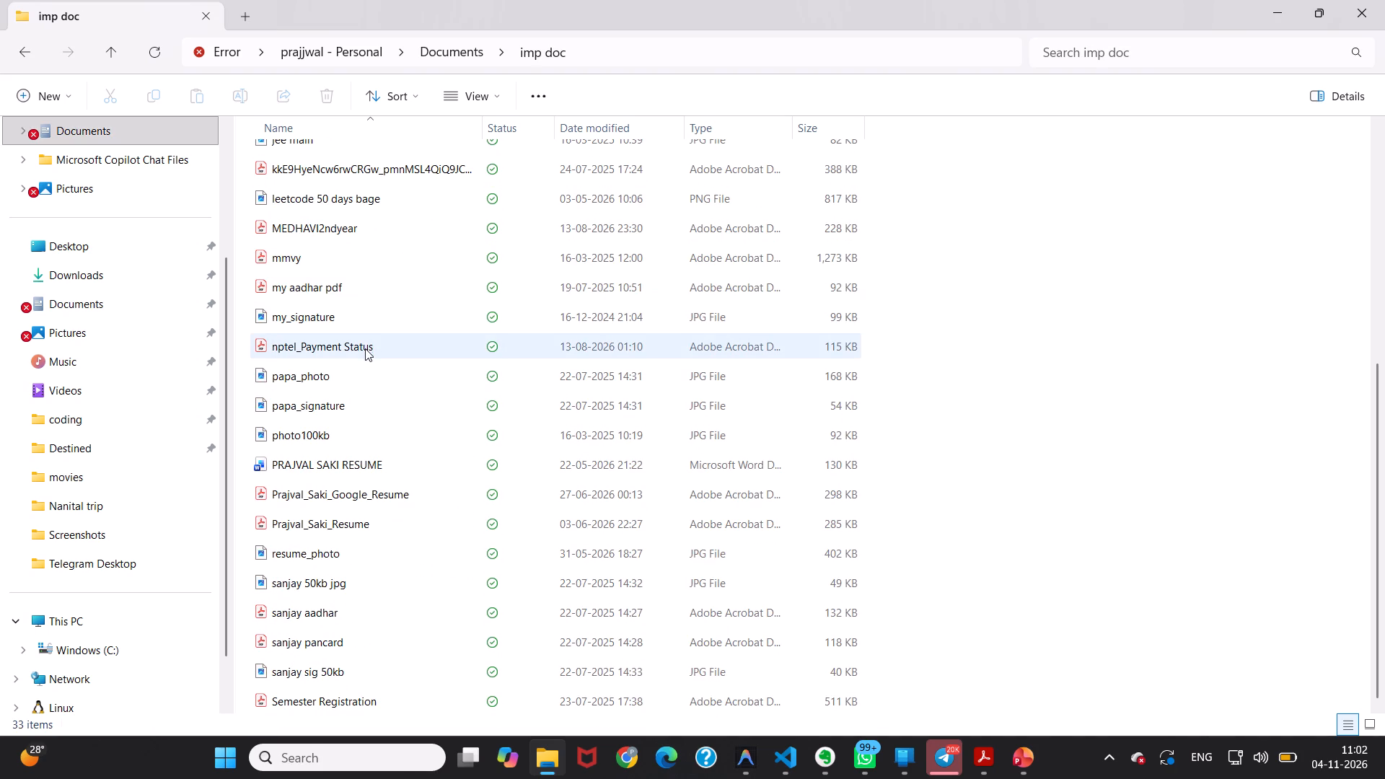
pyautogui.scroll(-1, 365, 348)
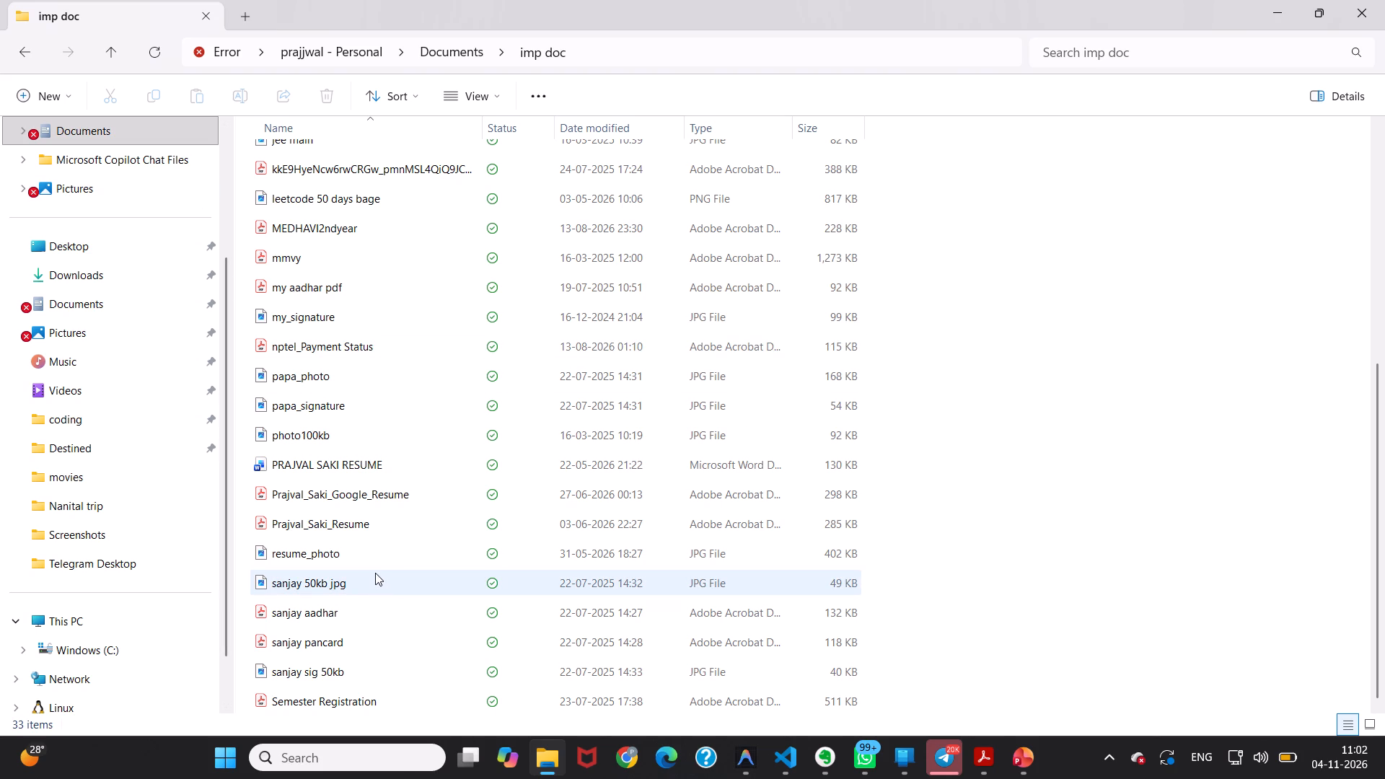
pyautogui.click(27, 49)
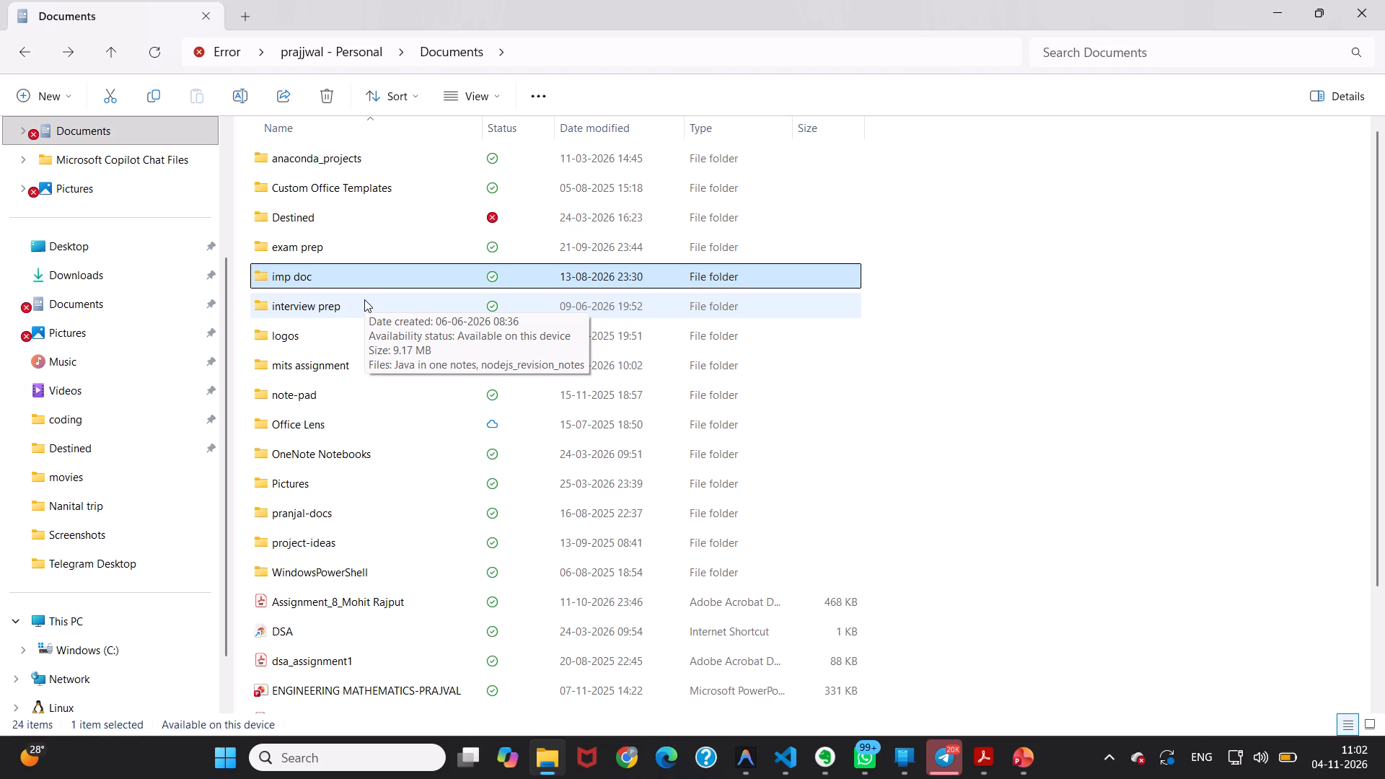
# In the mits assignment folder, find the PowerPoint file semi-proficiency3nov and open it.
pyautogui.doubleClick(384, 354)
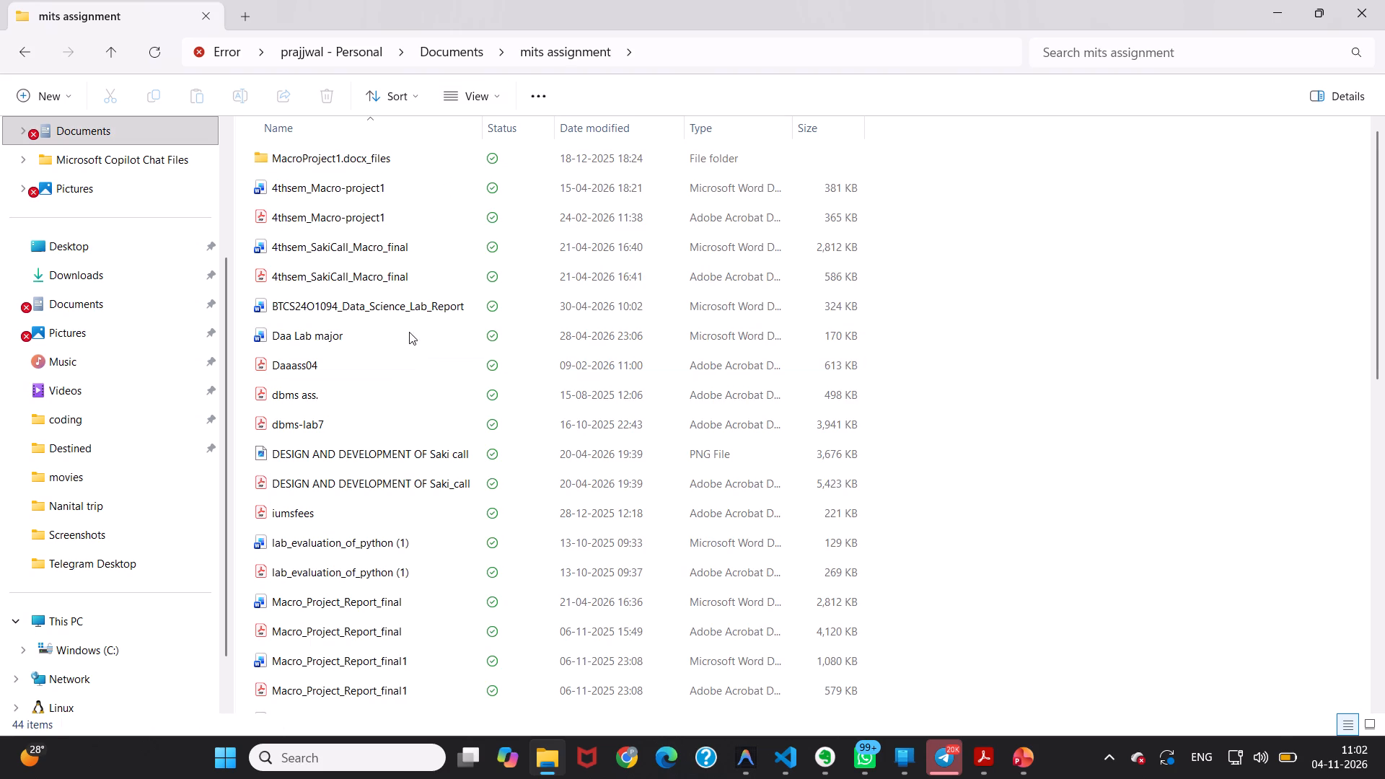
pyautogui.scroll(-2, 336, 221)
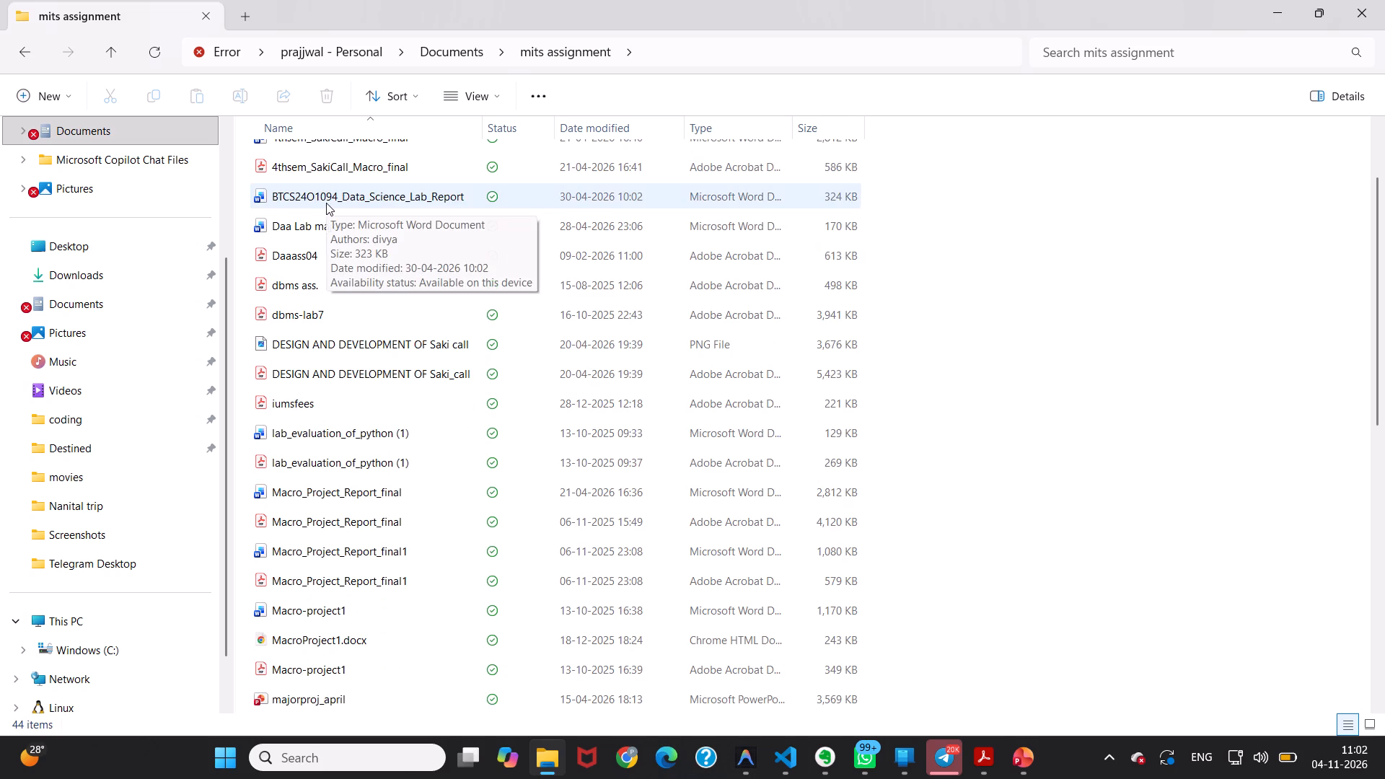
pyautogui.scroll(-2, 307, 232)
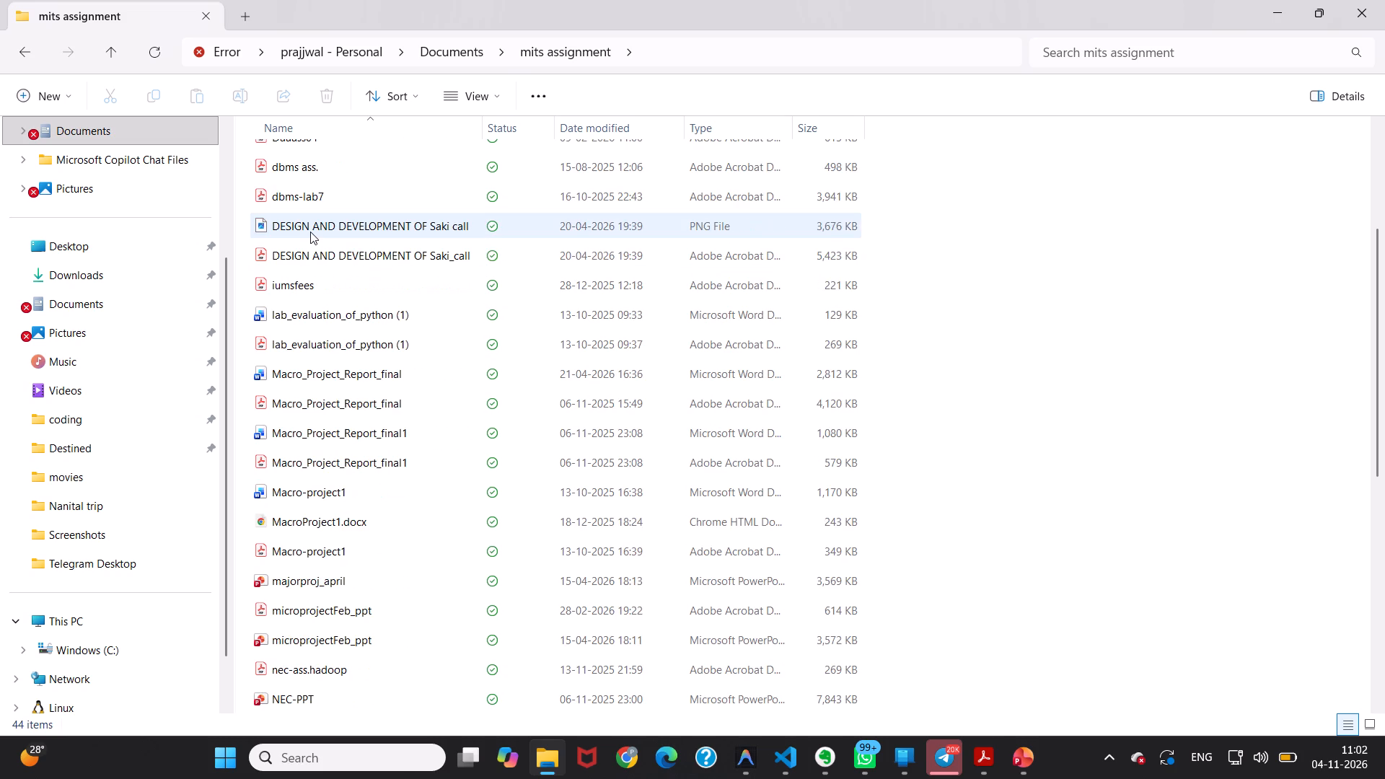
pyautogui.scroll(-2, 310, 232)
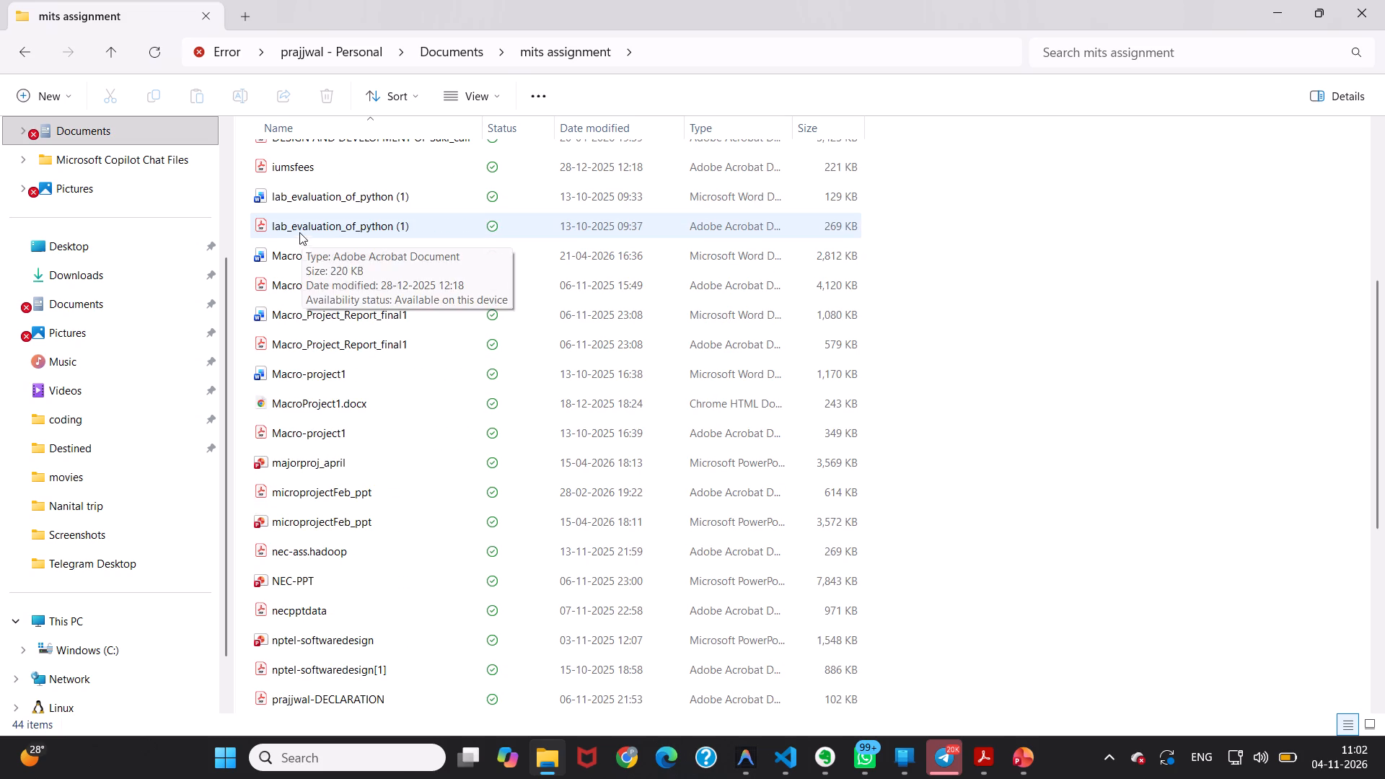
pyautogui.scroll(-2, 266, 232)
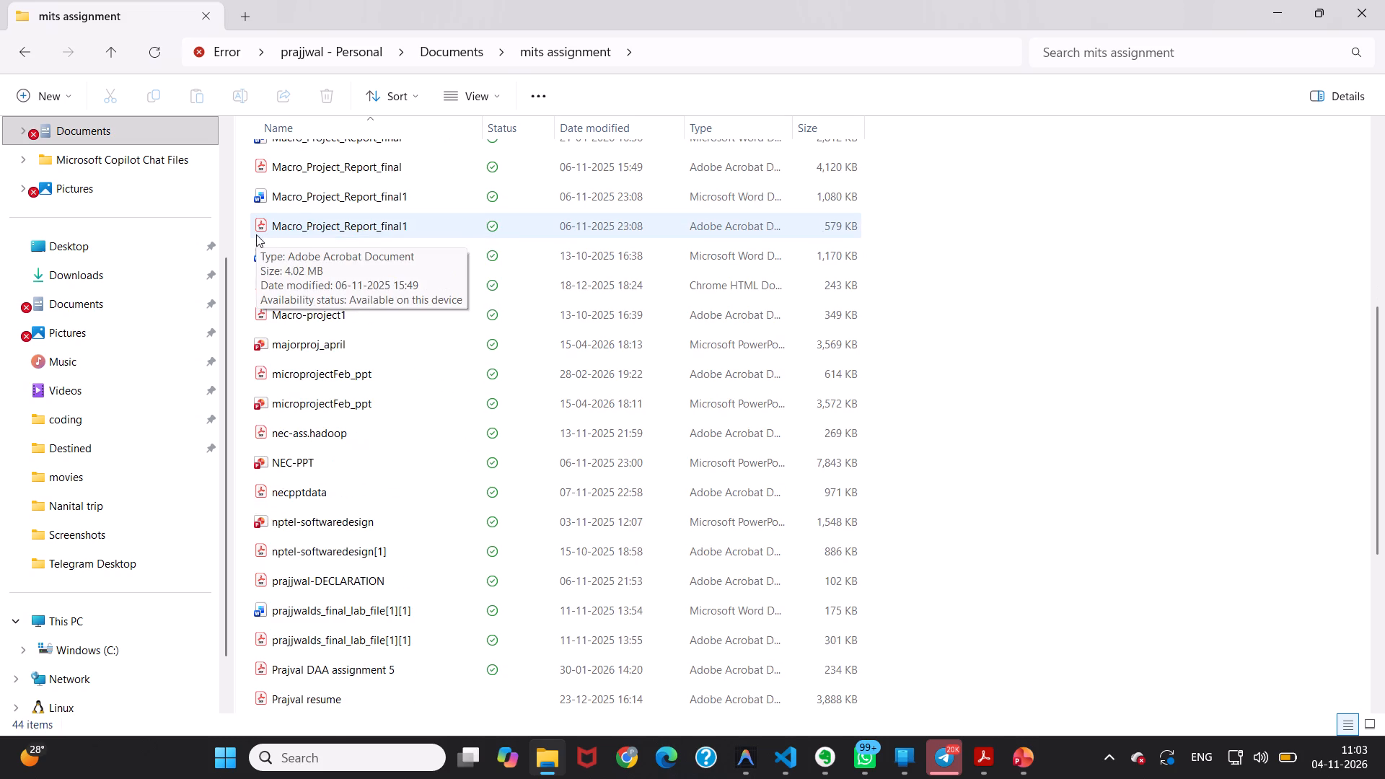
pyautogui.scroll(-4, 312, 269)
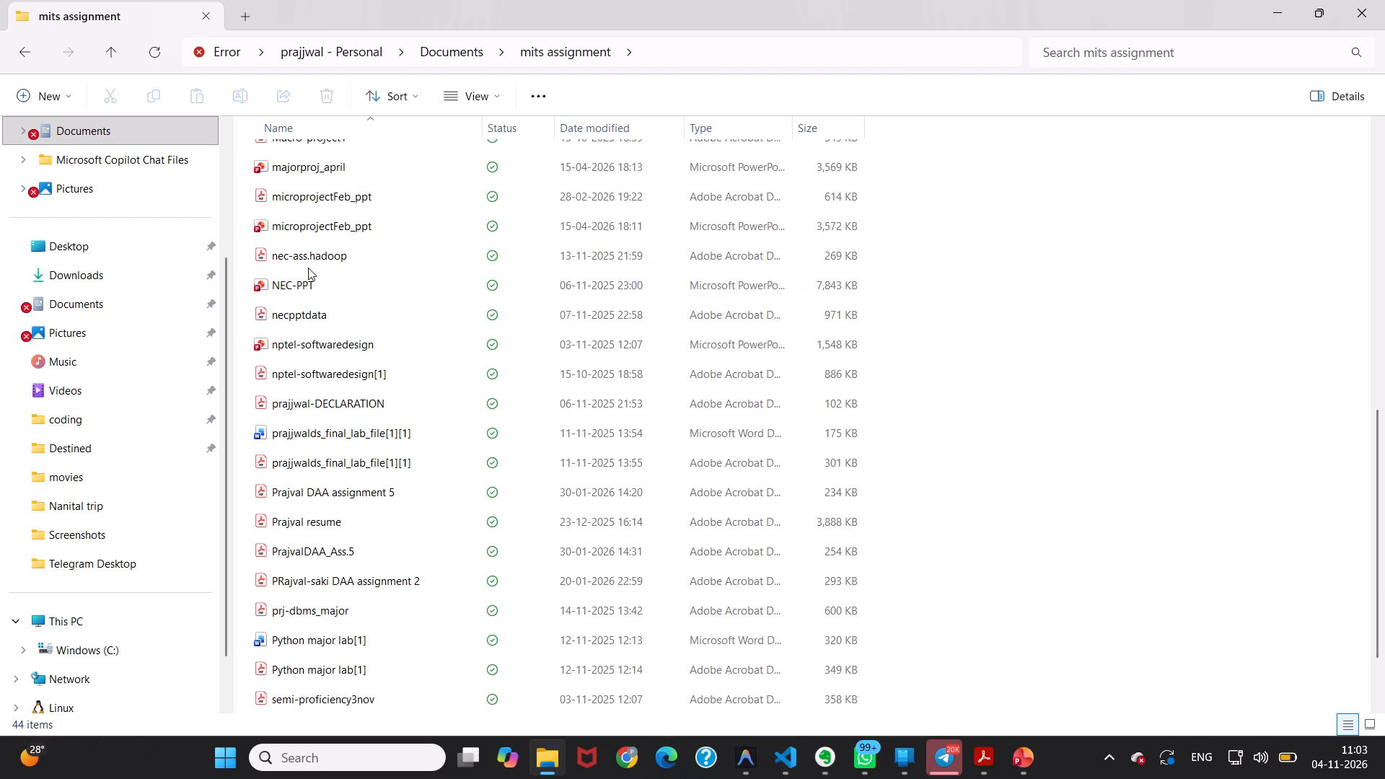
pyautogui.scroll(-2, 308, 268)
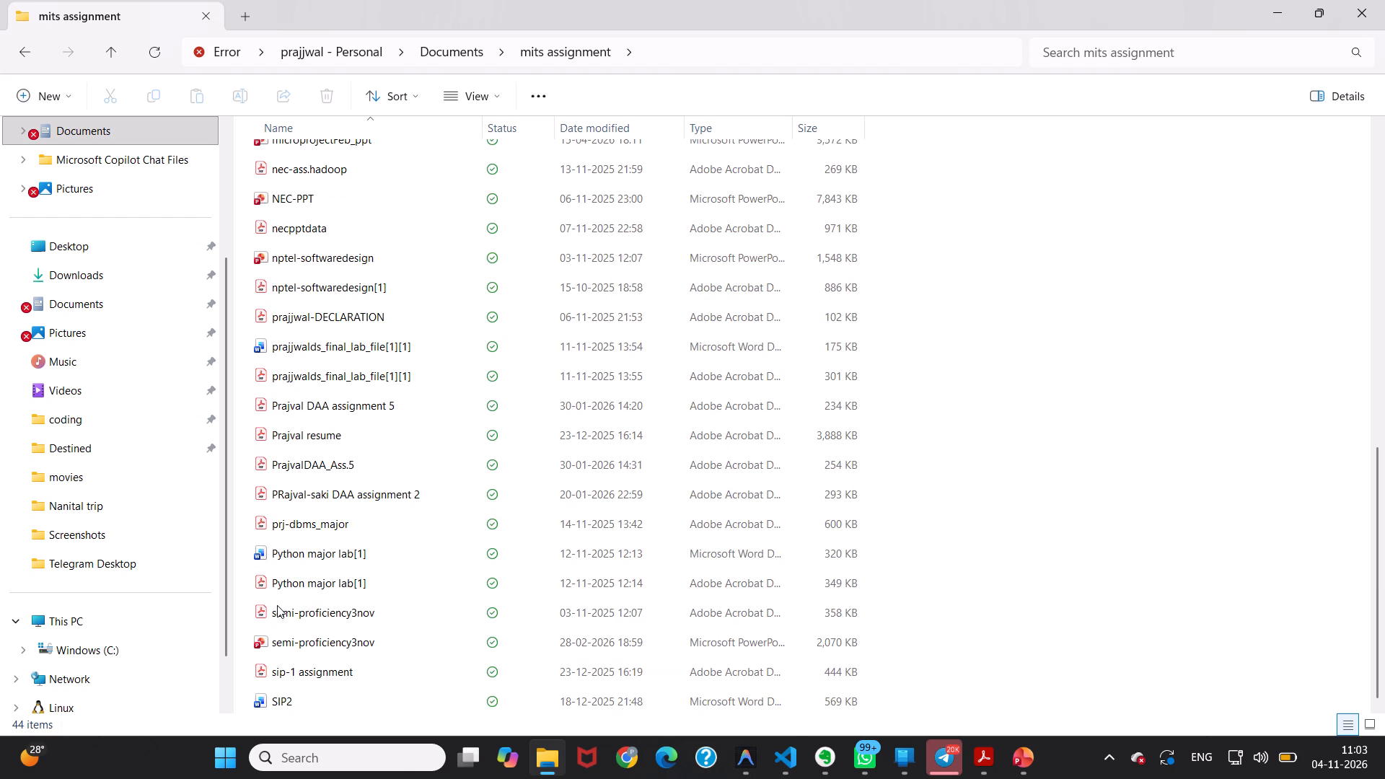
pyautogui.scroll(-4, 299, 615)
pyautogui.doubleClick(377, 642)
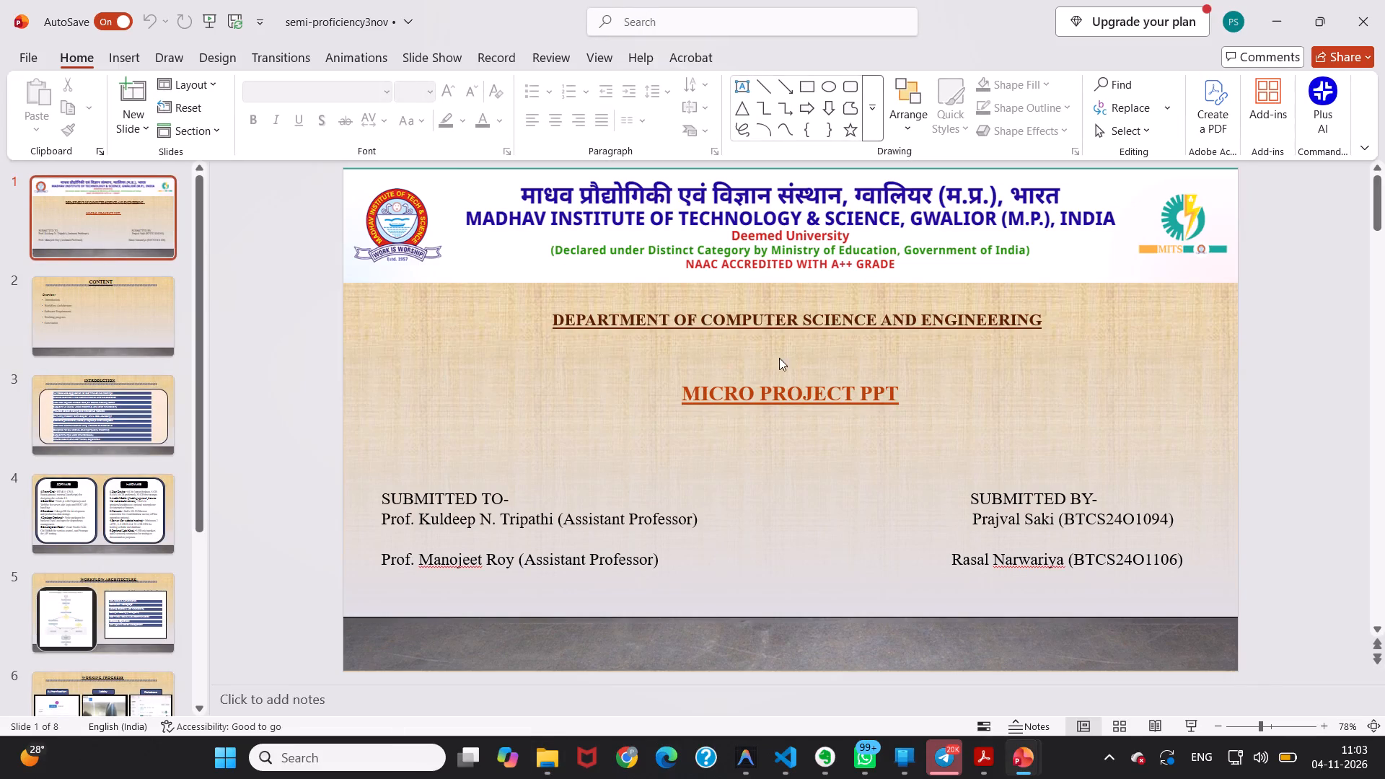
# Look through the slides of semi-proficiency3nov to the end, return to its title slide, and minimize the presentation.
pyautogui.scroll(-3, 762, 389)
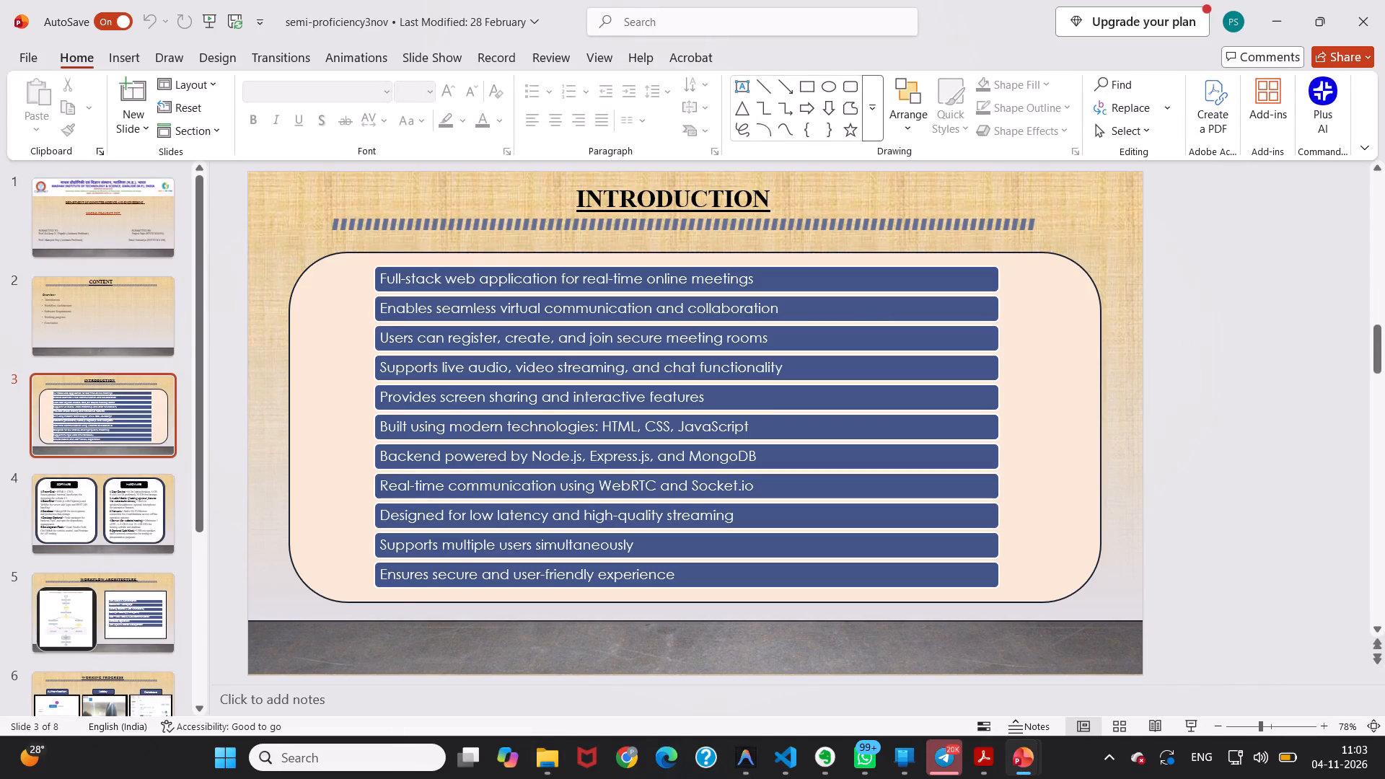
pyautogui.scroll(-2, 721, 386)
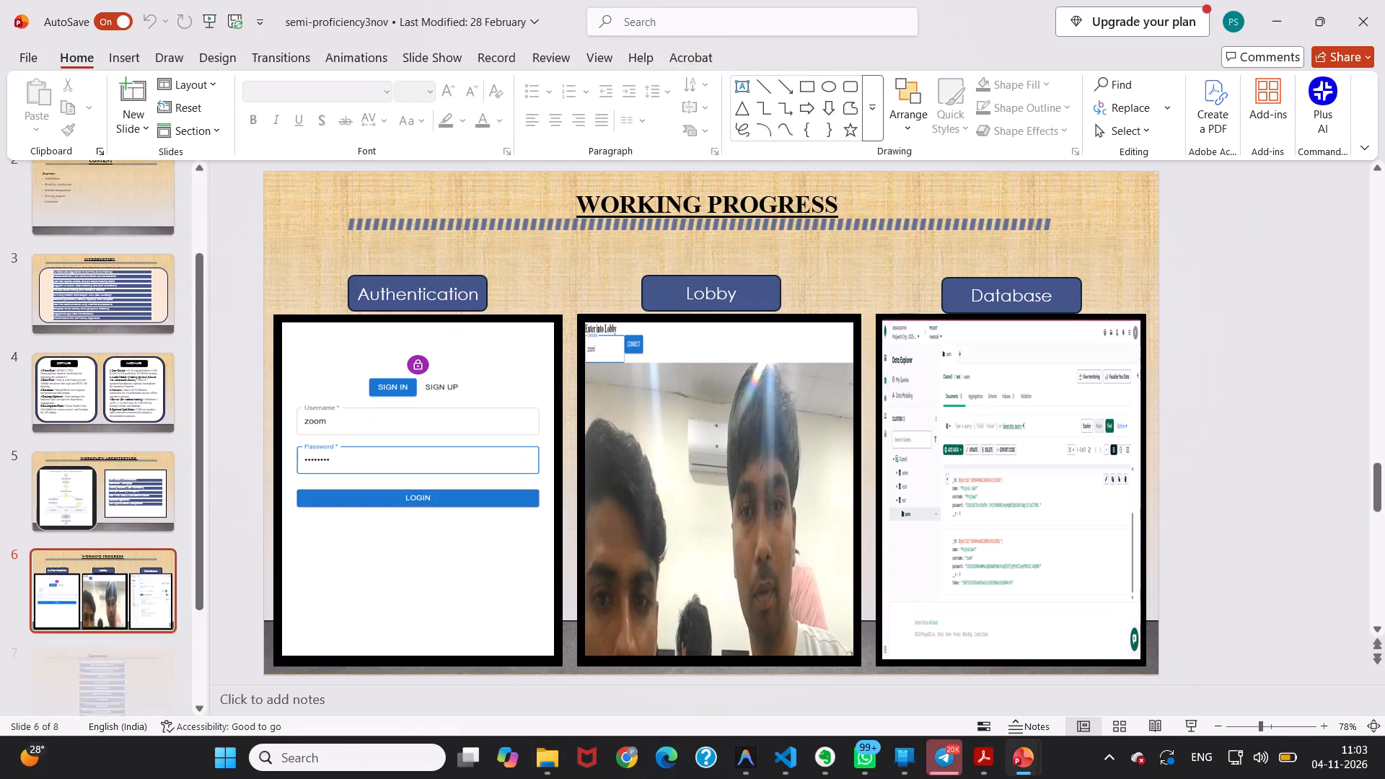
pyautogui.scroll(-5, 694, 408)
pyautogui.scroll(3, 683, 406)
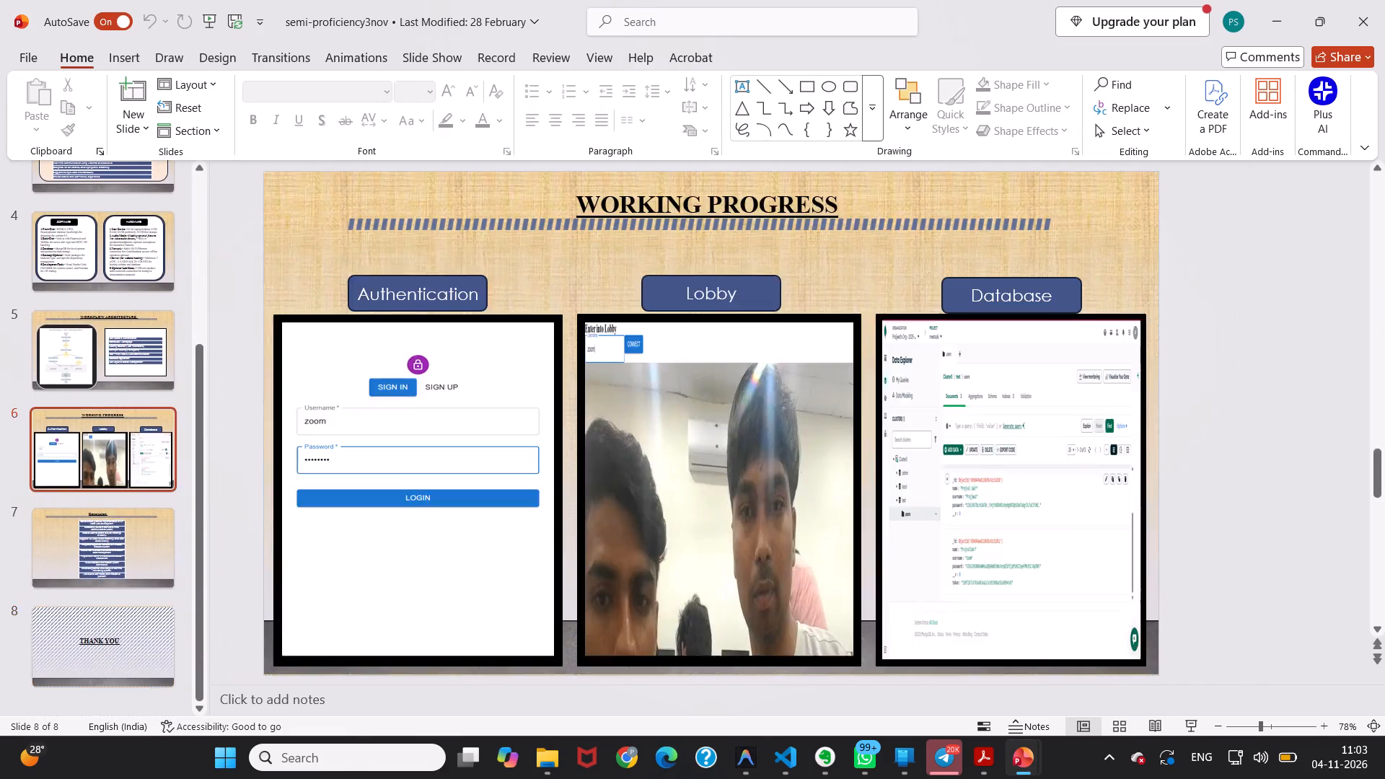
pyautogui.scroll(16, 683, 406)
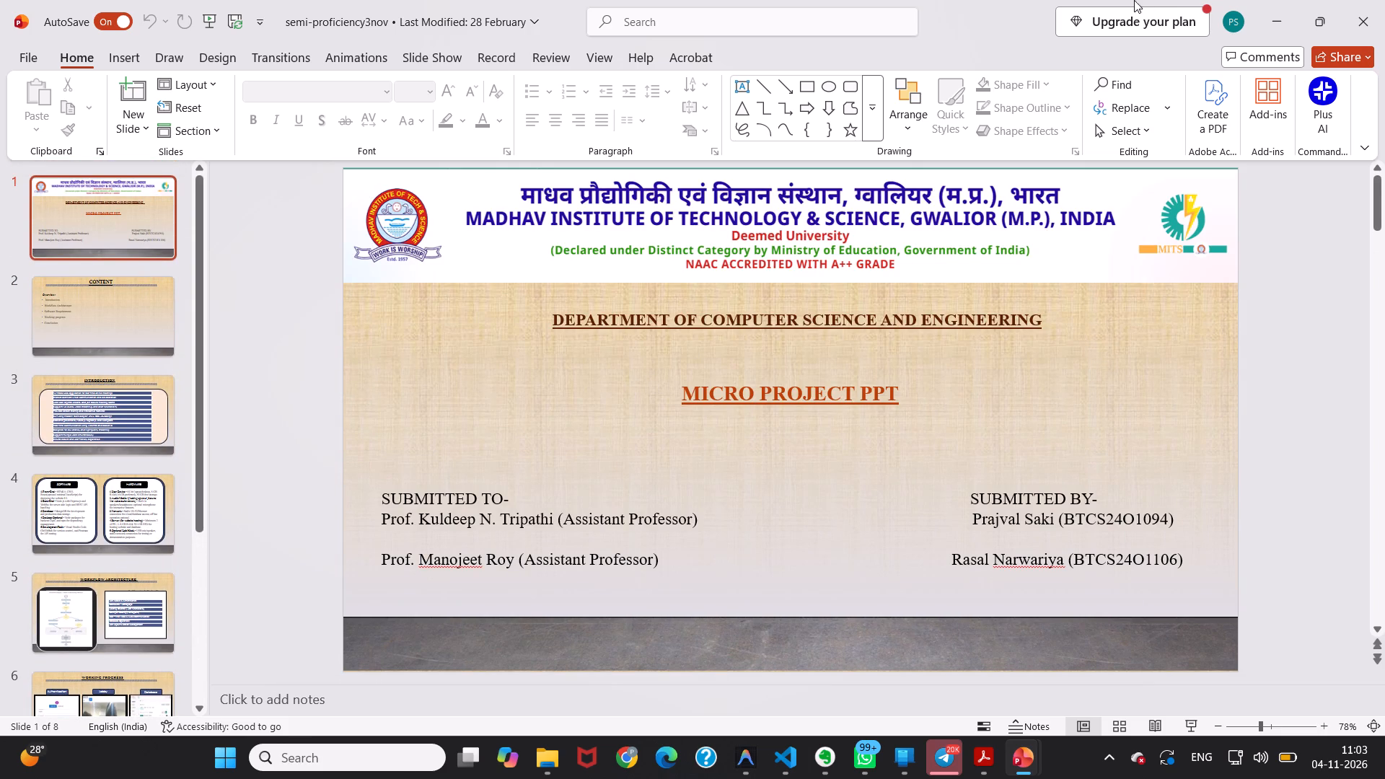
pyautogui.click(1279, 24)
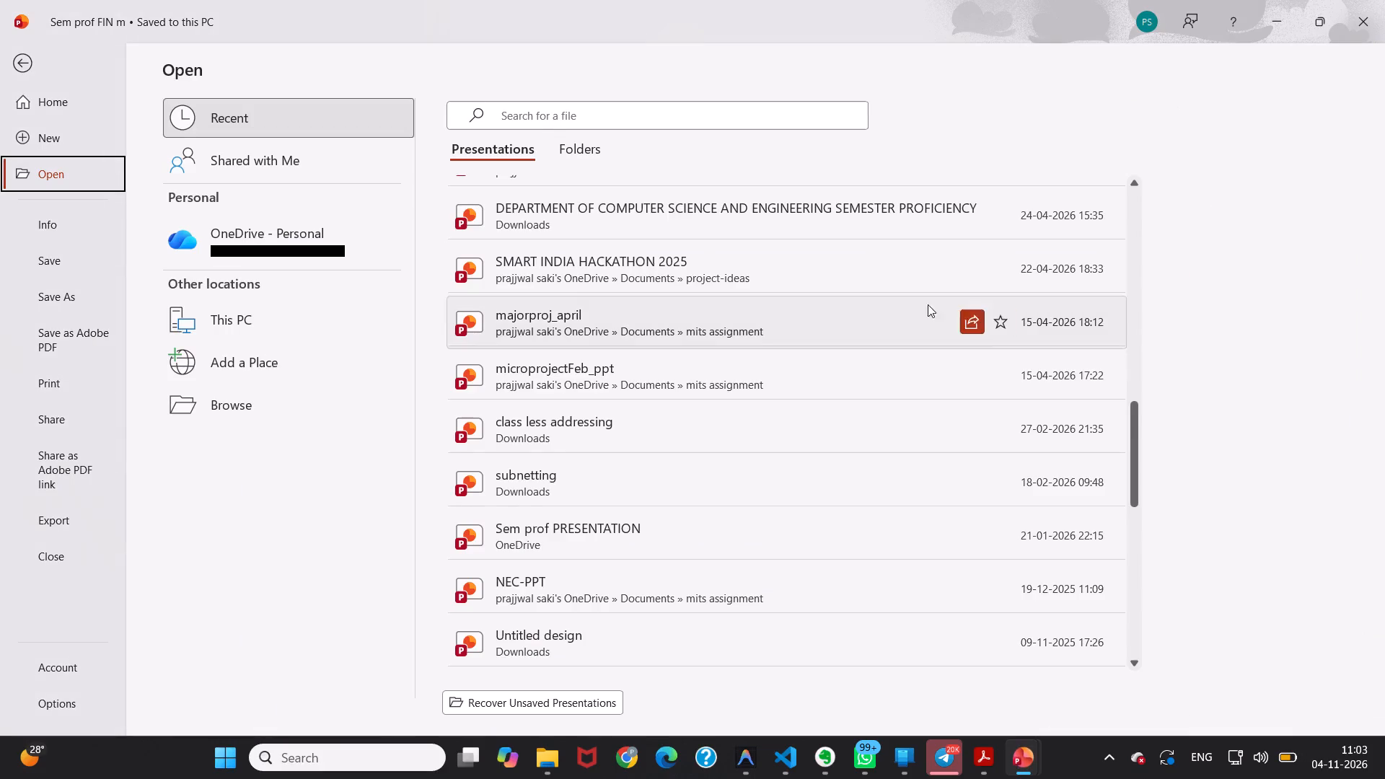
# Open Presentation 4 from the recent presentations, check its opening slides, and minimize it.
pyautogui.scroll(-4, 817, 388)
pyautogui.scroll(8, 804, 386)
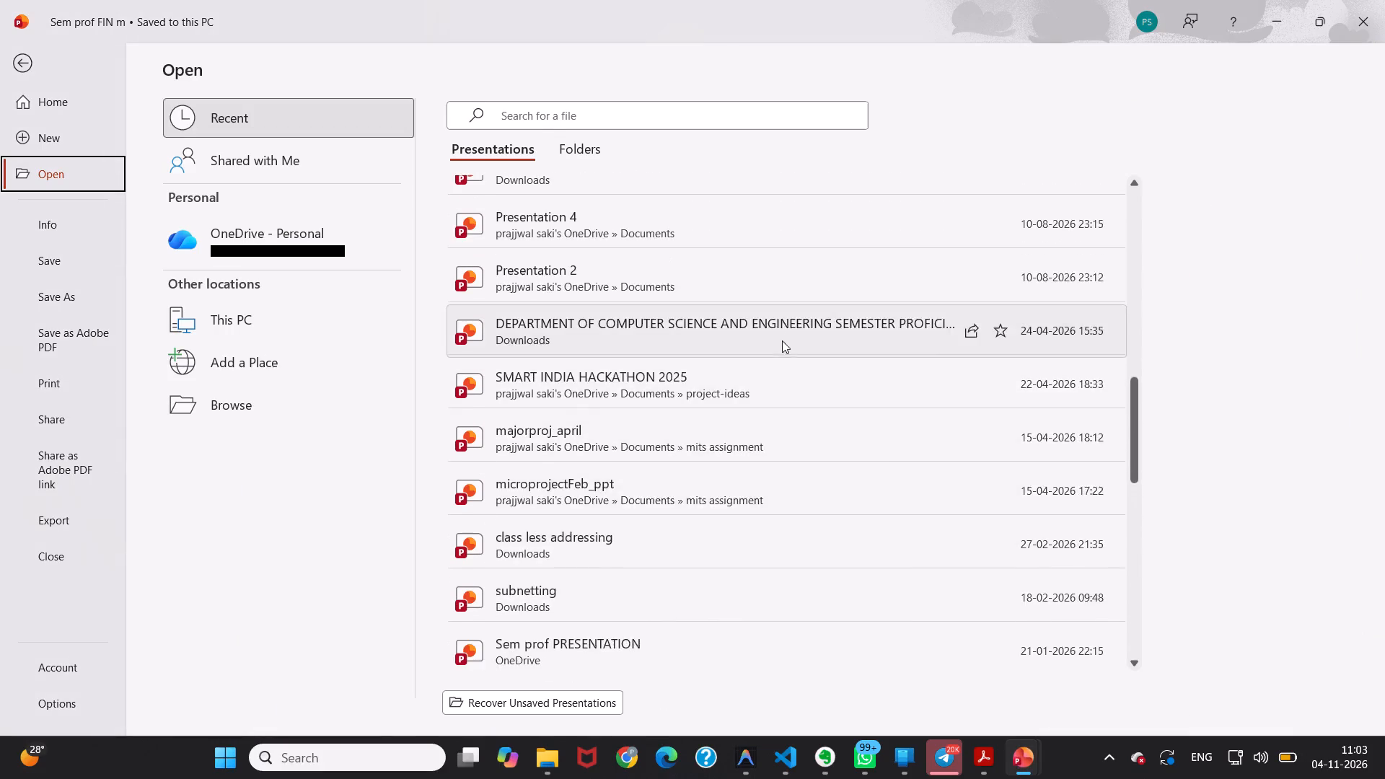
pyautogui.scroll(6, 779, 323)
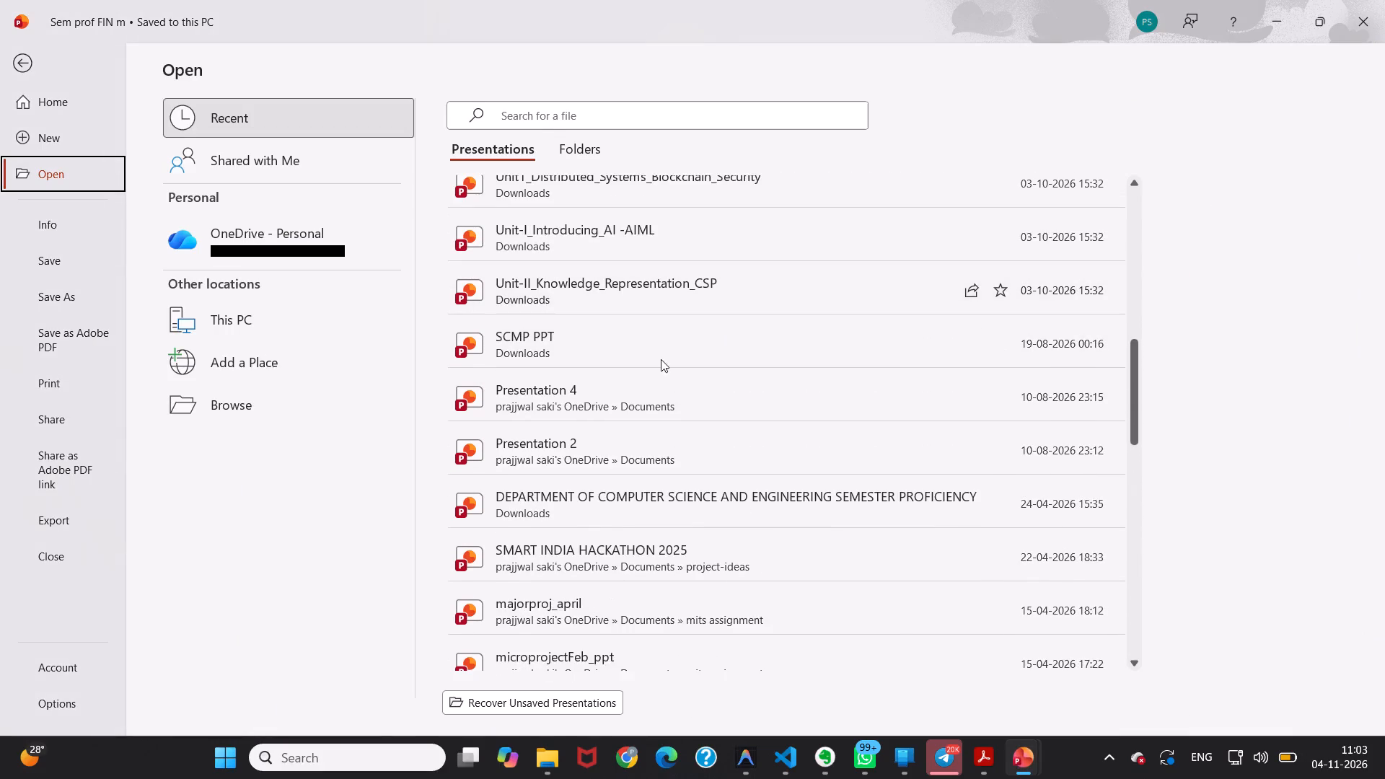
pyautogui.doubleClick(562, 392)
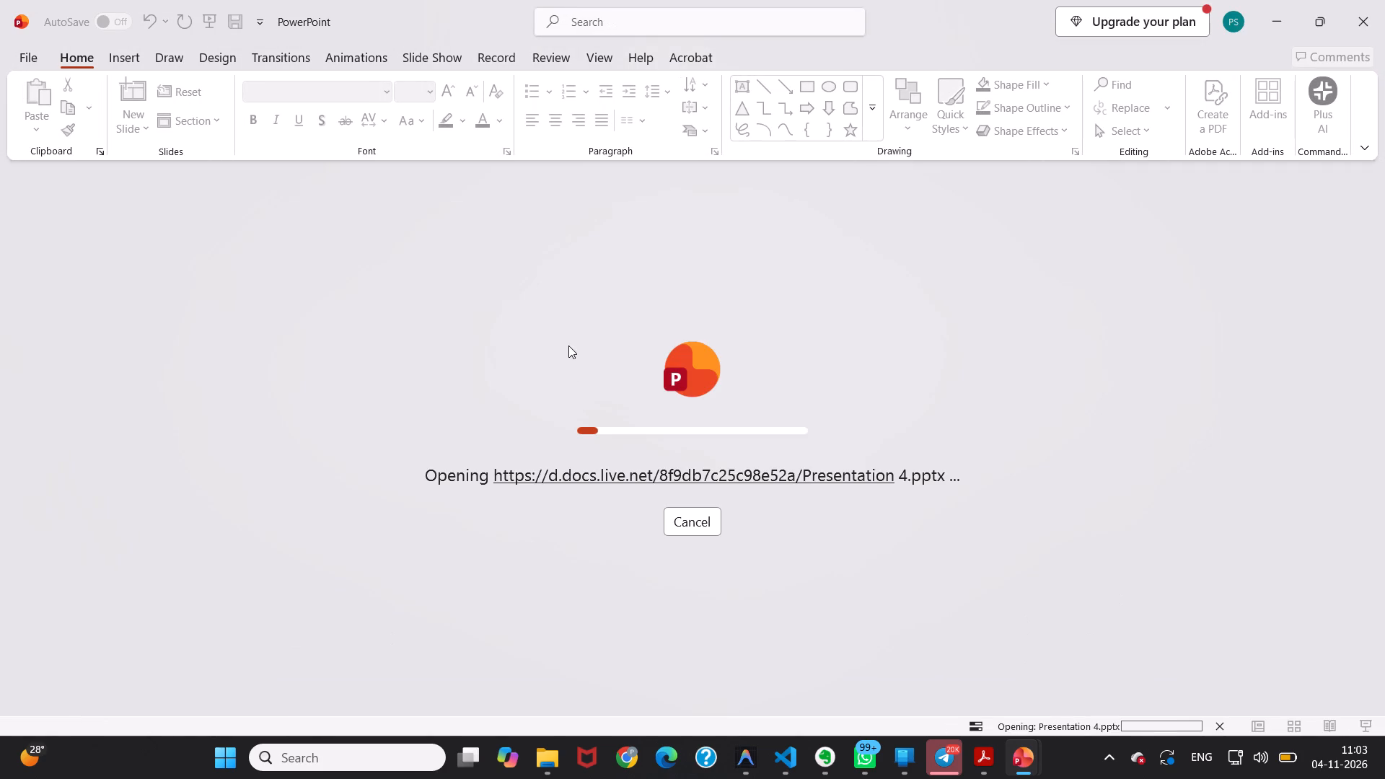
pyautogui.scroll(-1, 680, 514)
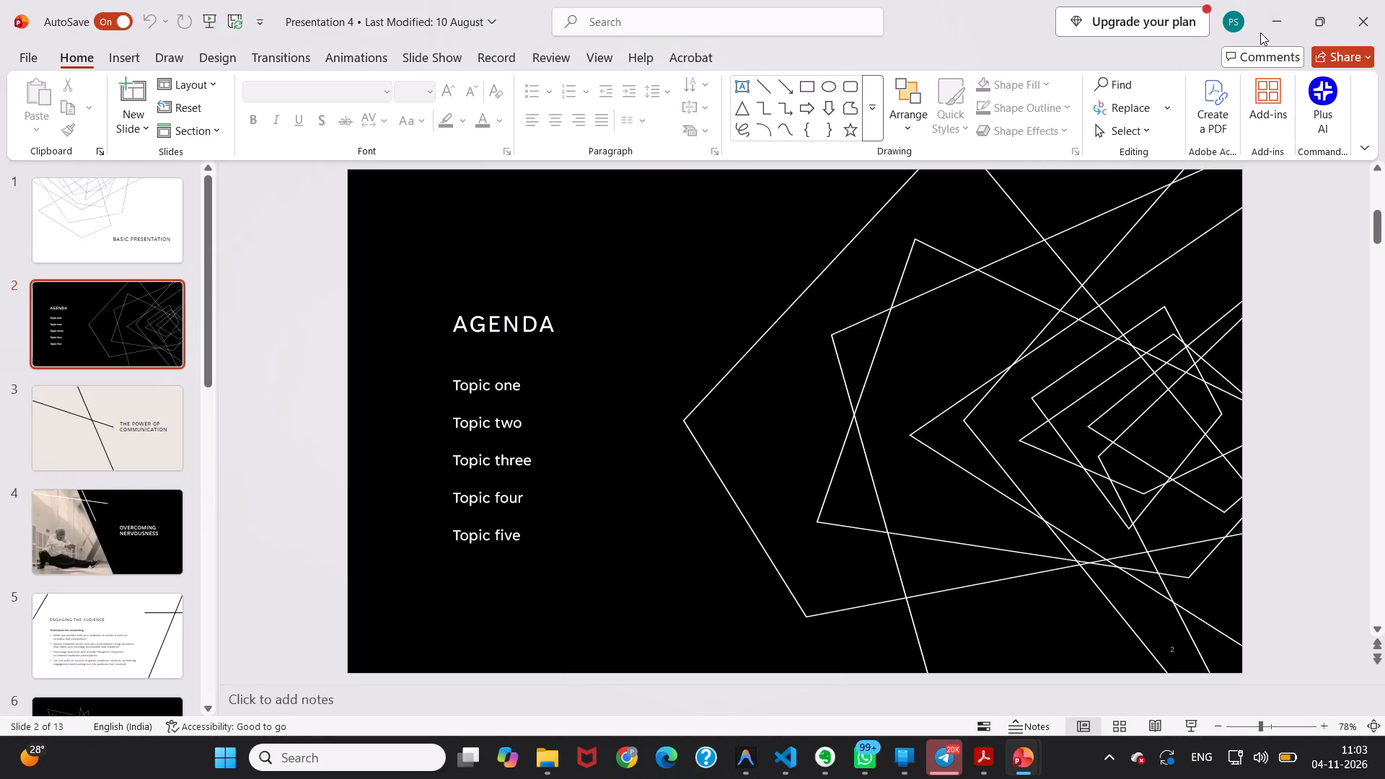
pyautogui.click(1269, 32)
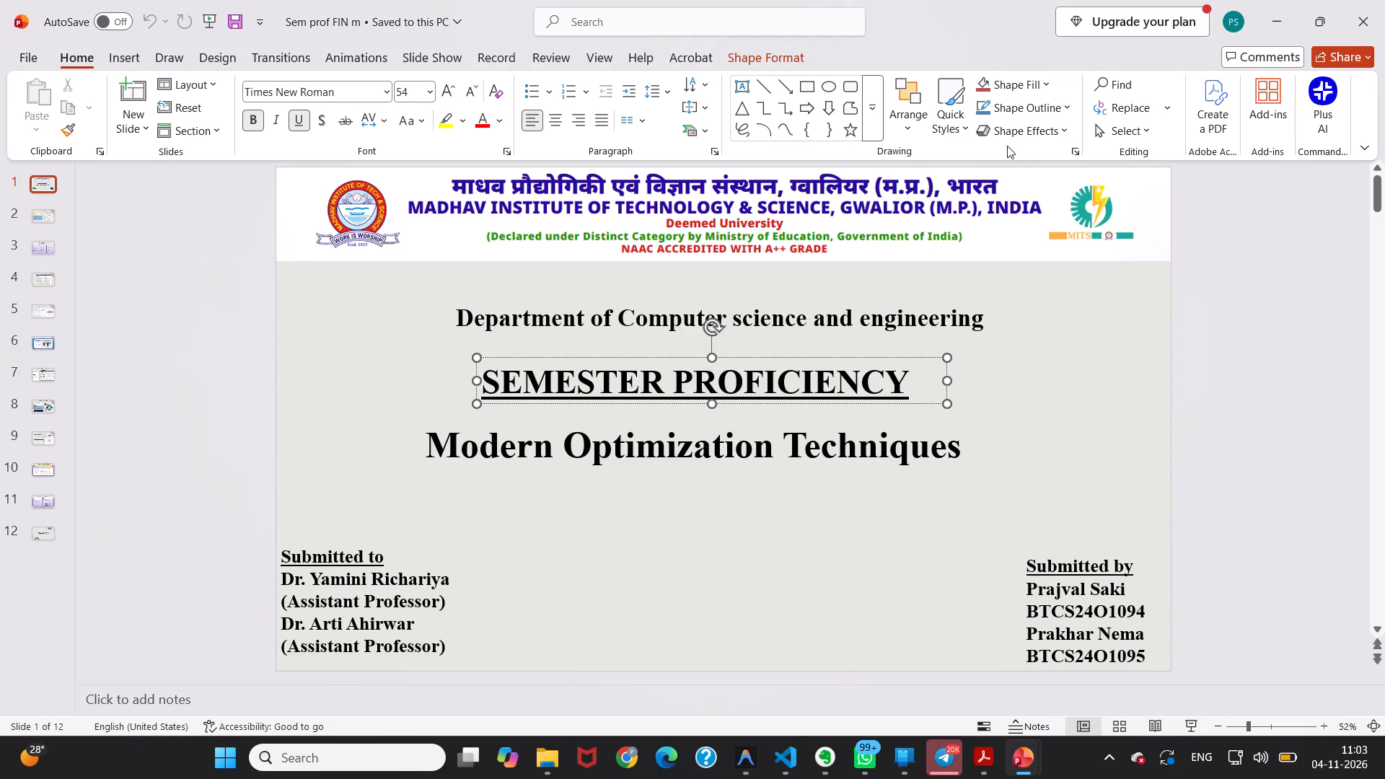
# Look through the slides of Sem prof FIN m from slide 2 to slide 7.
pyautogui.click(28, 215)
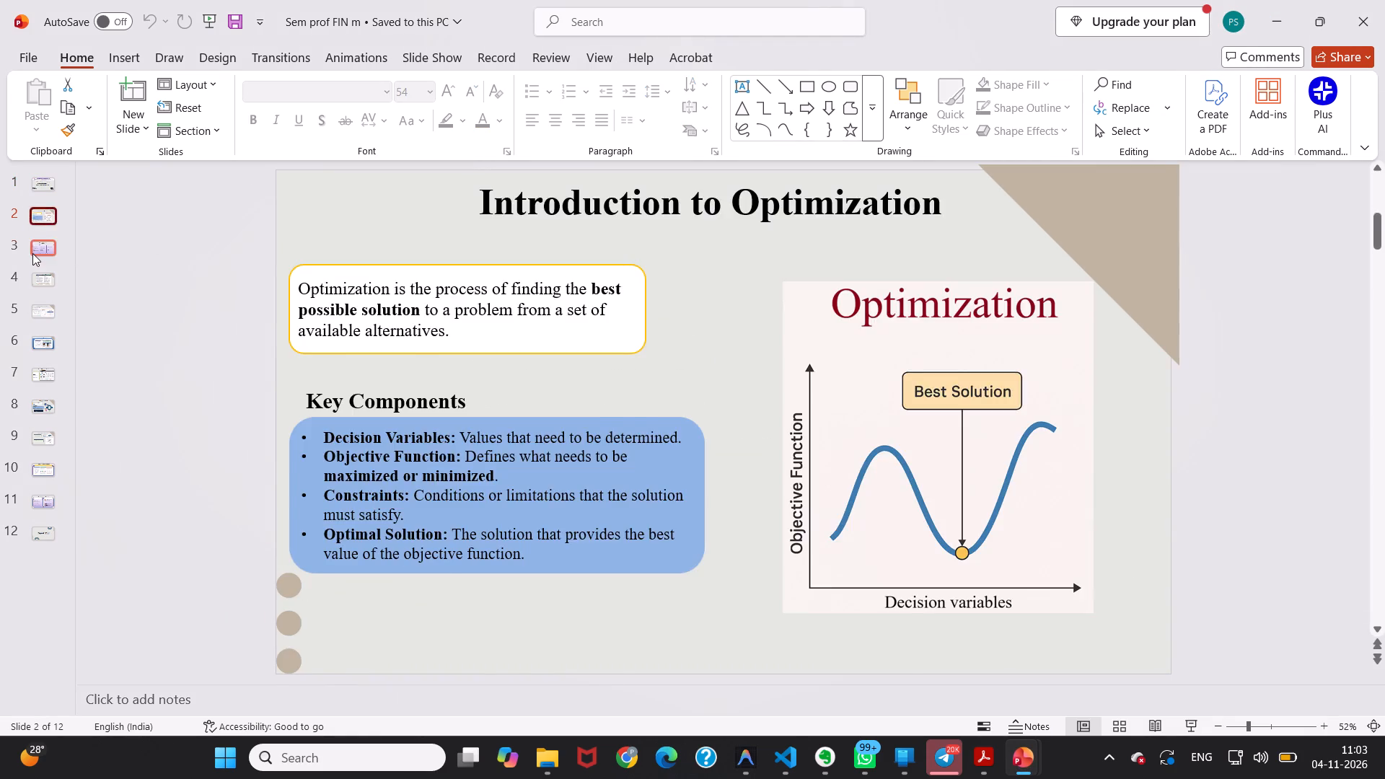
pyautogui.click(32, 254)
pyautogui.click(40, 296)
pyautogui.moveTo(42, 333); pyautogui.dragTo(40, 343)
pyautogui.moveTo(38, 354); pyautogui.dragTo(33, 376)
pyautogui.click(33, 376)
pyautogui.click(27, 389)
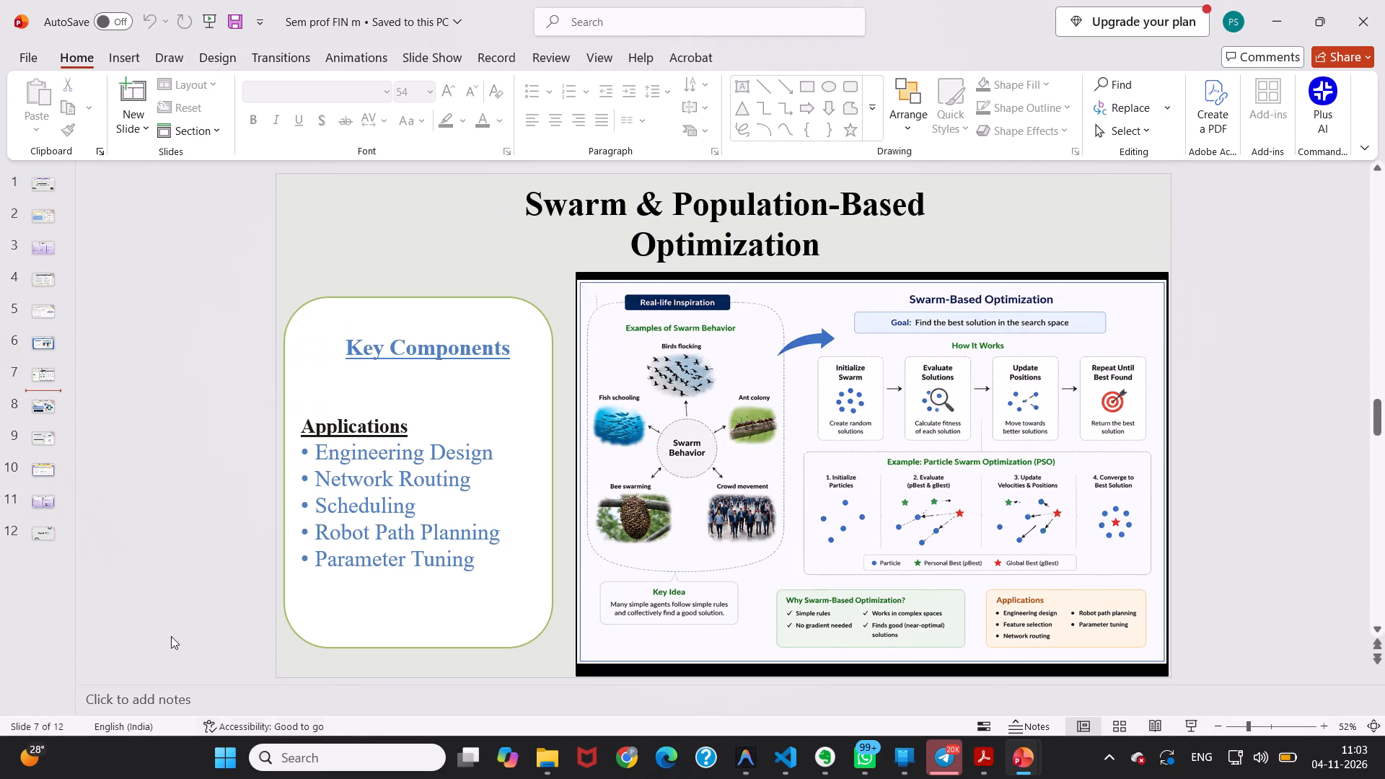
# Switch to File Explorer and search the mits assignment folder for "sem".
pyautogui.click(528, 762)
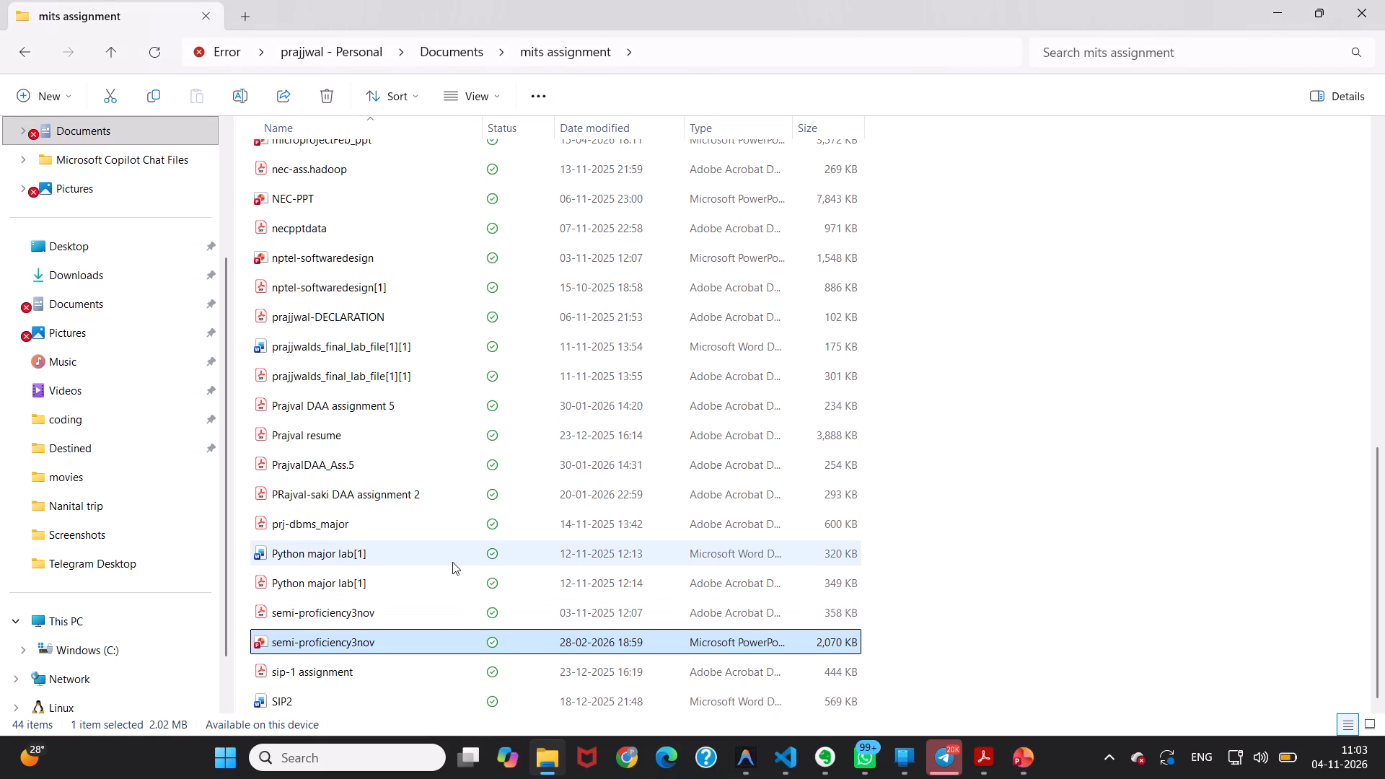
pyautogui.scroll(2, 451, 538)
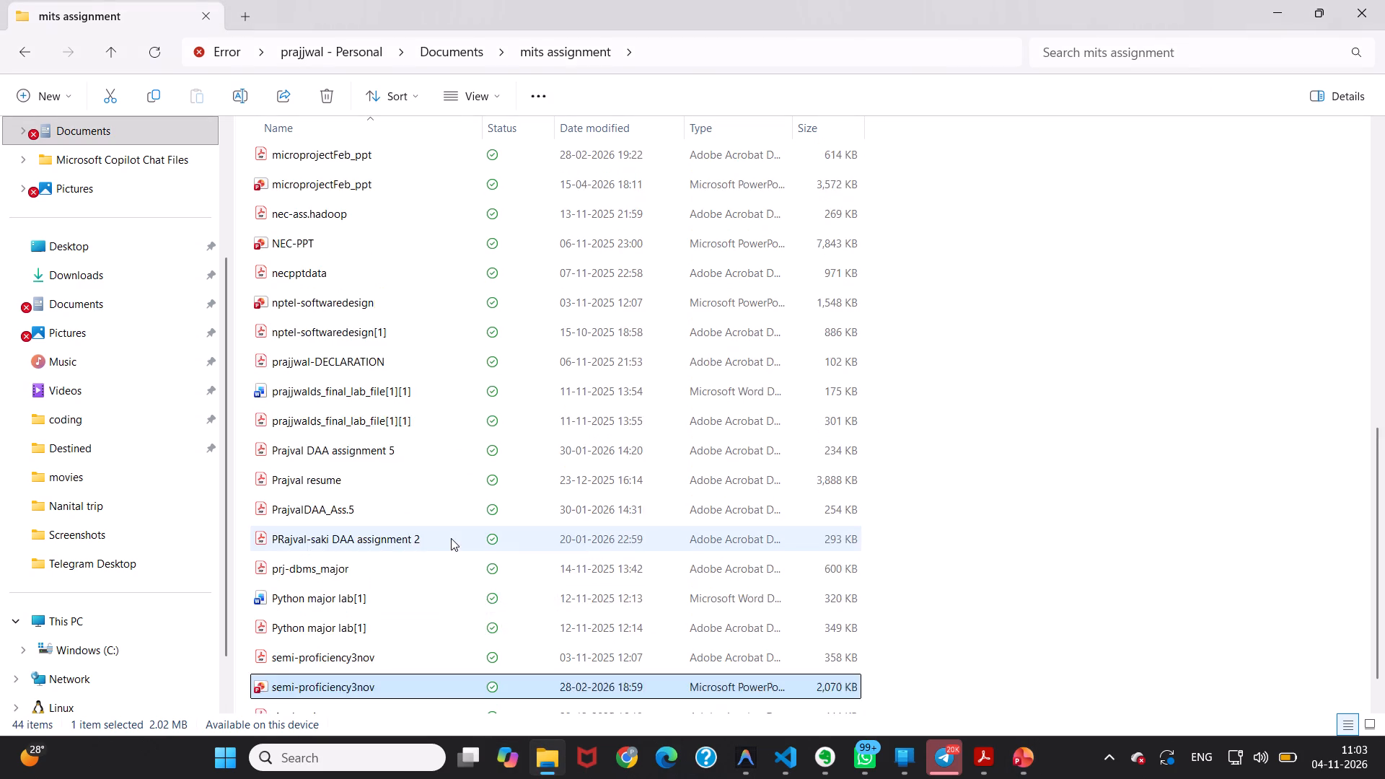
pyautogui.scroll(6, 451, 538)
pyautogui.click(1138, 53)
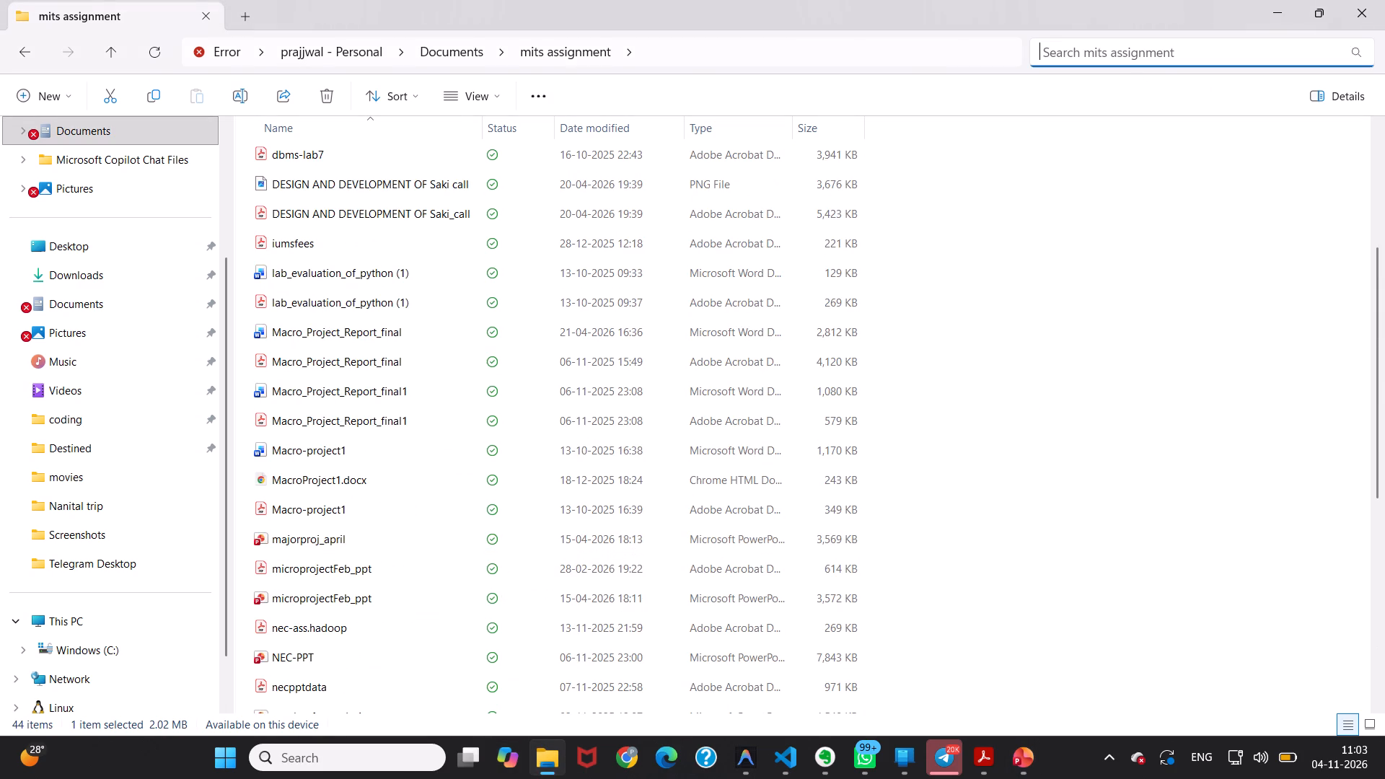
pyautogui.write('sem')
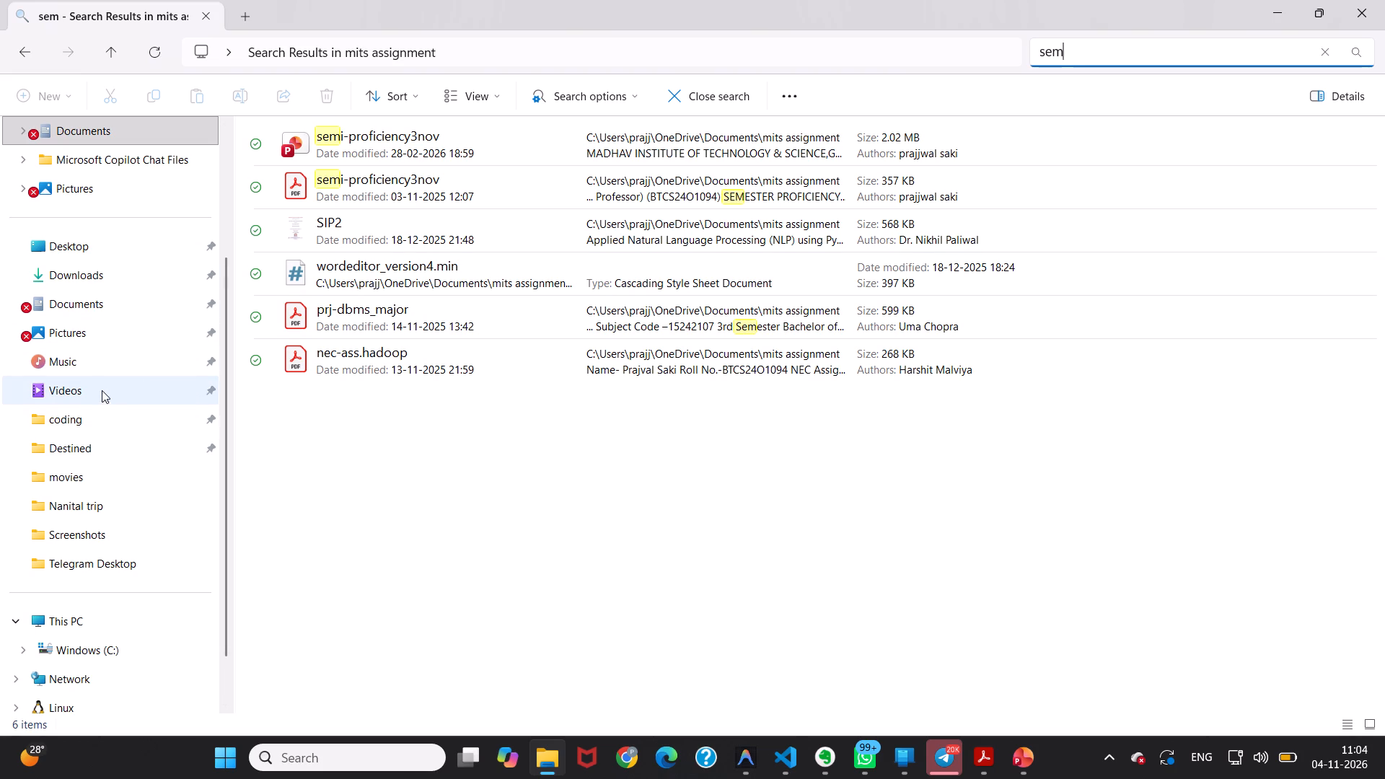
# Leave the search, reopen the mits assignment folder from Documents, and look through its files to the end of the list.
pyautogui.doubleClick(91, 309)
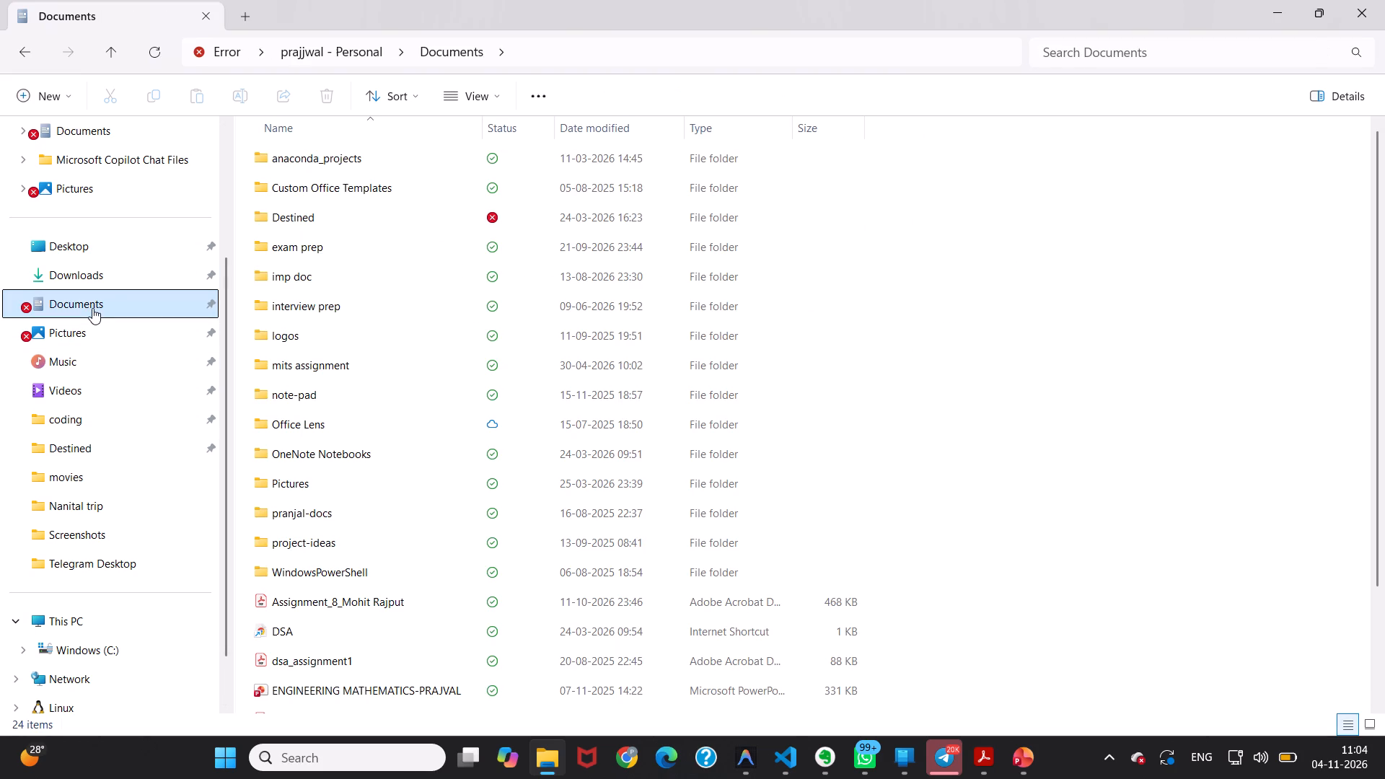
pyautogui.doubleClick(302, 366)
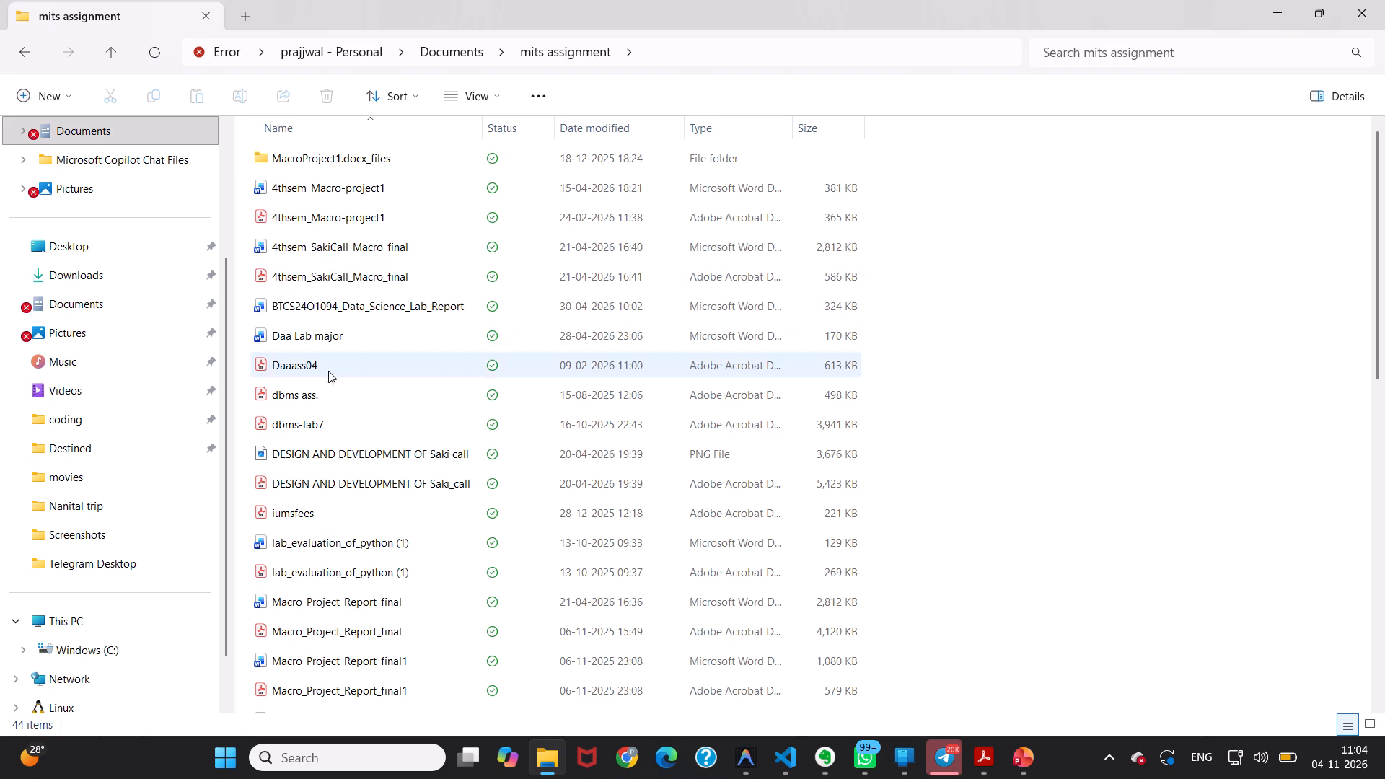
pyautogui.scroll(-1, 336, 485)
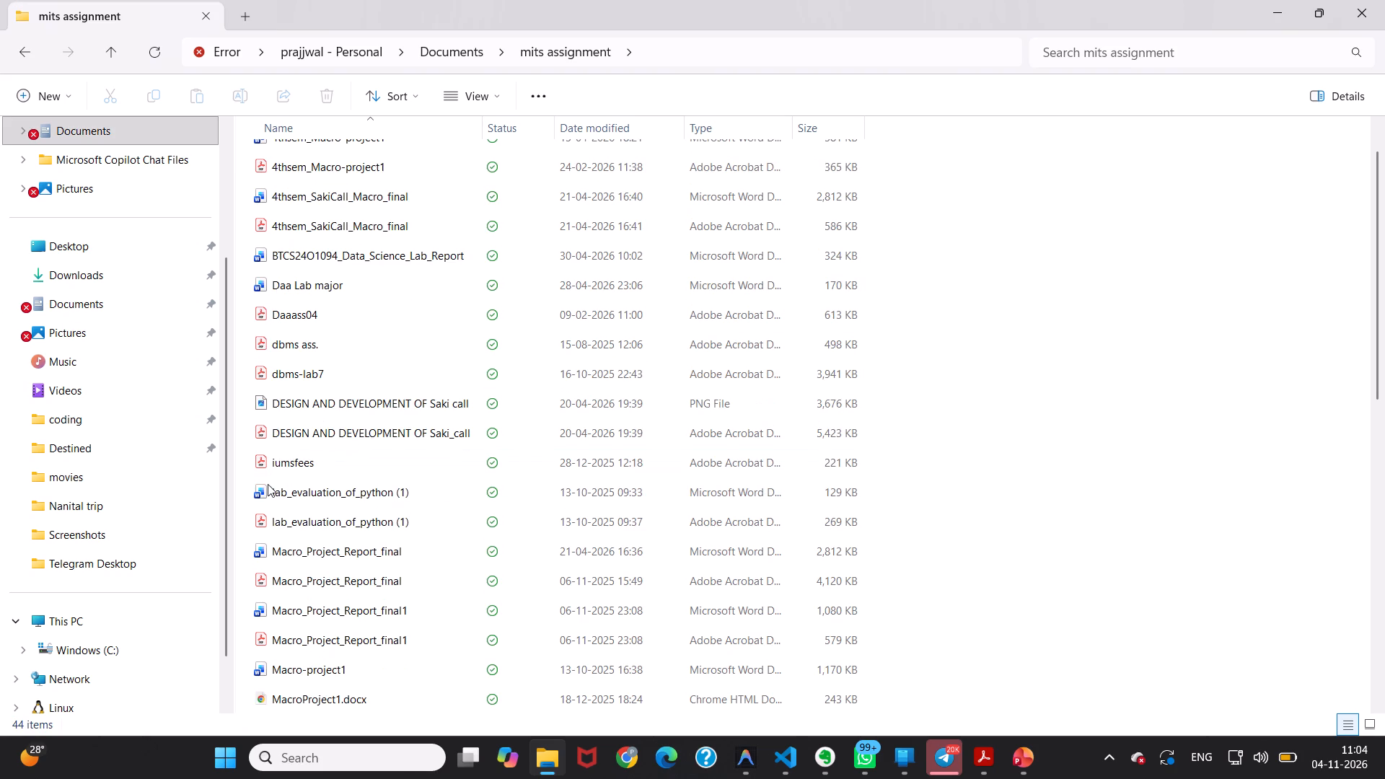
pyautogui.scroll(4, 250, 456)
pyautogui.scroll(-1, 321, 405)
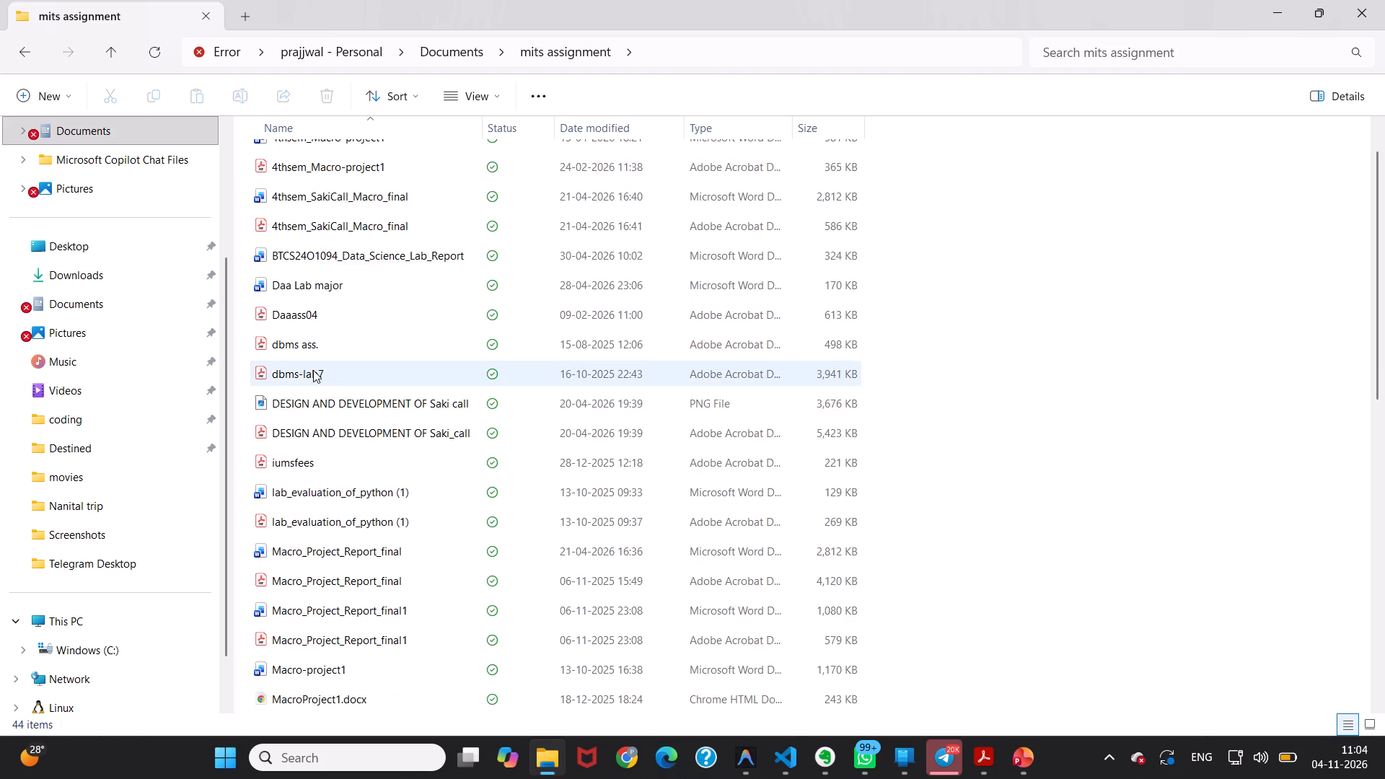
pyautogui.scroll(-4, 309, 358)
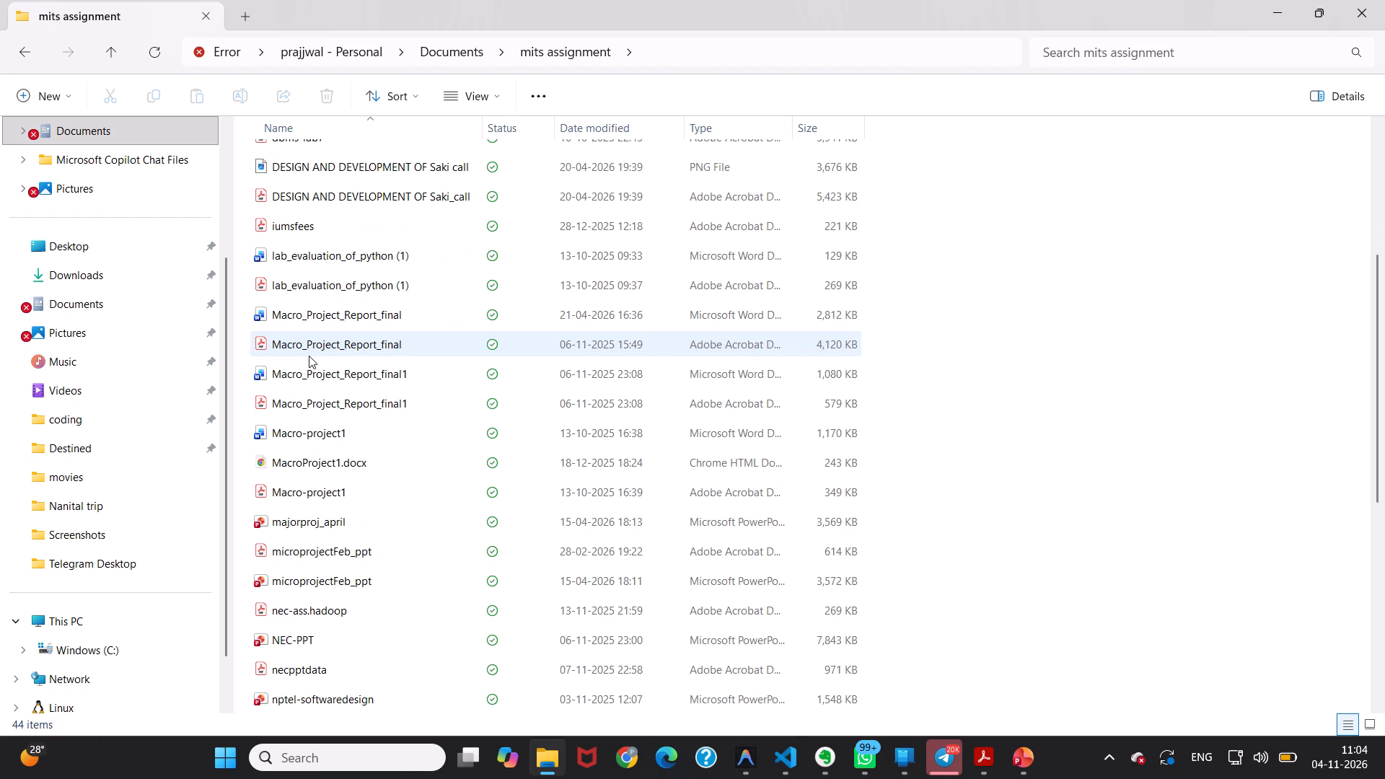
pyautogui.scroll(2, 341, 338)
pyautogui.scroll(-6, 287, 197)
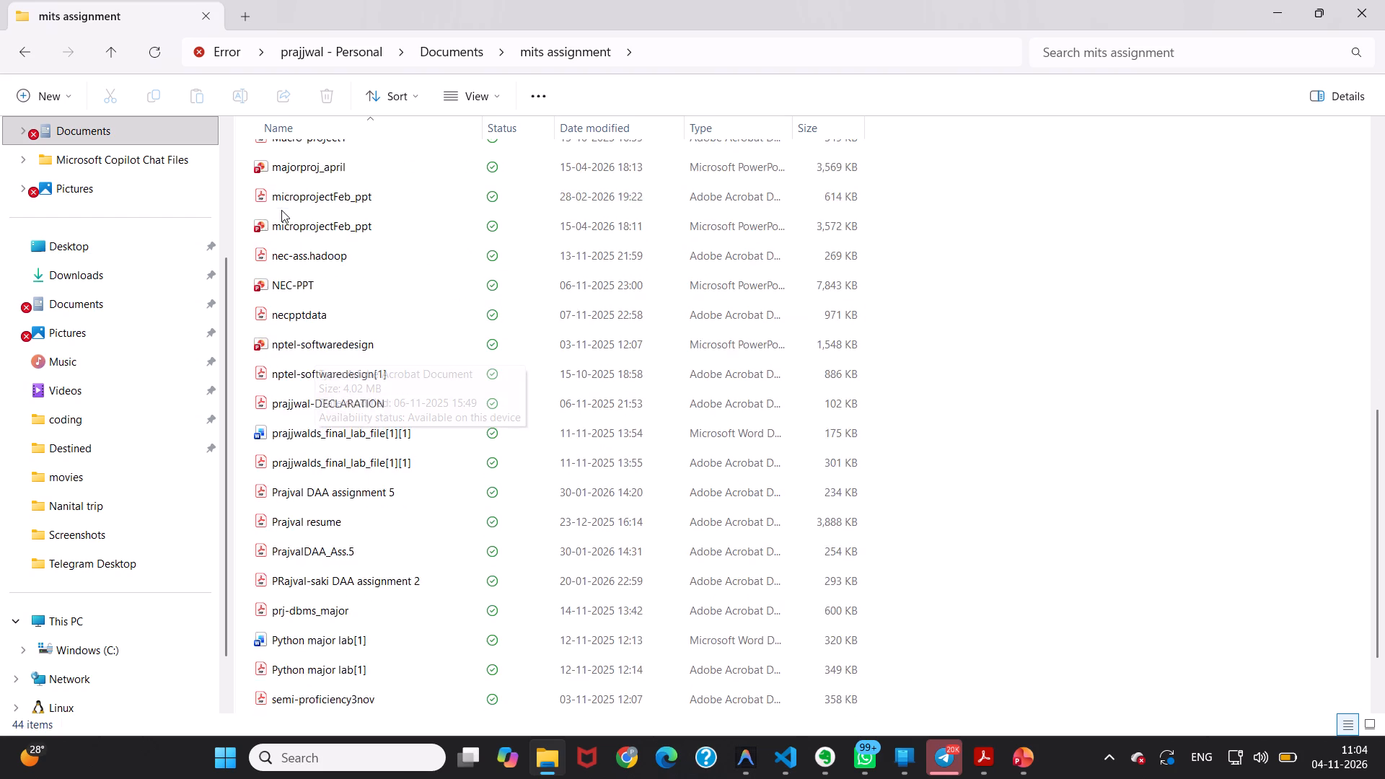
pyautogui.scroll(-9, 281, 210)
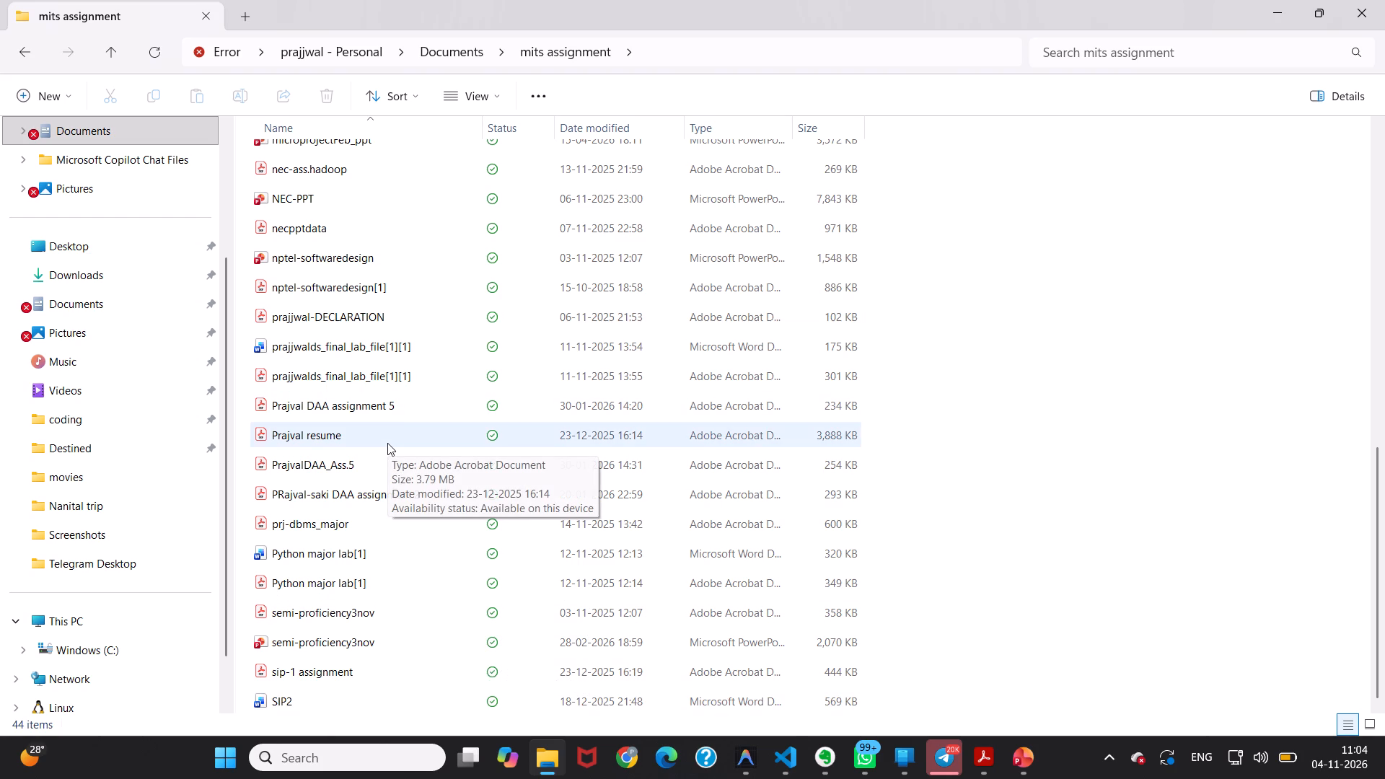
pyautogui.scroll(-5, 337, 436)
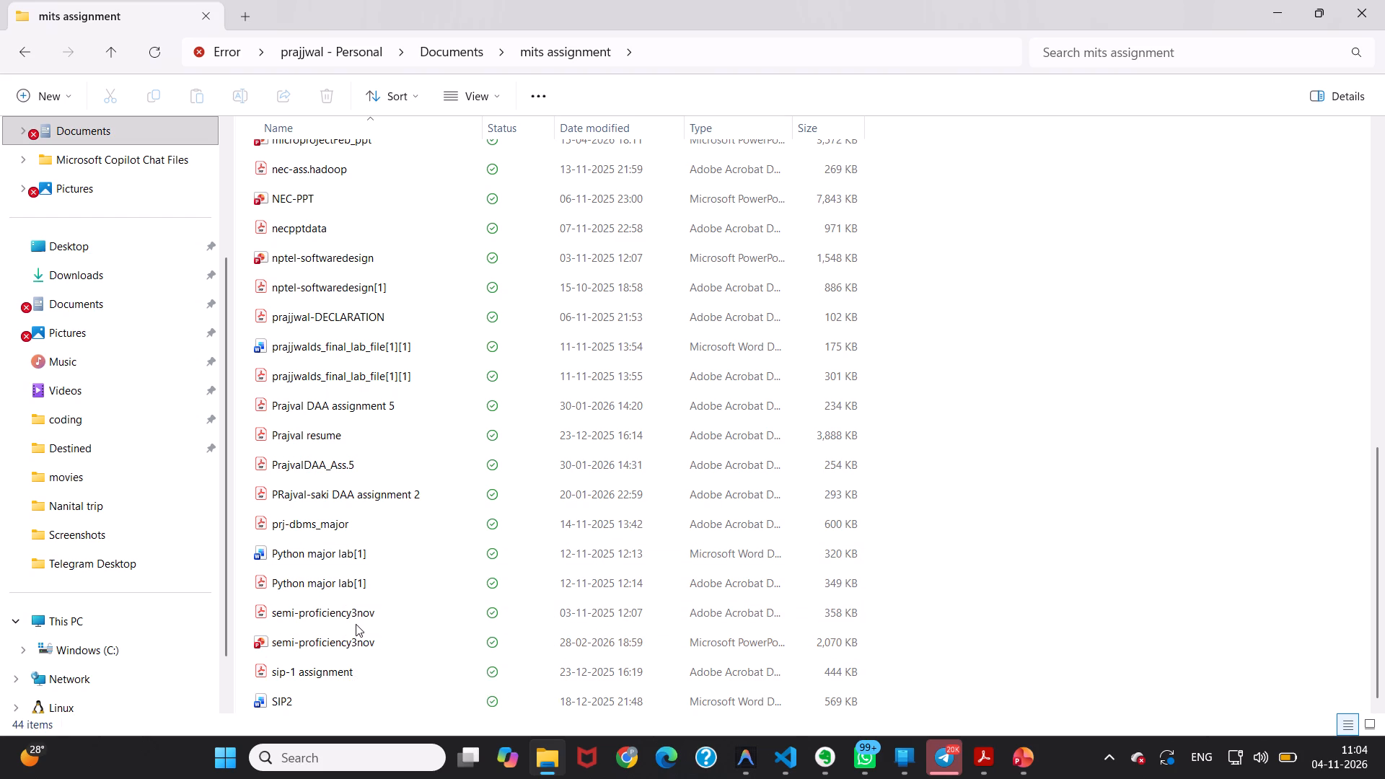
# Look back through the mits assignment files up to the first entries for an earlier project presentation.
pyautogui.scroll(1, 352, 625)
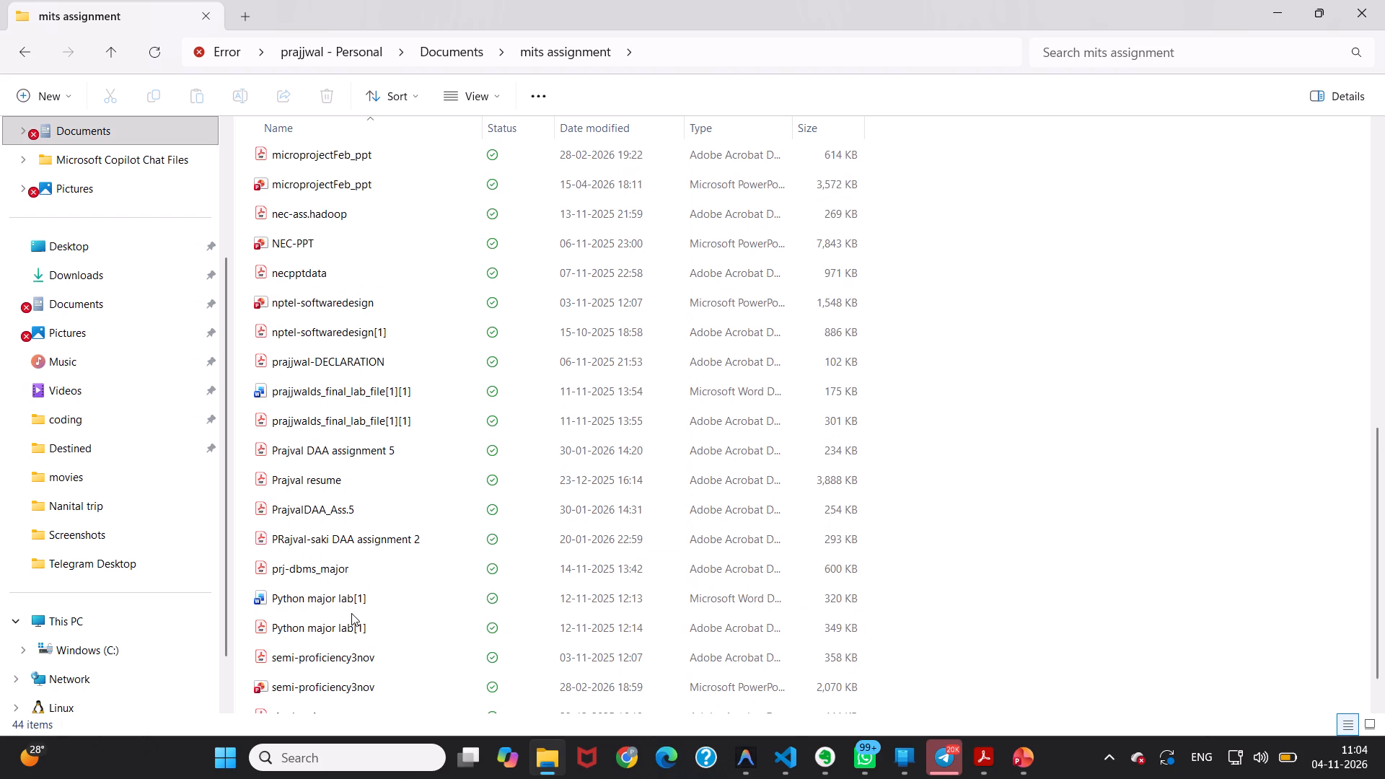
pyautogui.scroll(3, 324, 584)
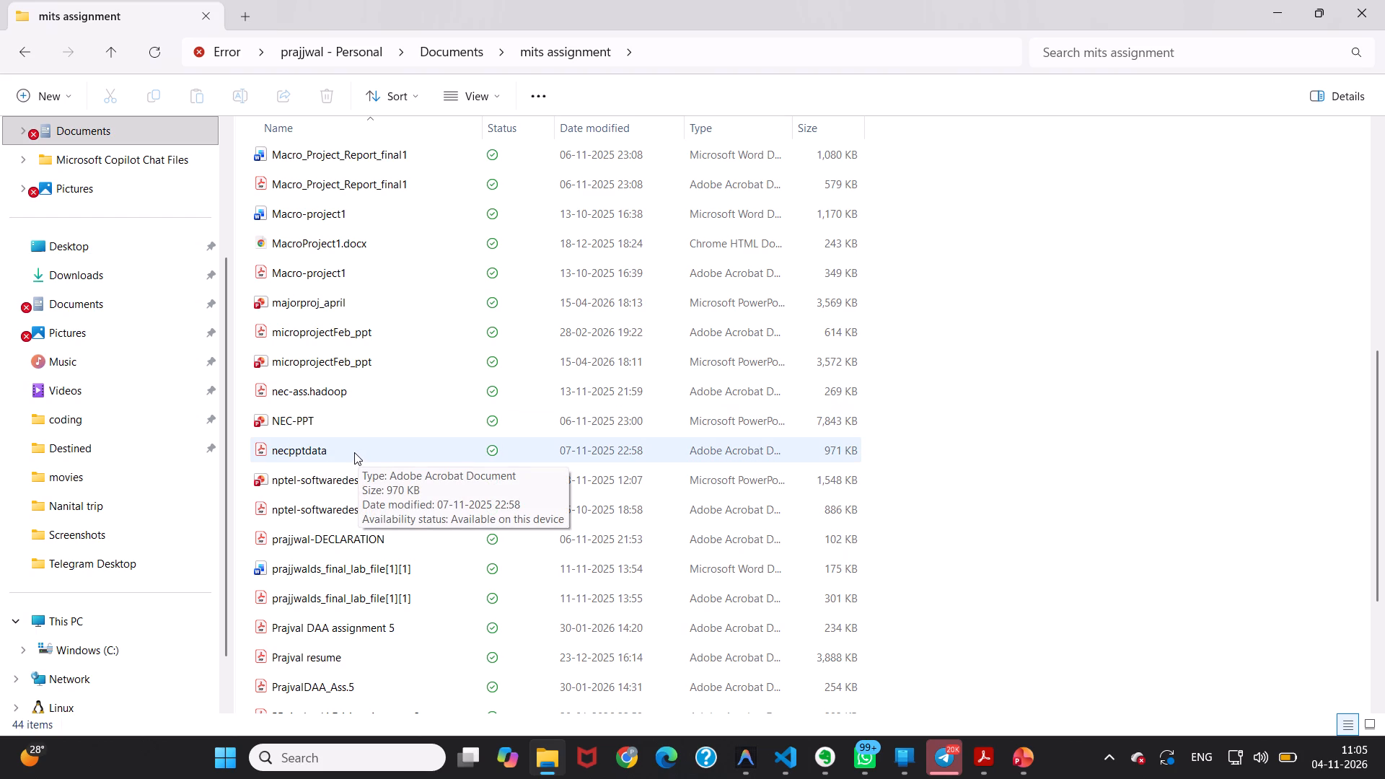
pyautogui.scroll(1, 346, 413)
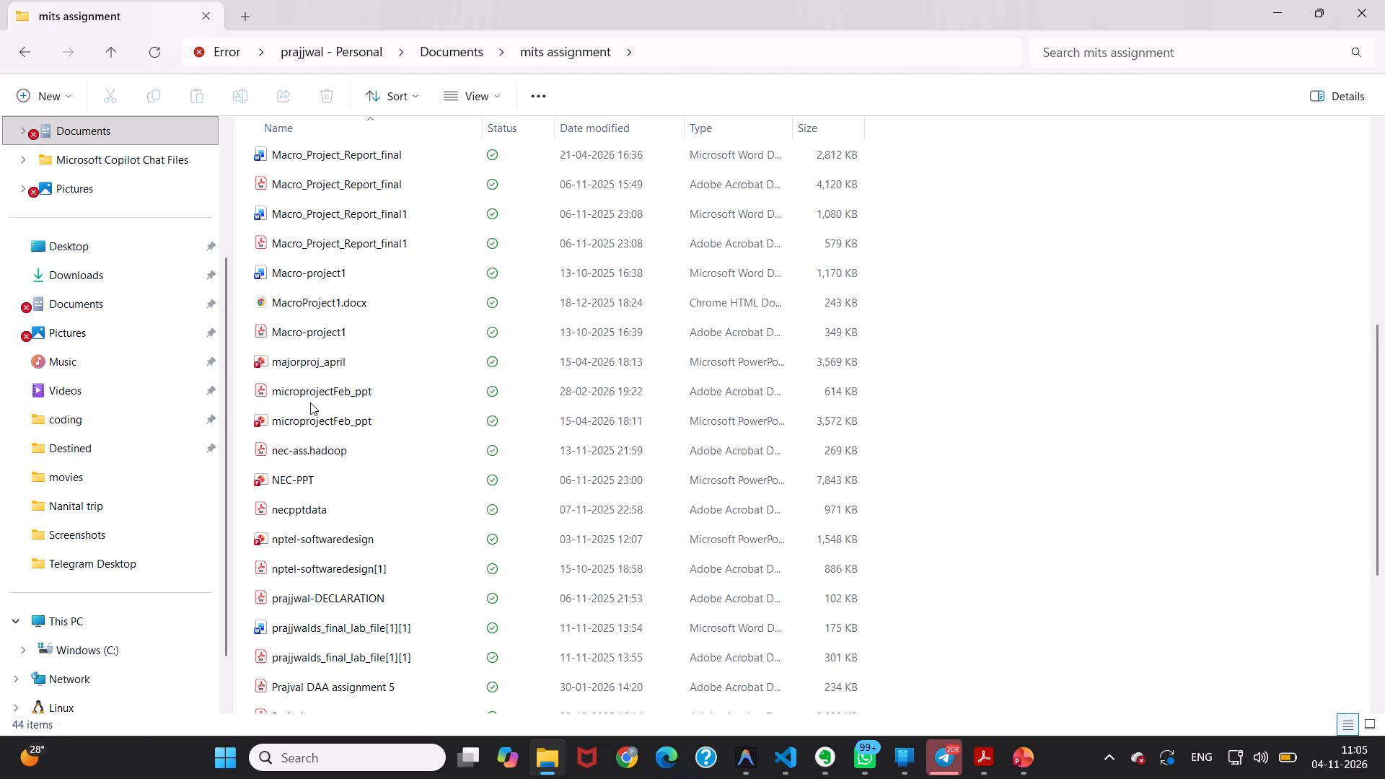
pyautogui.scroll(4, 308, 393)
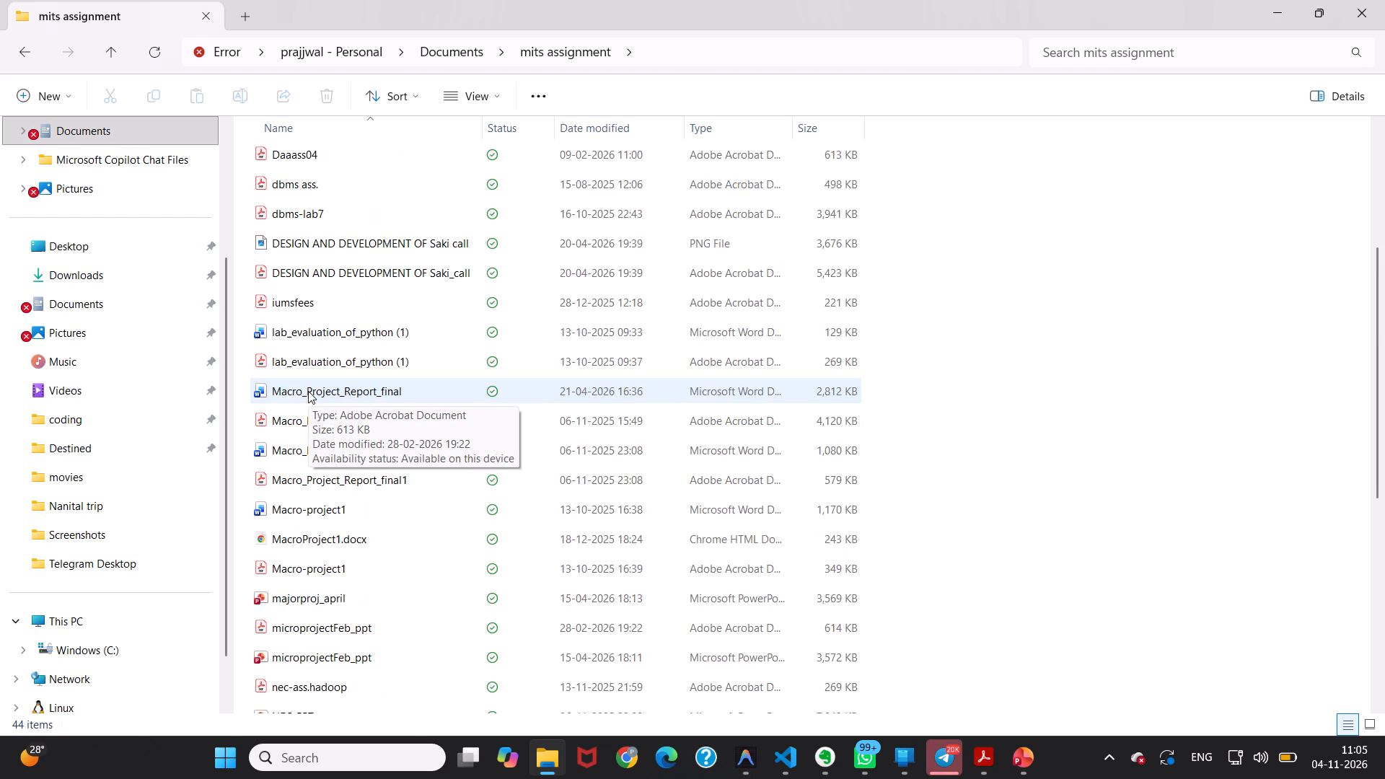
pyautogui.scroll(5, 313, 388)
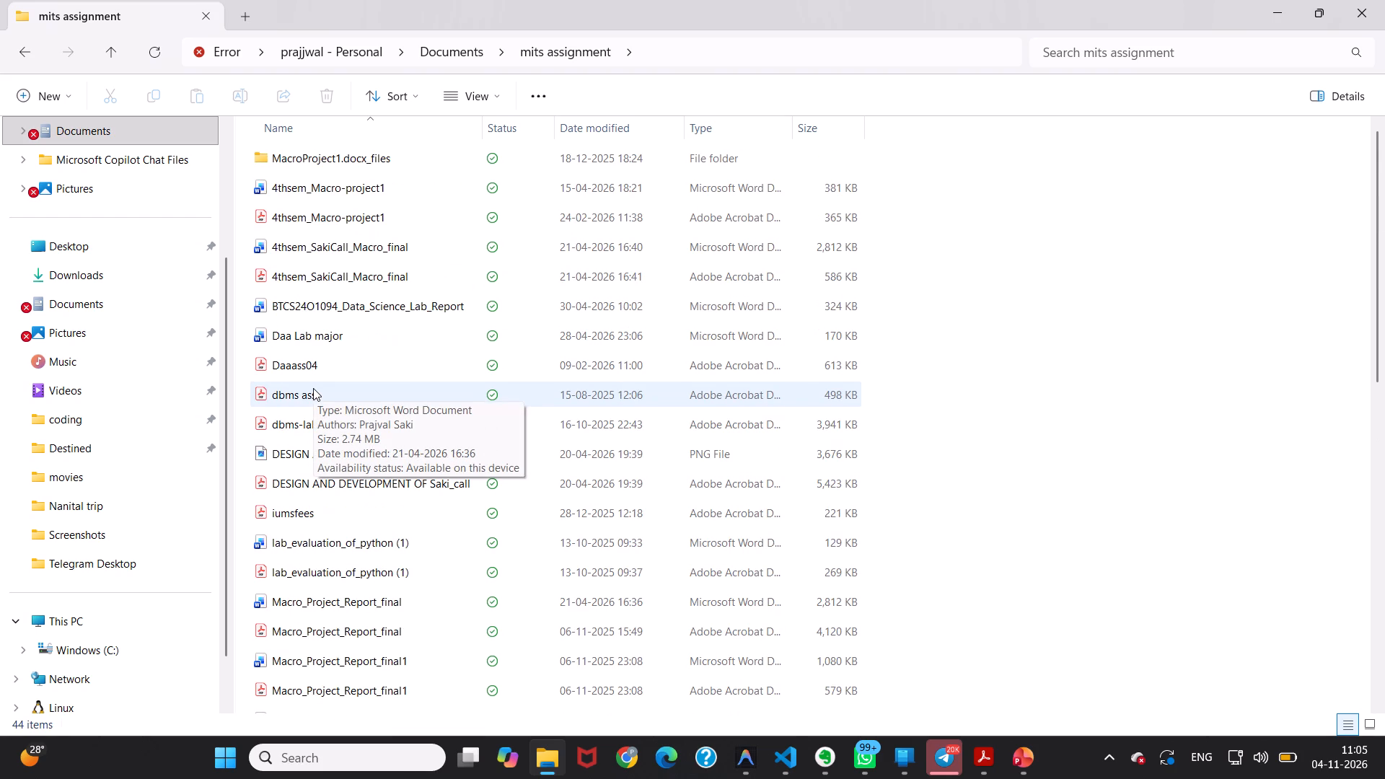
pyautogui.scroll(3, 312, 382)
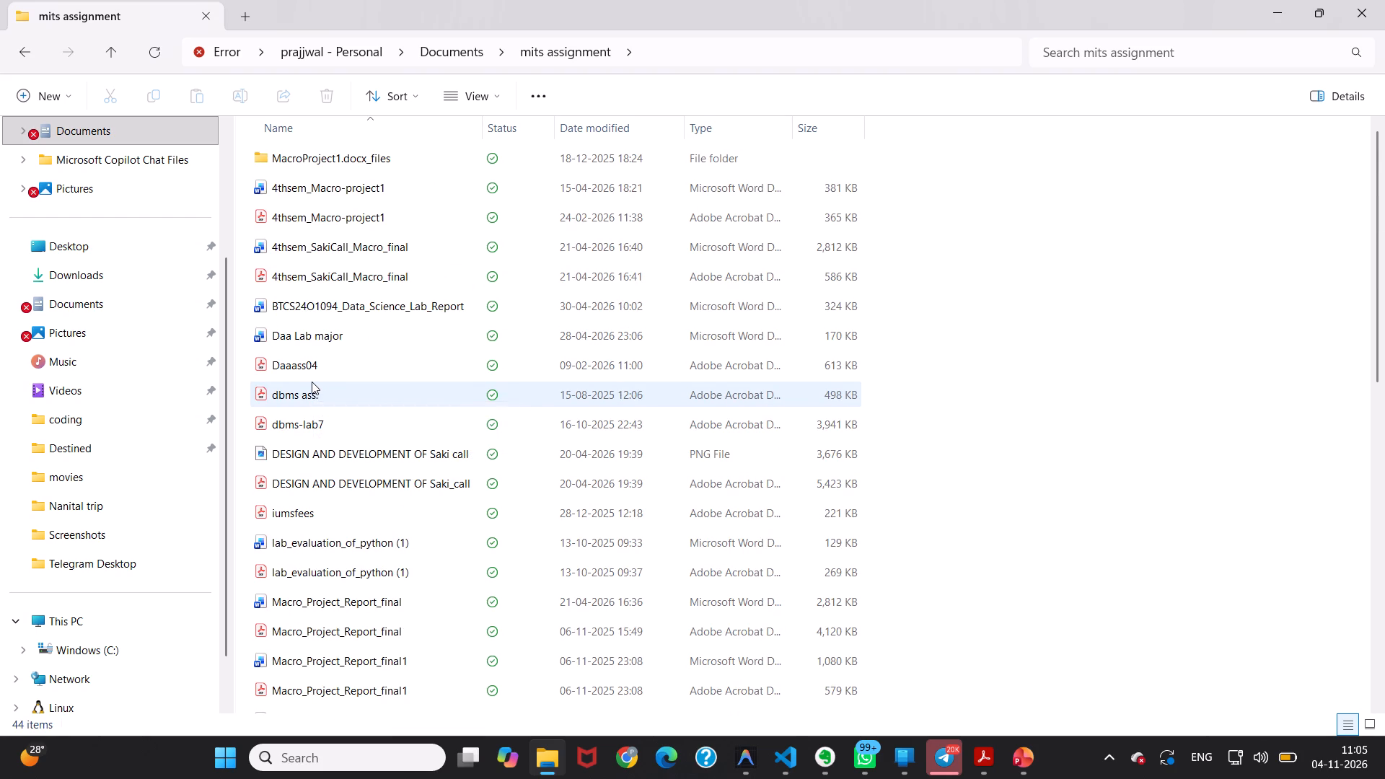
pyautogui.scroll(2, 309, 382)
pyautogui.scroll(-3, 138, 355)
pyautogui.scroll(-1, 353, 375)
pyautogui.scroll(6, 353, 375)
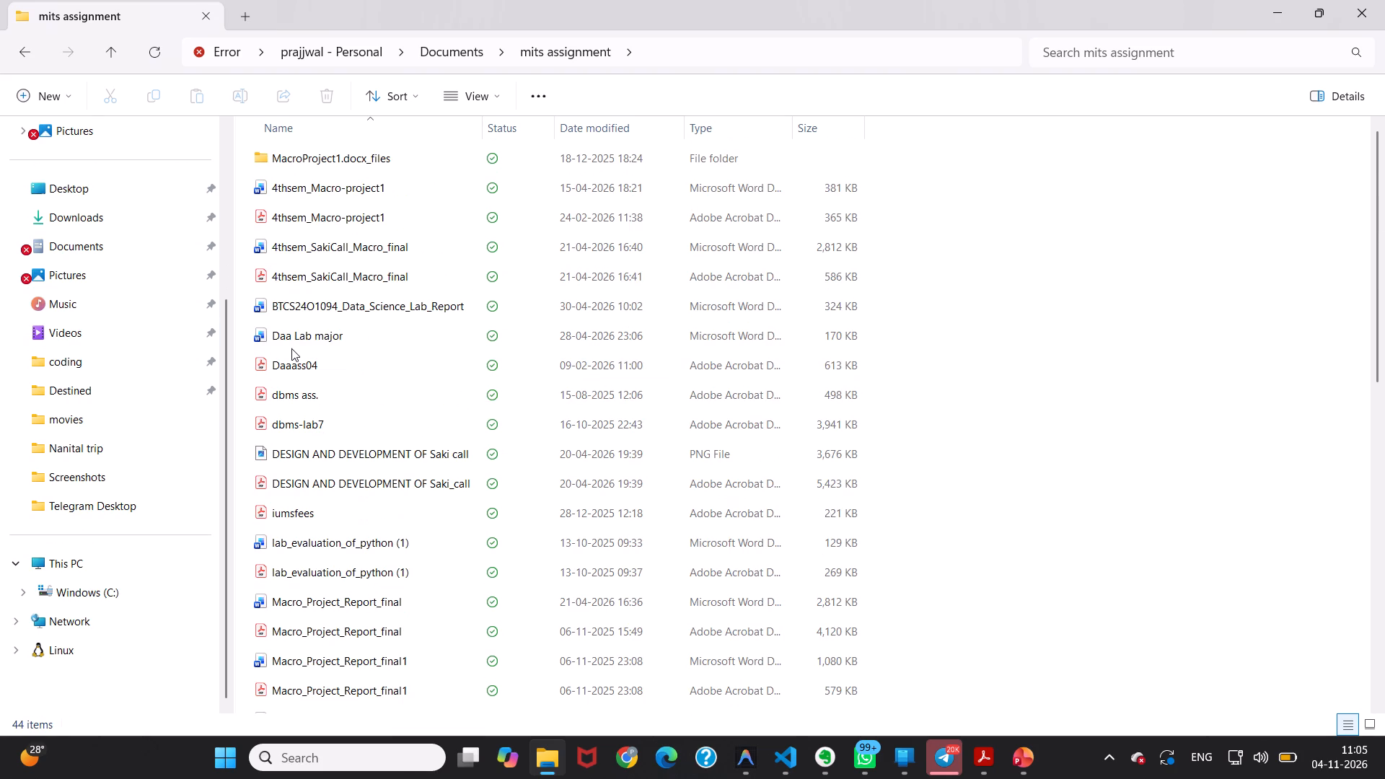
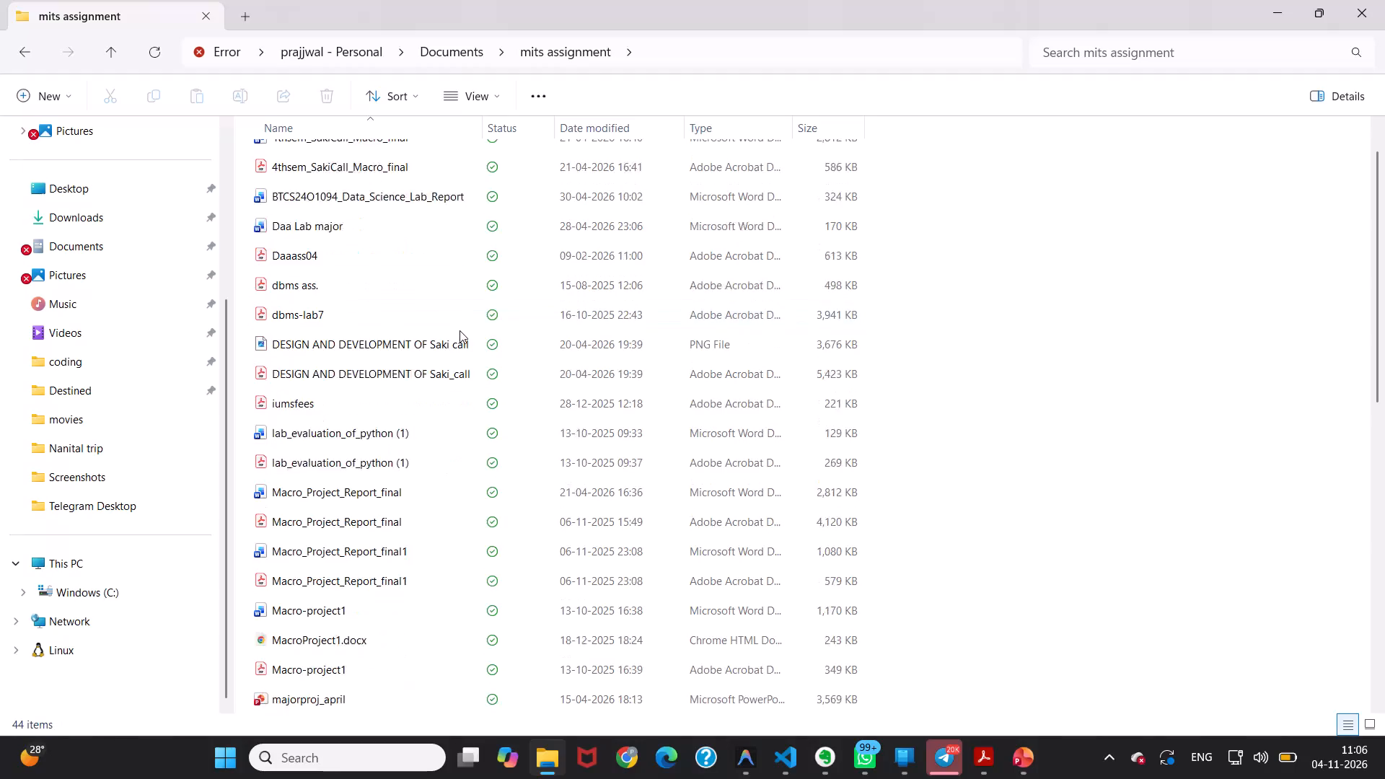
# Look through the mits assignment files, from the 4thsem reports to the end of the list, for an earlier project presentation.
pyautogui.scroll(-2, 454, 315)
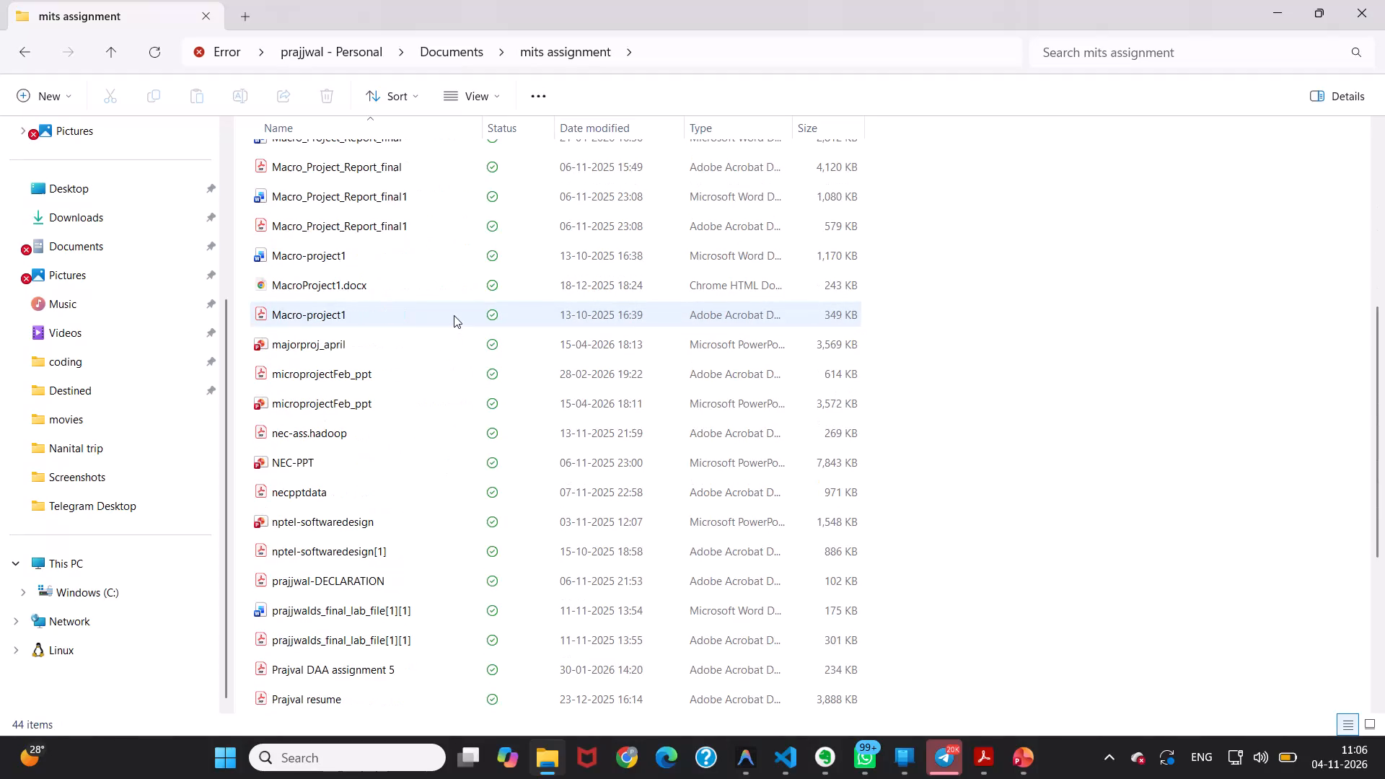
pyautogui.scroll(-8, 228, 86)
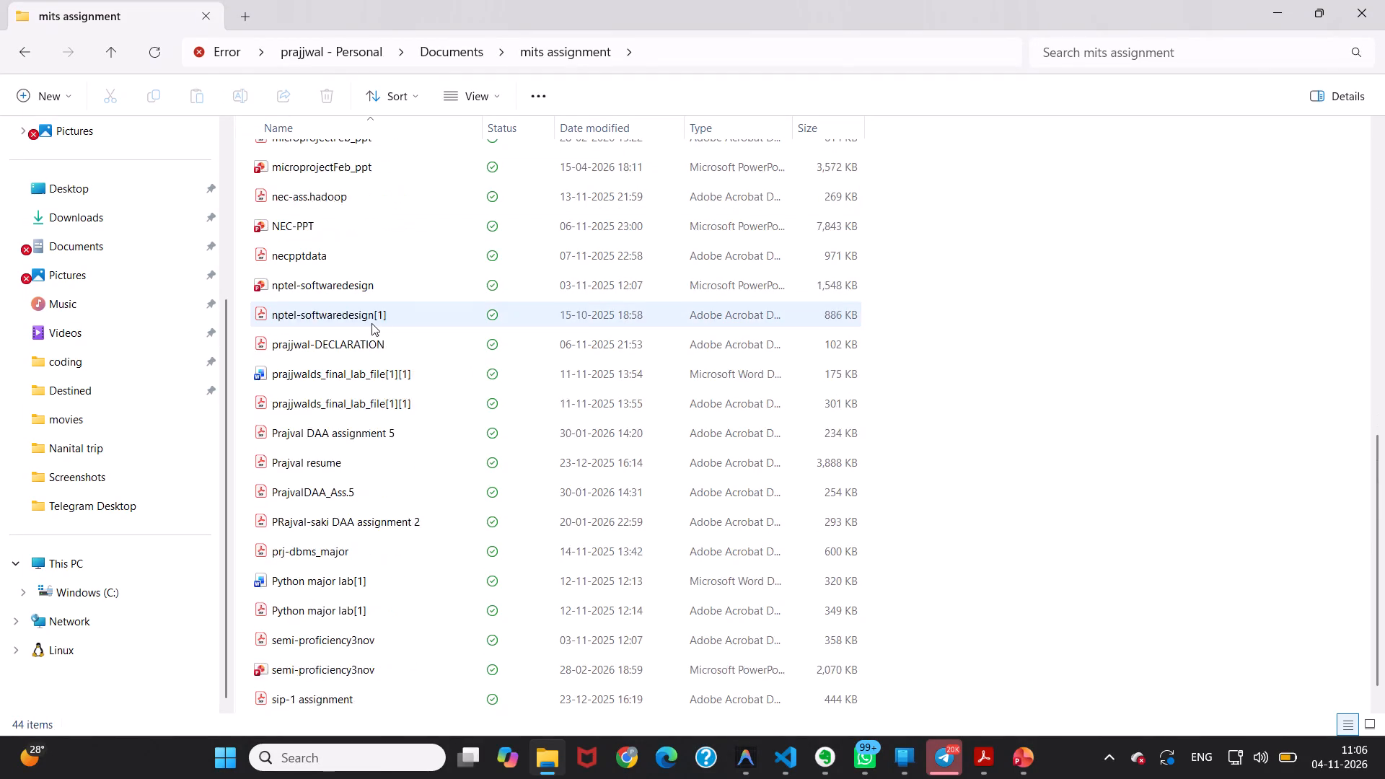
pyautogui.scroll(-17, 371, 323)
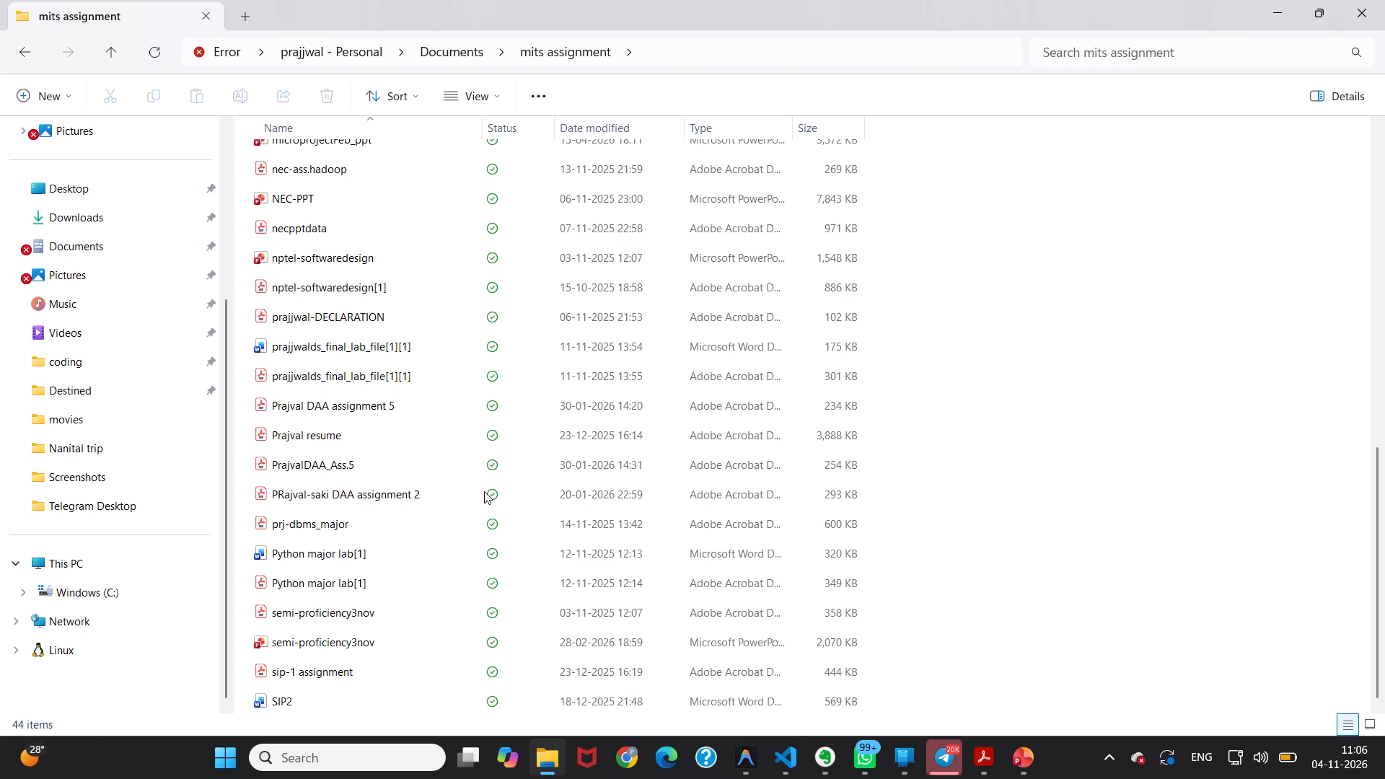
pyautogui.scroll(5, 484, 490)
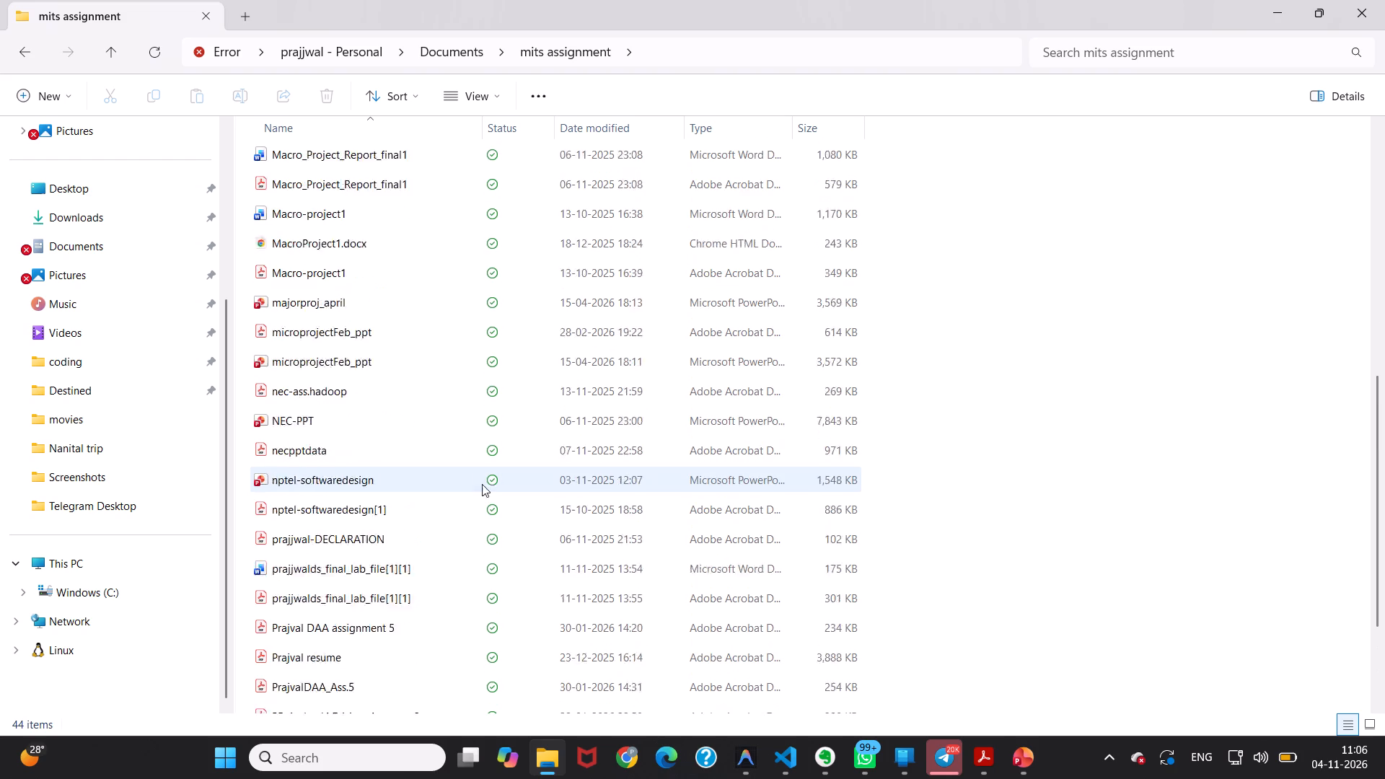
pyautogui.scroll(14, 482, 484)
pyautogui.scroll(-12, 415, 426)
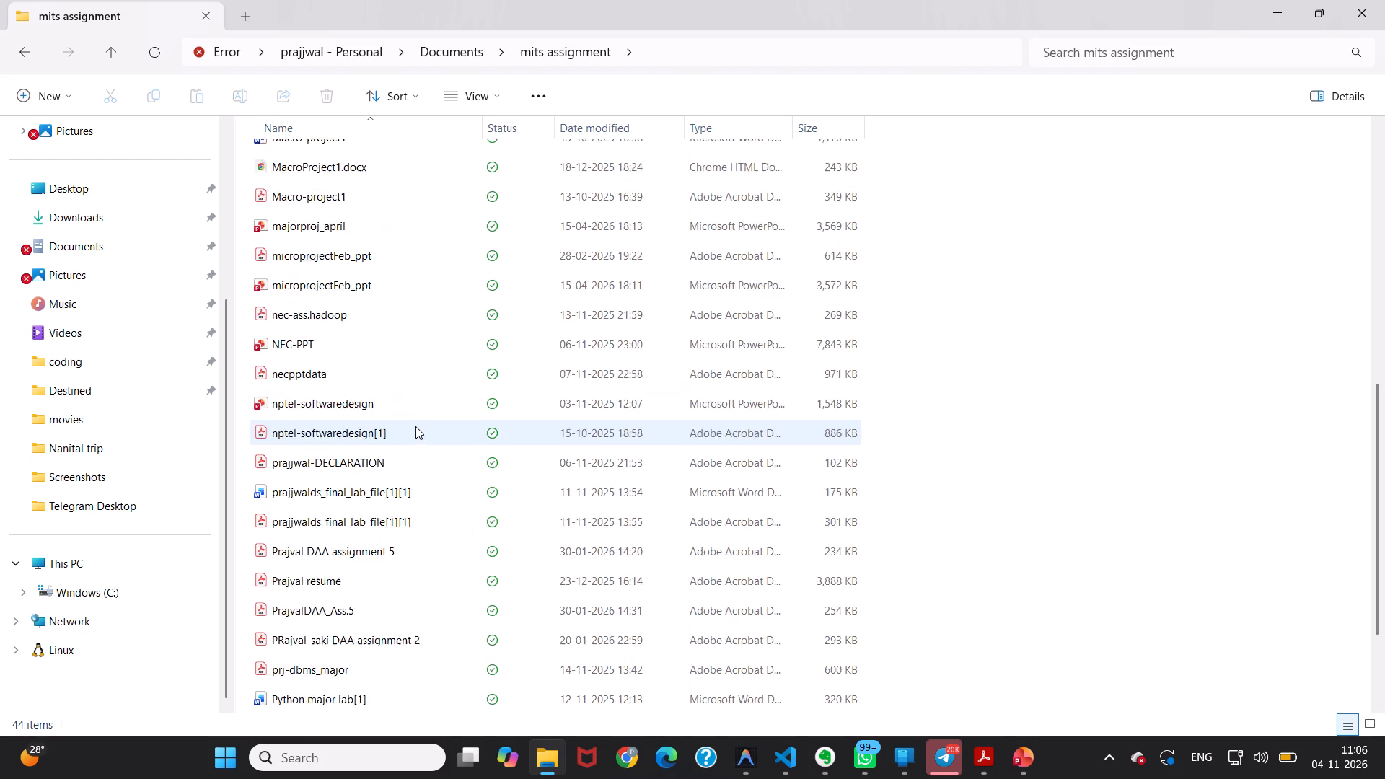
pyautogui.scroll(-3, 415, 426)
pyautogui.scroll(1, 415, 426)
pyautogui.scroll(-10, 415, 426)
pyautogui.scroll(6, 440, 601)
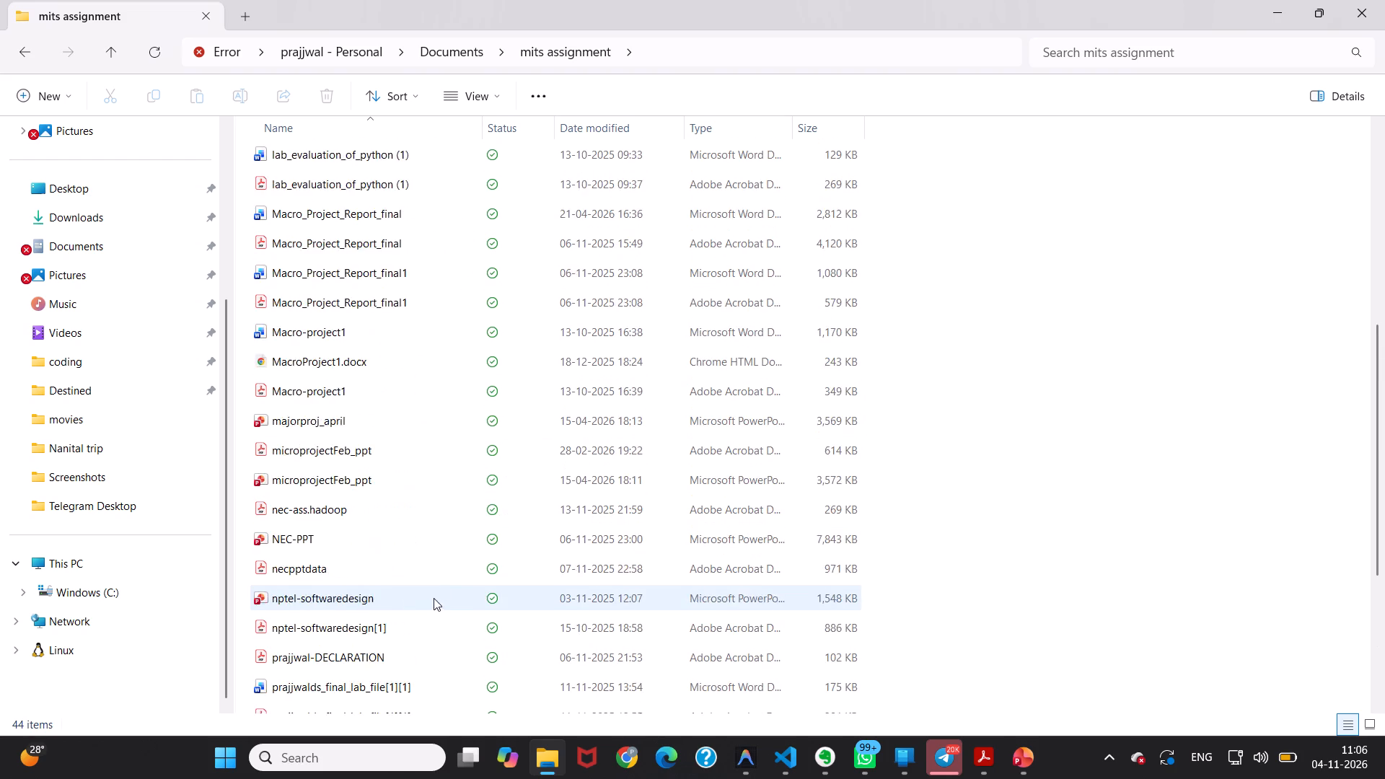
pyautogui.scroll(-17, 433, 584)
pyautogui.scroll(2, 450, 581)
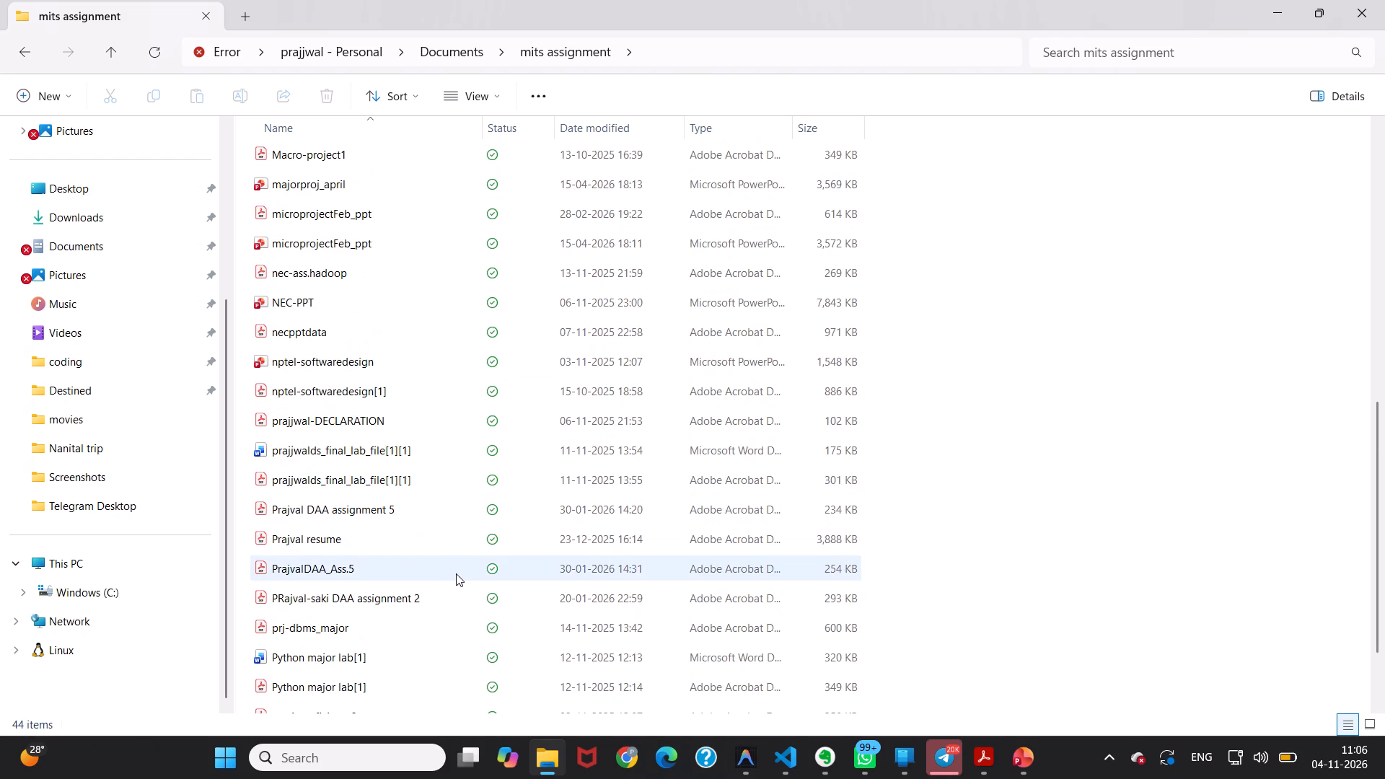
pyautogui.scroll(-9, 456, 573)
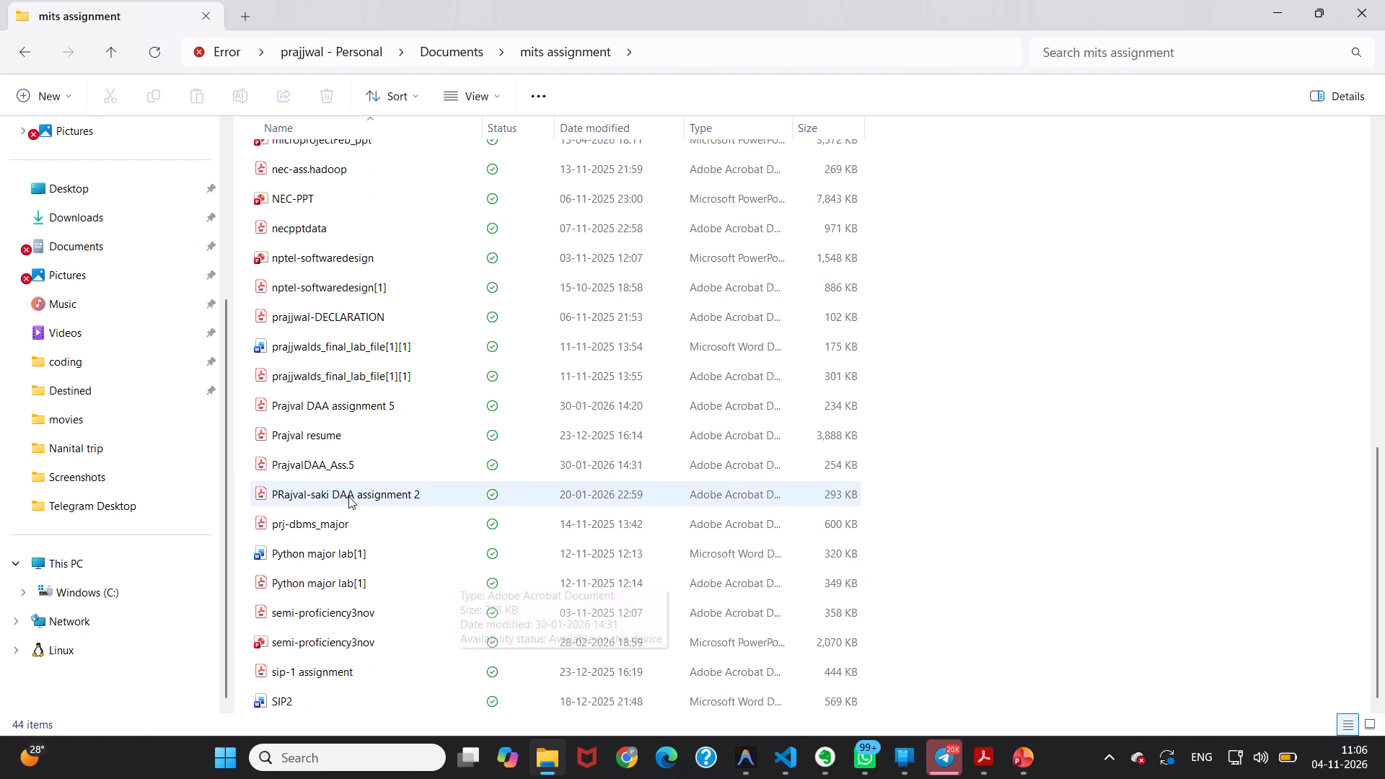
# Recheck the whole mits assignment list between its first and last entries for an earlier semester proficiency presentation.
pyautogui.scroll(10, 428, 506)
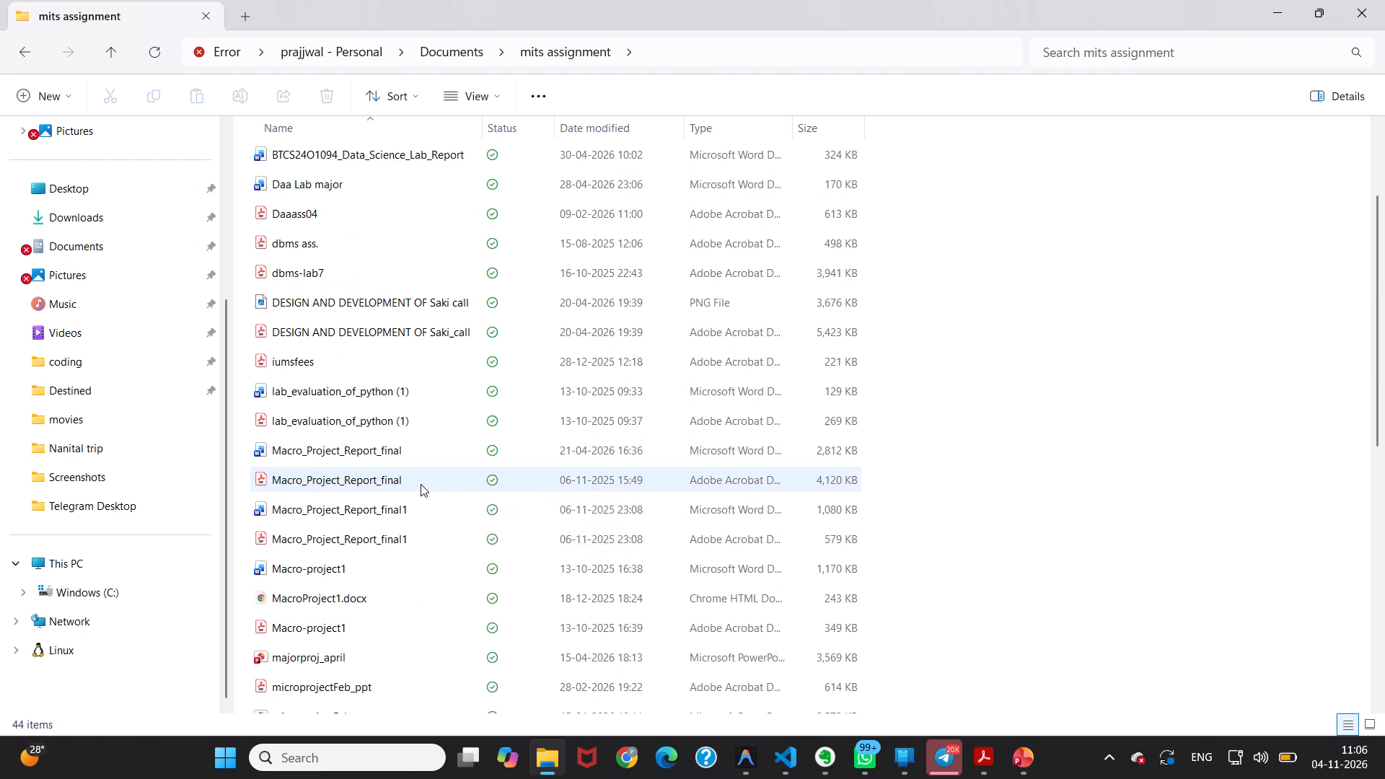
pyautogui.scroll(8, 421, 484)
pyautogui.scroll(-7, 379, 458)
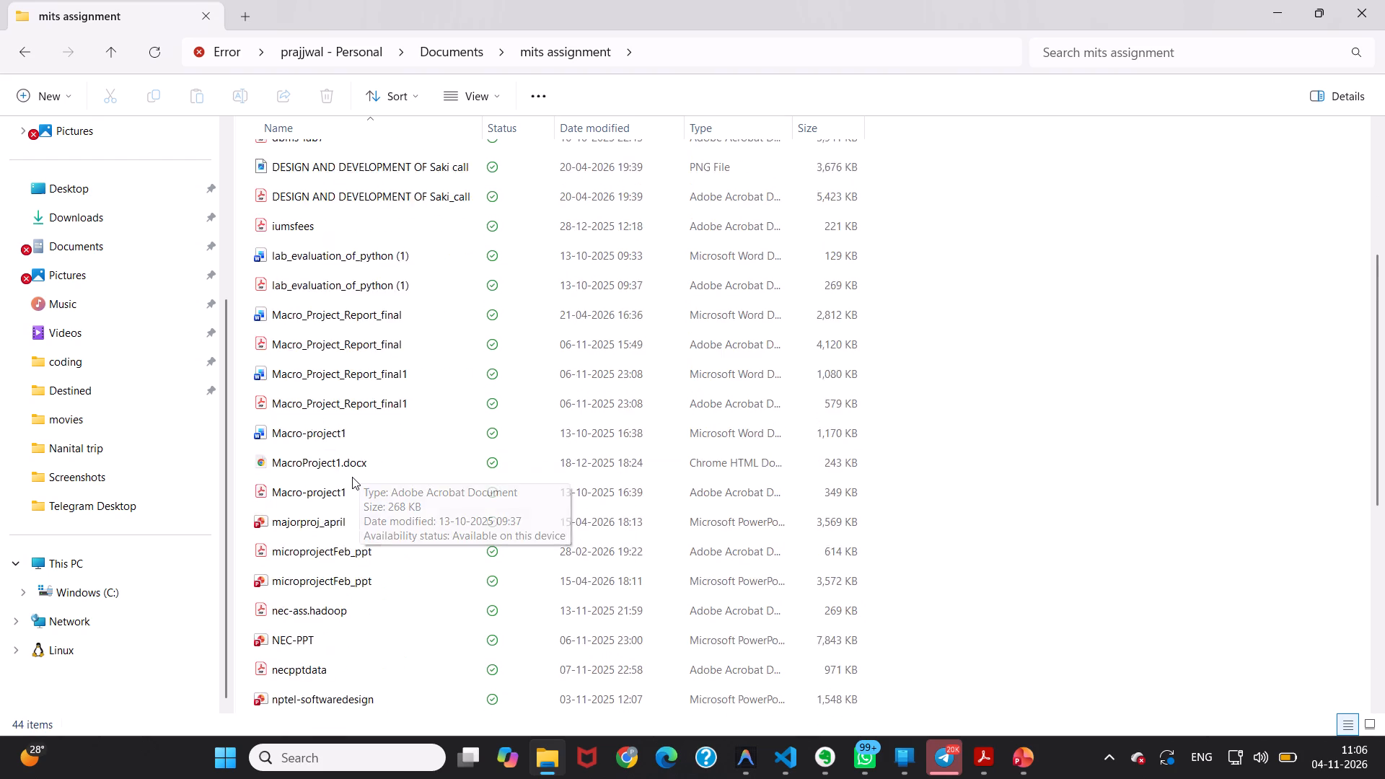
pyautogui.scroll(-10, 352, 477)
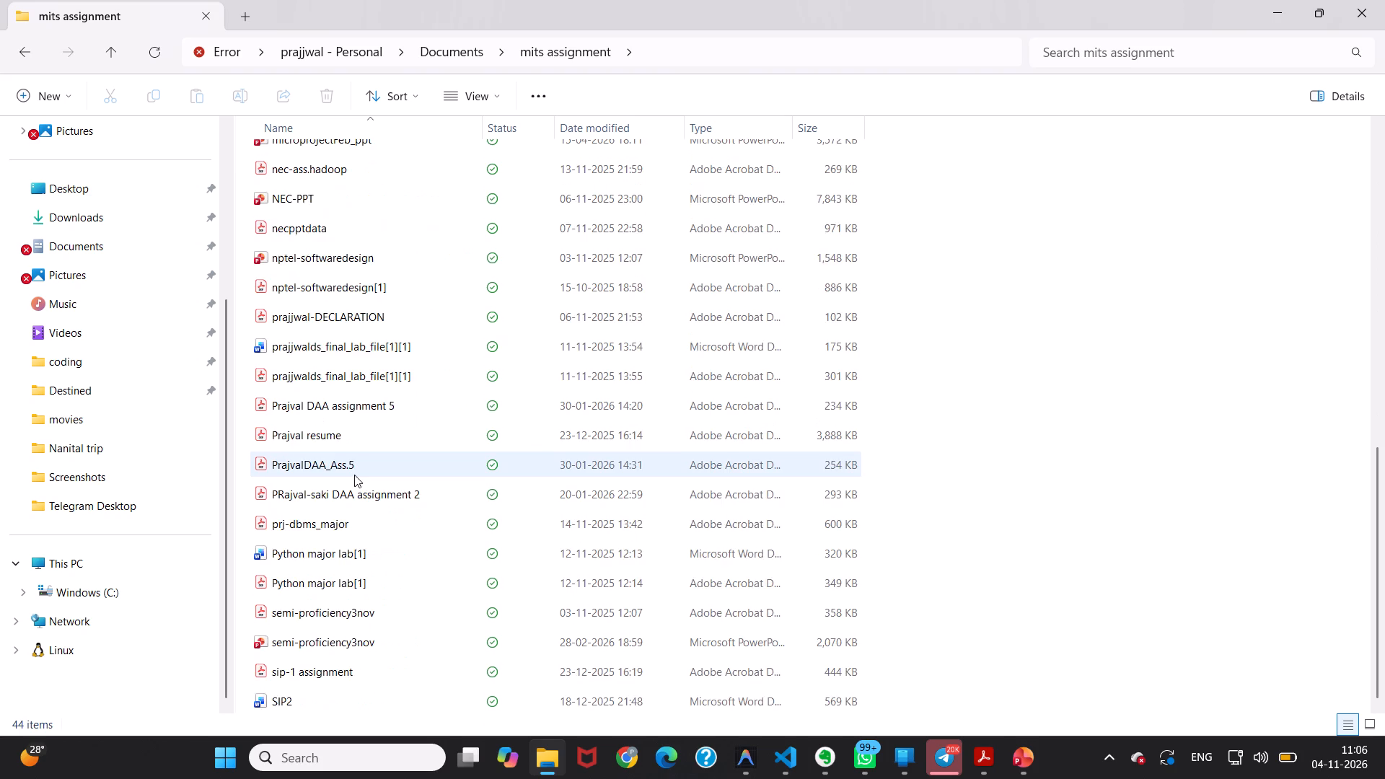
pyautogui.scroll(17, 354, 475)
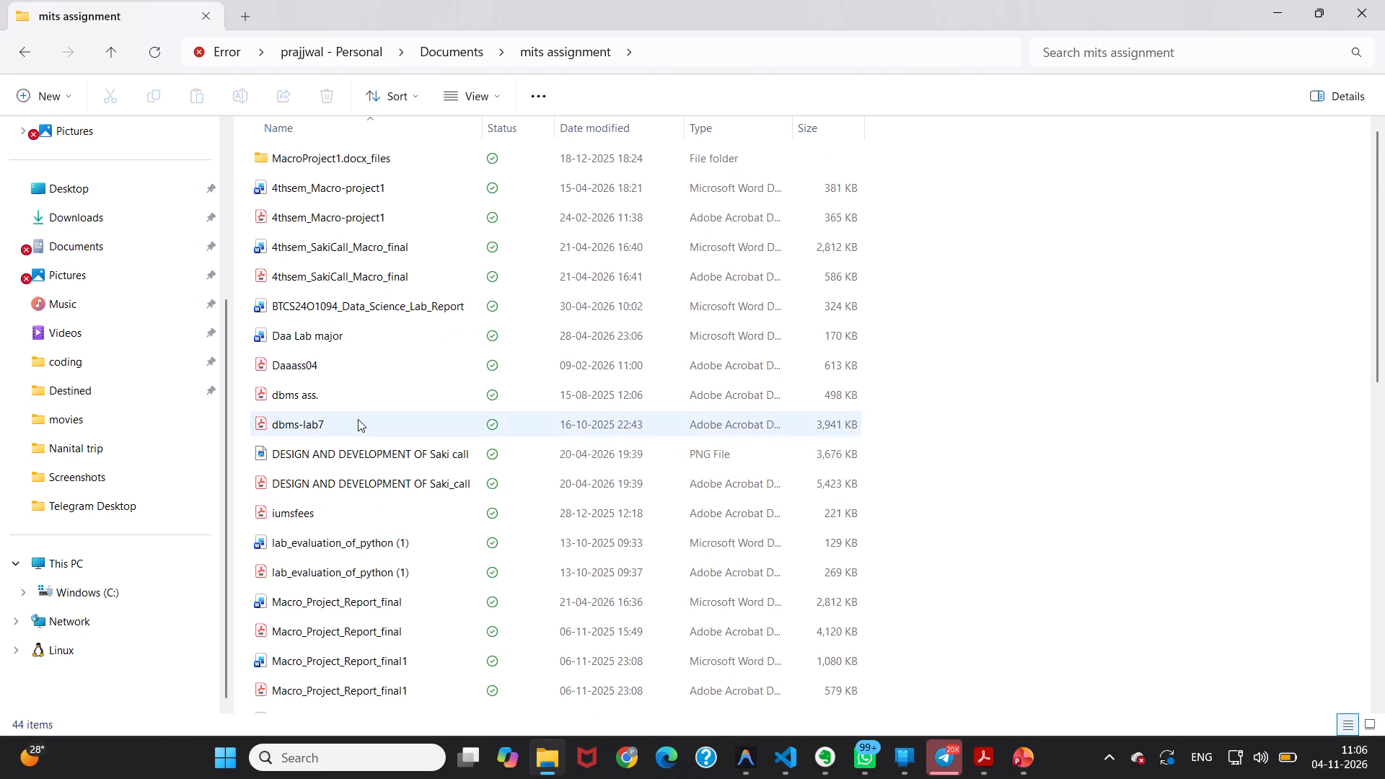
pyautogui.scroll(3, 358, 409)
pyautogui.scroll(-16, 358, 408)
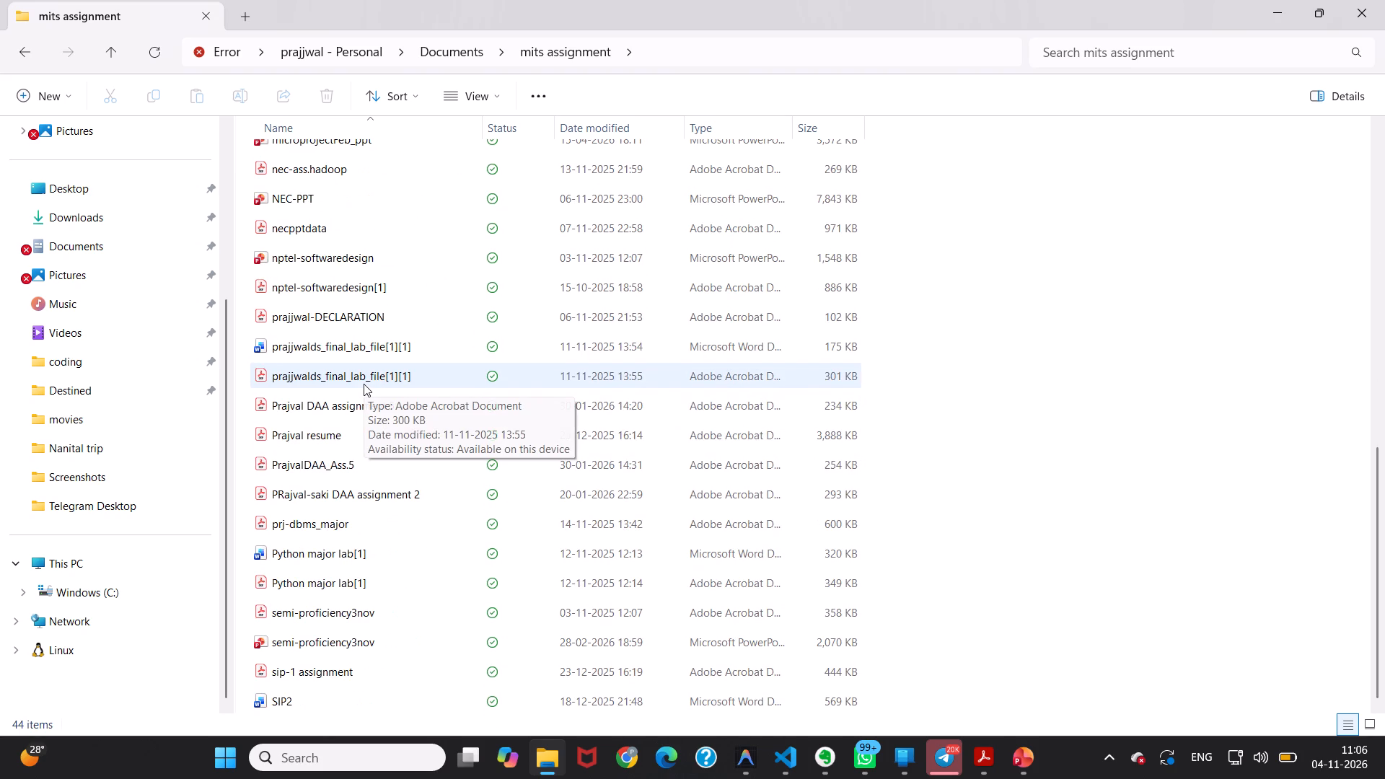
pyautogui.scroll(-6, 364, 384)
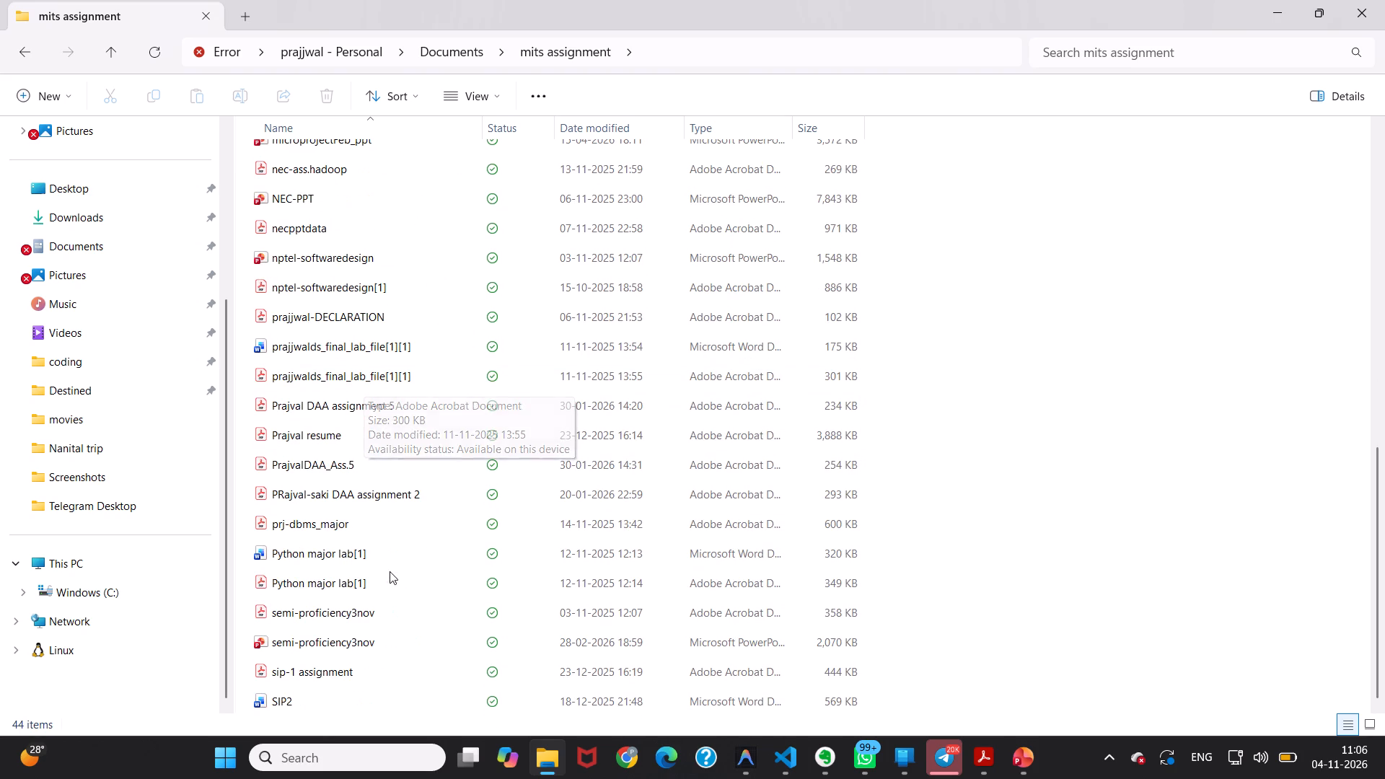
# Pick out the semi-proficiency3nov PDF, clear the selection, and look back through the mits assignment files to the first entries.
pyautogui.moveTo(652, 600); pyautogui.dragTo(673, 384, button='middle')
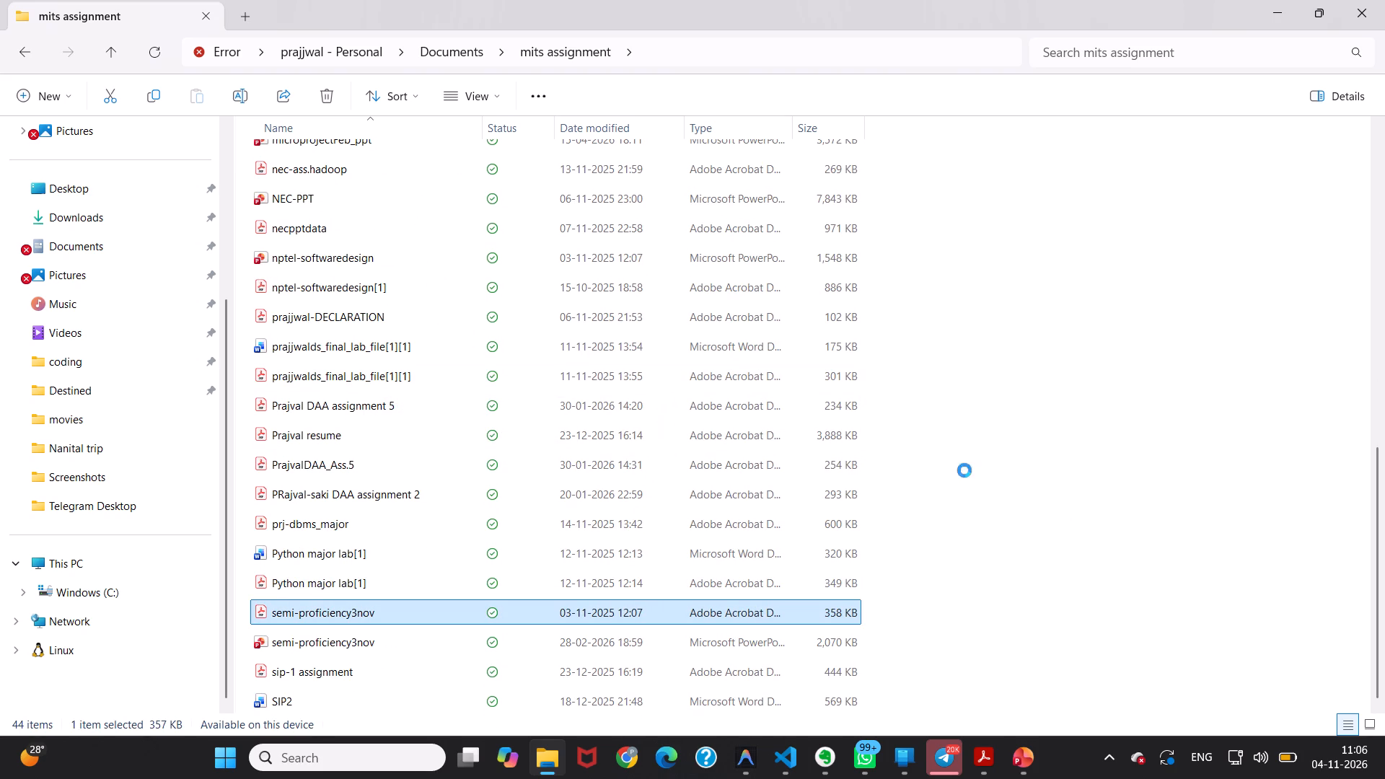
pyautogui.scroll(17, 1116, 597)
pyautogui.scroll(-7, 1114, 594)
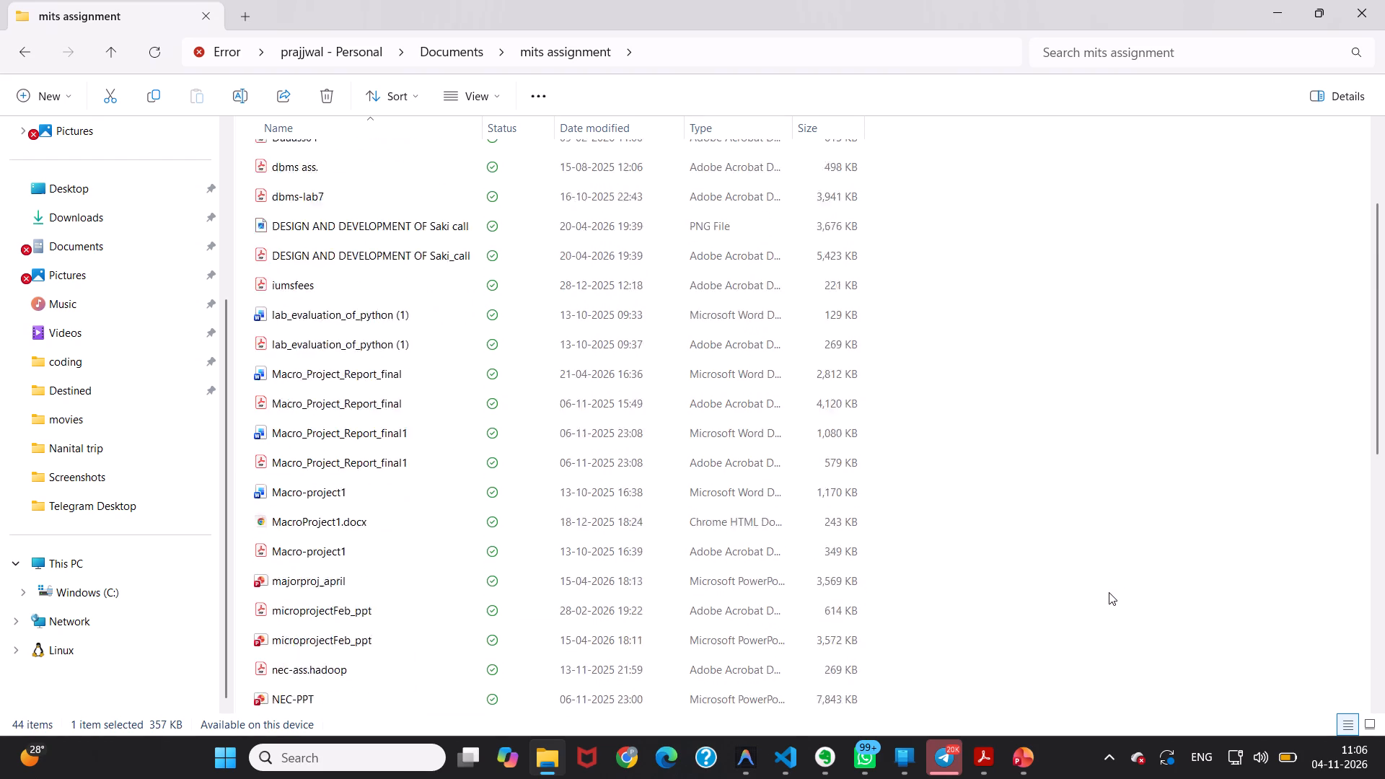
pyautogui.scroll(-1, 1109, 592)
pyautogui.scroll(1, 1108, 592)
pyautogui.scroll(-7, 1108, 592)
pyautogui.click(1074, 614)
pyautogui.scroll(-3, 1068, 558)
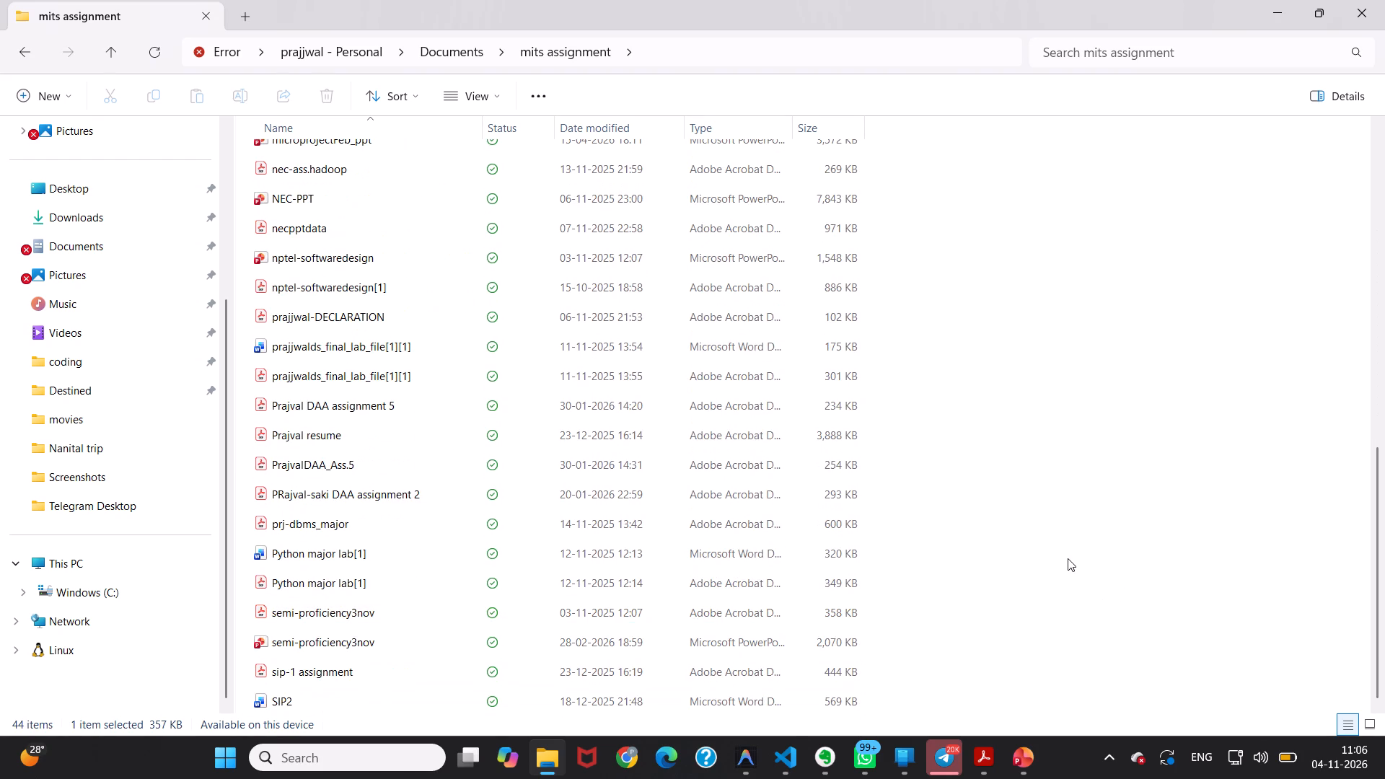
pyautogui.scroll(-1, 1068, 558)
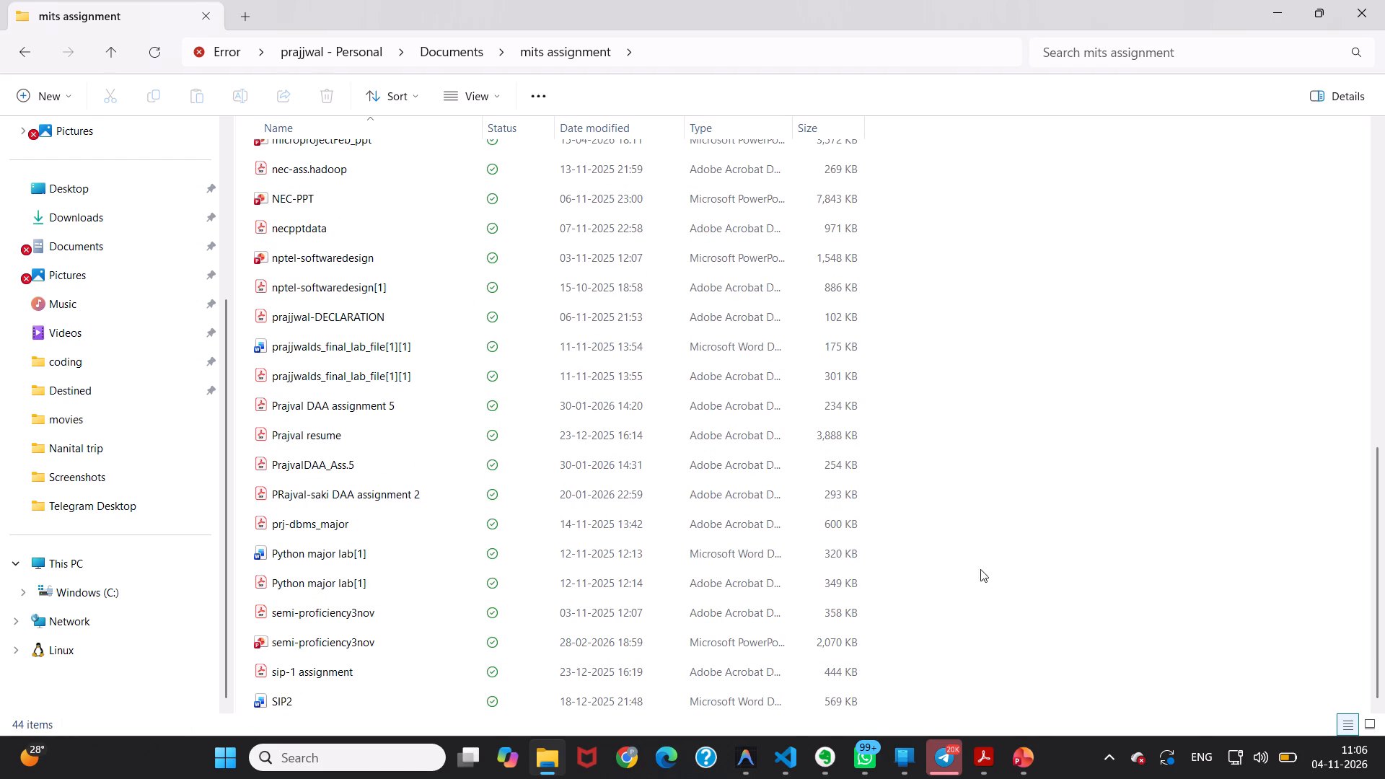
pyautogui.scroll(9, 866, 599)
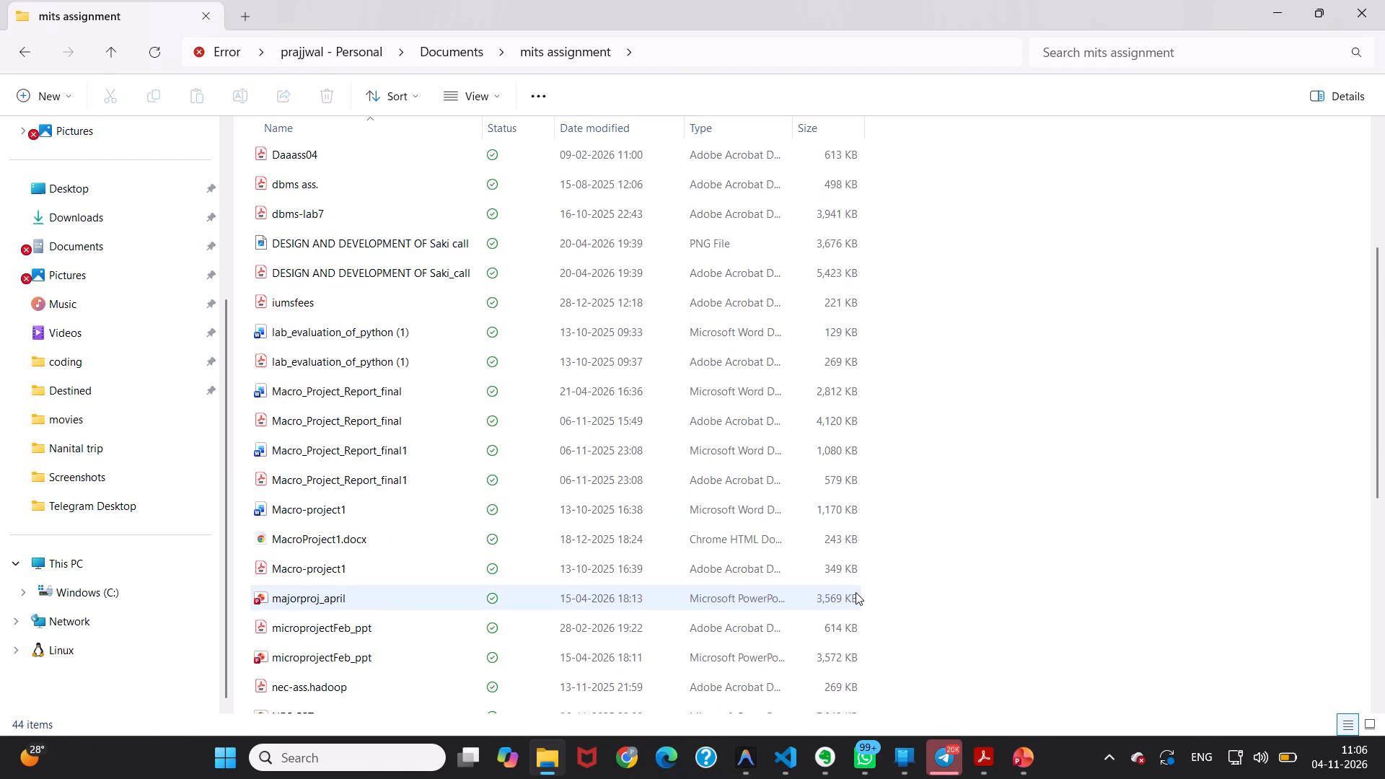
pyautogui.scroll(6, 854, 592)
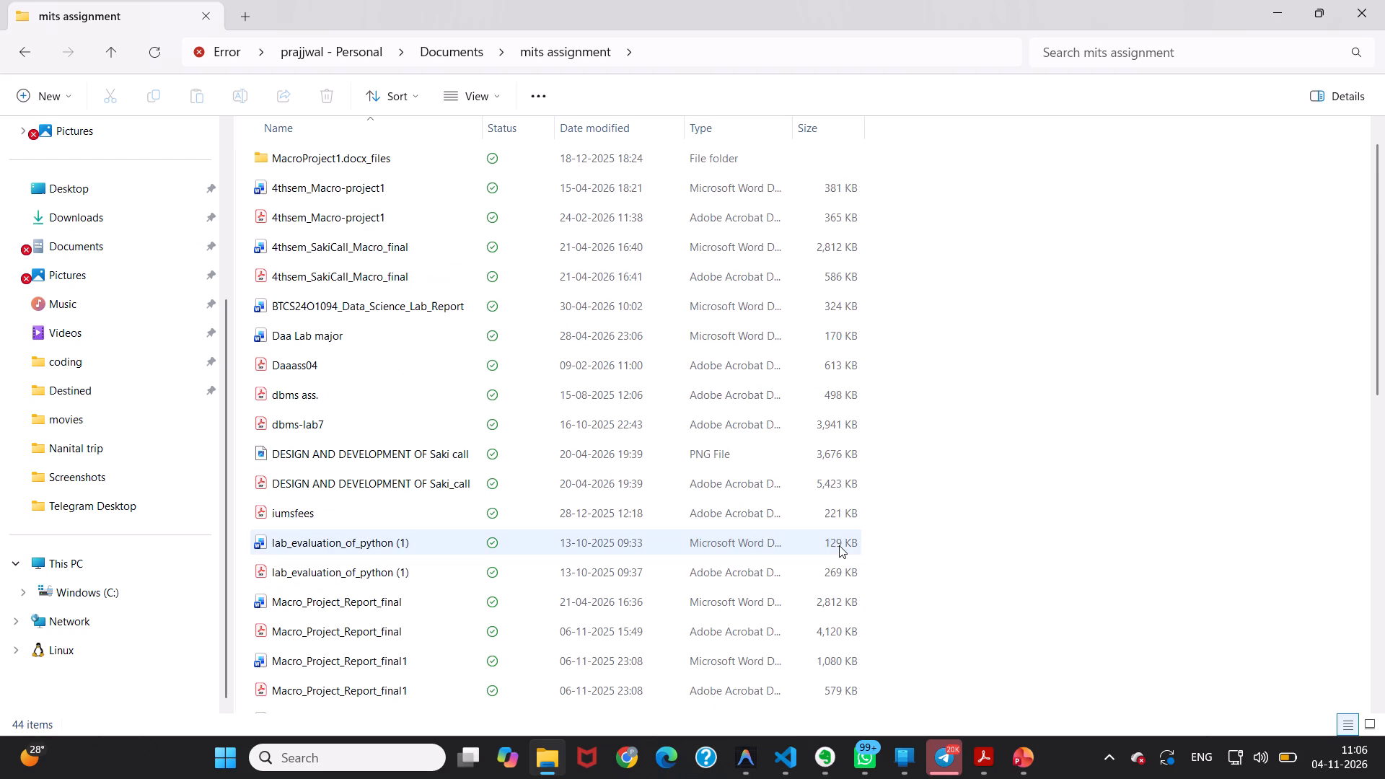
pyautogui.scroll(3, 839, 545)
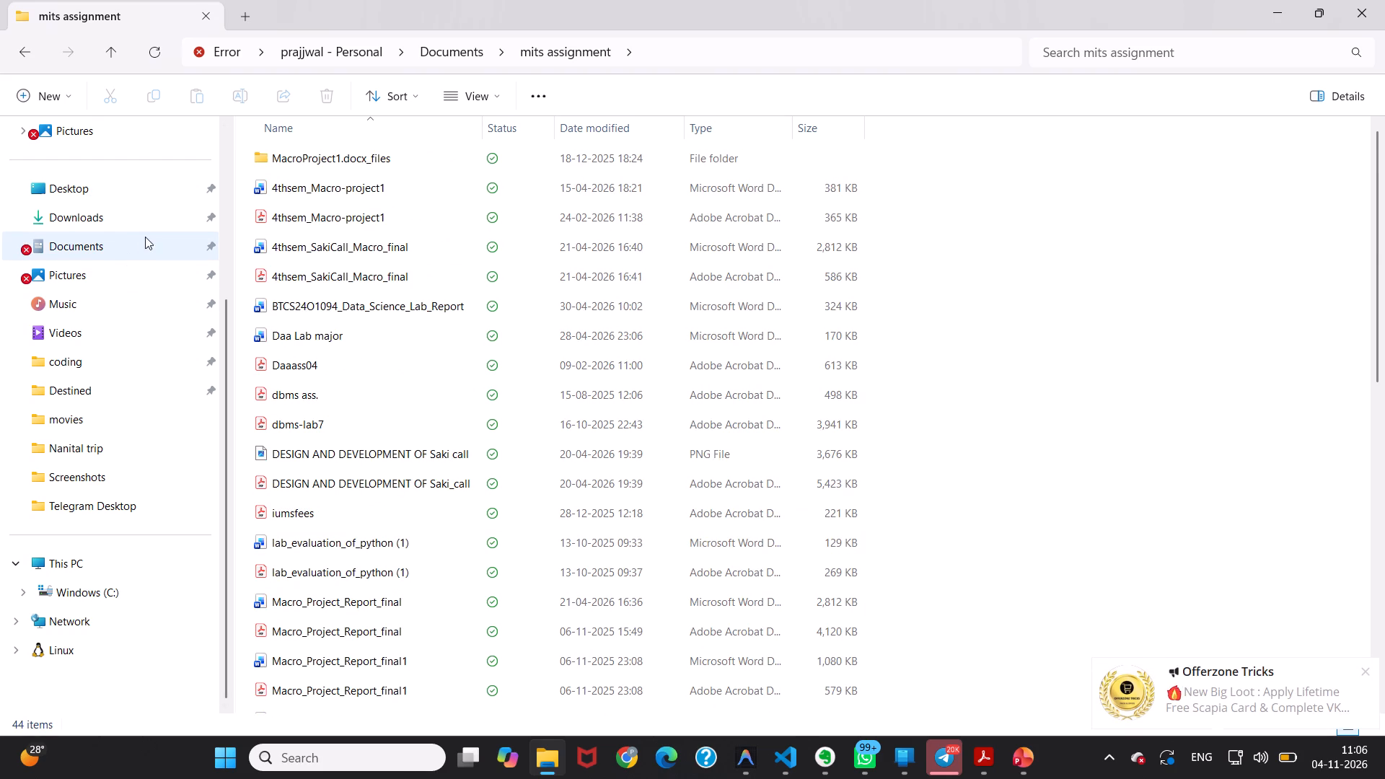
# Open the semippt_13_may[1].pptx AutoRecovered presentation from the Documents folder.
pyautogui.click(151, 232)
pyautogui.scroll(-5, 603, 467)
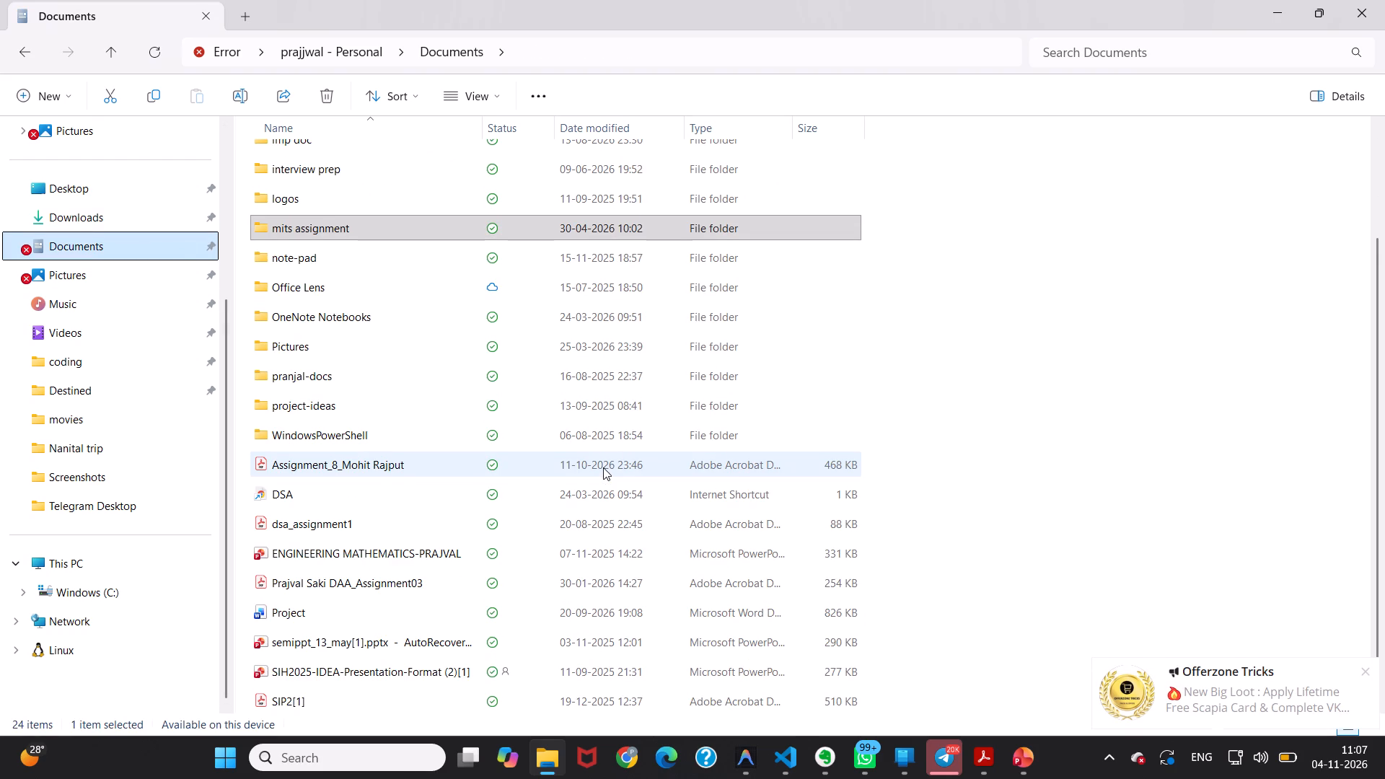
pyautogui.scroll(-3, 603, 467)
pyautogui.scroll(-3, 550, 549)
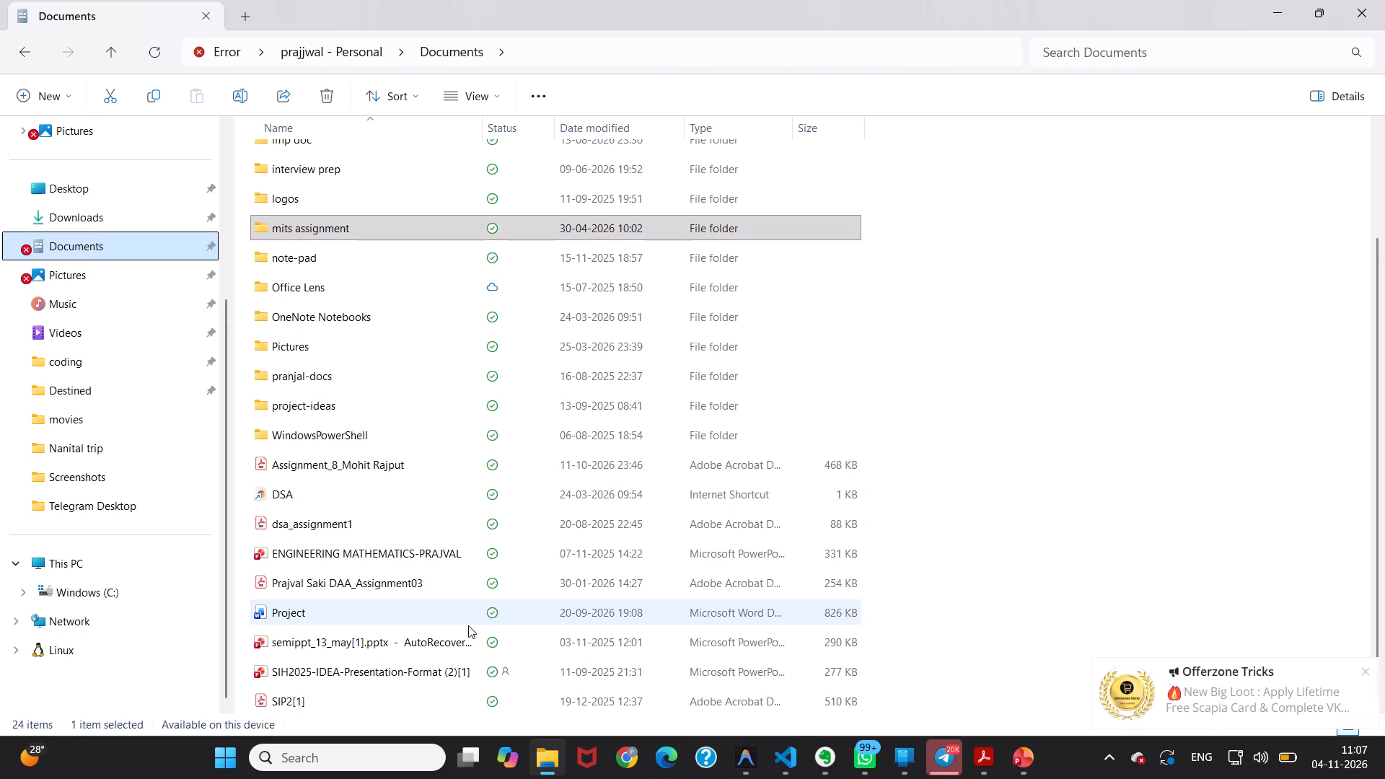
pyautogui.doubleClick(414, 644)
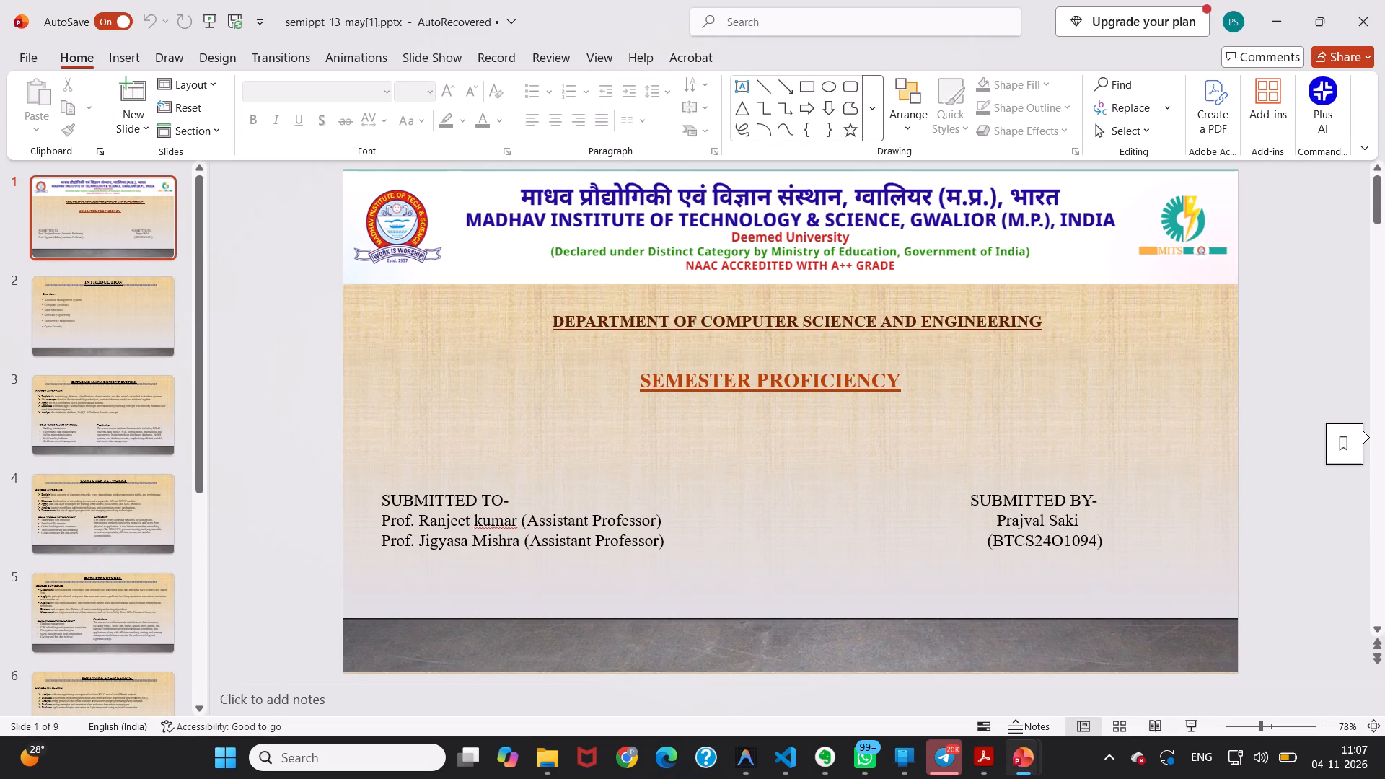
# Look through the semippt_13_may[1] slides from the title slide to the closing THANK YOU slide and return to the start.
pyautogui.scroll(-3, 692, 519)
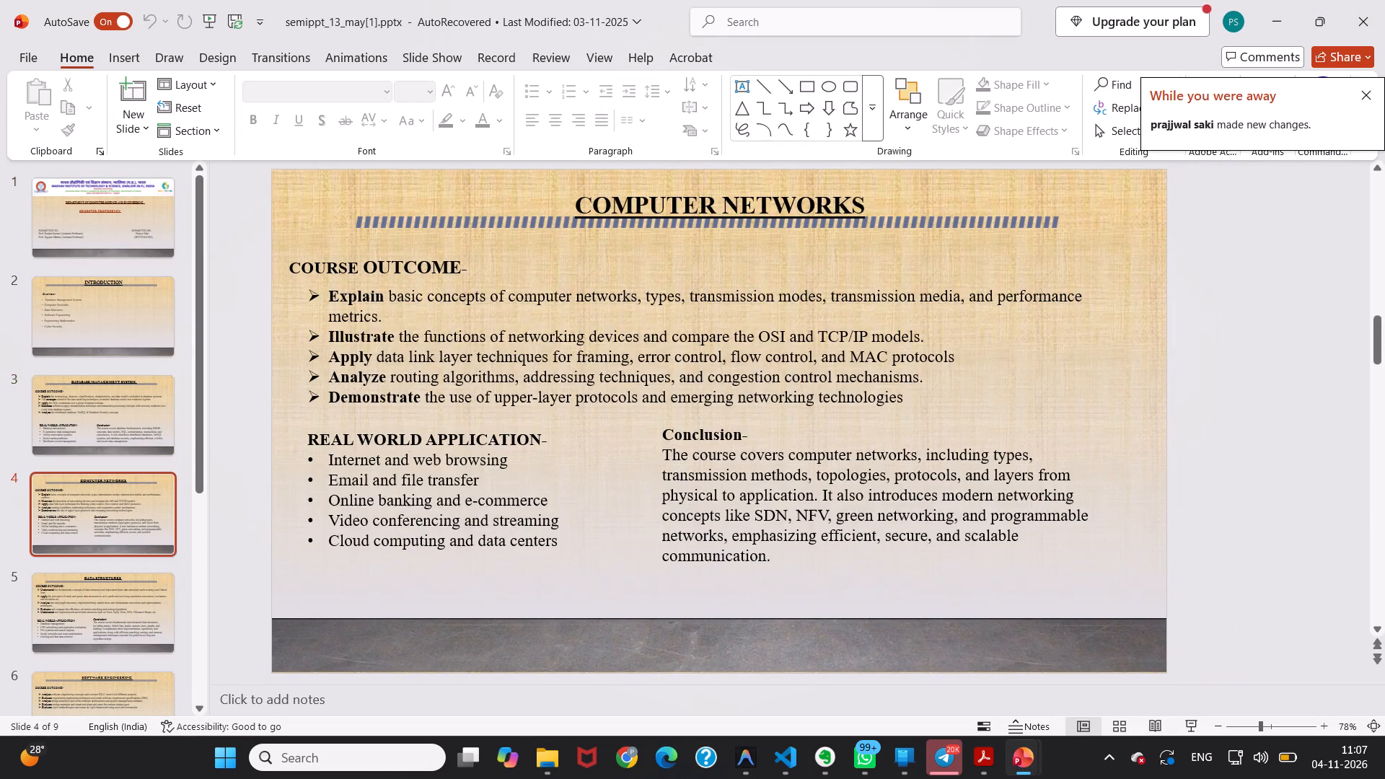
pyautogui.scroll(-10, 674, 525)
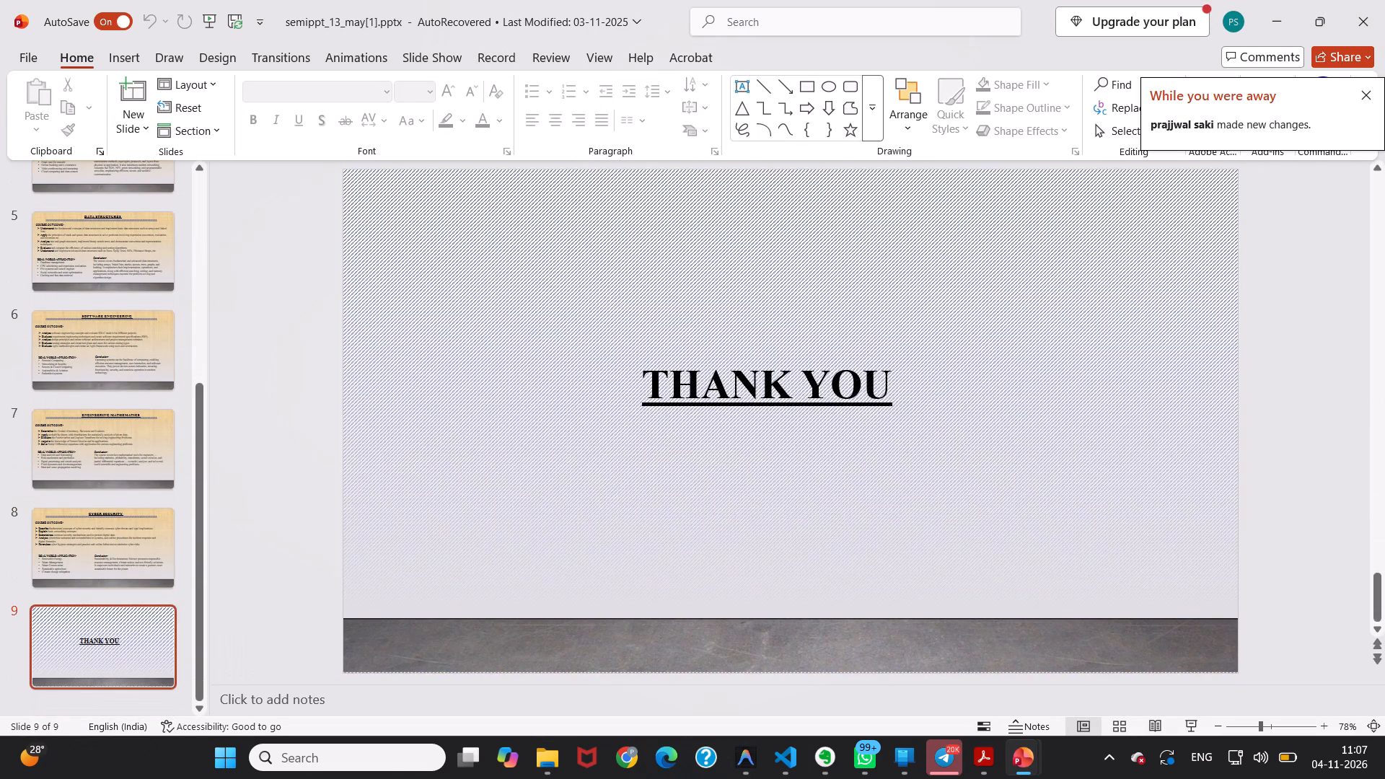
pyautogui.scroll(20, 664, 518)
pyautogui.scroll(2, 664, 518)
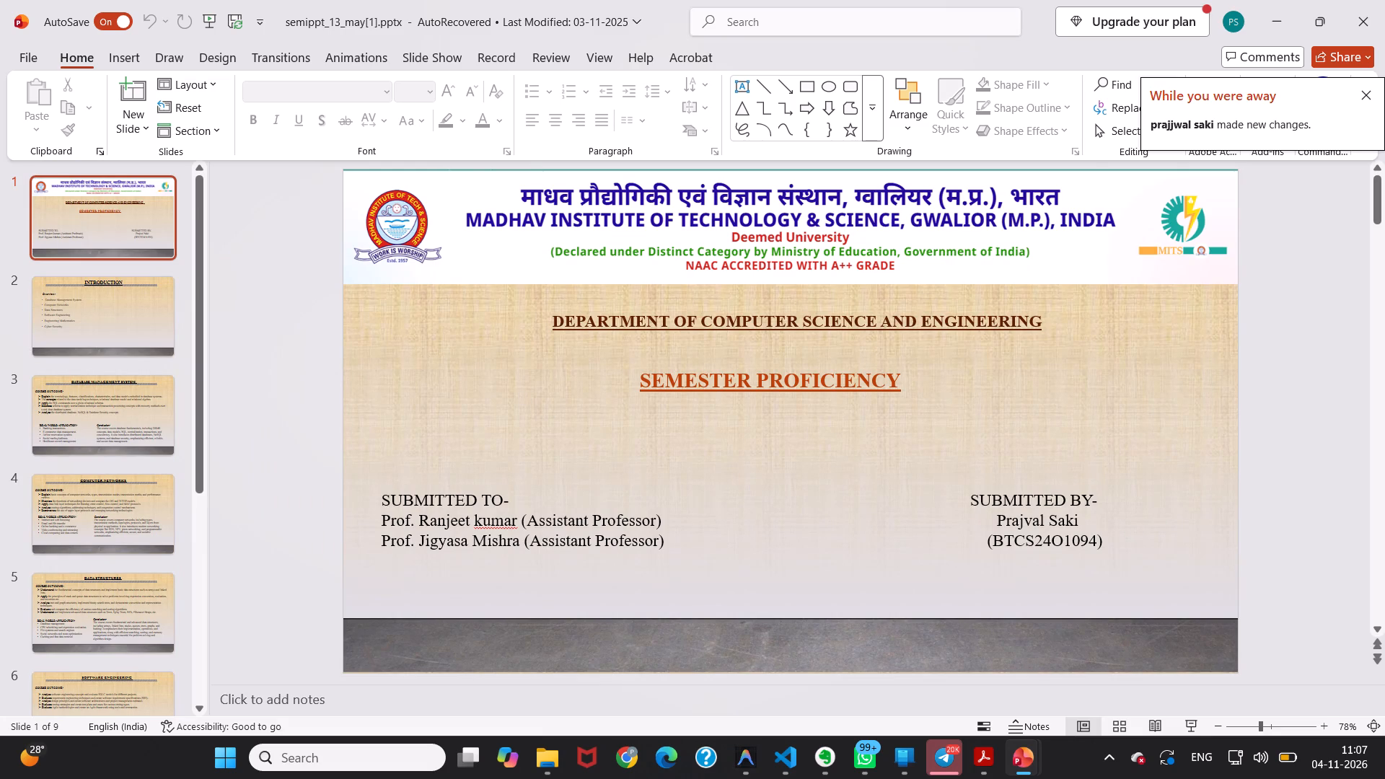
# Skim the semippt_13_may[1] slides again, including the Cyber Security slide, and go back to the title slide.
pyautogui.scroll(-13, 896, 597)
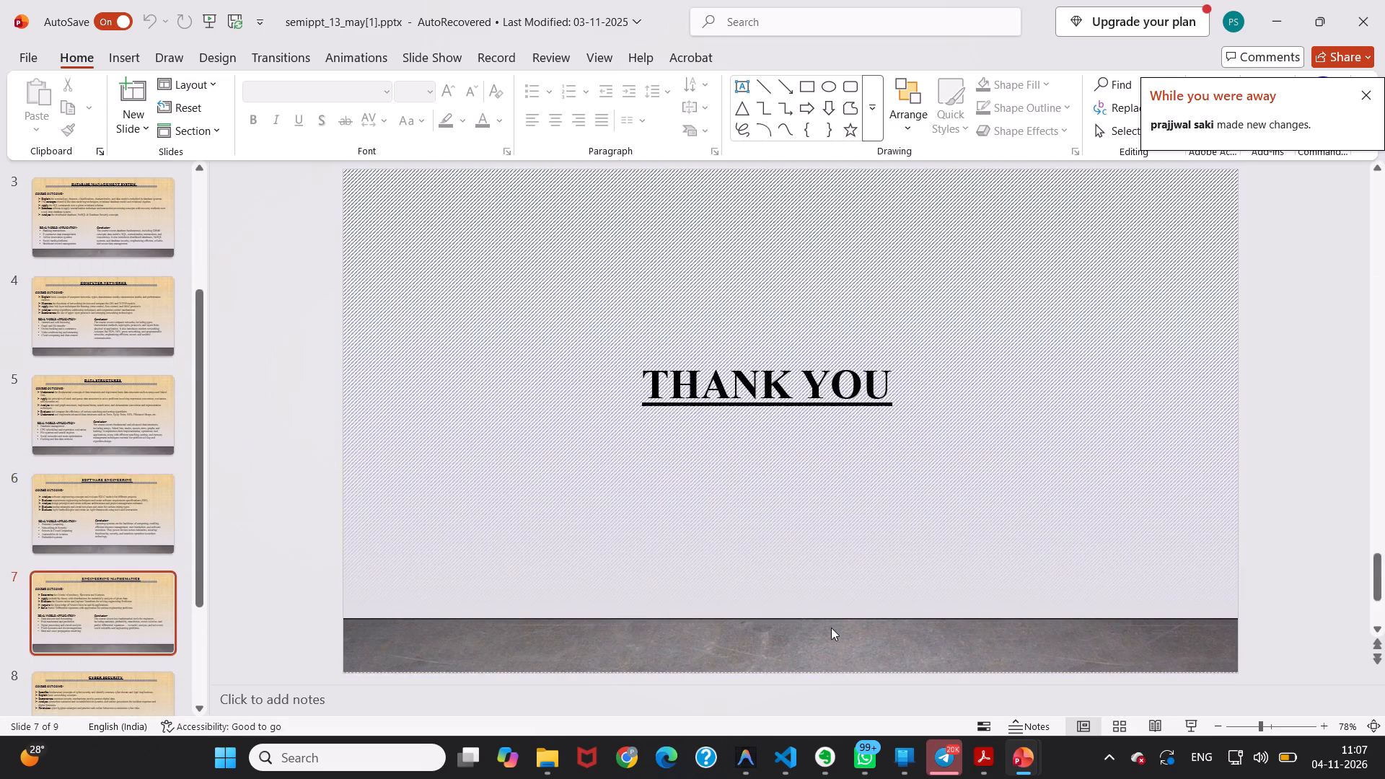
pyautogui.scroll(-6, 831, 628)
pyautogui.scroll(19, 831, 628)
pyautogui.scroll(4, 830, 627)
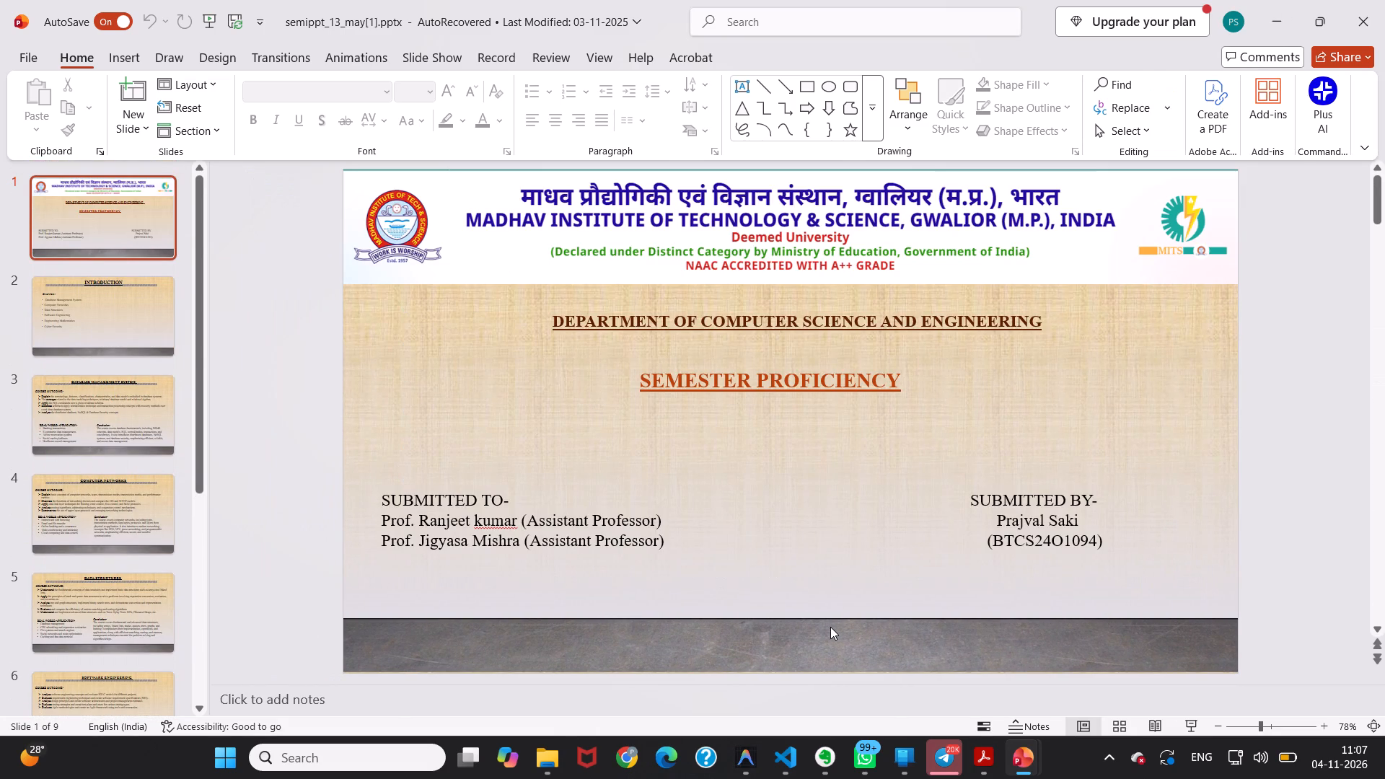
pyautogui.scroll(2, 830, 627)
pyautogui.scroll(-9, 828, 627)
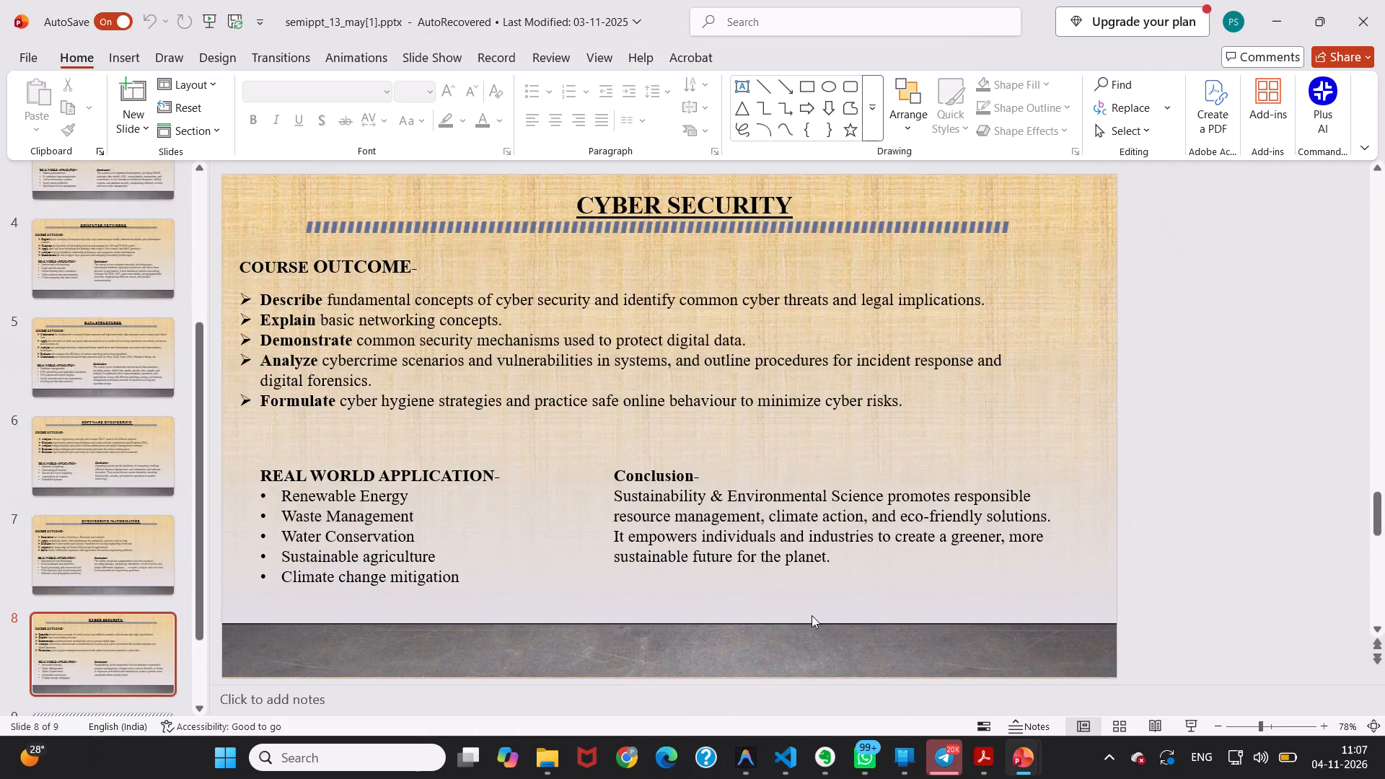
pyautogui.scroll(-3, 812, 615)
pyautogui.scroll(19, 814, 610)
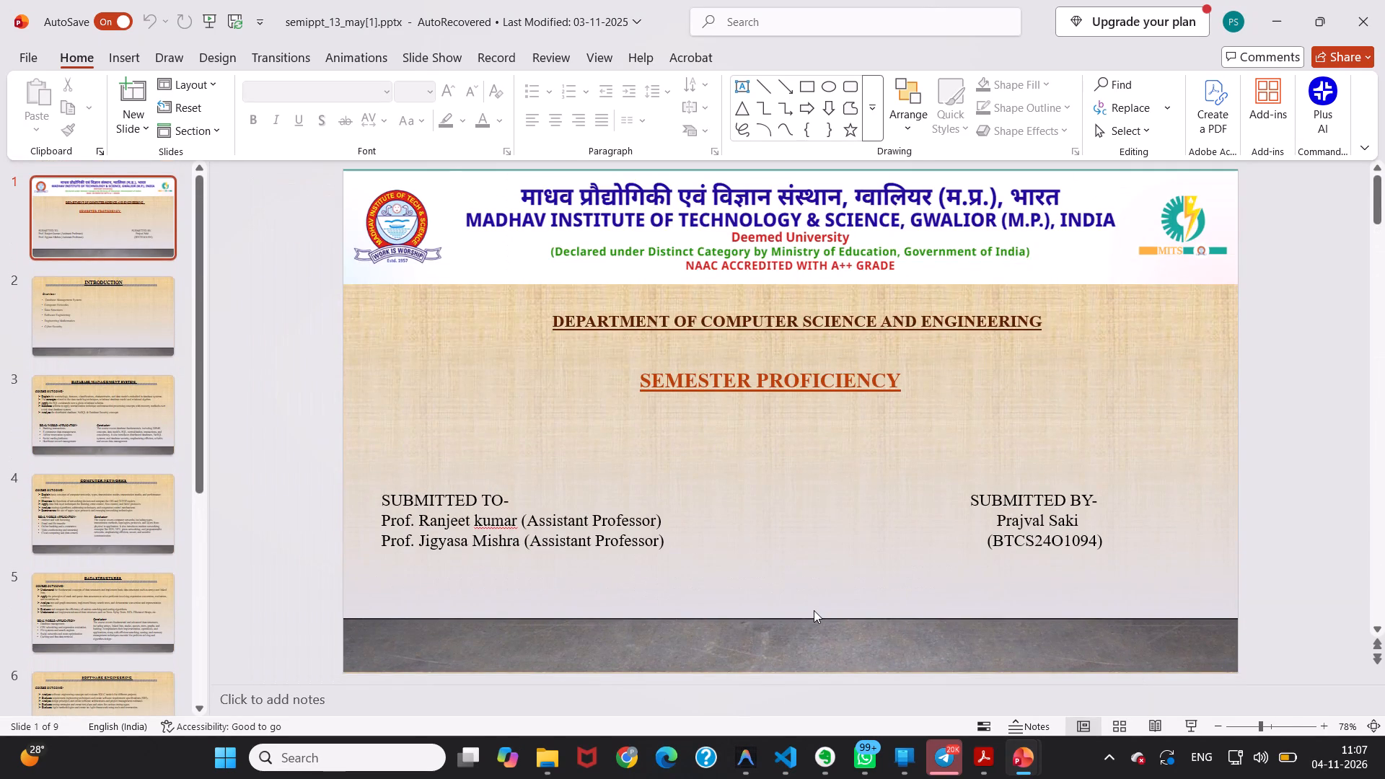
pyautogui.scroll(2, 814, 610)
# Return to the Documents folder in File Explorer and look through its files and folders for other presentations.
pyautogui.click(1257, 9)
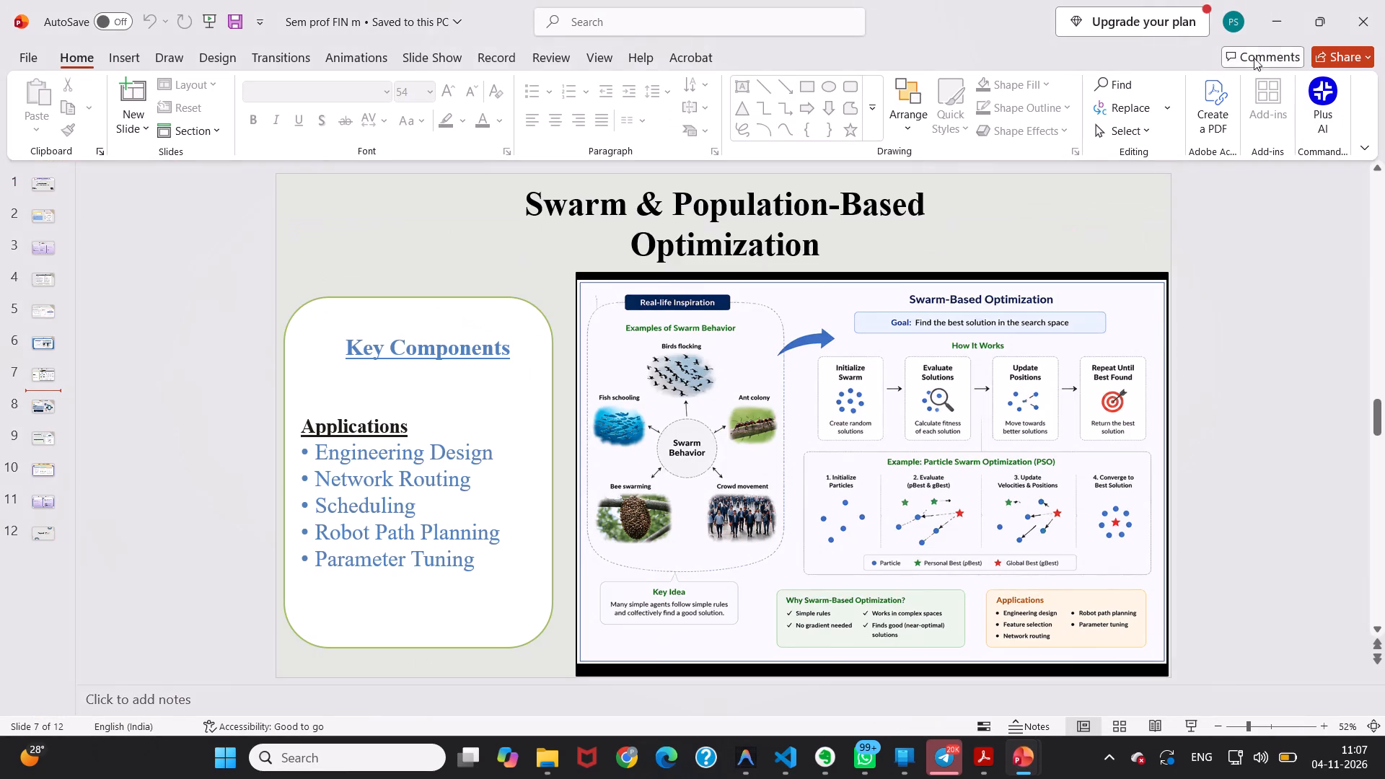
pyautogui.click(1289, 16)
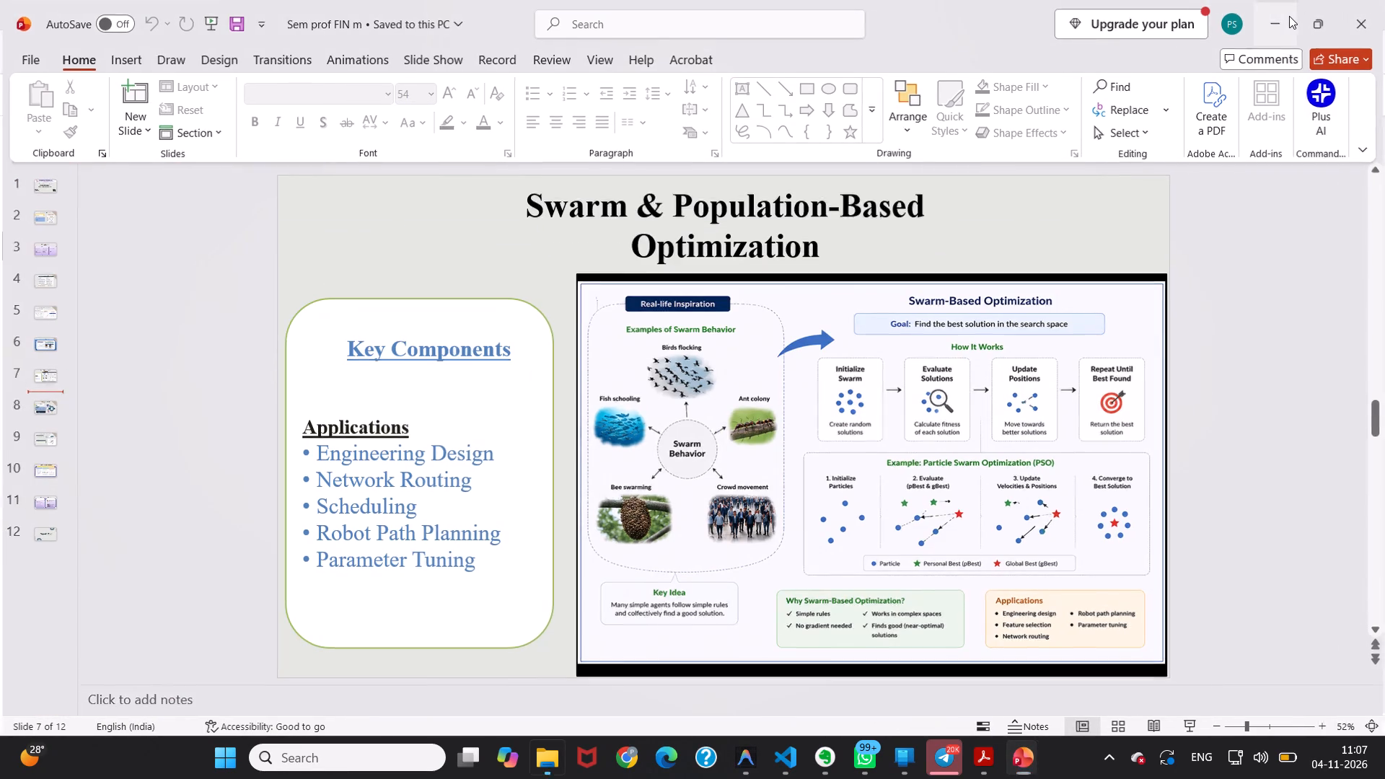
pyautogui.scroll(-4, 614, 498)
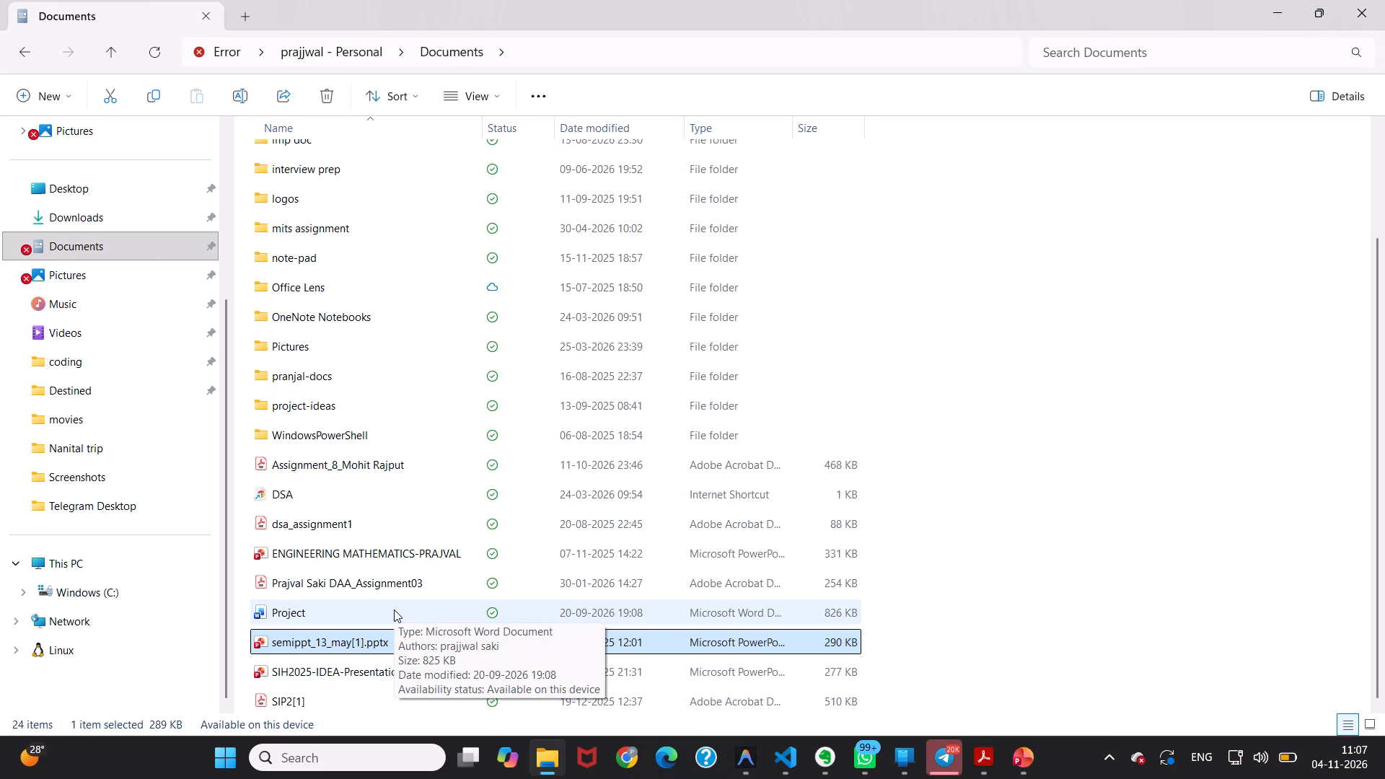
pyautogui.scroll(-7, 398, 607)
pyautogui.scroll(2, 335, 664)
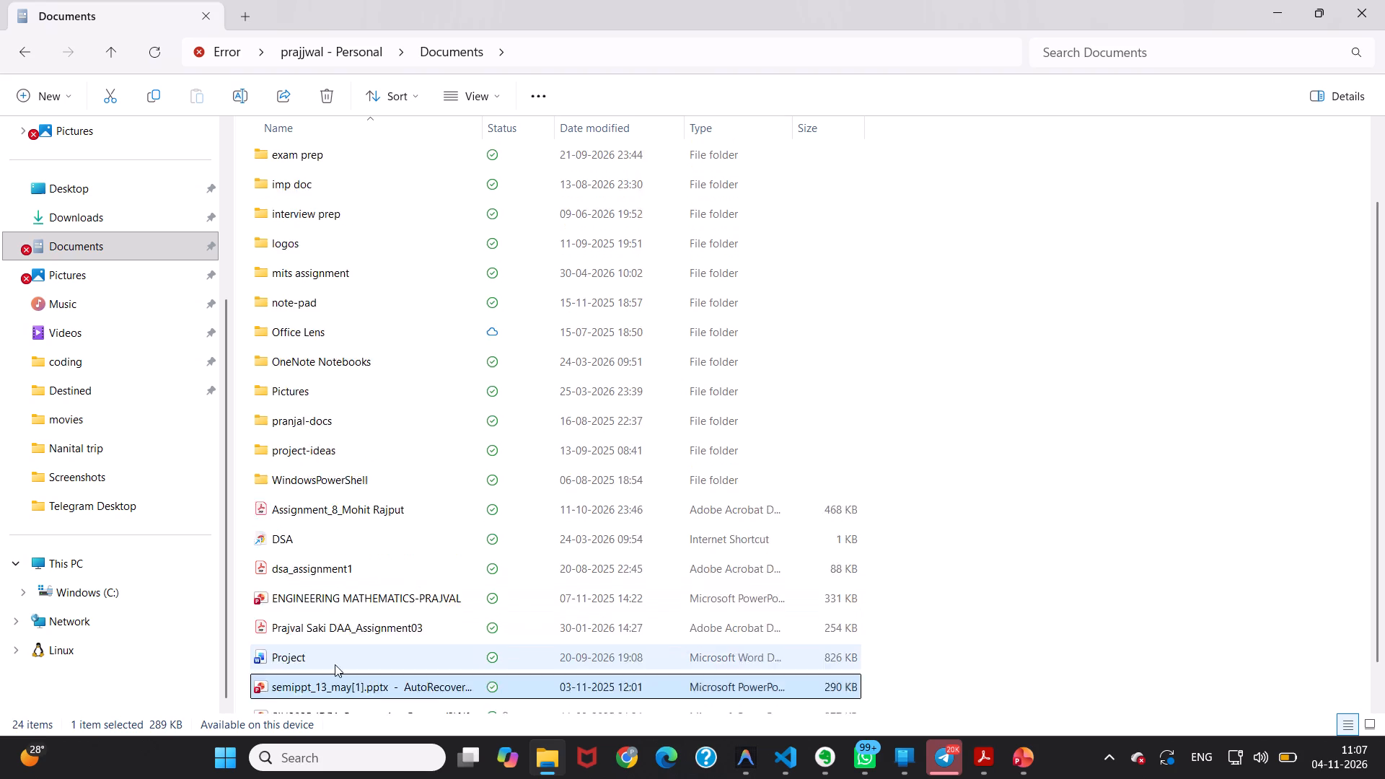
pyautogui.scroll(5, 335, 664)
pyautogui.scroll(-9, 307, 668)
pyautogui.scroll(3, 307, 668)
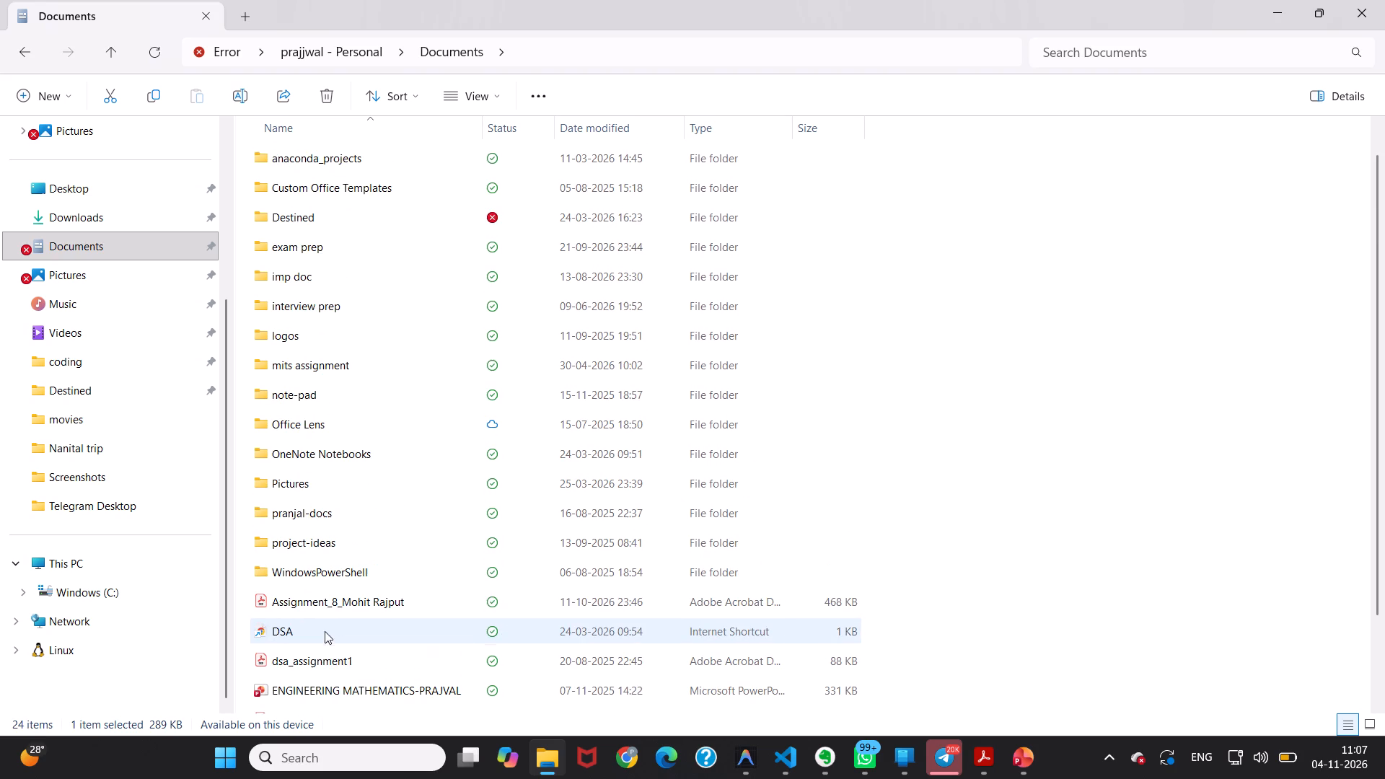
pyautogui.scroll(10, 325, 631)
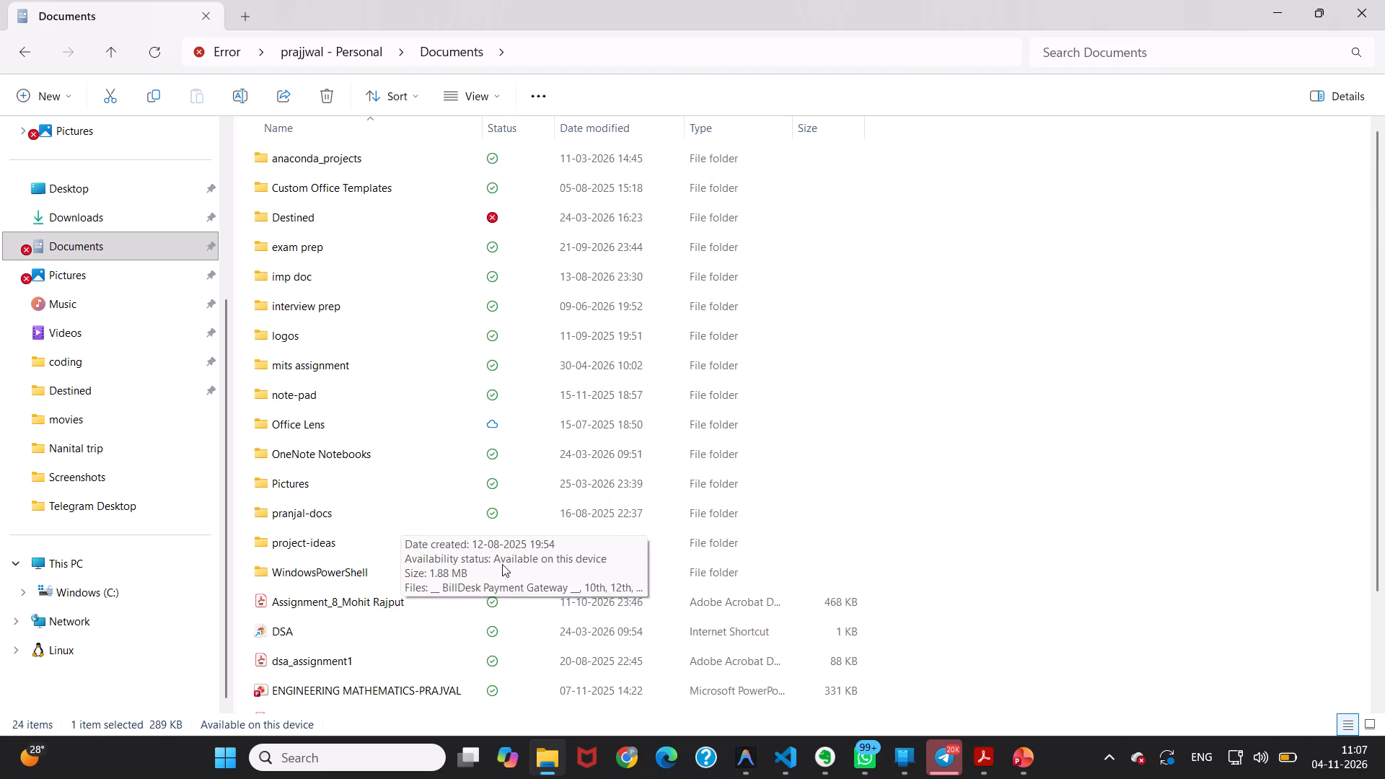
# Close the semi-proficiency3nov micro project presentation.
pyautogui.click(1009, 777)
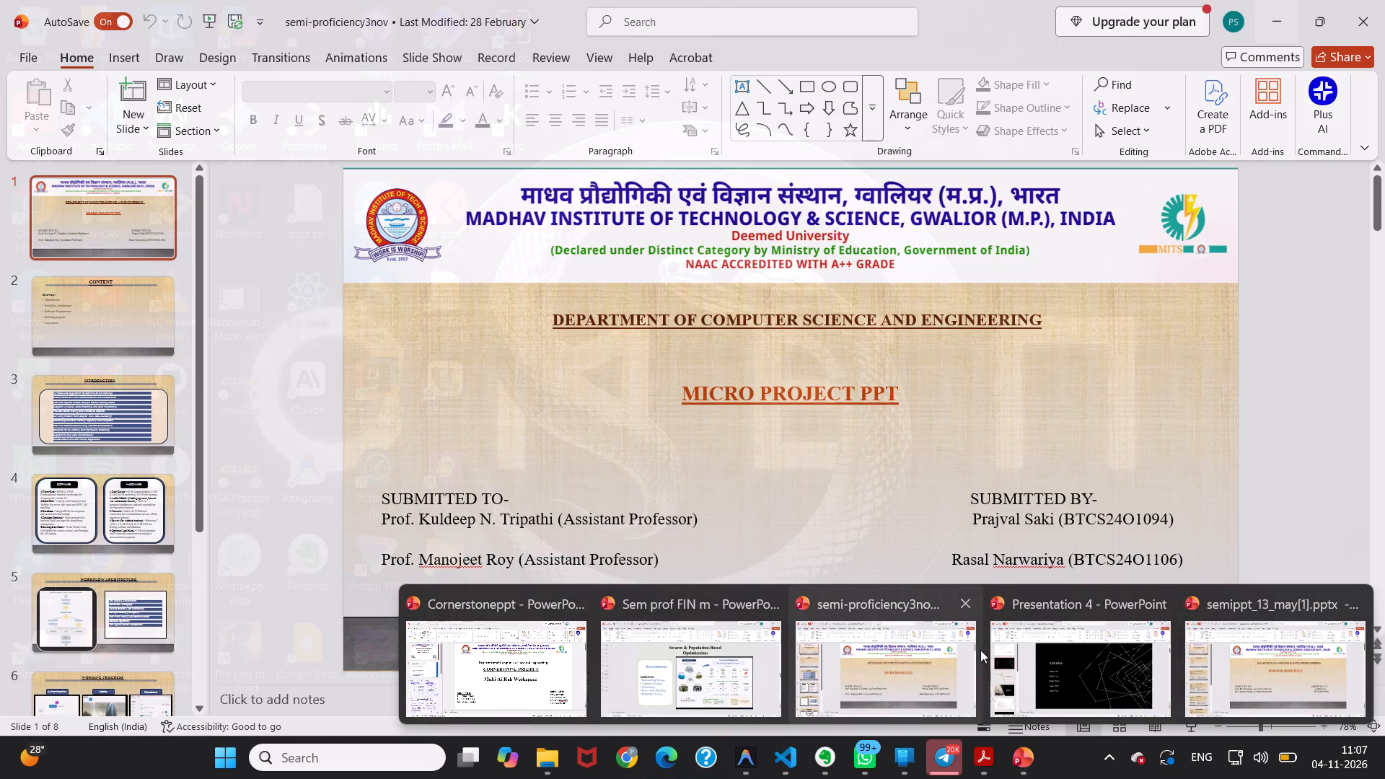
pyautogui.click(969, 612)
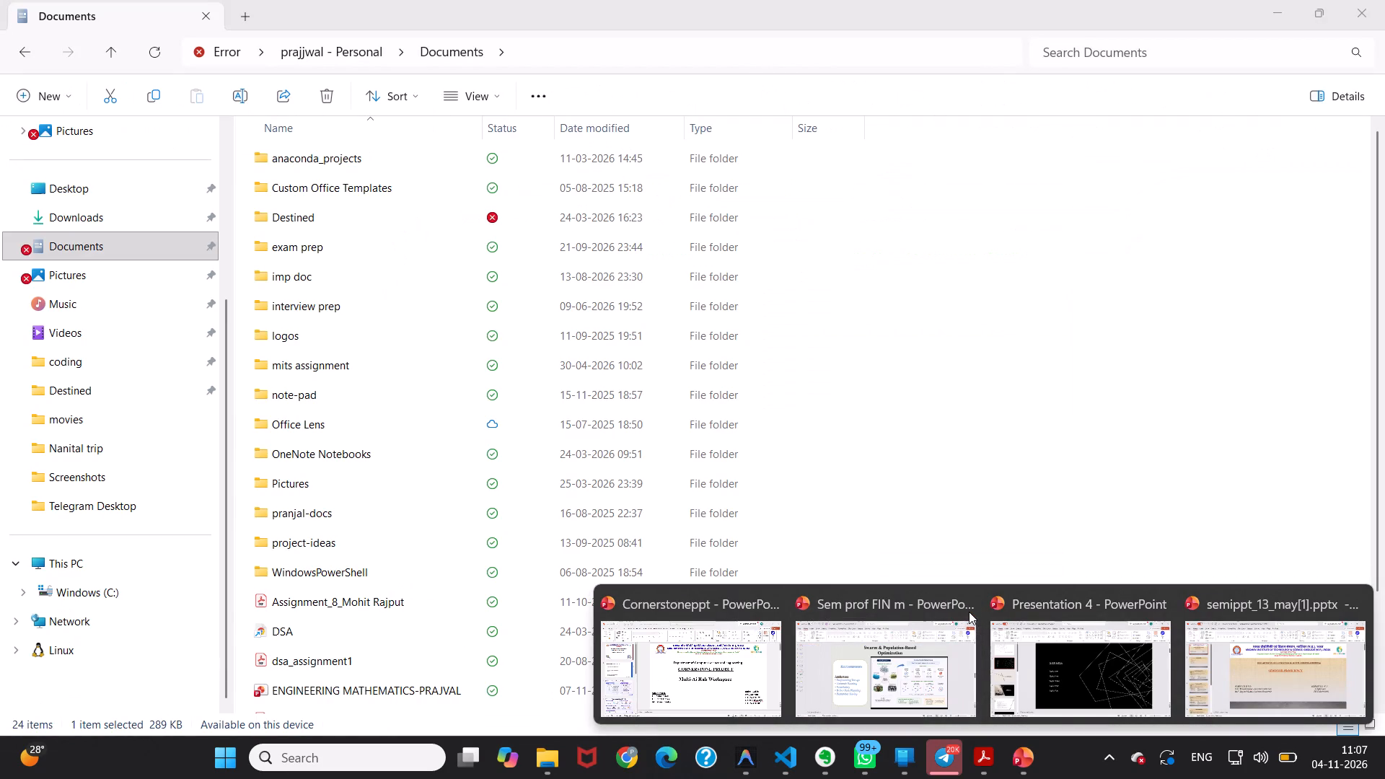
# Switch to the semippt_13_may[1] presentation, look through its slides to the closing THANK YOU slide, and return to the title slide.
pyautogui.click(1226, 686)
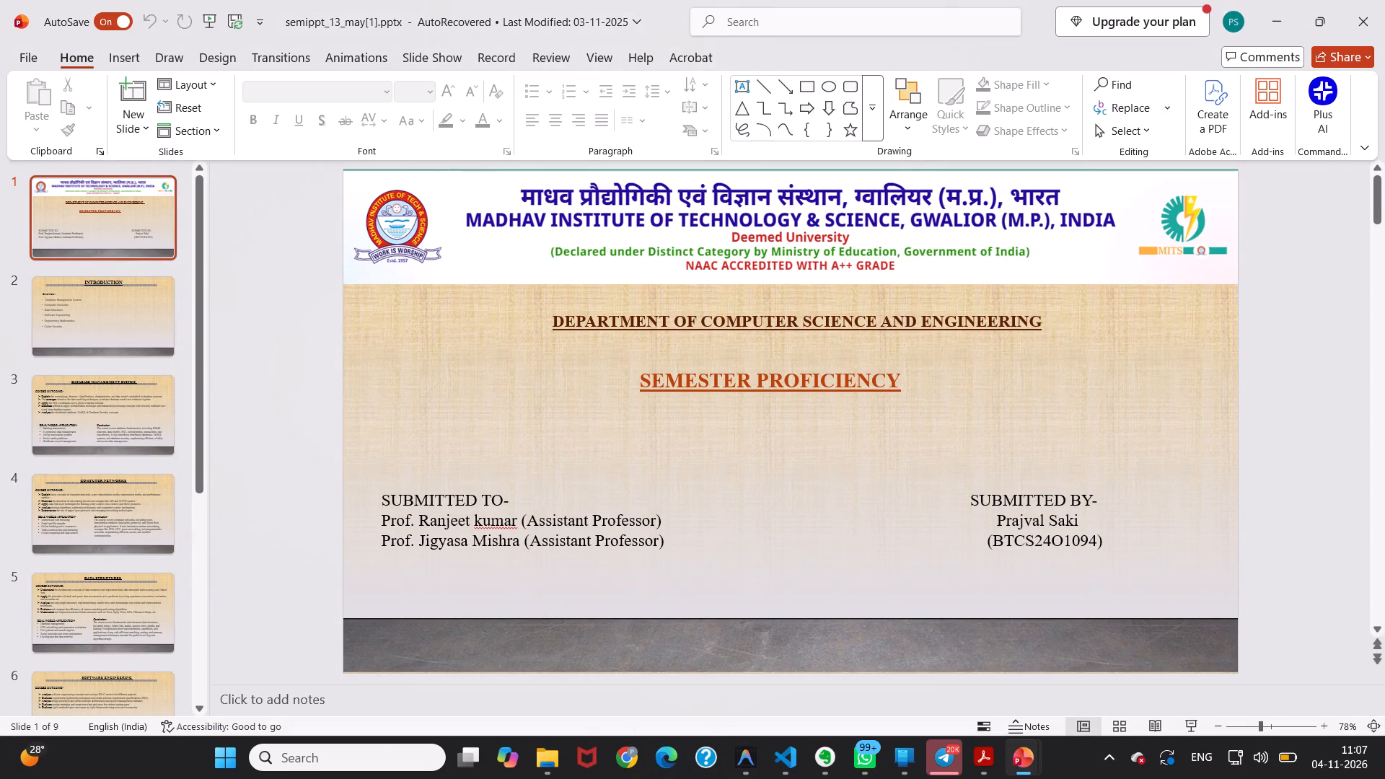
pyautogui.scroll(-2, 426, 558)
pyautogui.scroll(-3, 268, 519)
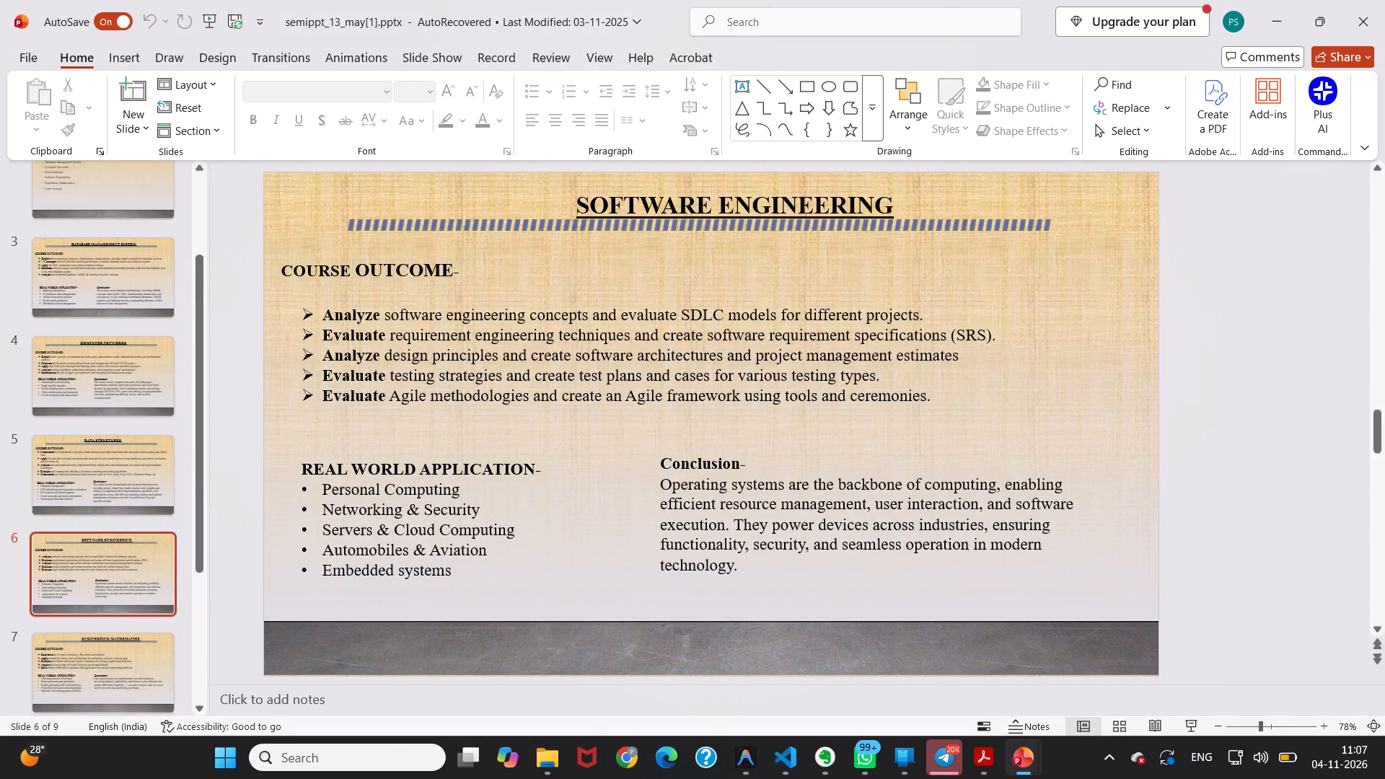
pyautogui.scroll(-2, 271, 508)
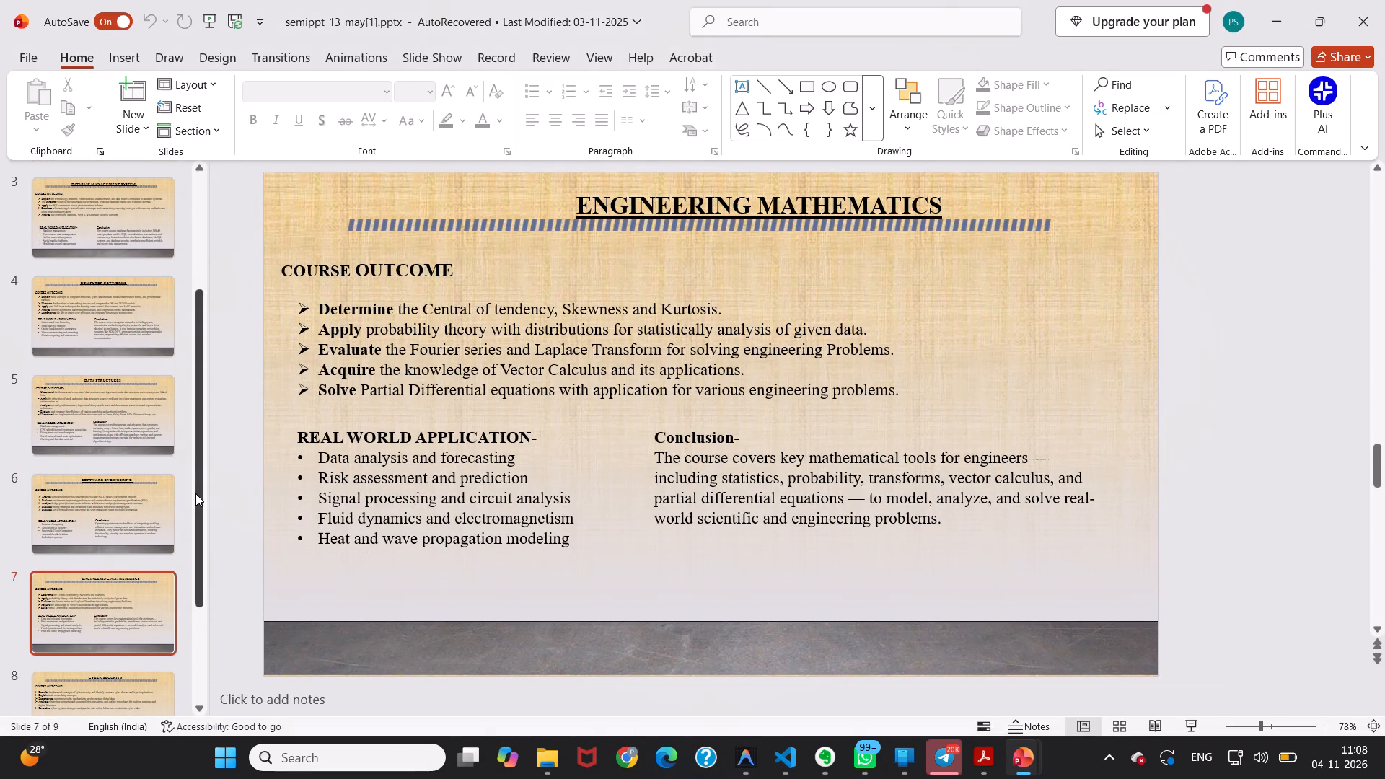
pyautogui.scroll(-10, 195, 493)
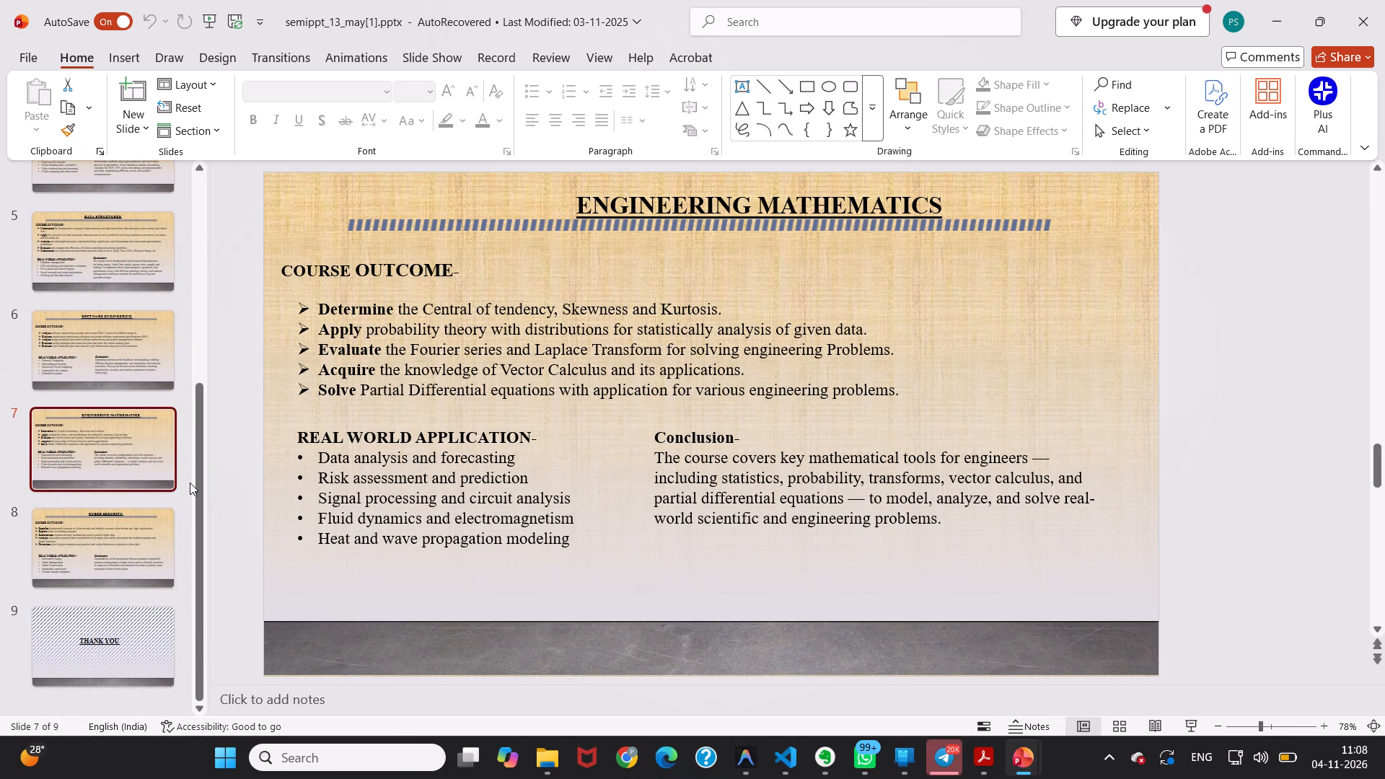
pyautogui.scroll(-5, 190, 483)
pyautogui.scroll(11, 182, 480)
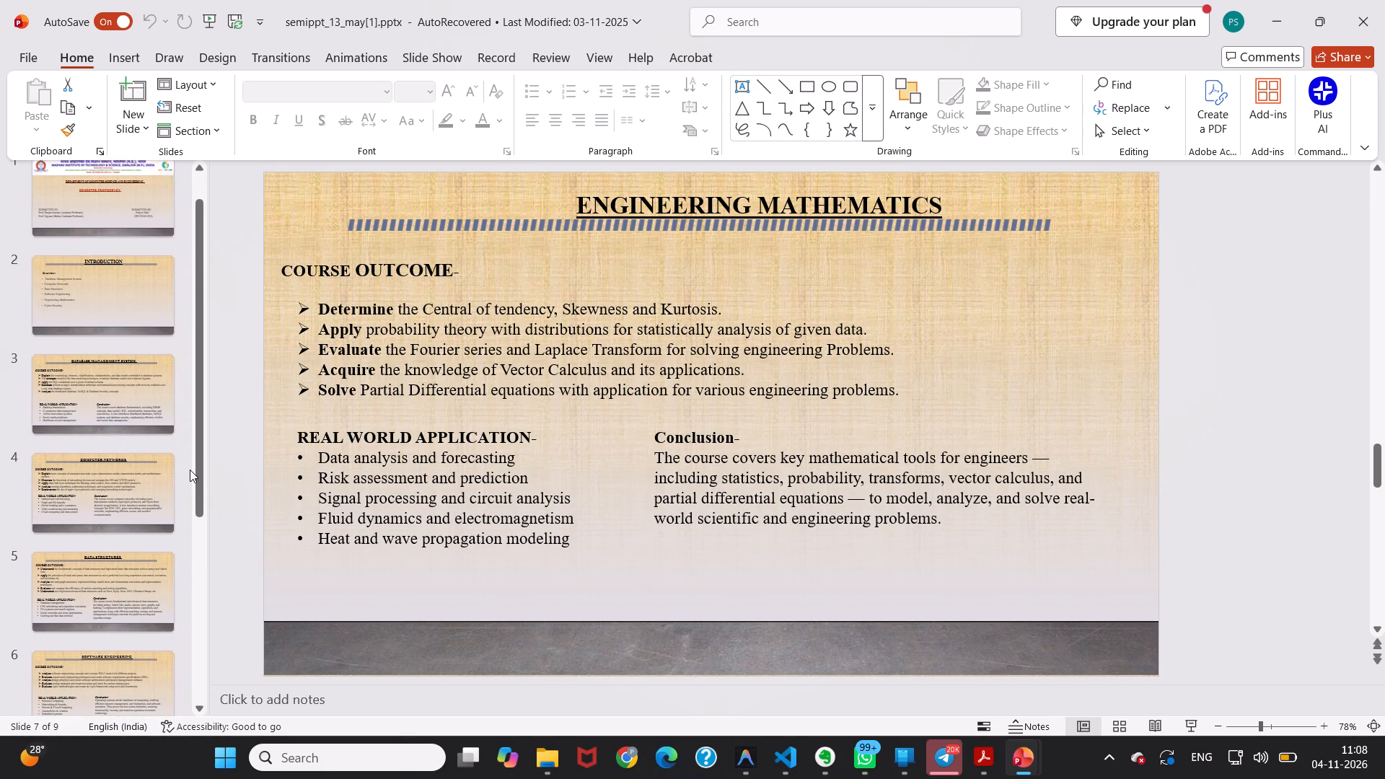
pyautogui.scroll(10, 190, 470)
pyautogui.scroll(3, 133, 529)
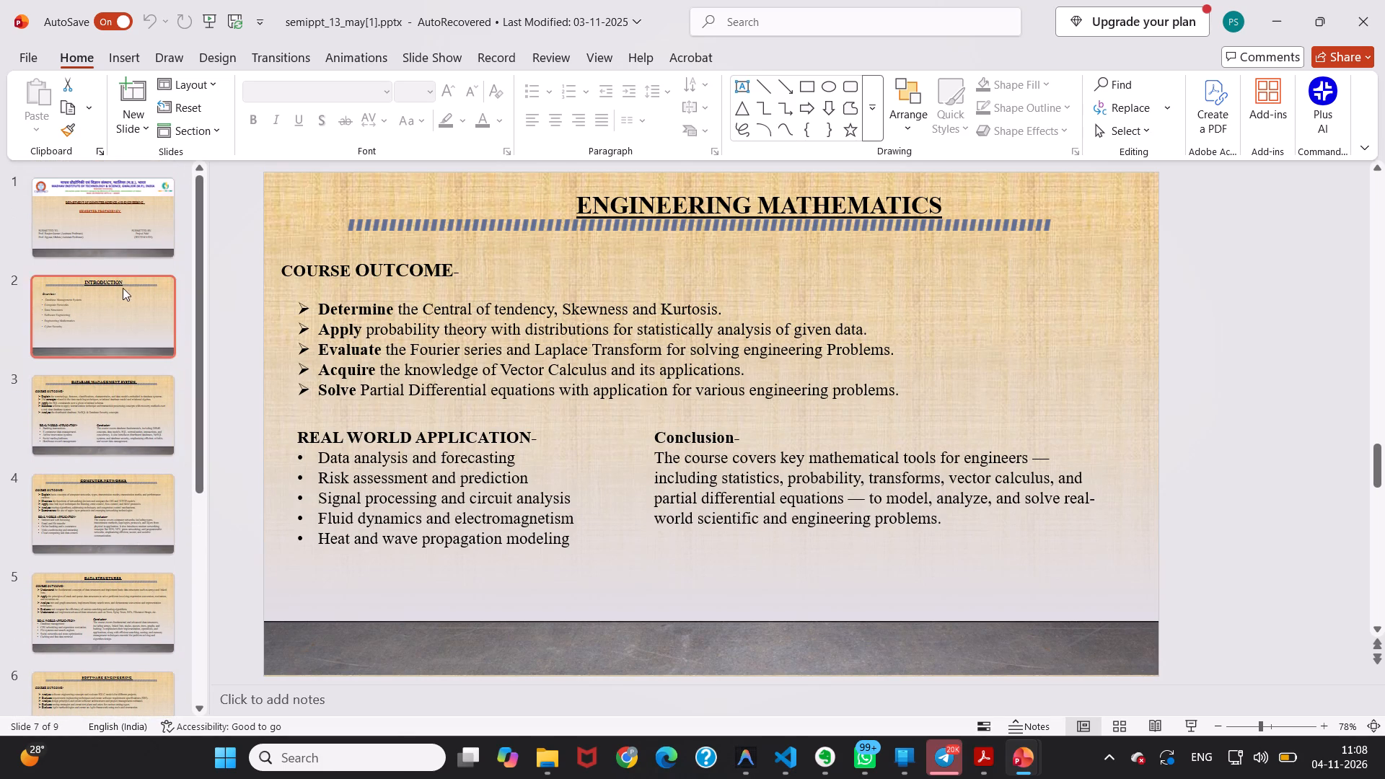
pyautogui.click(143, 242)
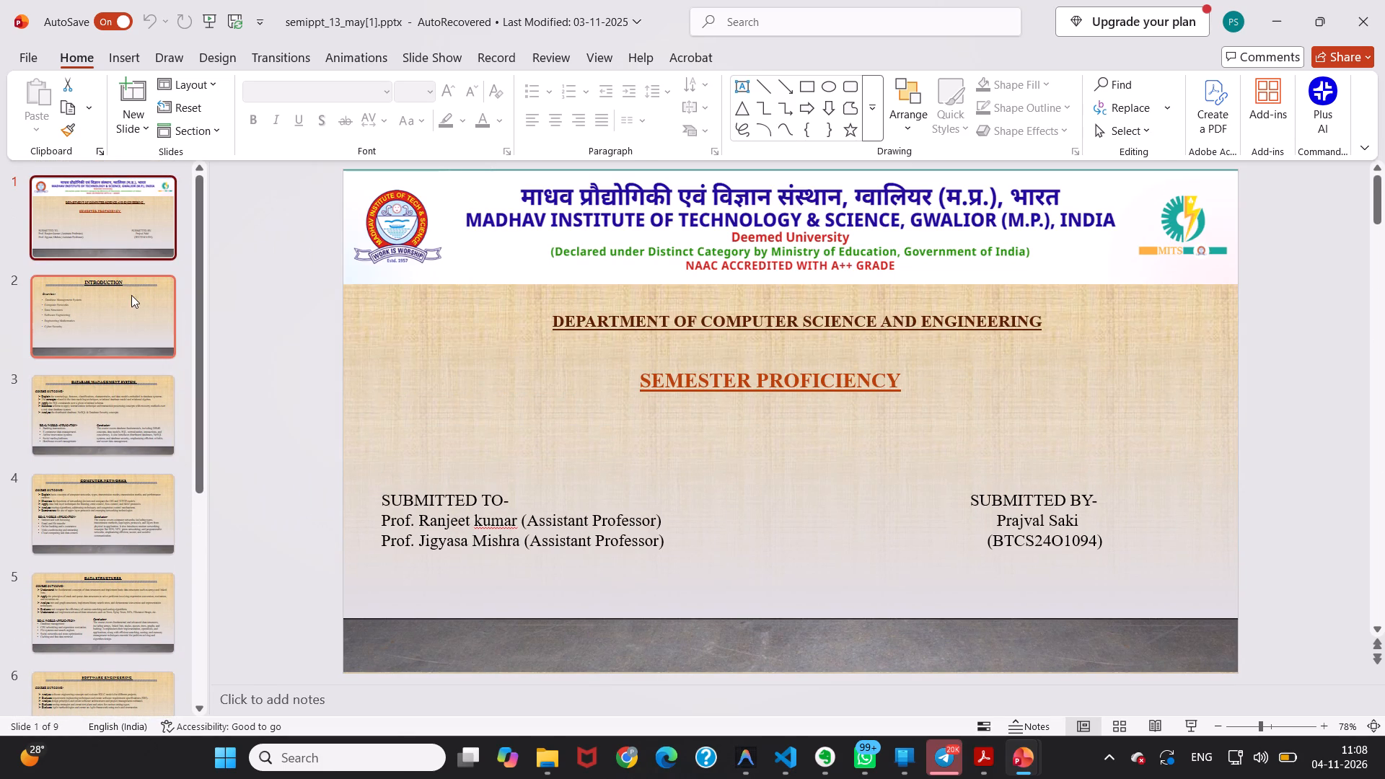
# Review the Introduction, Database Management System and Computer Networks slides, skim the remaining thumbnails, and go back to the title slide.
pyautogui.click(131, 322)
pyautogui.click(161, 399)
pyautogui.click(149, 463)
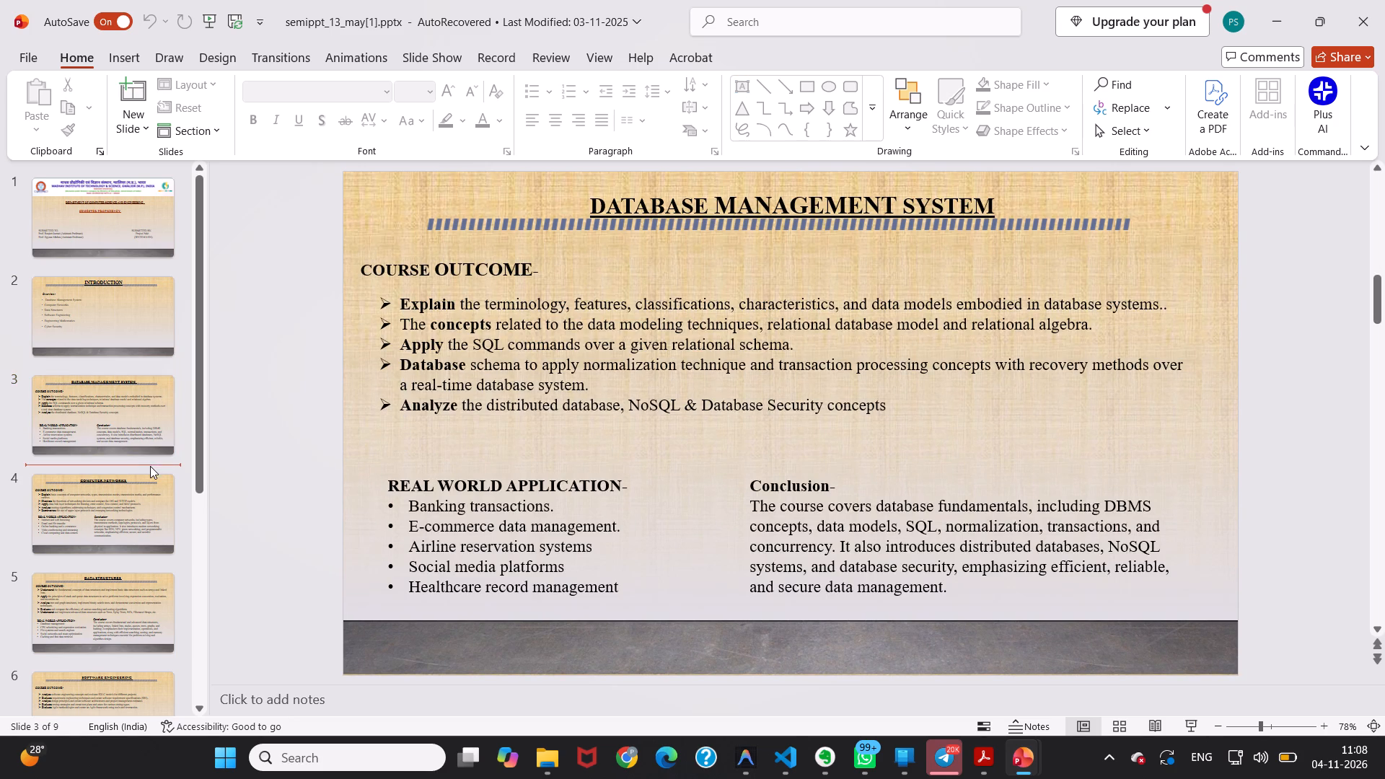
pyautogui.scroll(-3, 152, 465)
pyautogui.click(139, 416)
pyautogui.scroll(-1, 136, 432)
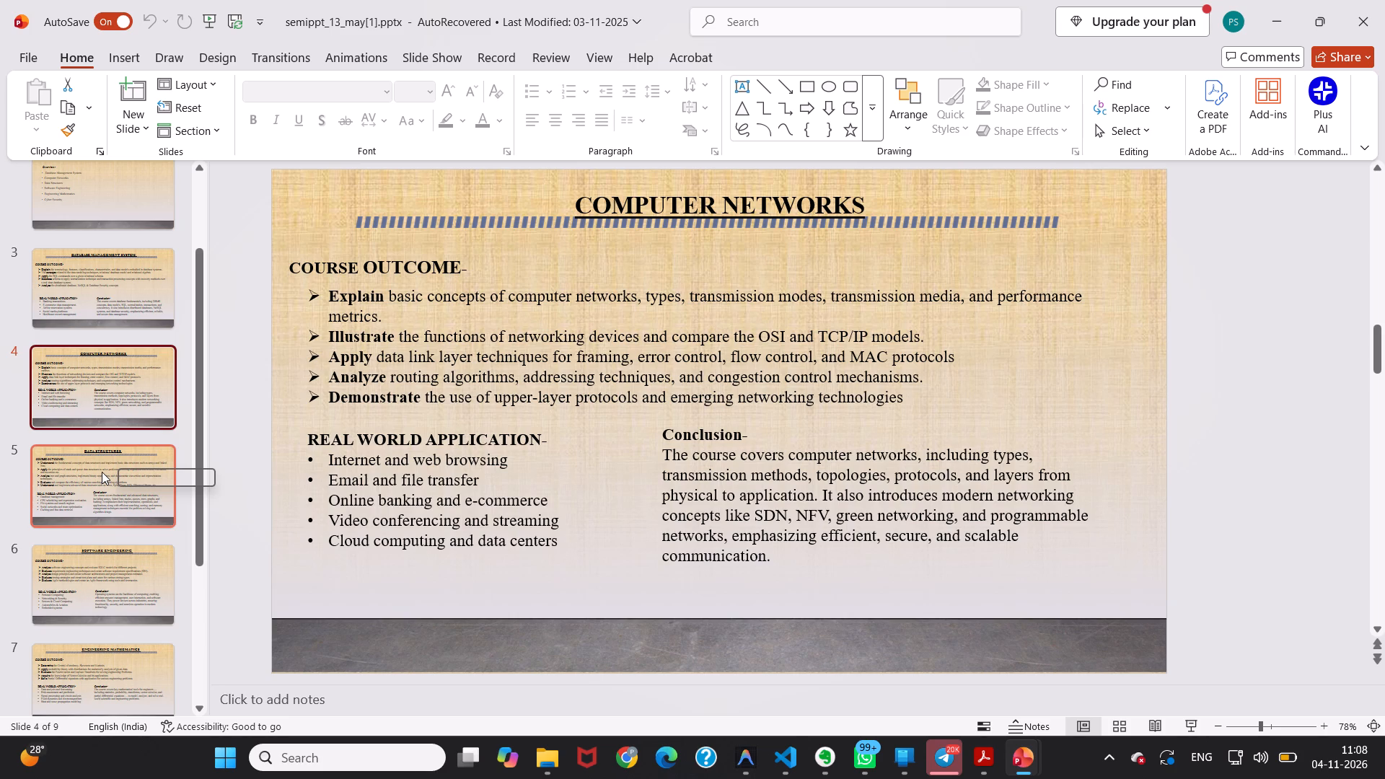
pyautogui.scroll(-7, 8, 361)
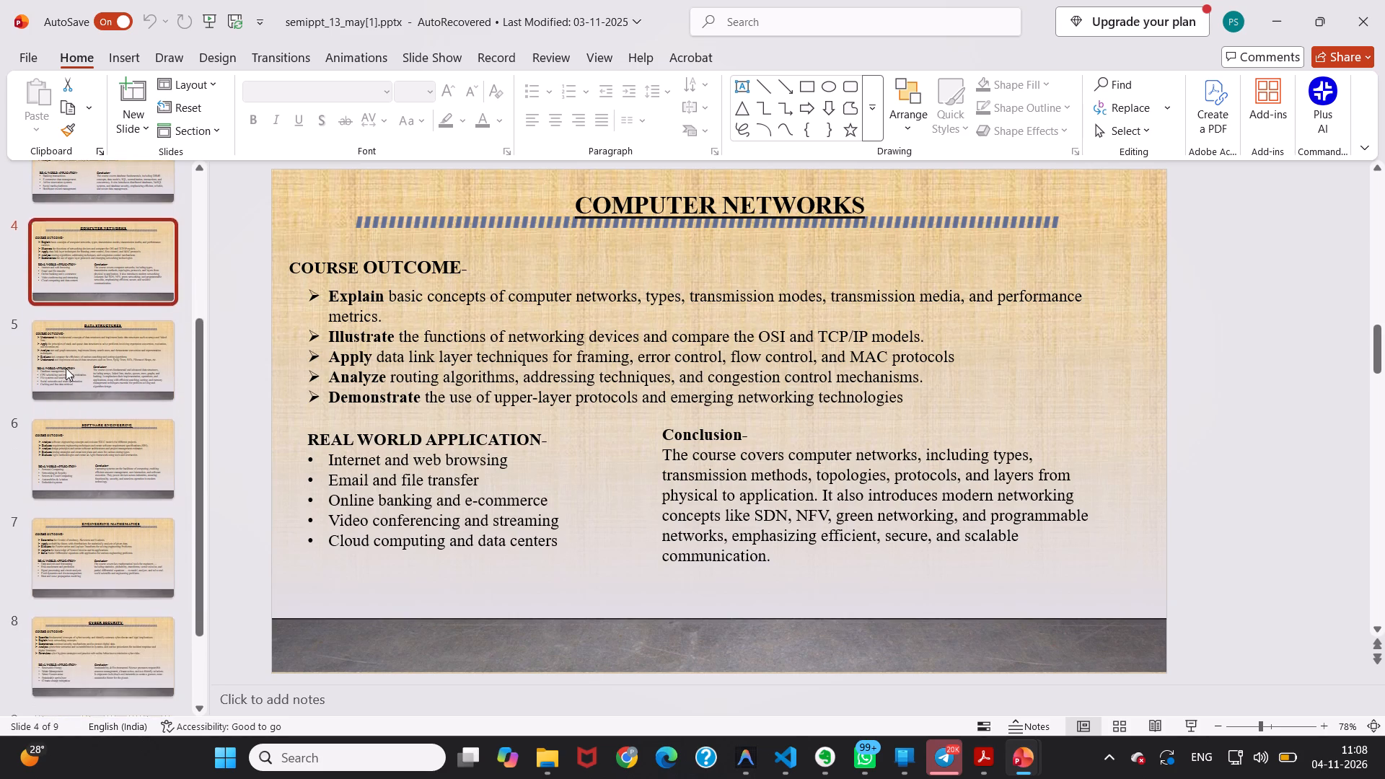
pyautogui.scroll(-10, 66, 368)
pyautogui.scroll(1, 65, 362)
pyautogui.scroll(-2, 65, 362)
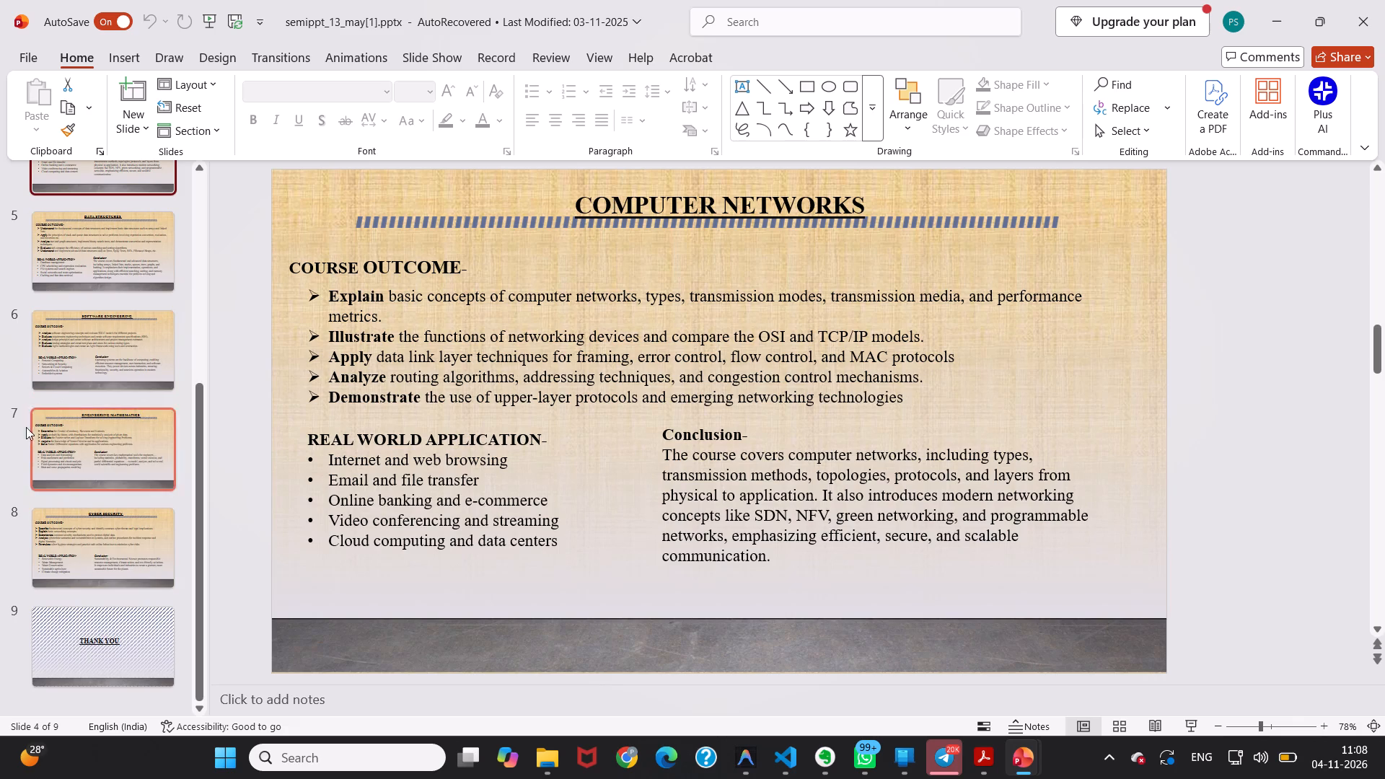
pyautogui.scroll(17, 26, 397)
pyautogui.scroll(1, 15, 293)
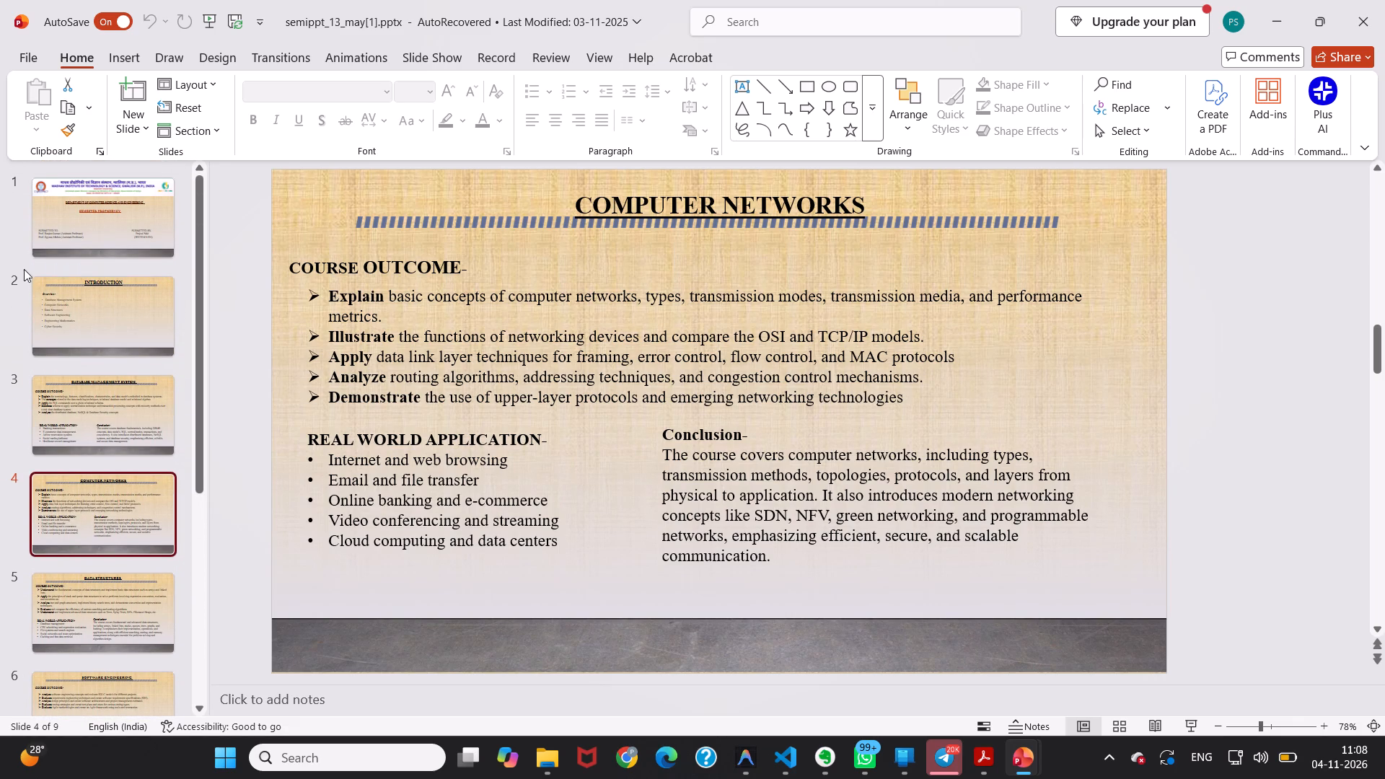
pyautogui.scroll(1, 24, 269)
pyautogui.click(118, 204)
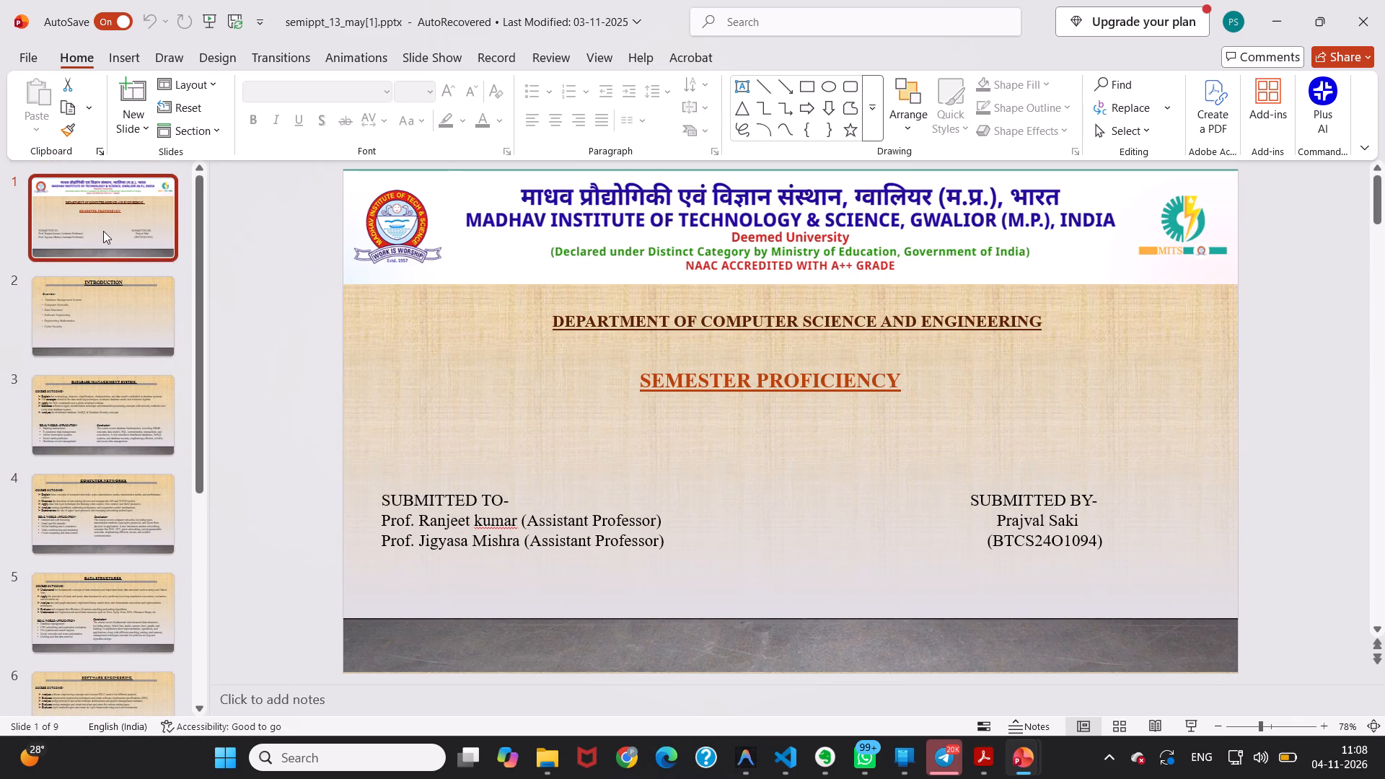
# Go through the Introduction, Database Management System and Computer Networks slides again and continue towards the later subject slides.
pyautogui.click(144, 287)
pyautogui.click(139, 253)
pyautogui.click(144, 353)
pyautogui.click(145, 403)
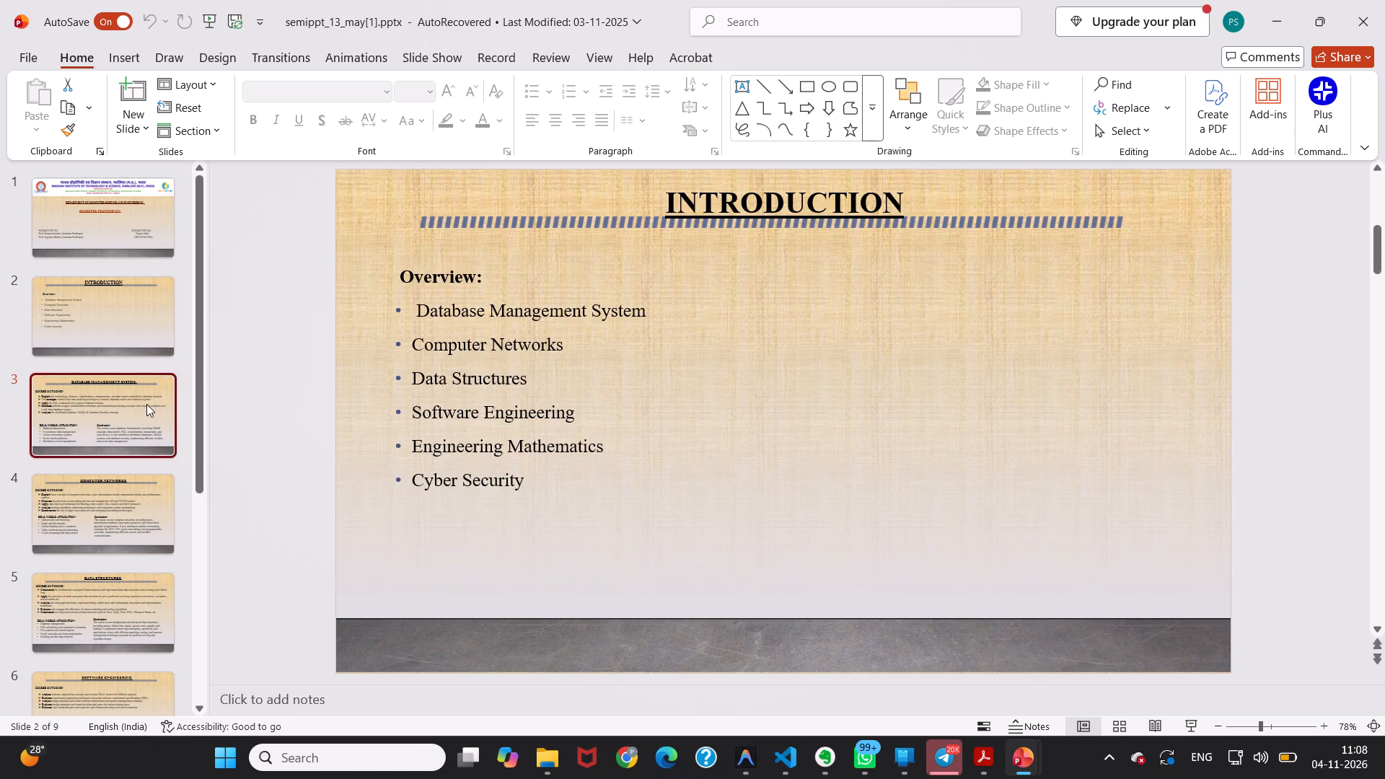
pyautogui.click(108, 501)
pyautogui.scroll(-8, 133, 422)
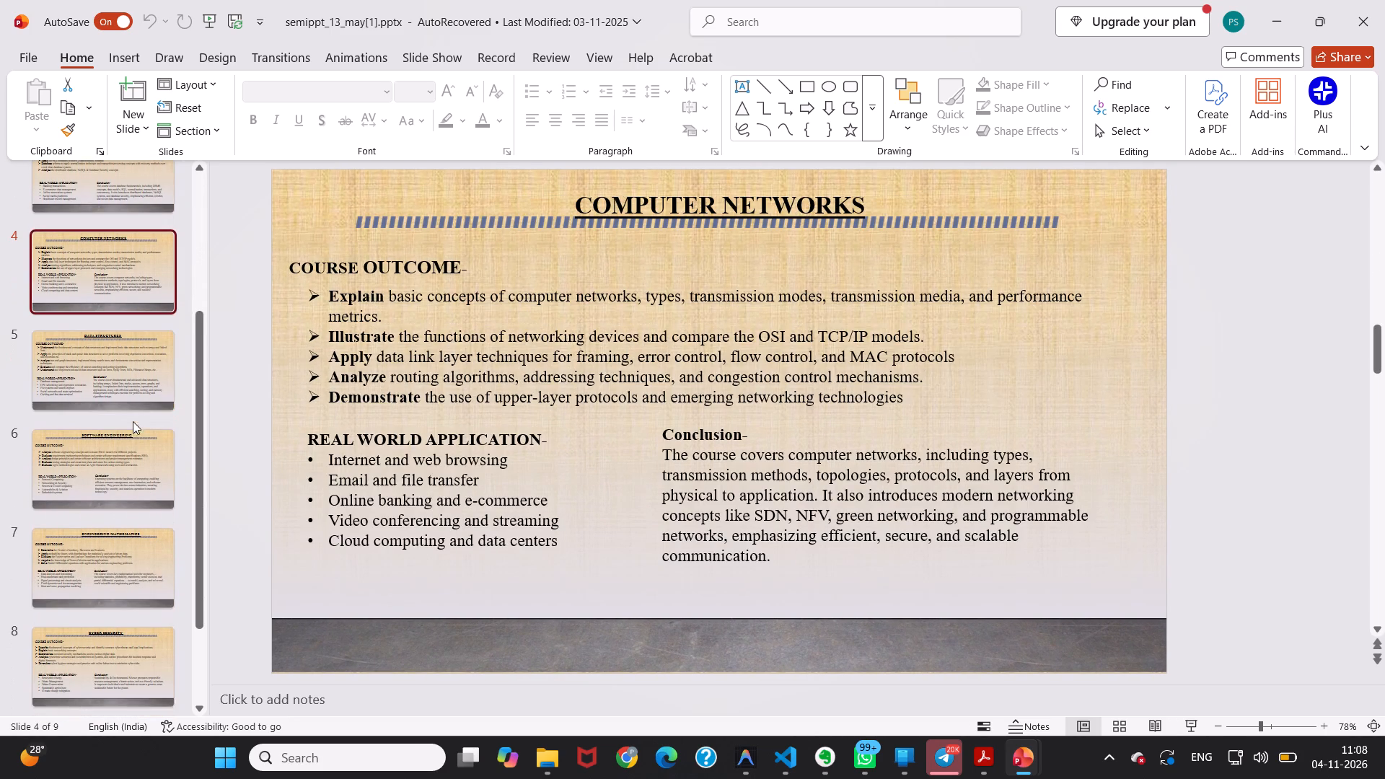
# Review slide 5 and the Software Engineering slide, then skim the remaining slide thumbnails through to the closing slide and back.
pyautogui.click(128, 361)
pyautogui.click(149, 441)
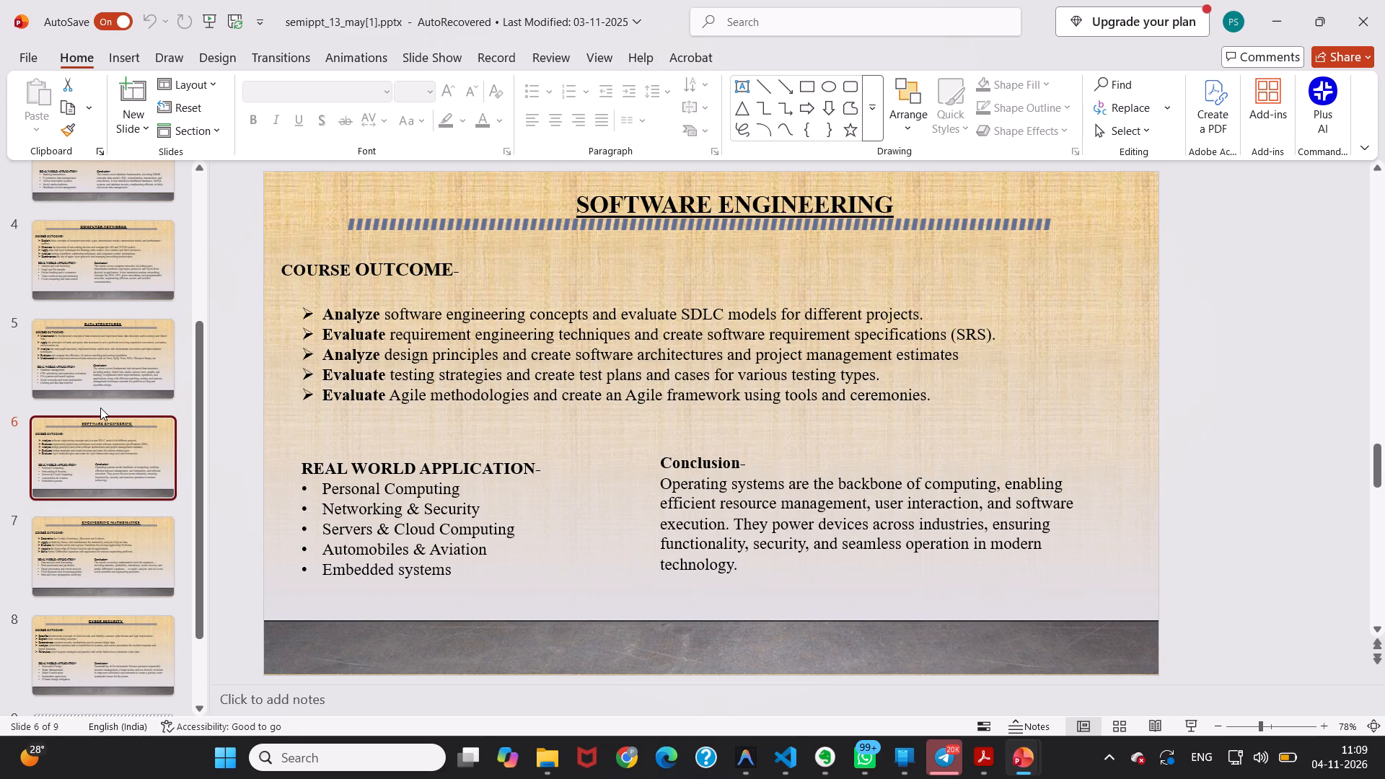
pyautogui.scroll(-4, 94, 376)
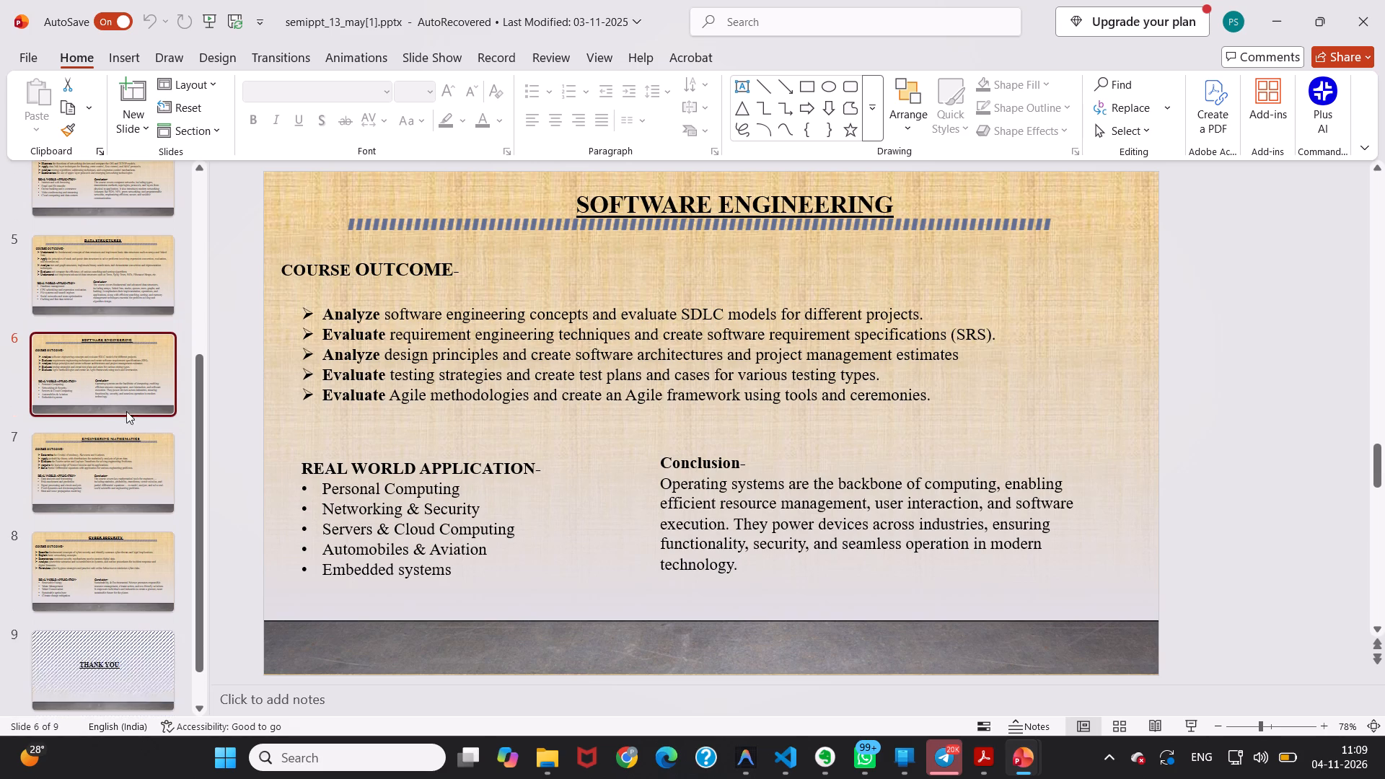
pyautogui.scroll(-11, 126, 411)
pyautogui.scroll(20, 136, 467)
pyautogui.scroll(7, 136, 467)
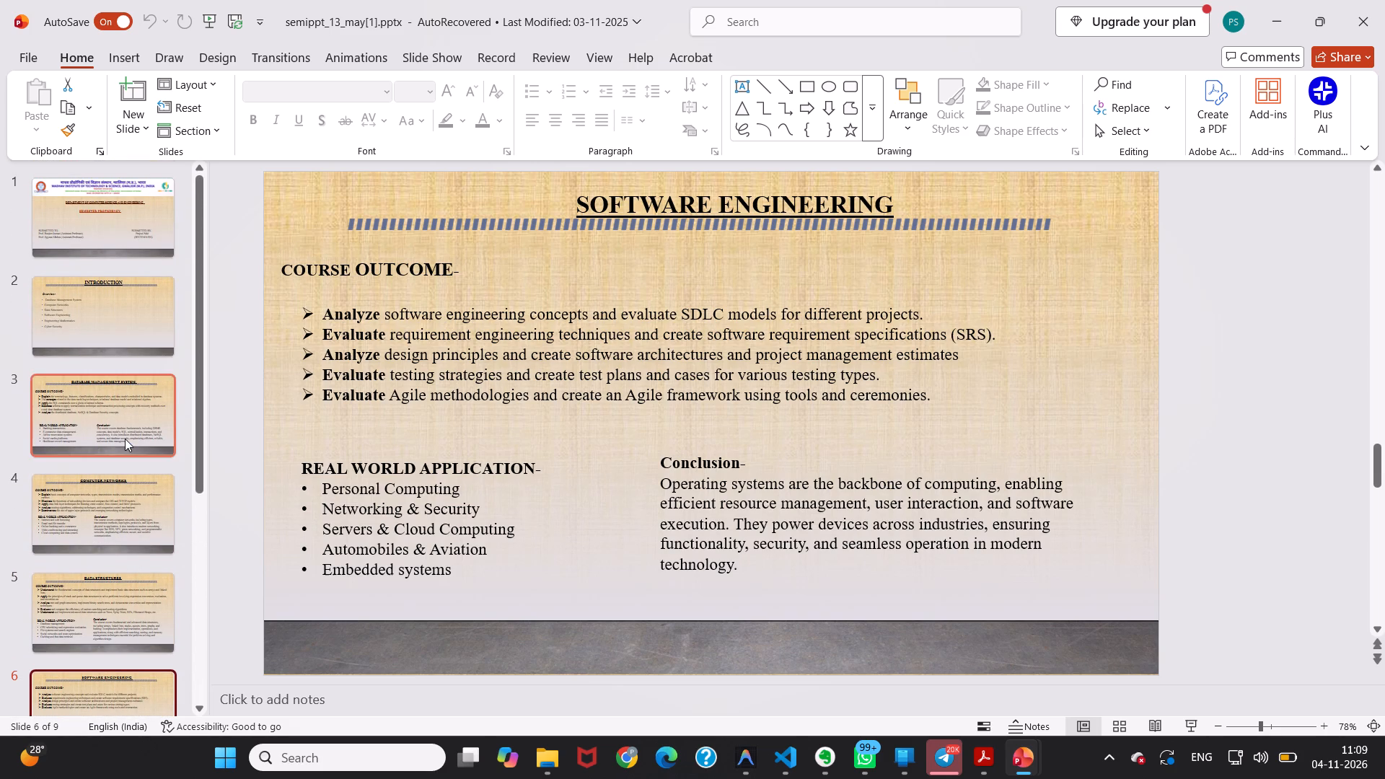
pyautogui.scroll(2, 125, 439)
# Minimize the presentation and look through the files and folders of the Documents folder in File Explorer.
pyautogui.click(1278, 0)
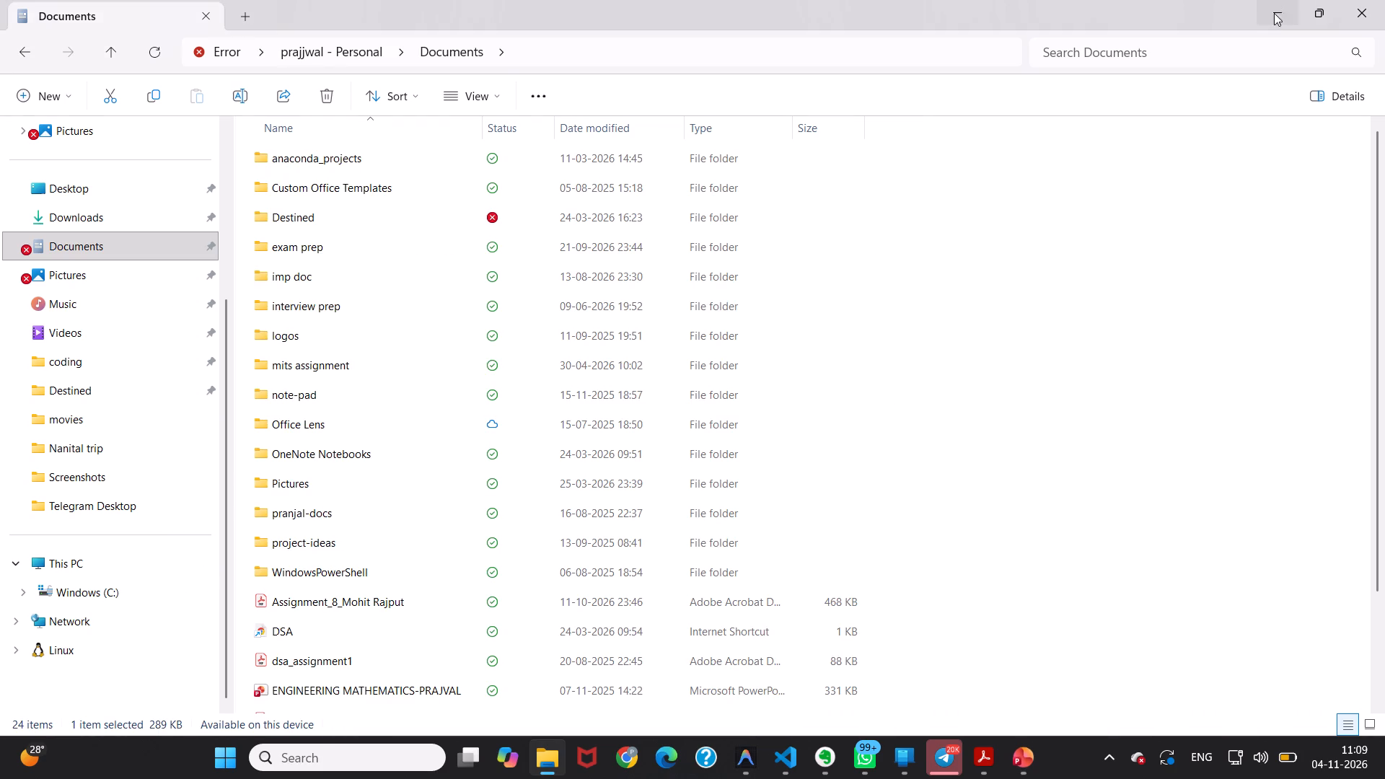
pyautogui.scroll(6, 573, 289)
pyautogui.scroll(-5, 571, 283)
pyautogui.scroll(7, 571, 283)
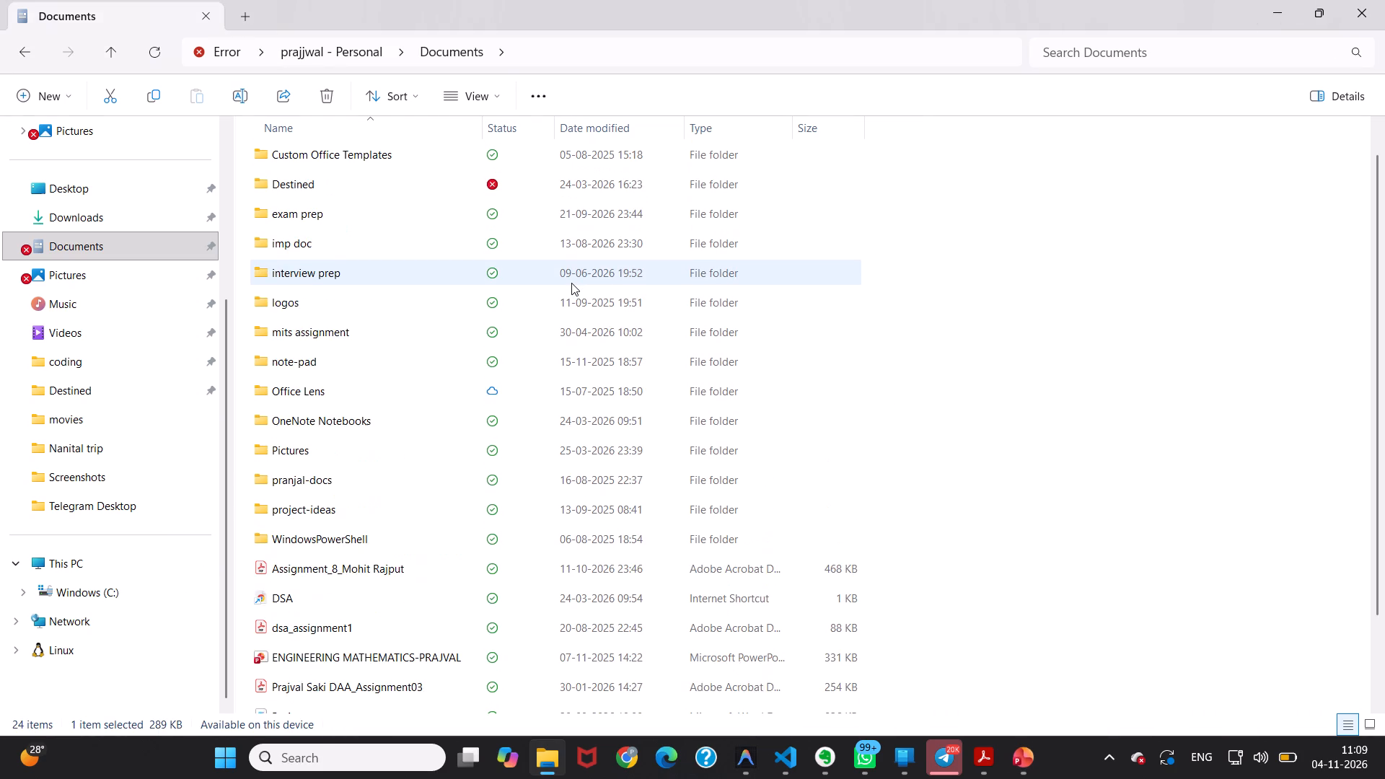
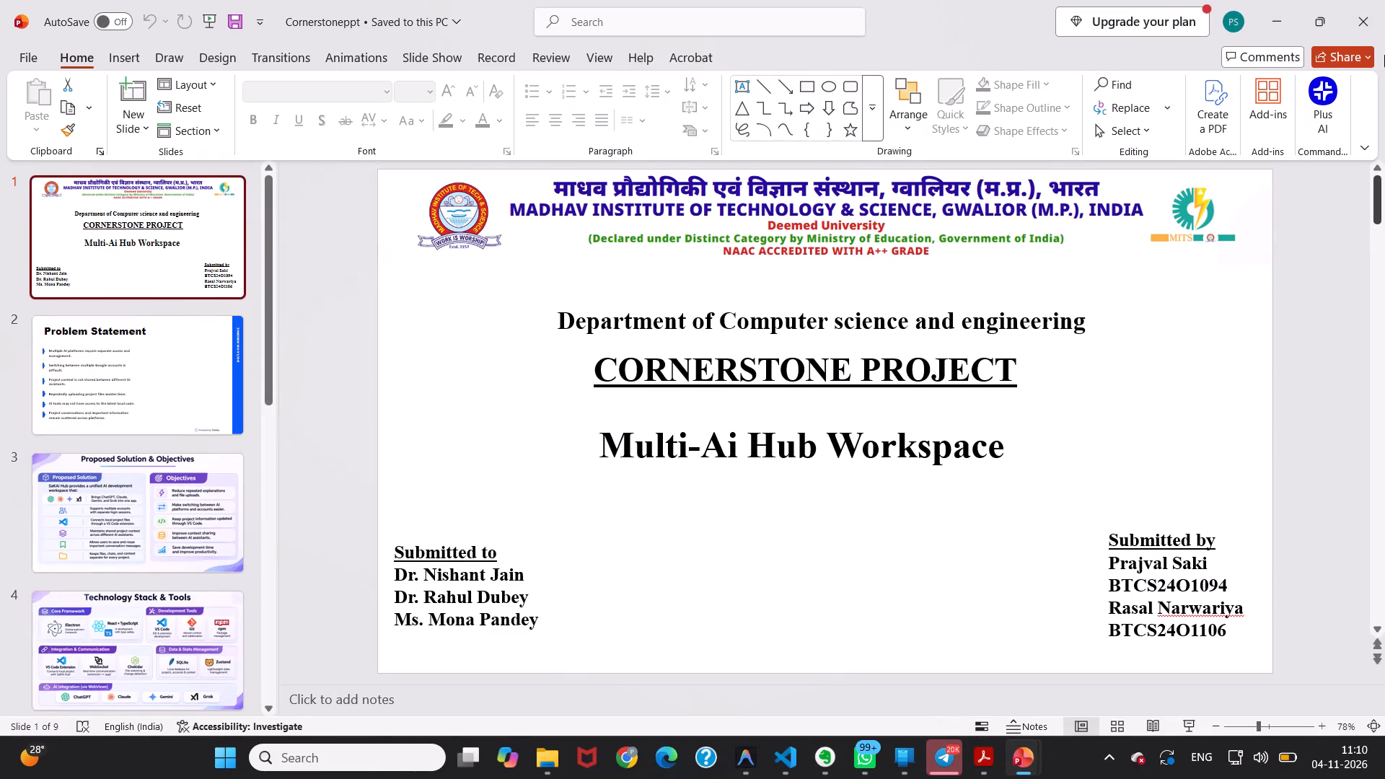
# Close the Cornerstoneppt and Presentation 4 presentations, keeping Sem prof FIN m and semippt_13_may[1] open.
pyautogui.click(1384, 0)
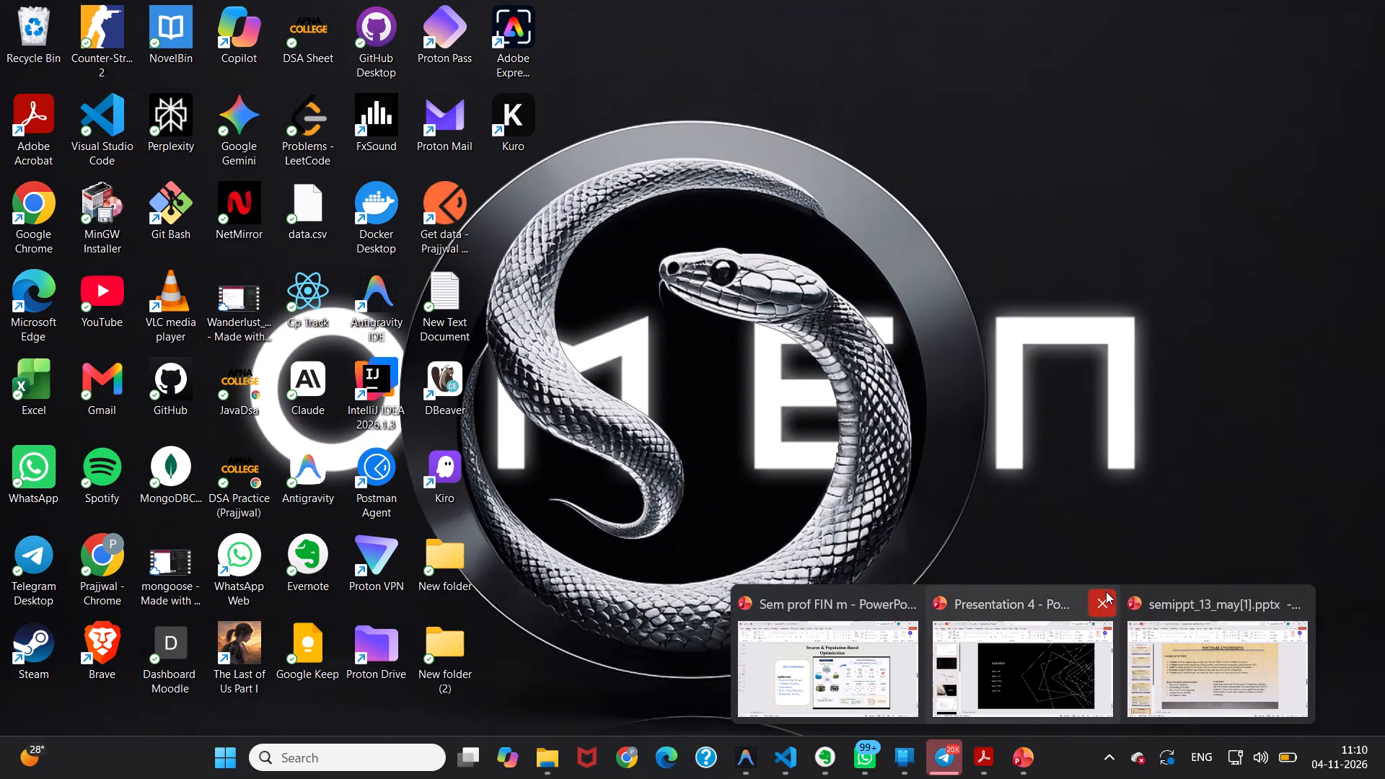
pyautogui.click(1107, 598)
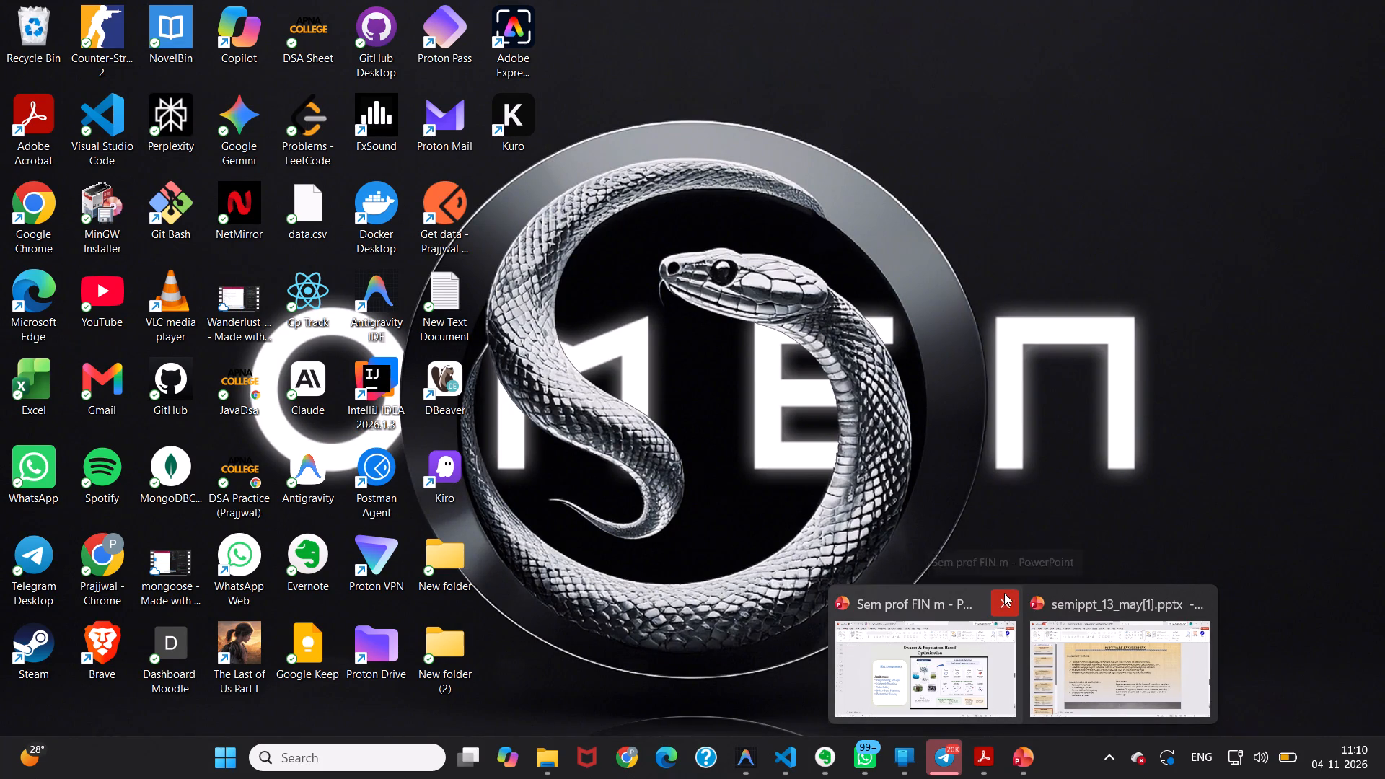
# Look back through the Sem prof FIN m slides from Swarm & Population-Based Optimization to Types of Optimization Problems, and minimize the presentation.
pyautogui.click(980, 669)
pyautogui.scroll(1, 797, 507)
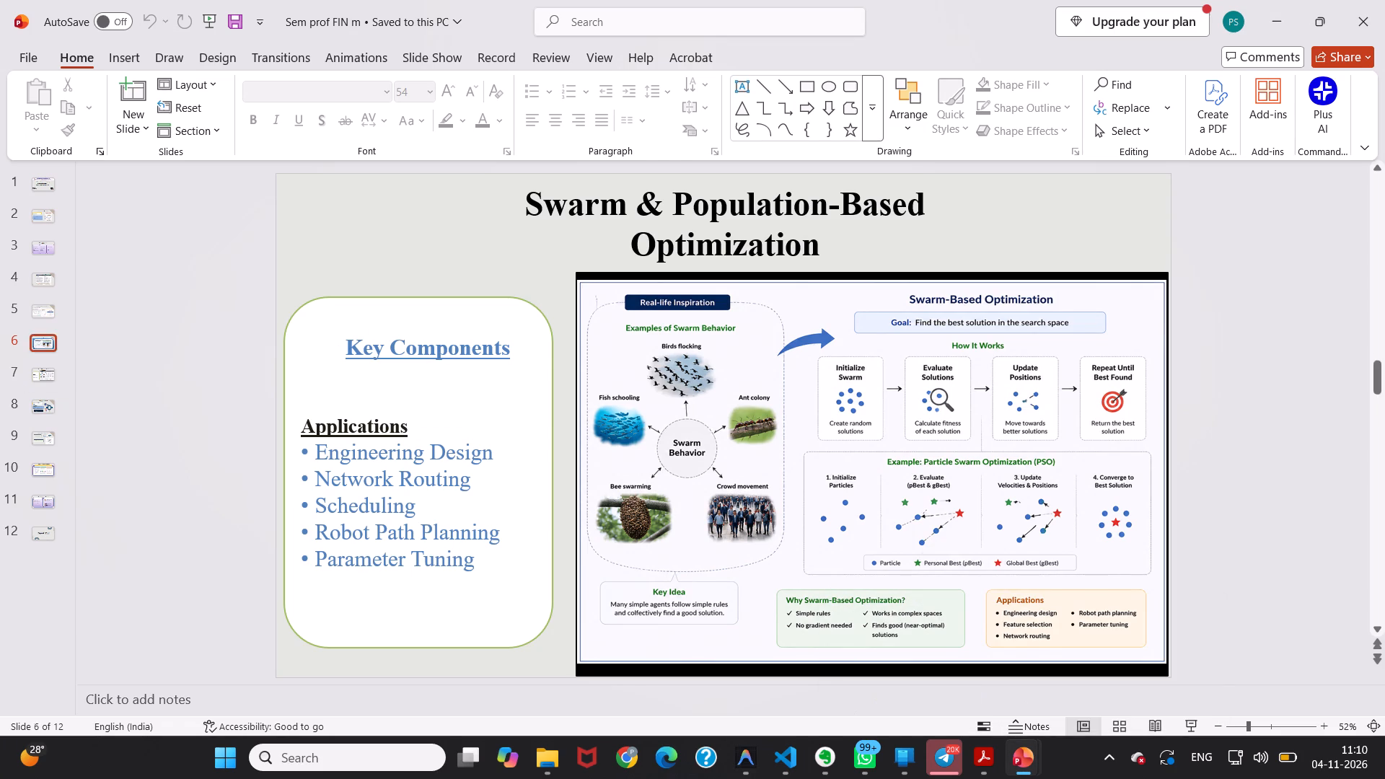
pyautogui.scroll(3, 797, 507)
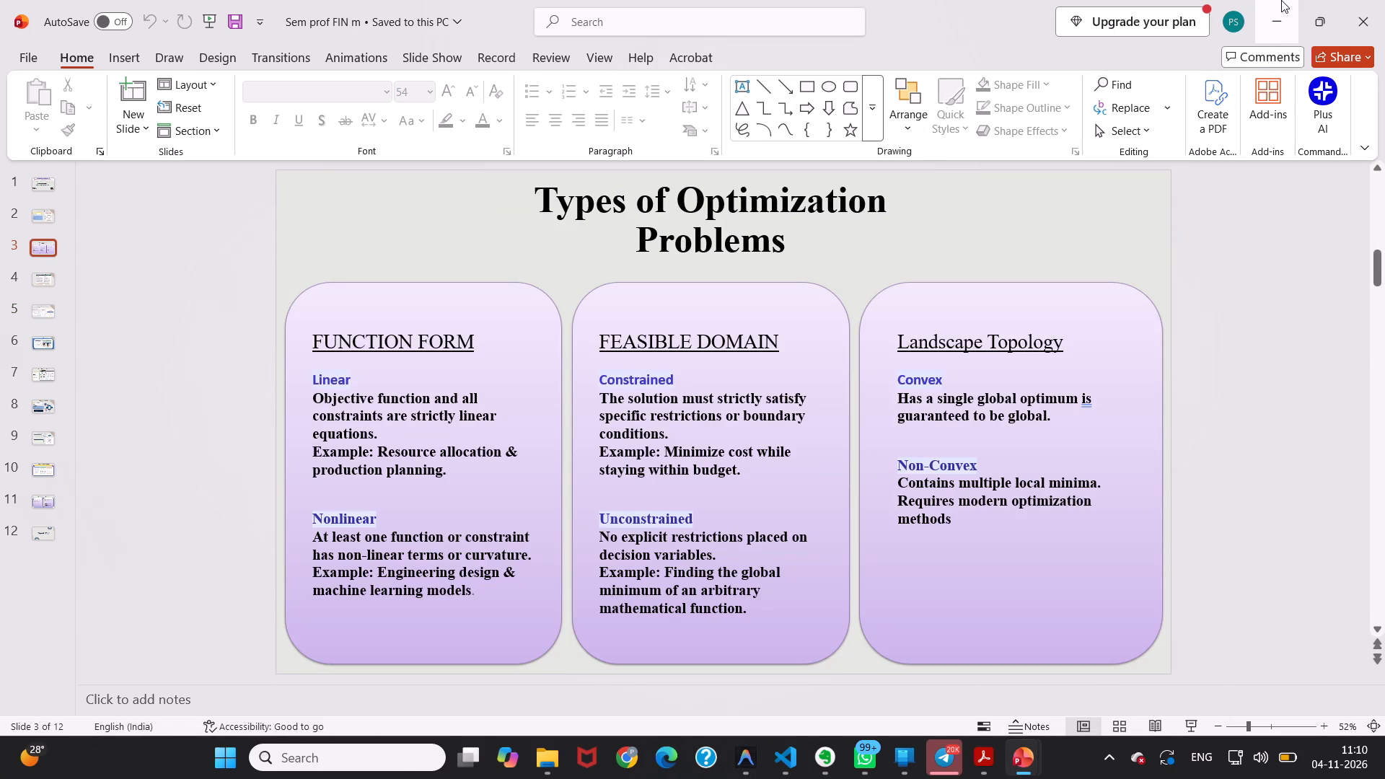
pyautogui.click(1281, 0)
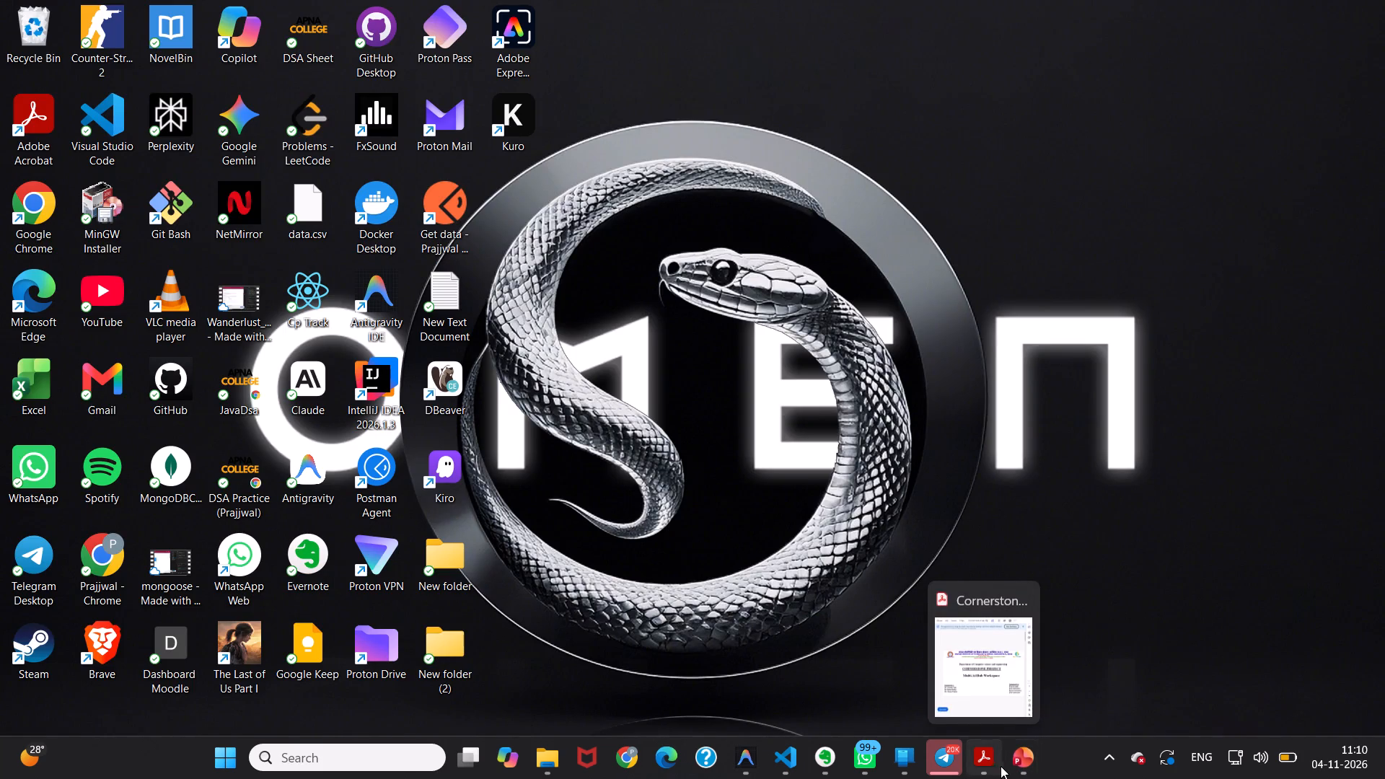
# Switch to the semippt_13_may[1] presentation, go back to its title slide and open the Format Background settings.
pyautogui.click(1082, 704)
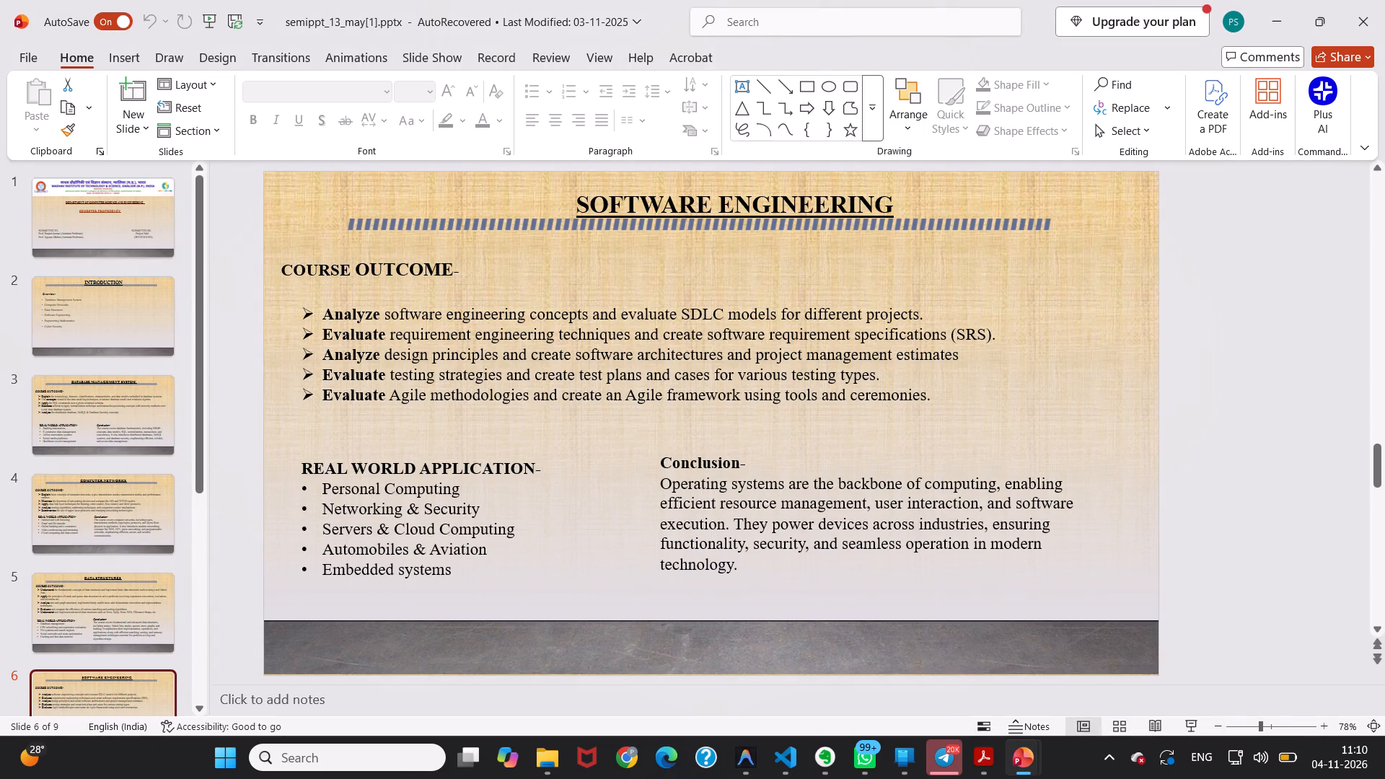
pyautogui.scroll(-1, 624, 450)
pyautogui.scroll(10, 228, 365)
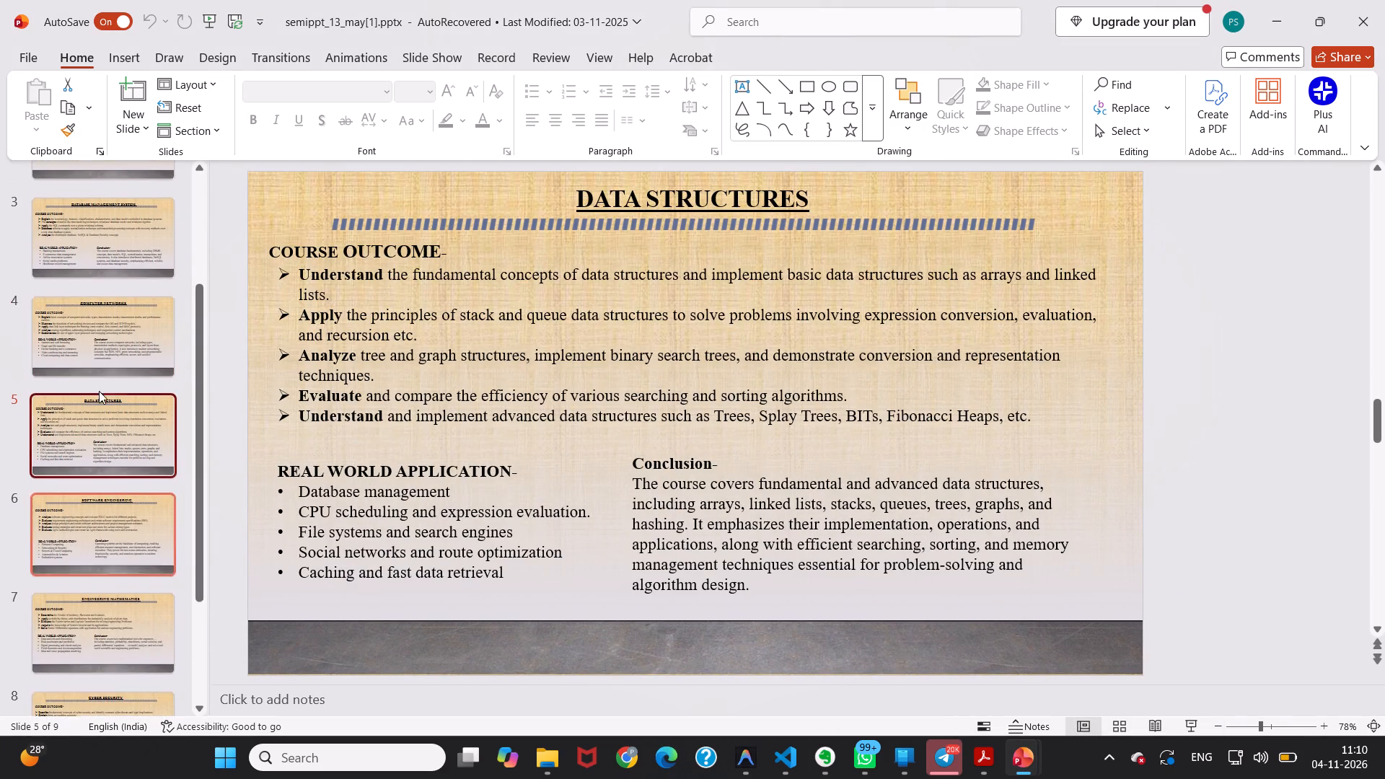
pyautogui.scroll(14, 99, 391)
pyautogui.rightClick(97, 234)
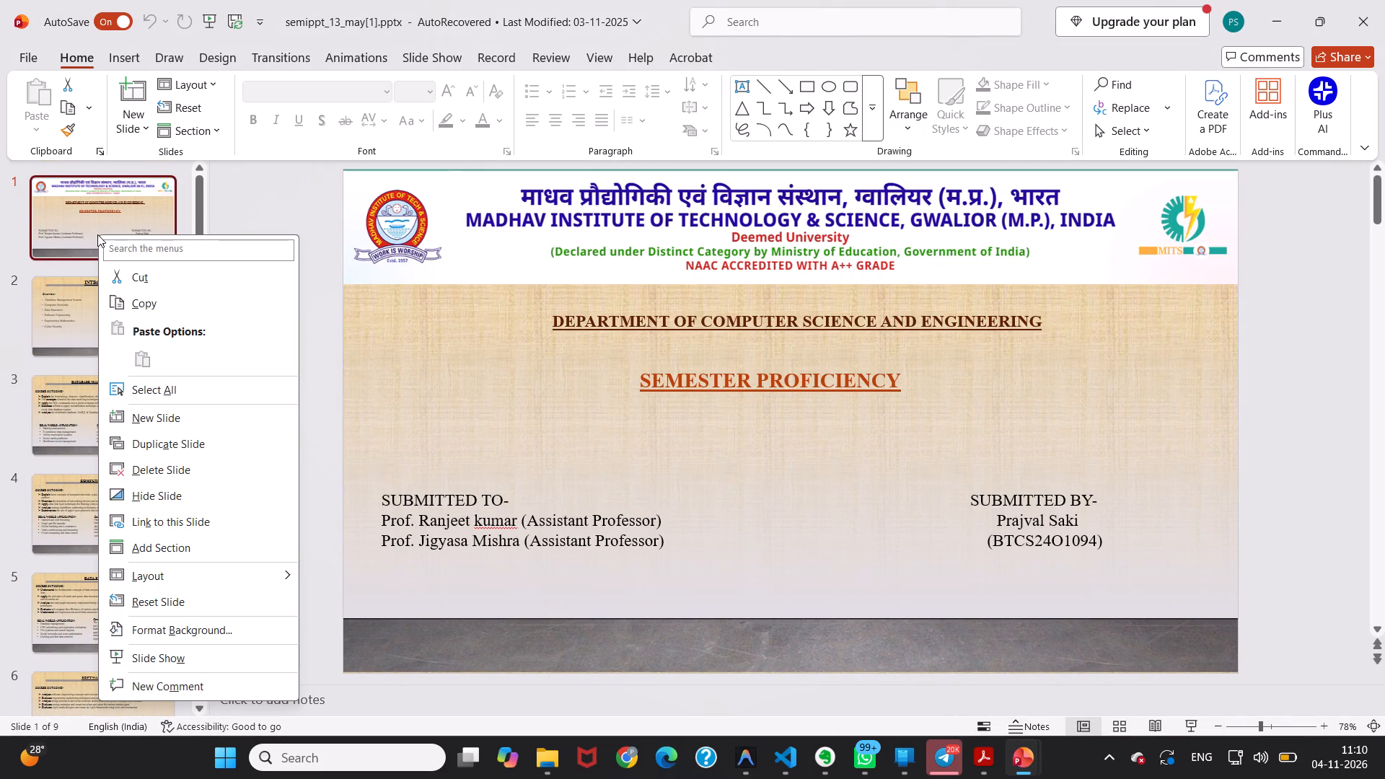
pyautogui.rightClick(433, 349)
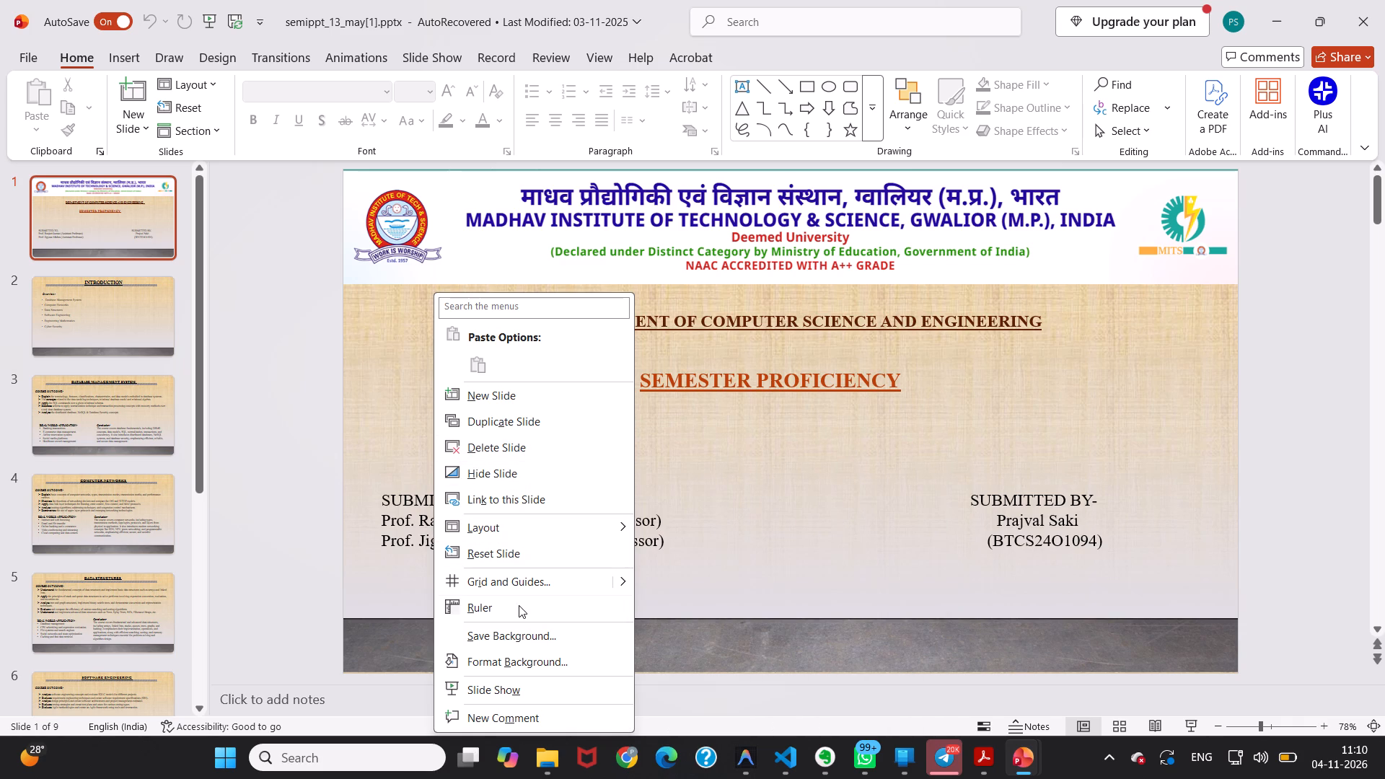
pyautogui.click(515, 658)
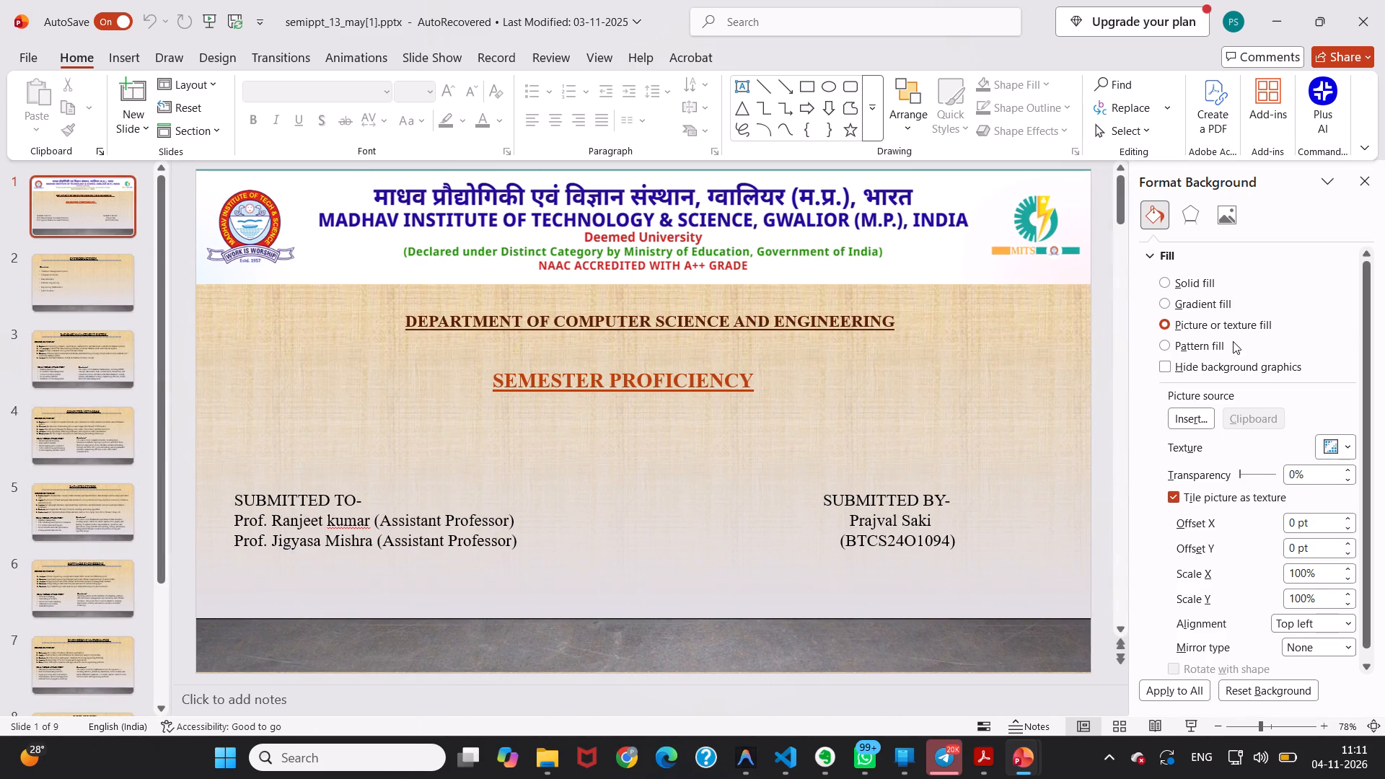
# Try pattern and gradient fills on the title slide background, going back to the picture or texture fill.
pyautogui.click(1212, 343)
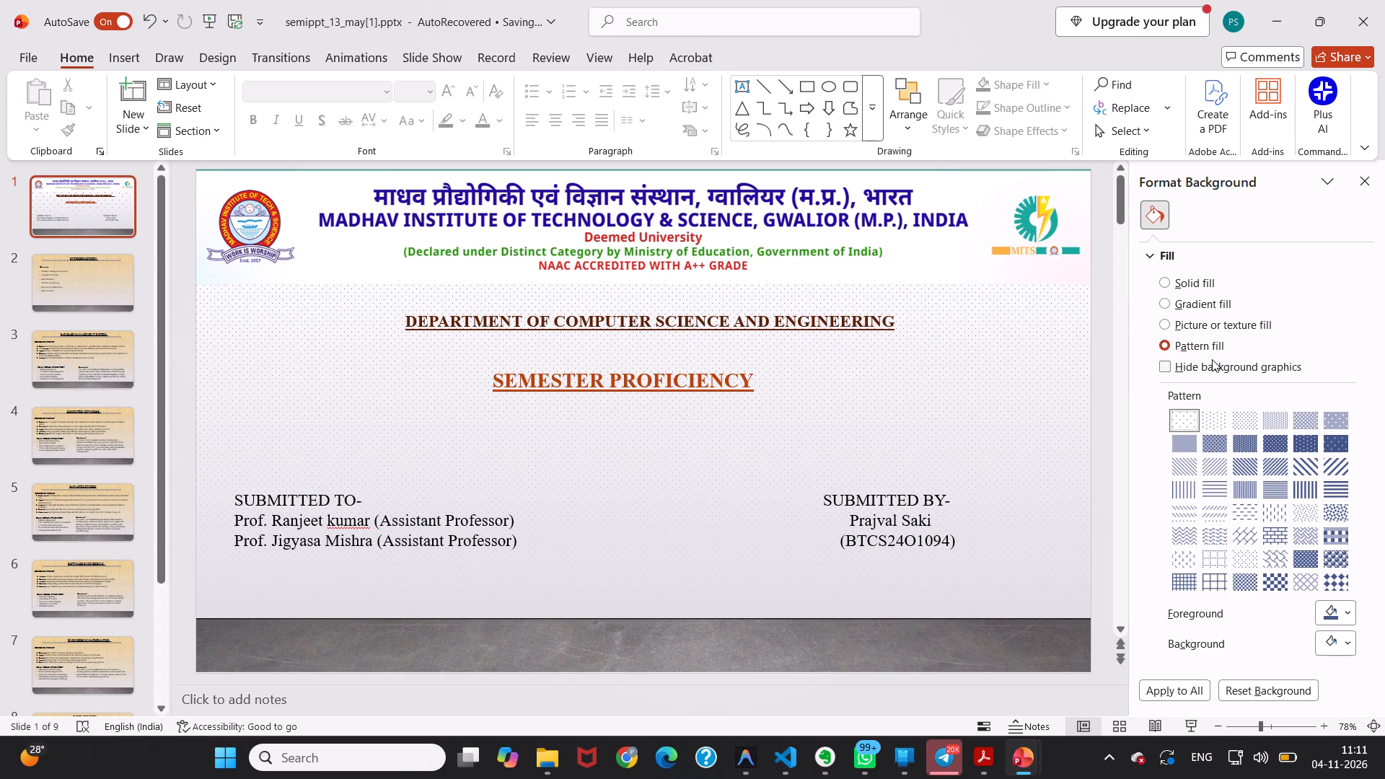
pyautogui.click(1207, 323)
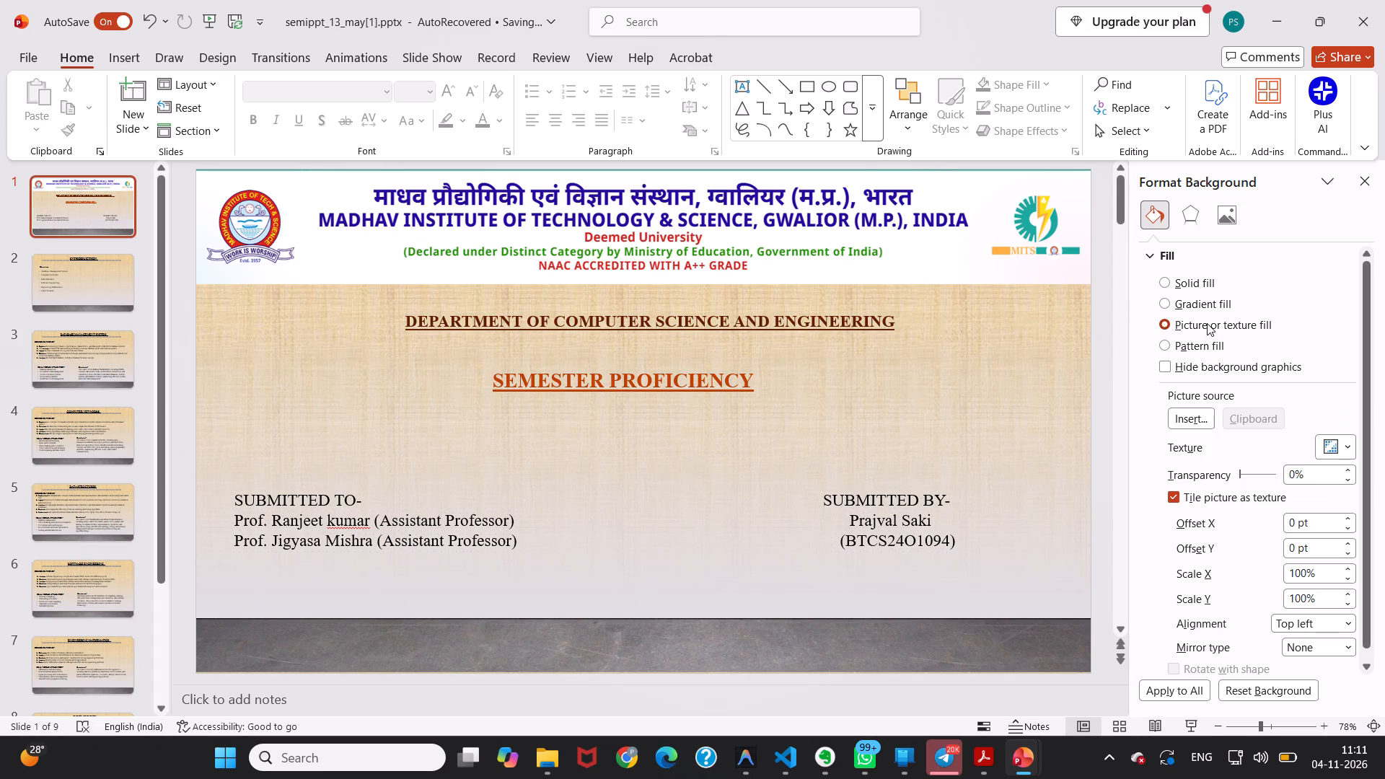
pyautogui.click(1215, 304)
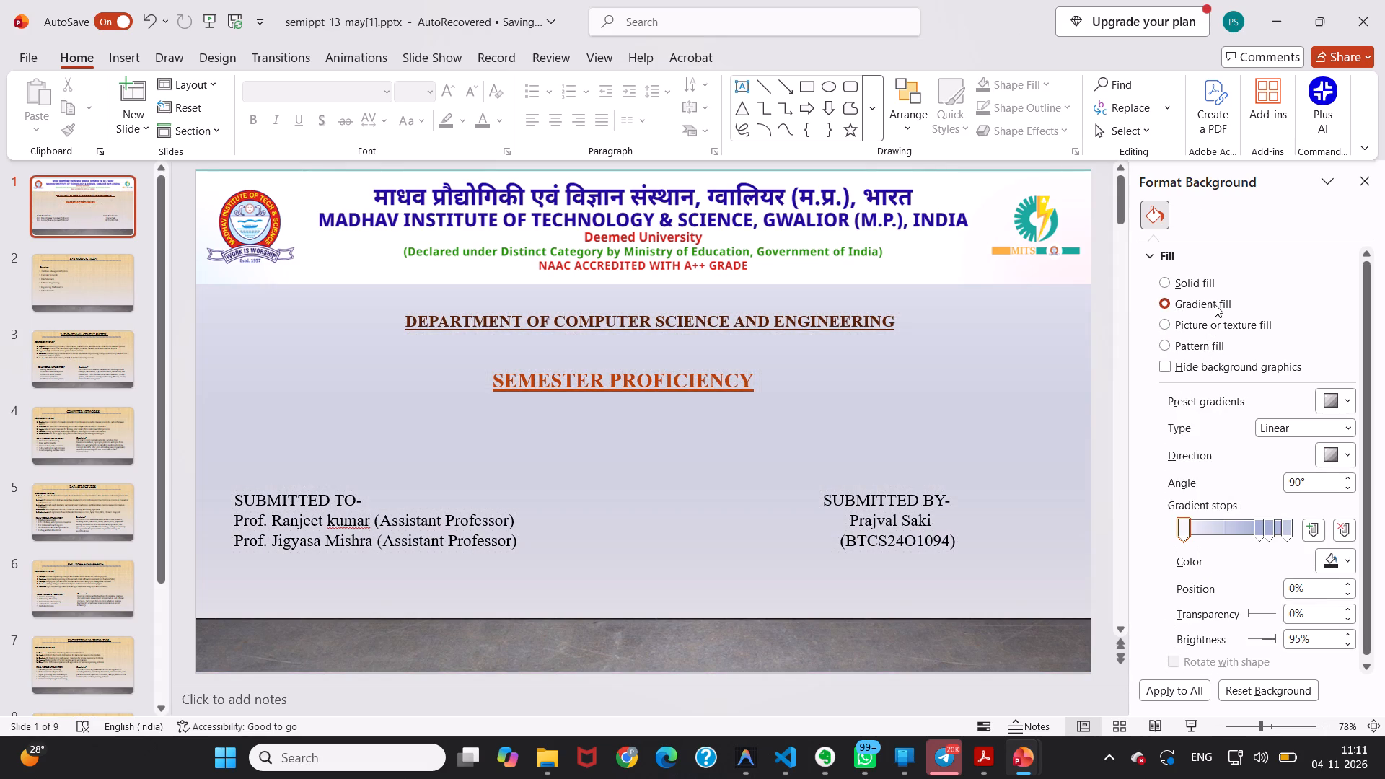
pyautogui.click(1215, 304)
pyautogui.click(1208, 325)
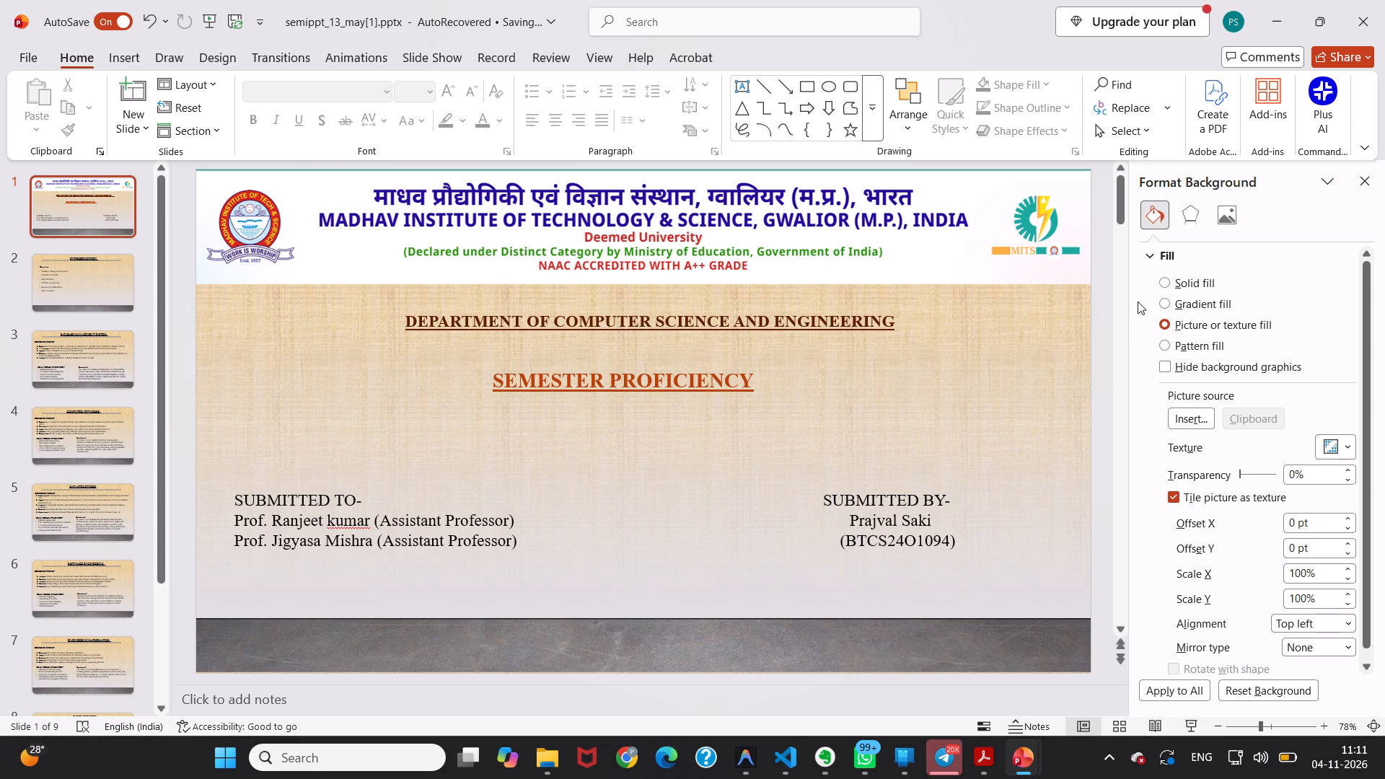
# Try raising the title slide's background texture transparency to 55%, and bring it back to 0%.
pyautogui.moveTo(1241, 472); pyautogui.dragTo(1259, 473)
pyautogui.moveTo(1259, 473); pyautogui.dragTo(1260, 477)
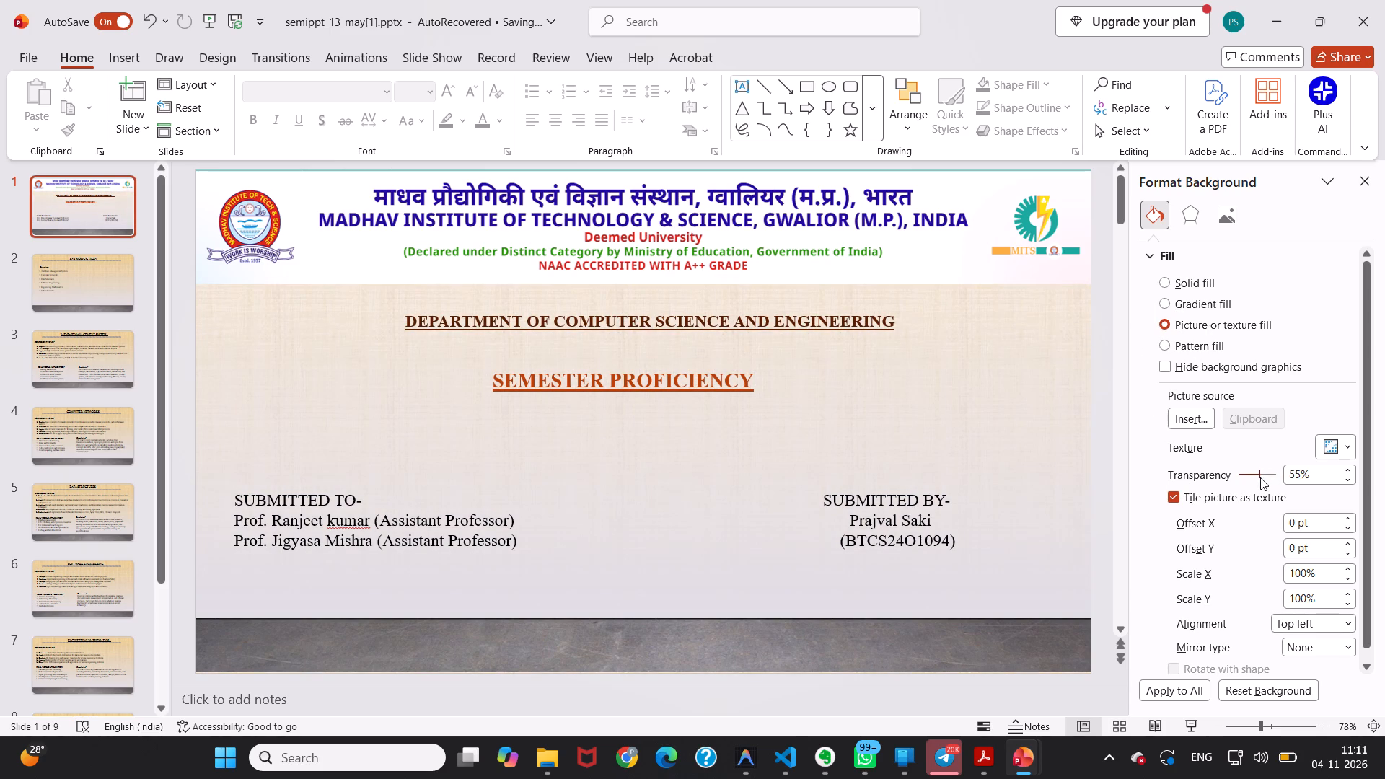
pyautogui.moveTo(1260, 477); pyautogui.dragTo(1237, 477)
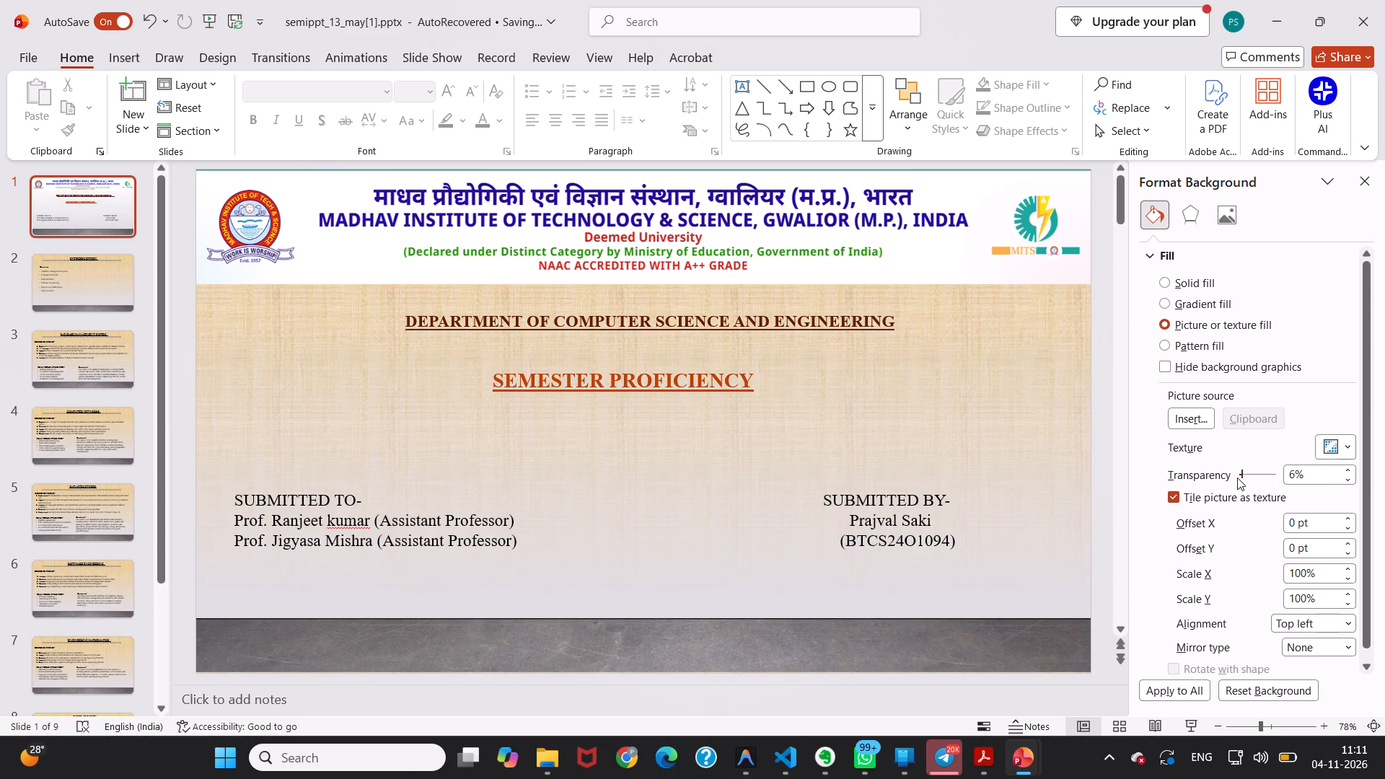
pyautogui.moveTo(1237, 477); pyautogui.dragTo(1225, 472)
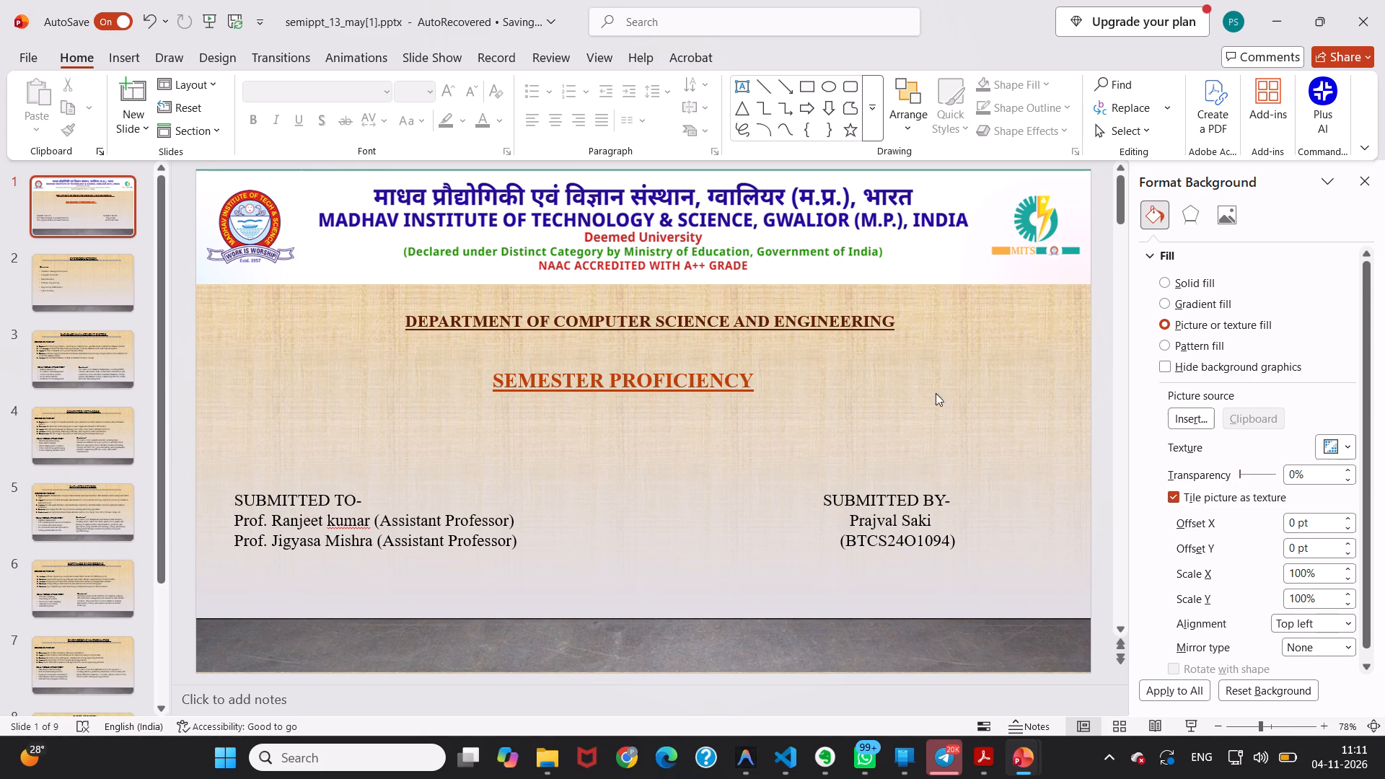
# Look through the slides' textured backgrounds, from the title slide to the Software Engineering slide.
pyautogui.scroll(-3, 600, 322)
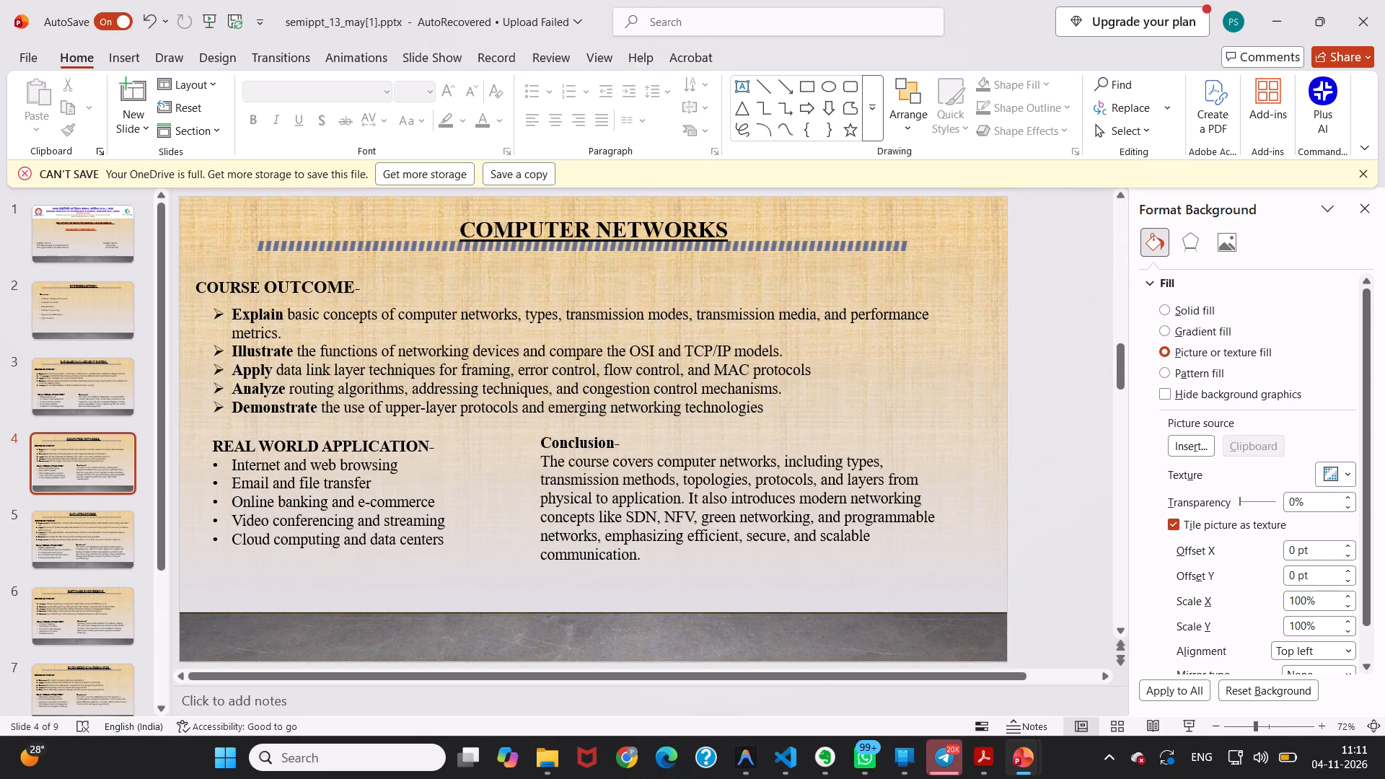
pyautogui.scroll(-3, 589, 325)
pyautogui.scroll(8, 573, 380)
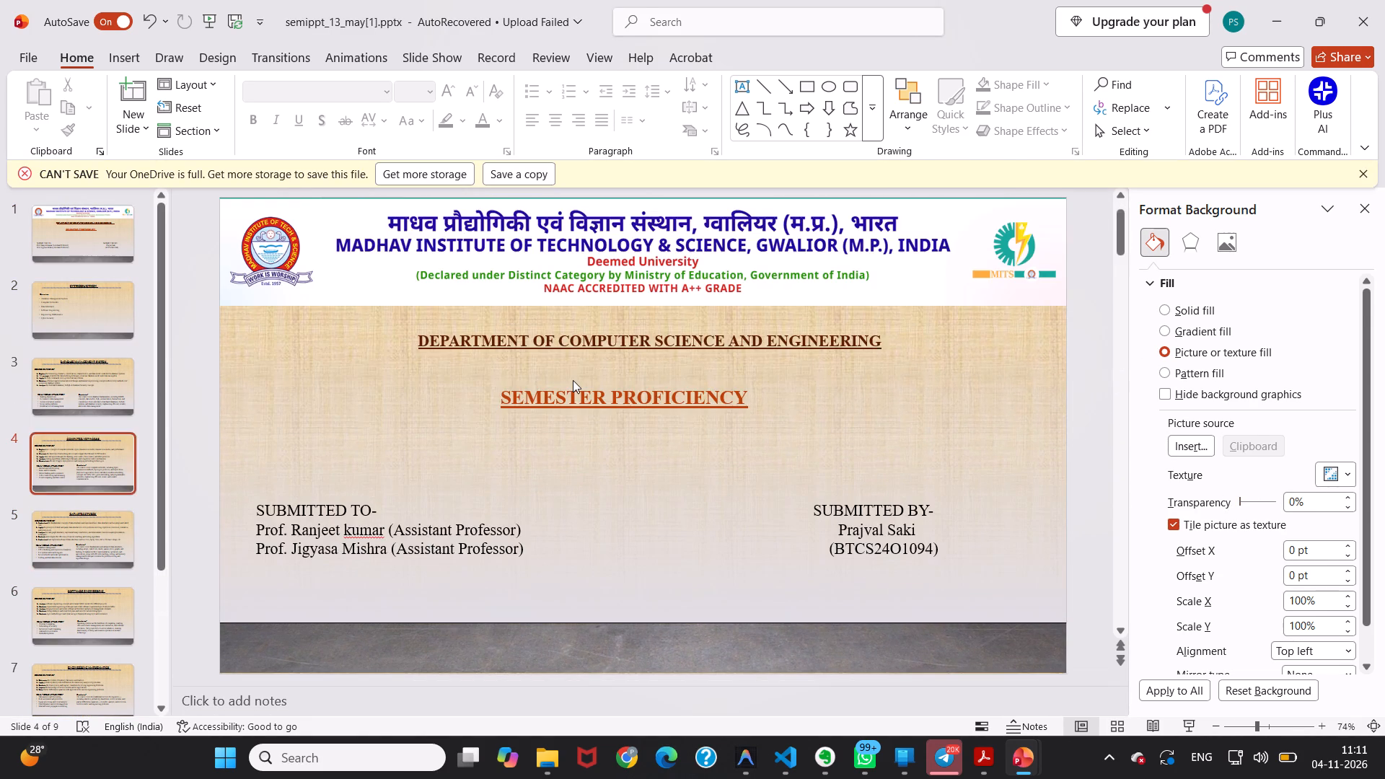
pyautogui.scroll(3, 573, 380)
pyautogui.scroll(-4, 571, 380)
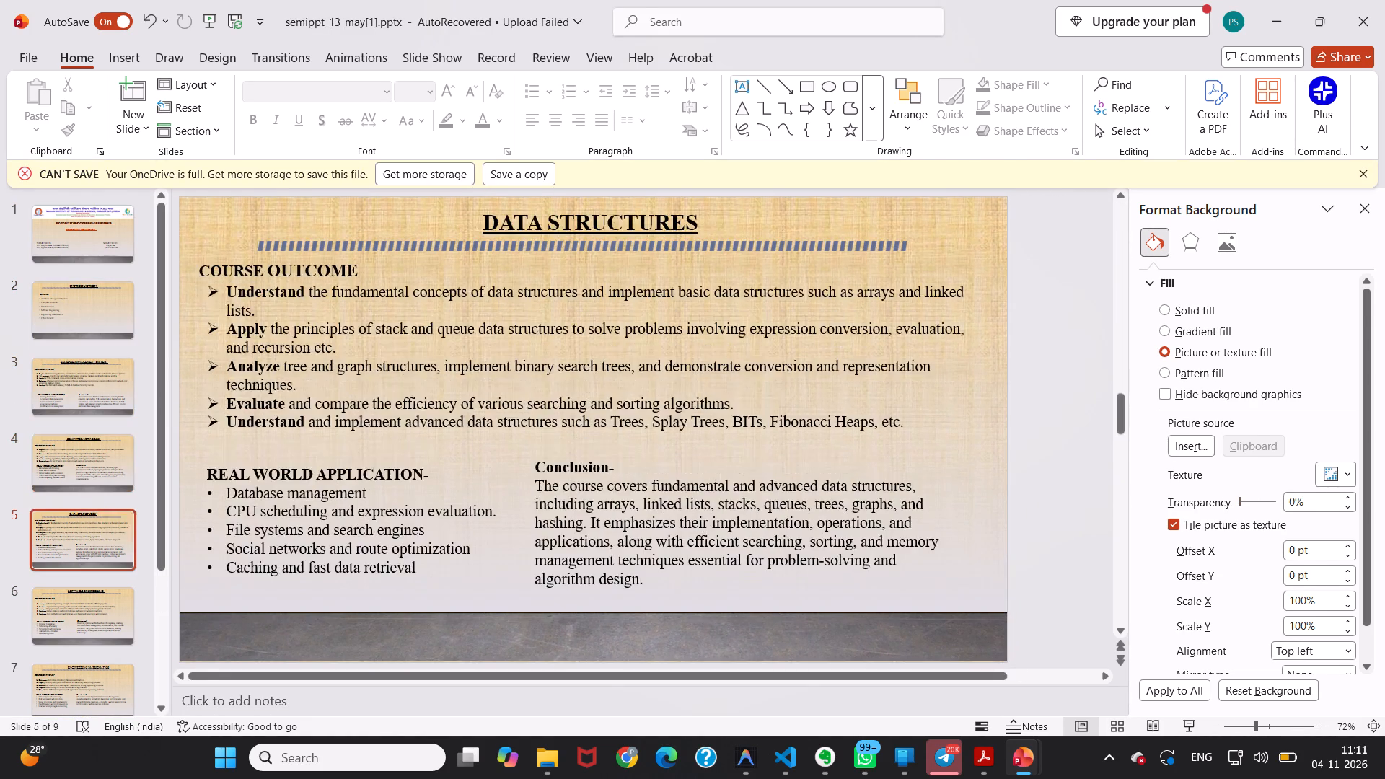
pyautogui.scroll(-1, 570, 364)
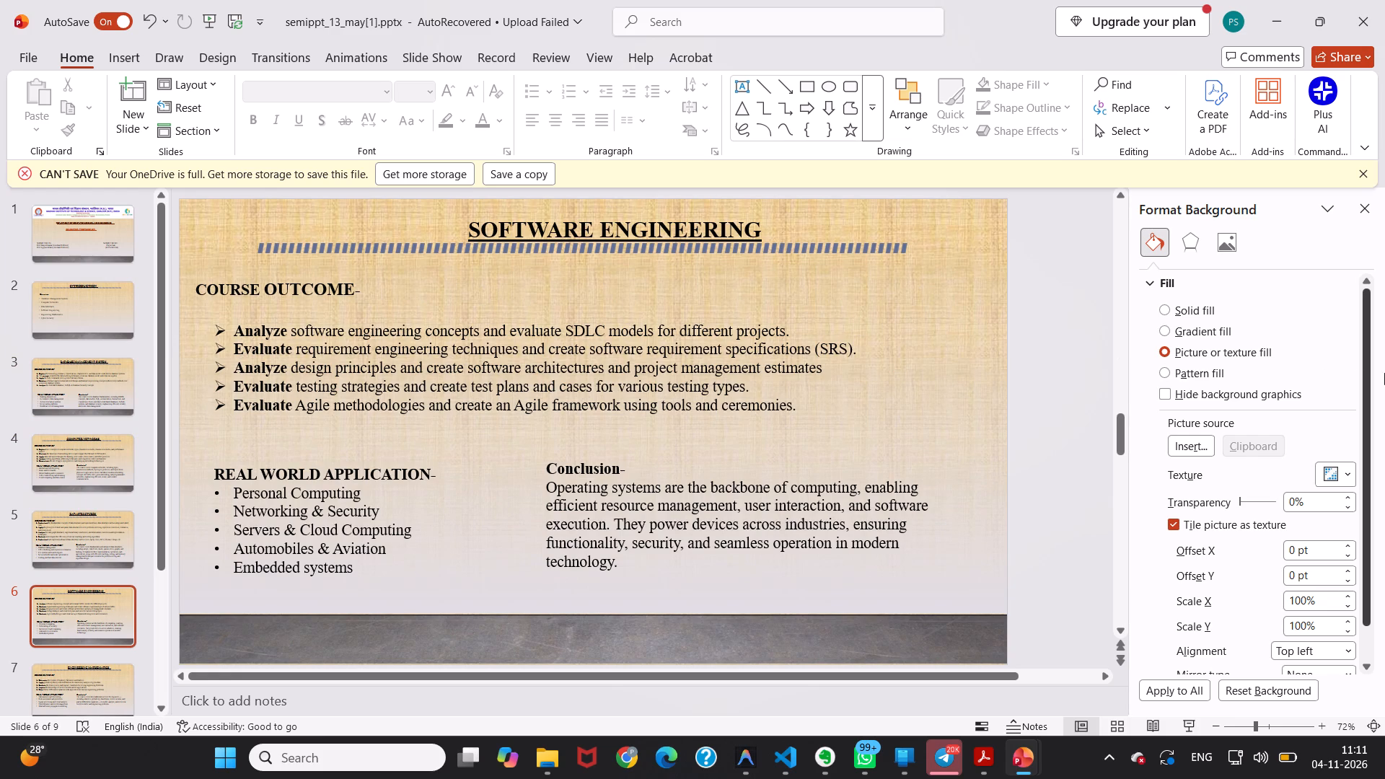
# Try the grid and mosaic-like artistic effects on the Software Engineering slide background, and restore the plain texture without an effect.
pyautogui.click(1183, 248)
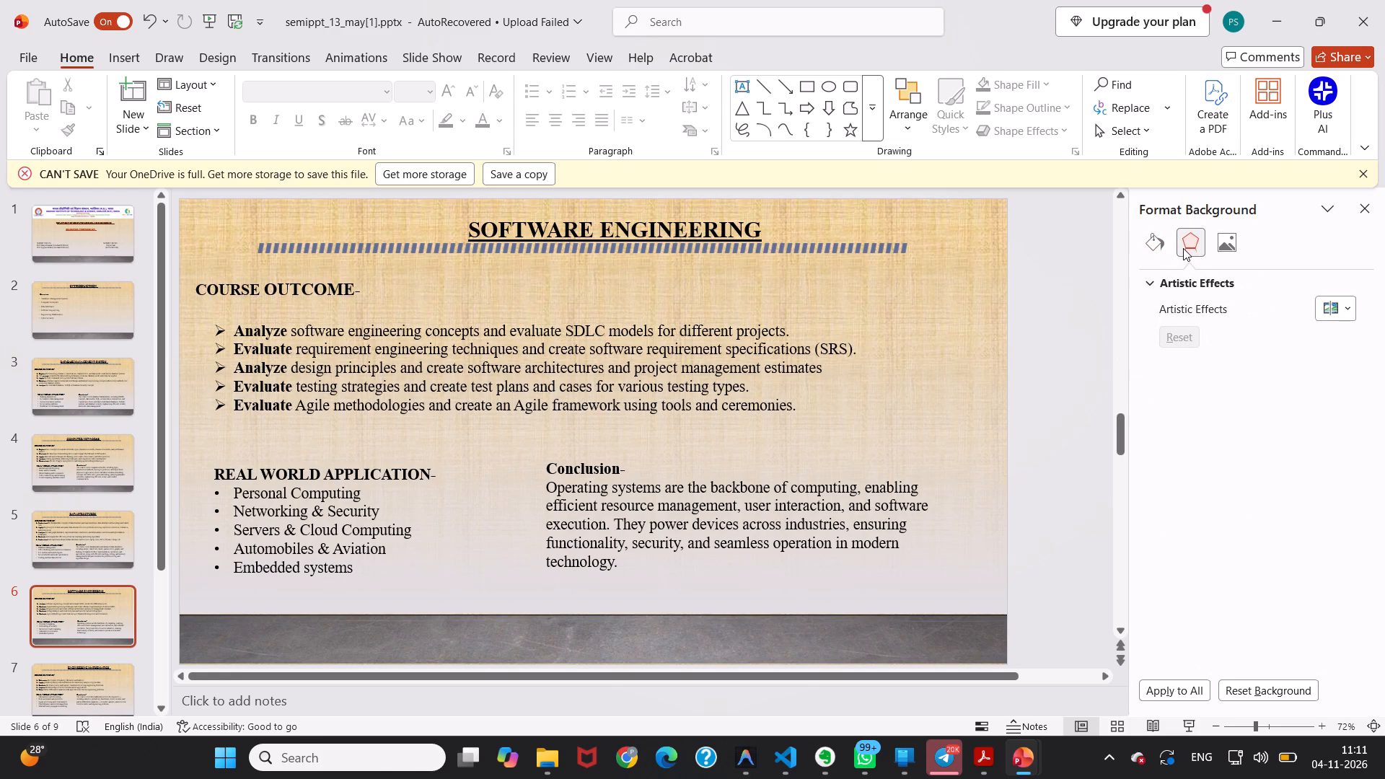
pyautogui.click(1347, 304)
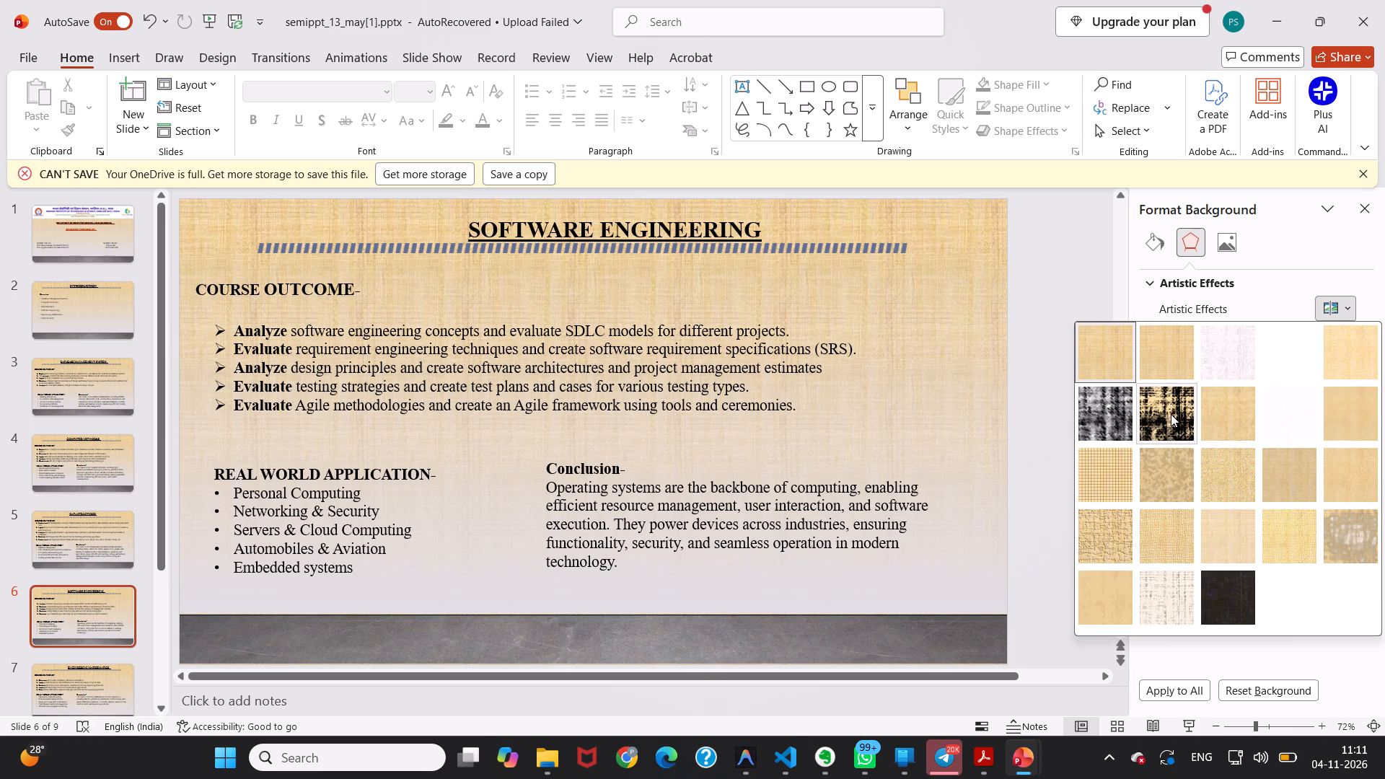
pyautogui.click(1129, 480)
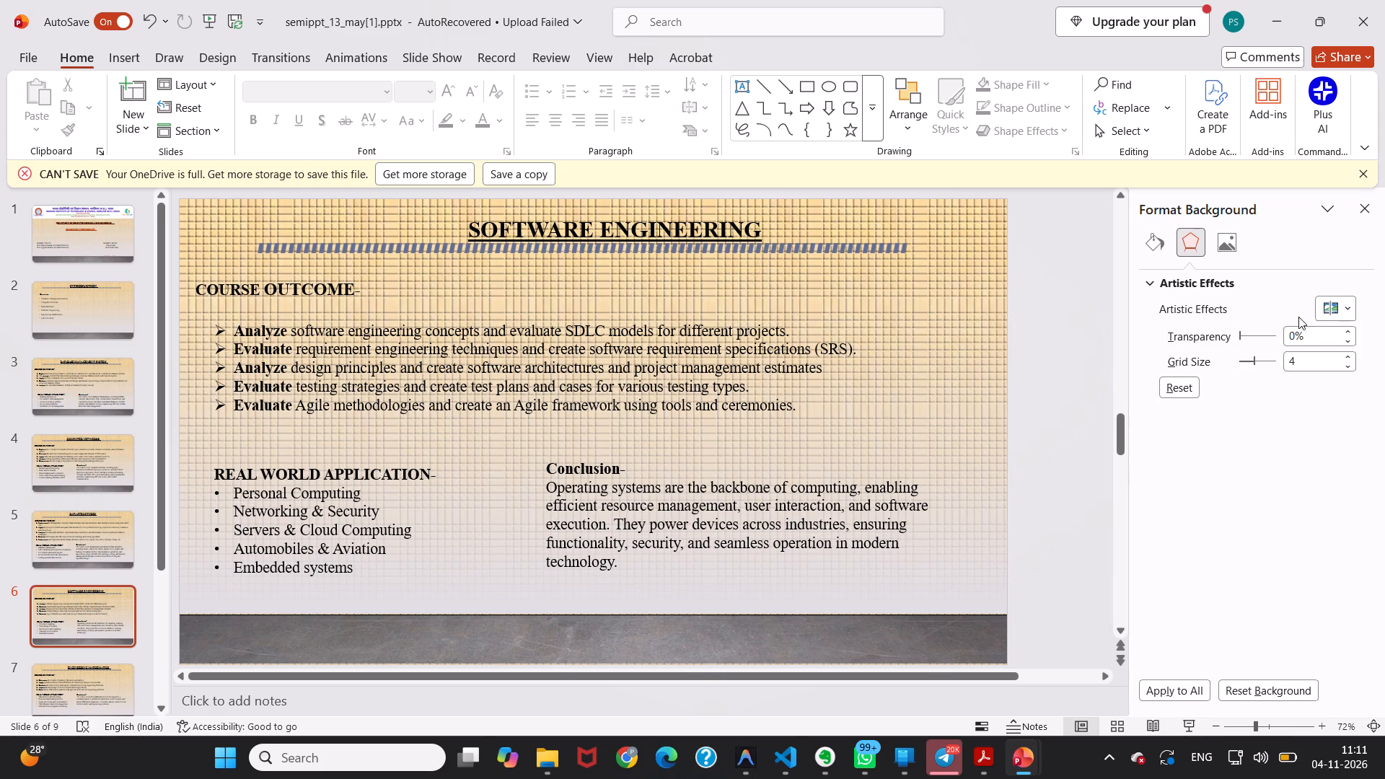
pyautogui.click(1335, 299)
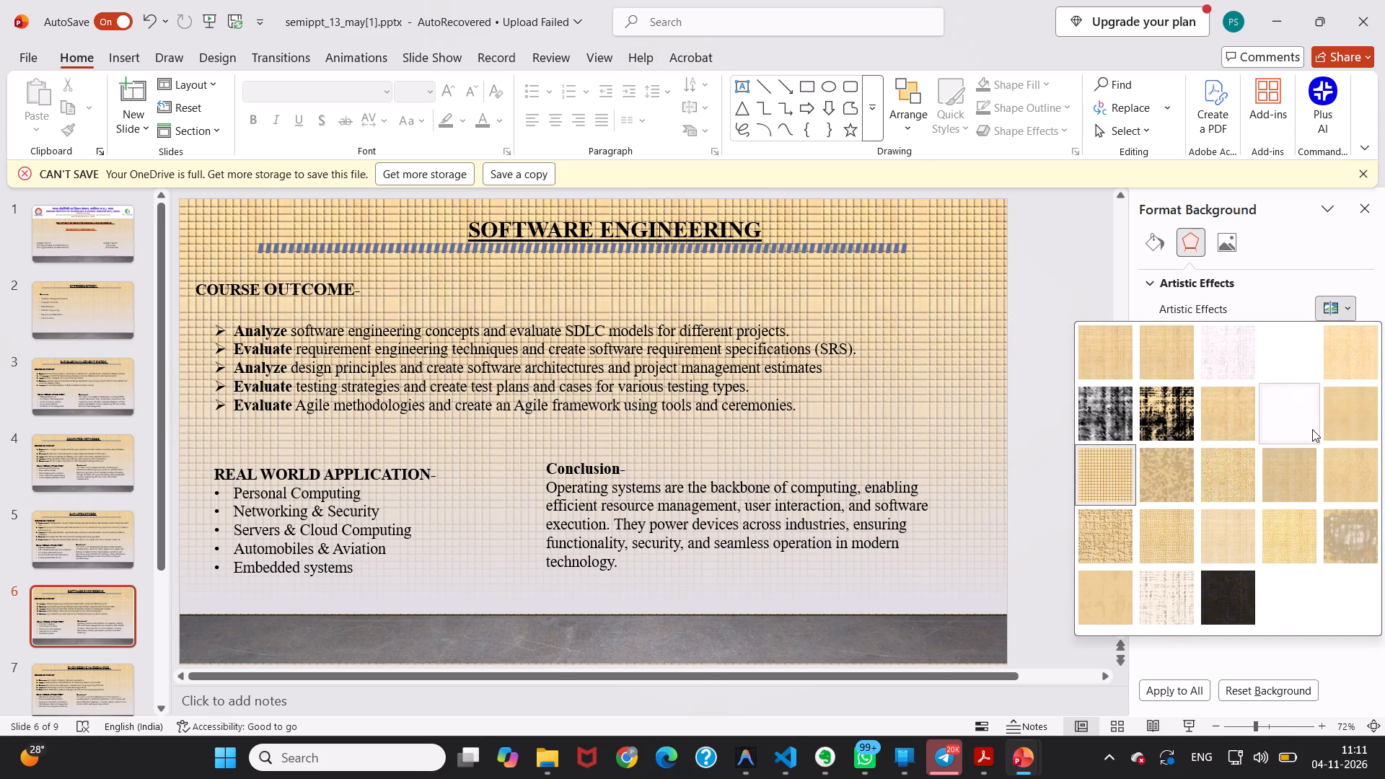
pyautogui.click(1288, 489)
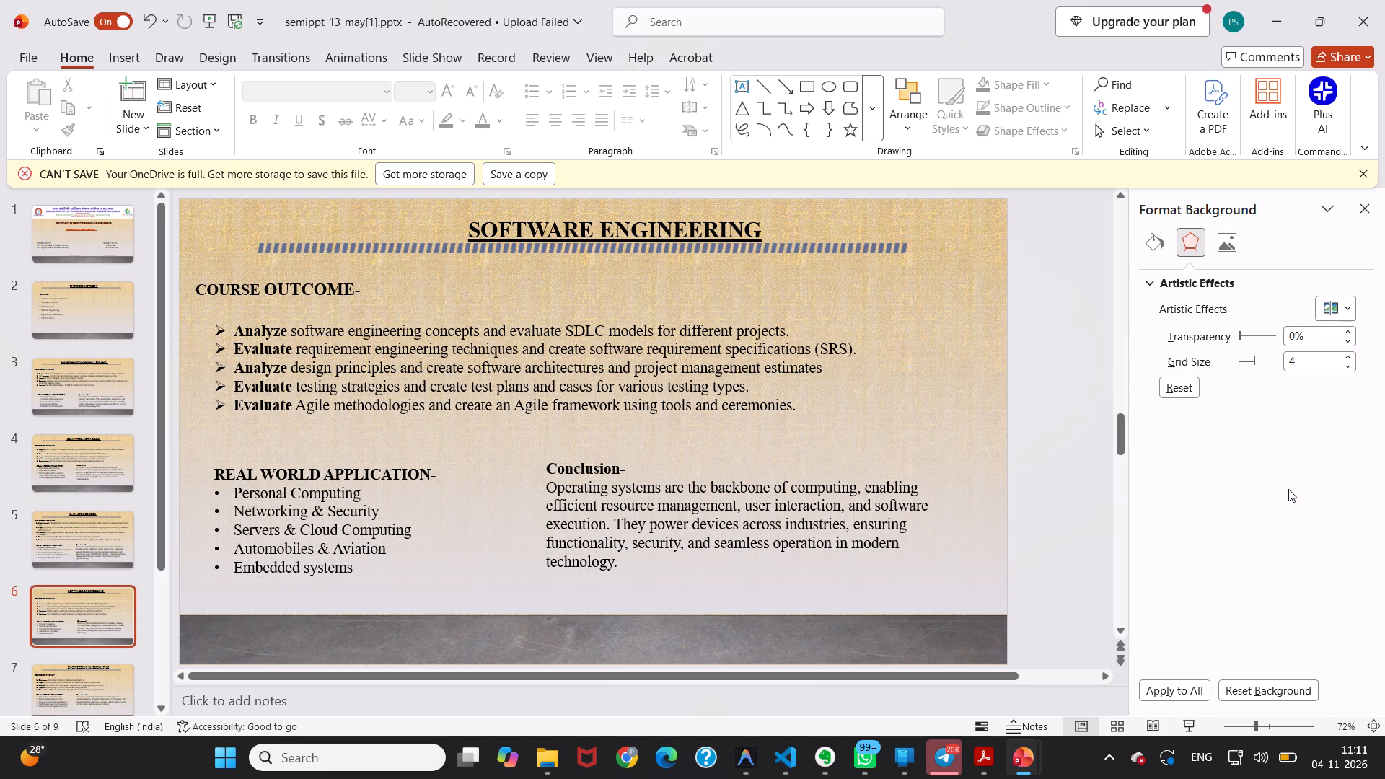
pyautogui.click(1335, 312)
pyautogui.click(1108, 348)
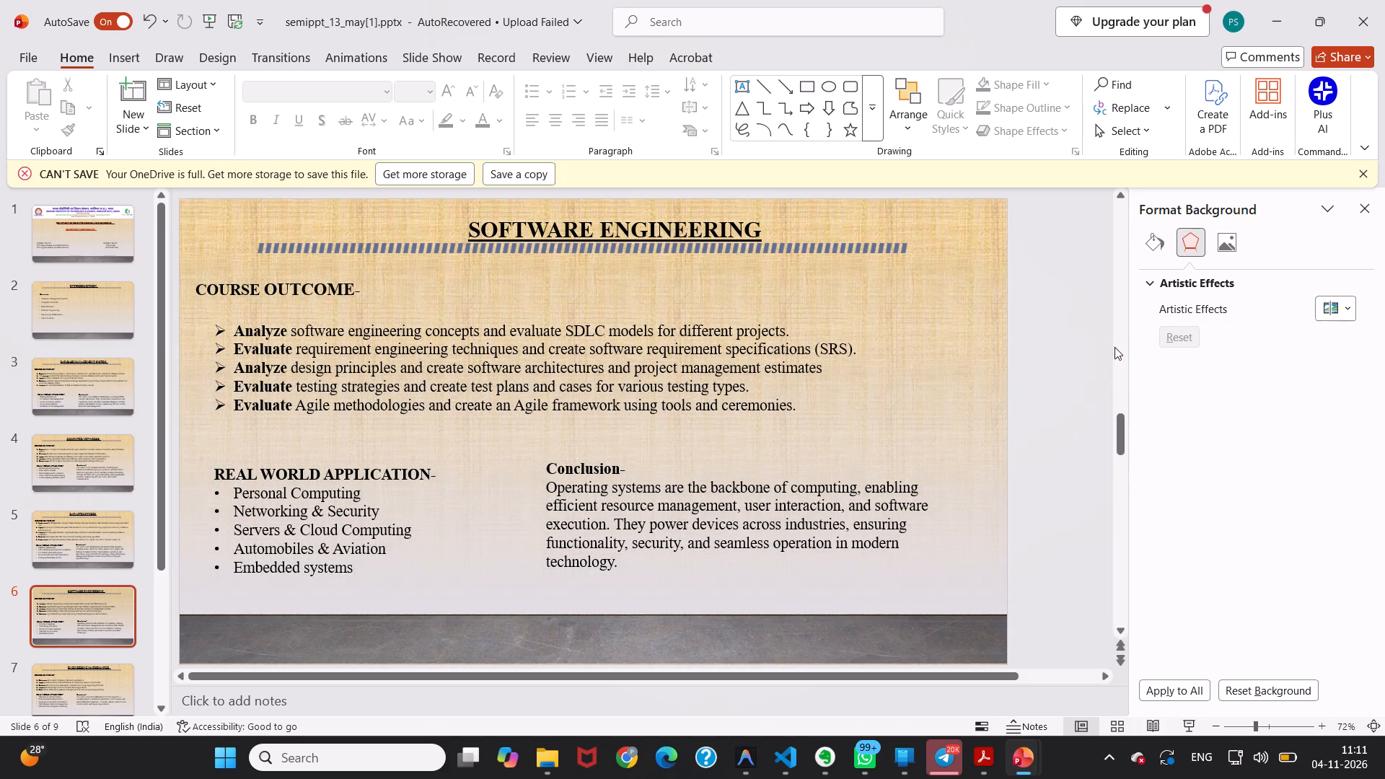
# Try the light photocopy-like artistic effect on the Software Engineering slide background, and replace it with the blur effect at radius 10.
pyautogui.click(1340, 278)
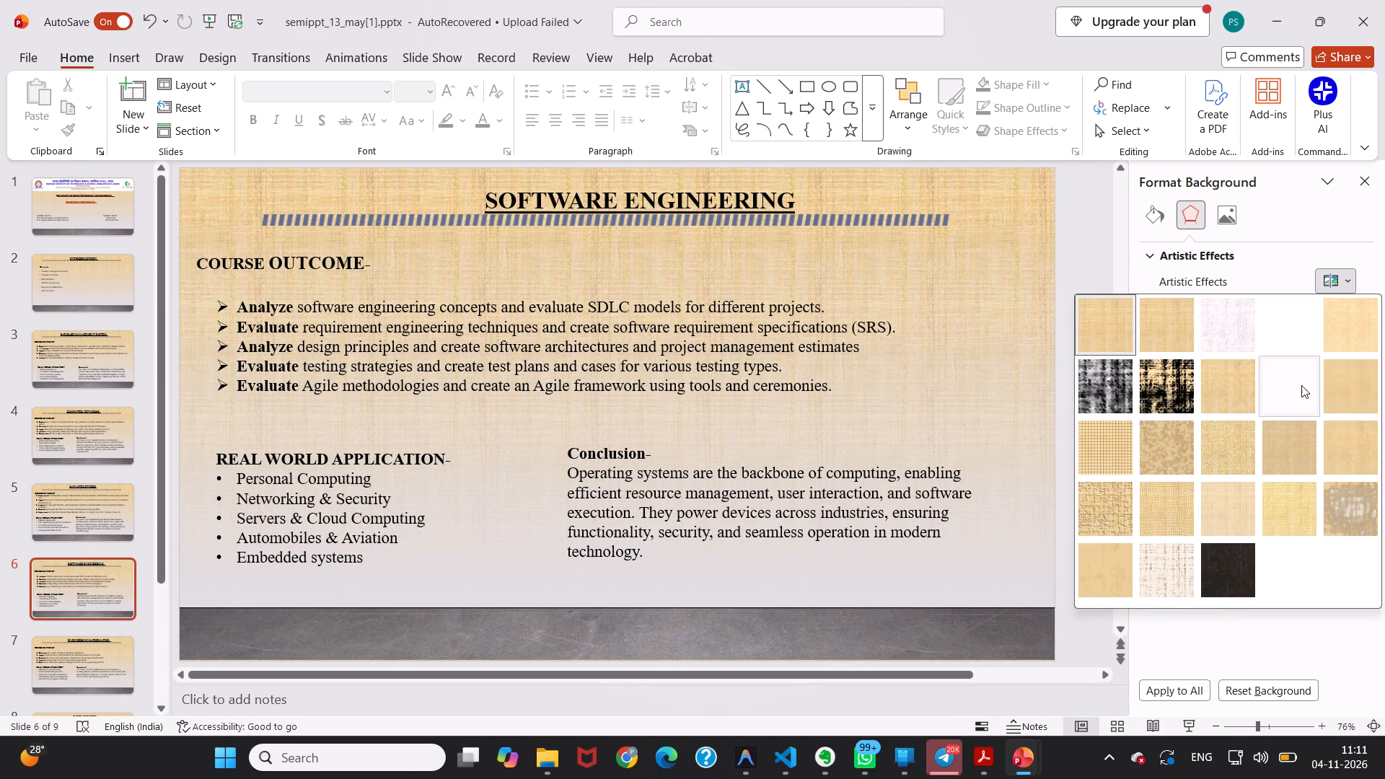
pyautogui.click(1184, 575)
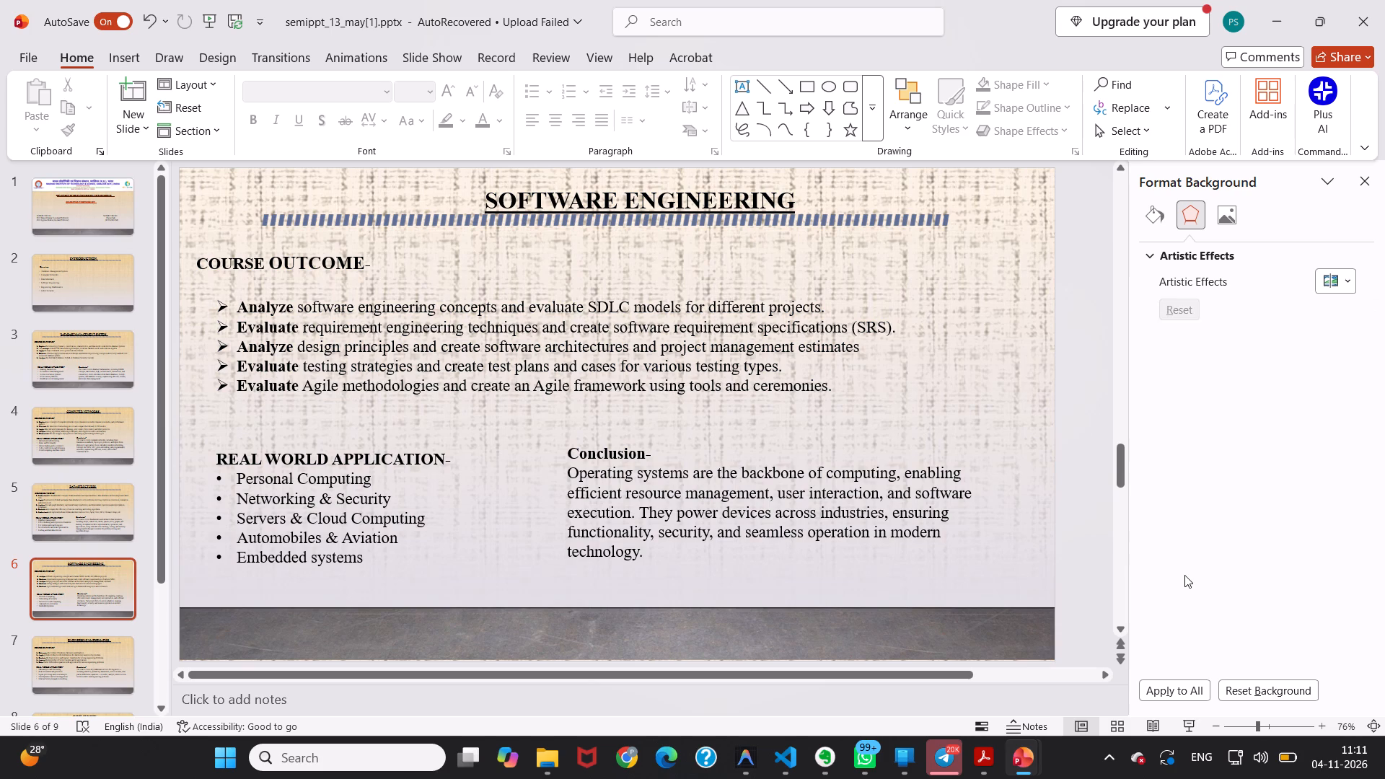
pyautogui.click(1351, 287)
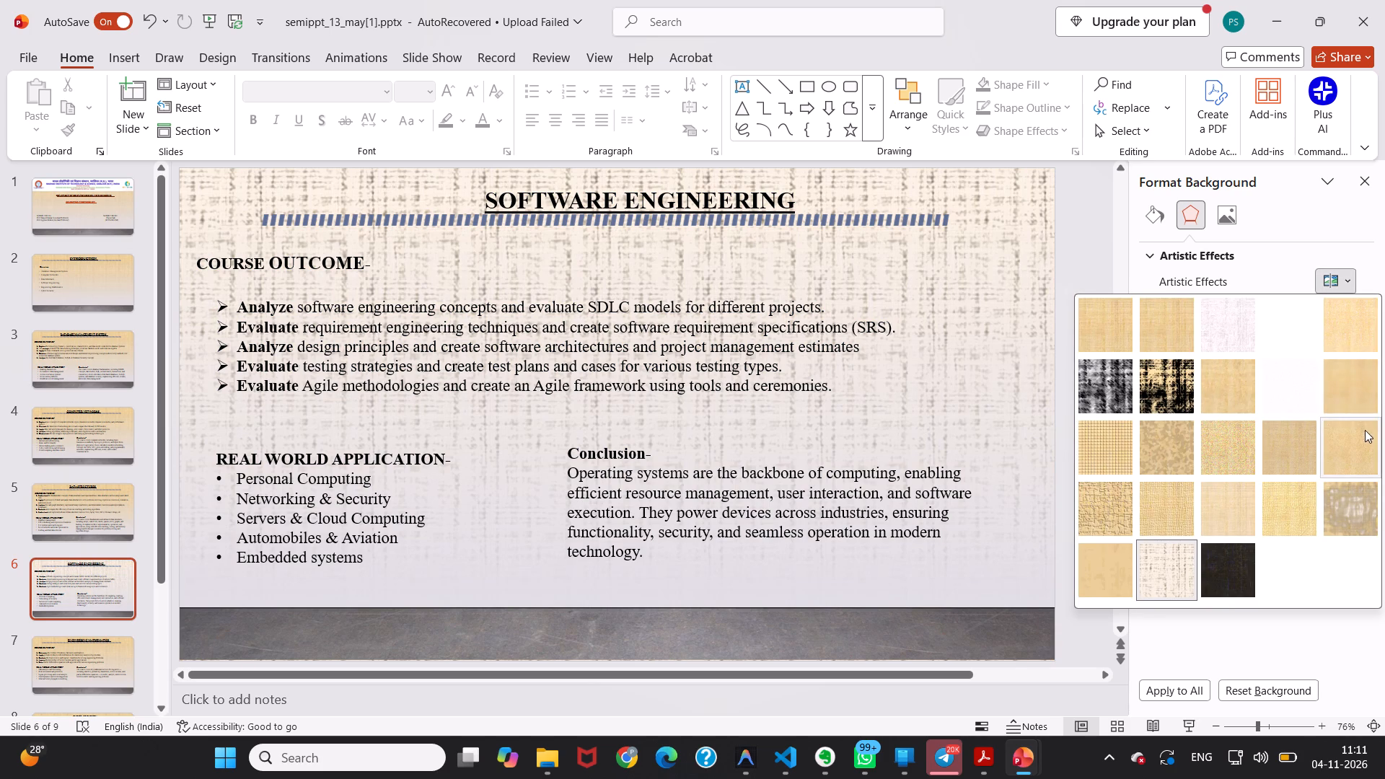
pyautogui.click(1375, 392)
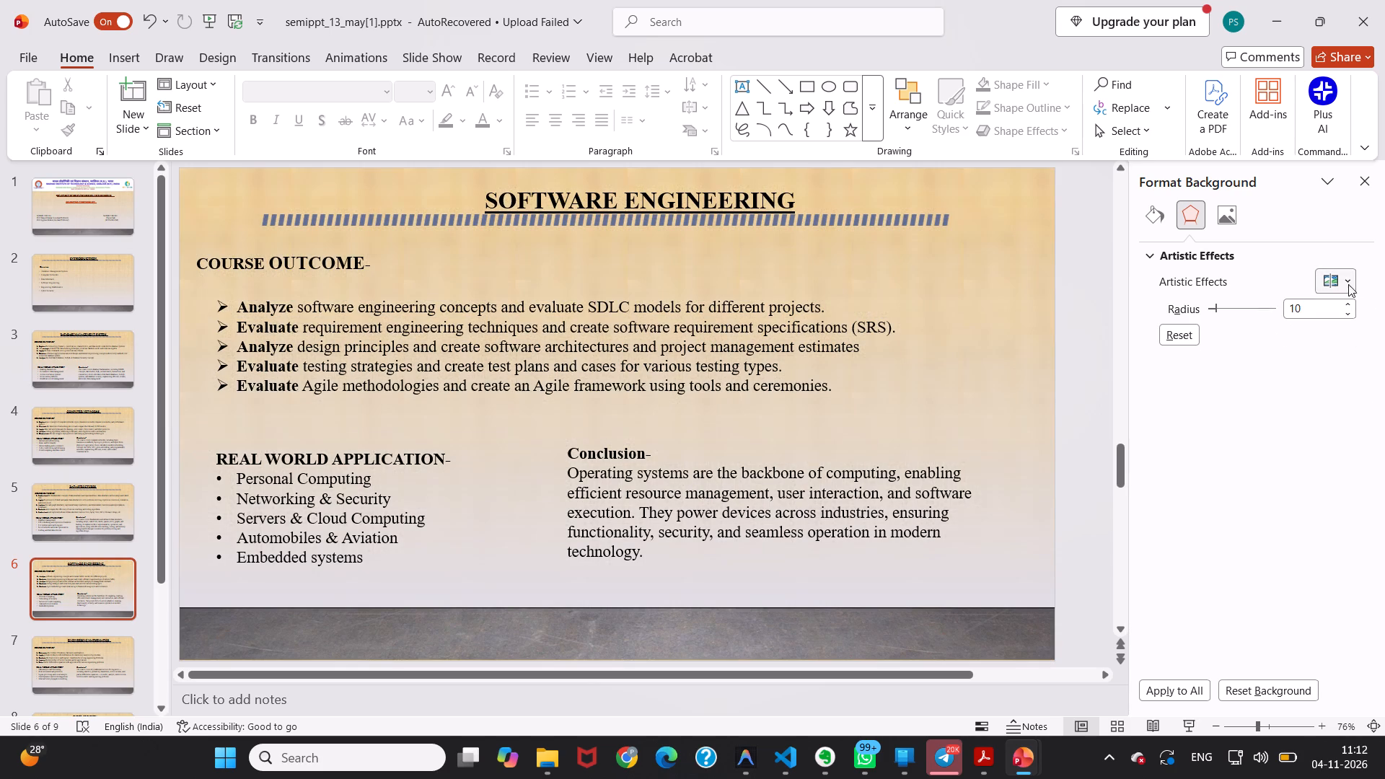
# Remove the blur artistic effect from the Software Engineering slide background and close the background formatting options.
pyautogui.click(1343, 269)
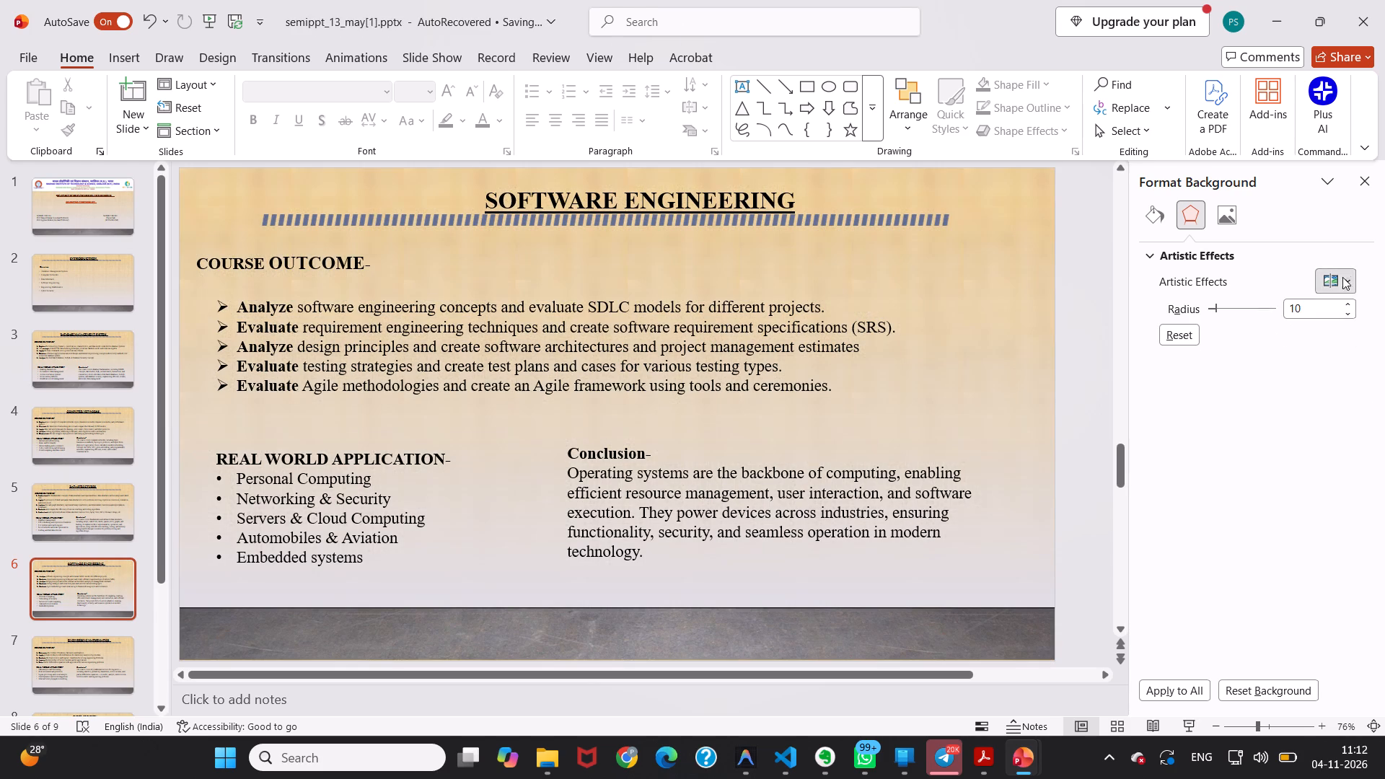
pyautogui.click(1093, 325)
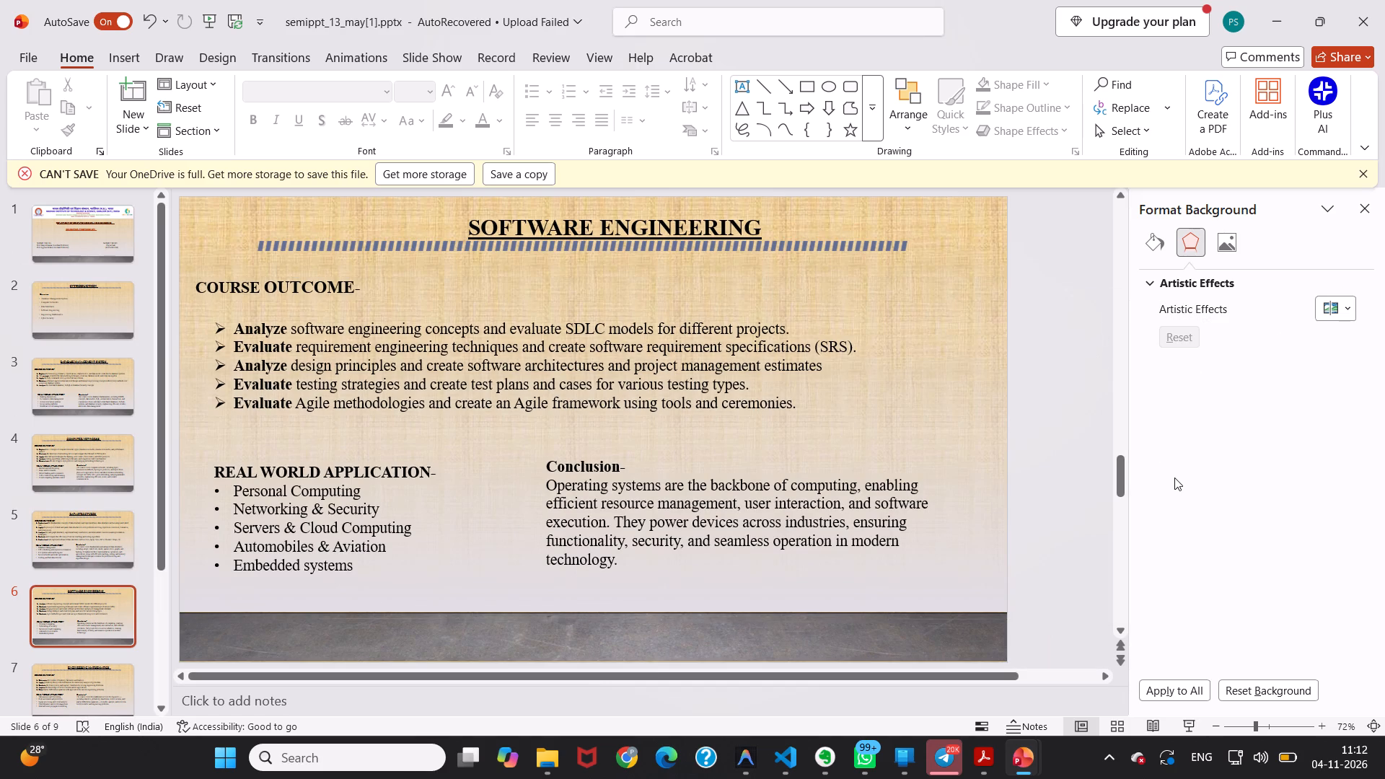
pyautogui.click(1175, 477)
pyautogui.click(1358, 201)
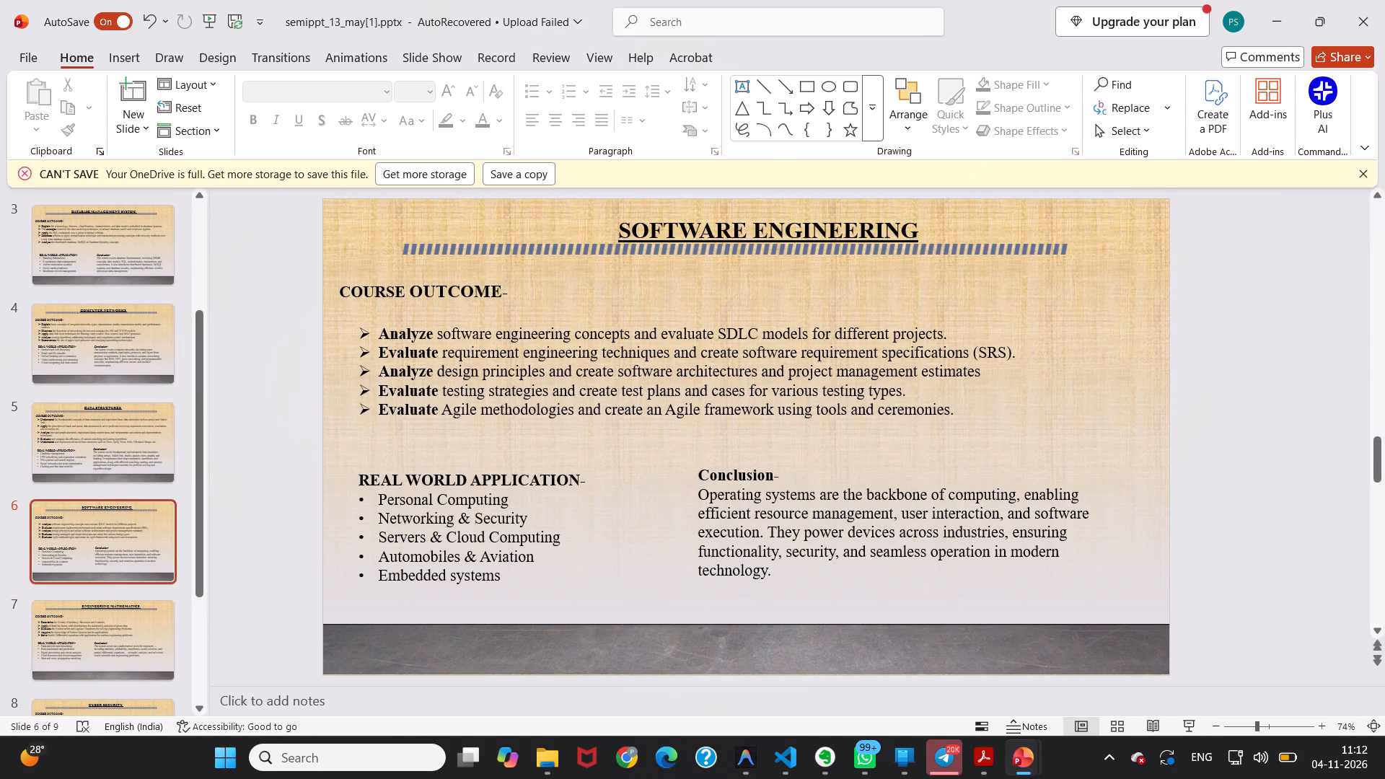
# Open the Introduction slide and snap the semippt_13_may[1] presentation to the right half of the screen.
pyautogui.scroll(6, 108, 345)
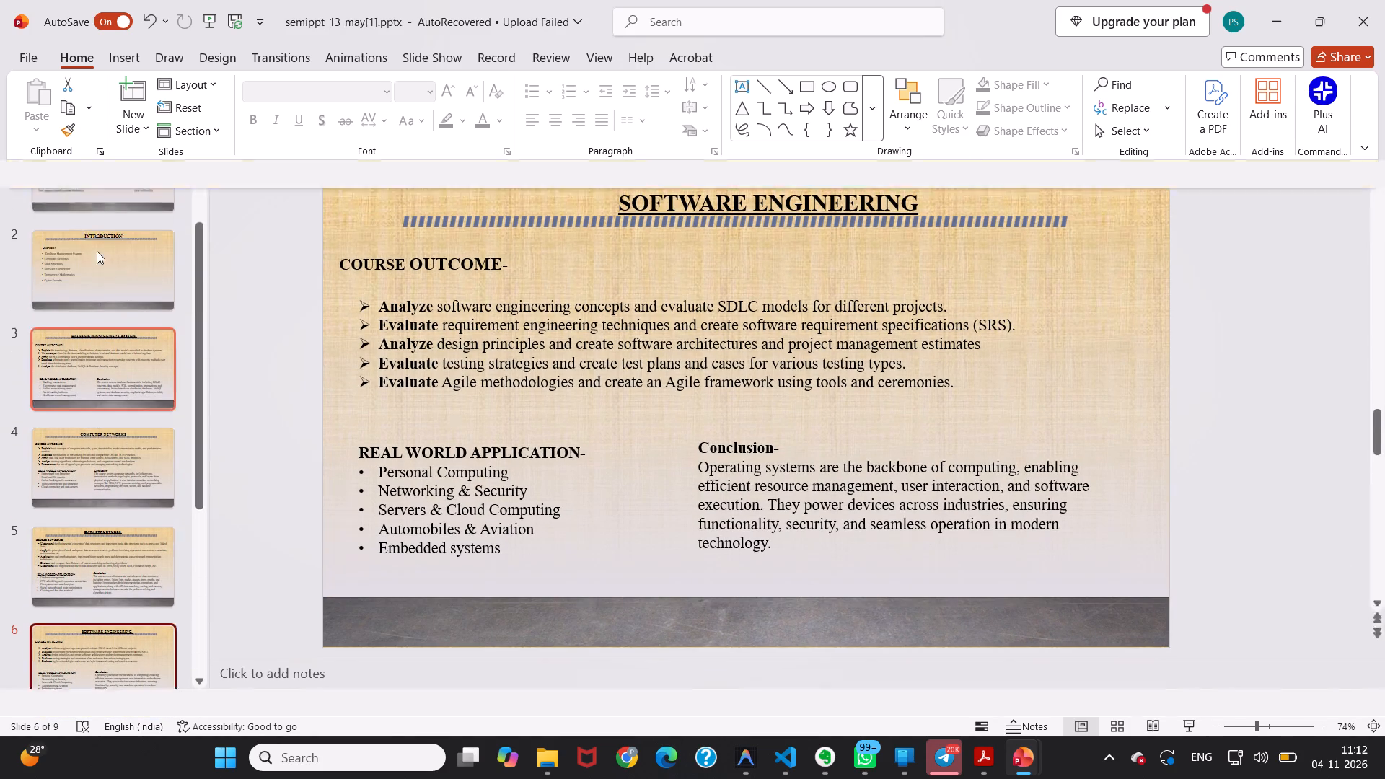
pyautogui.scroll(13, 97, 251)
pyautogui.moveTo(120, 342); pyautogui.dragTo(122, 333)
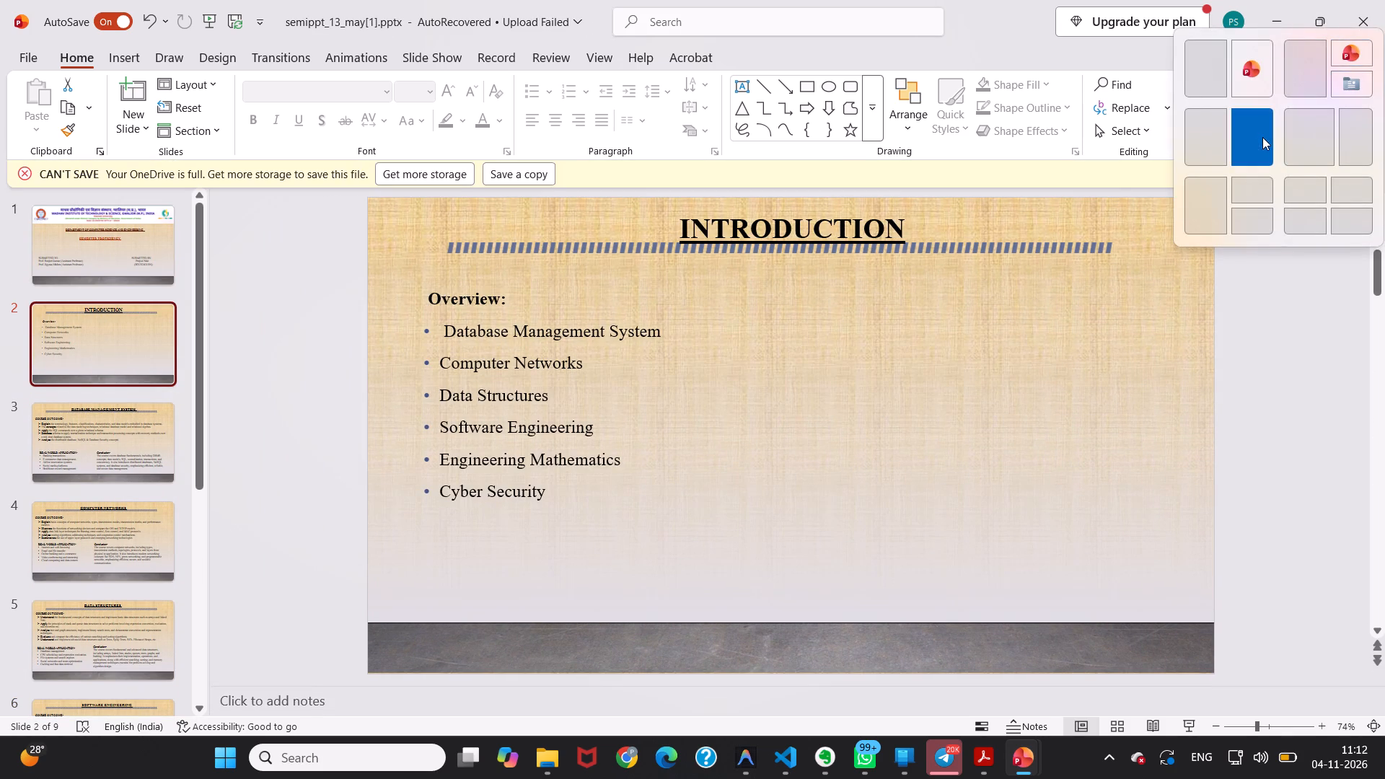
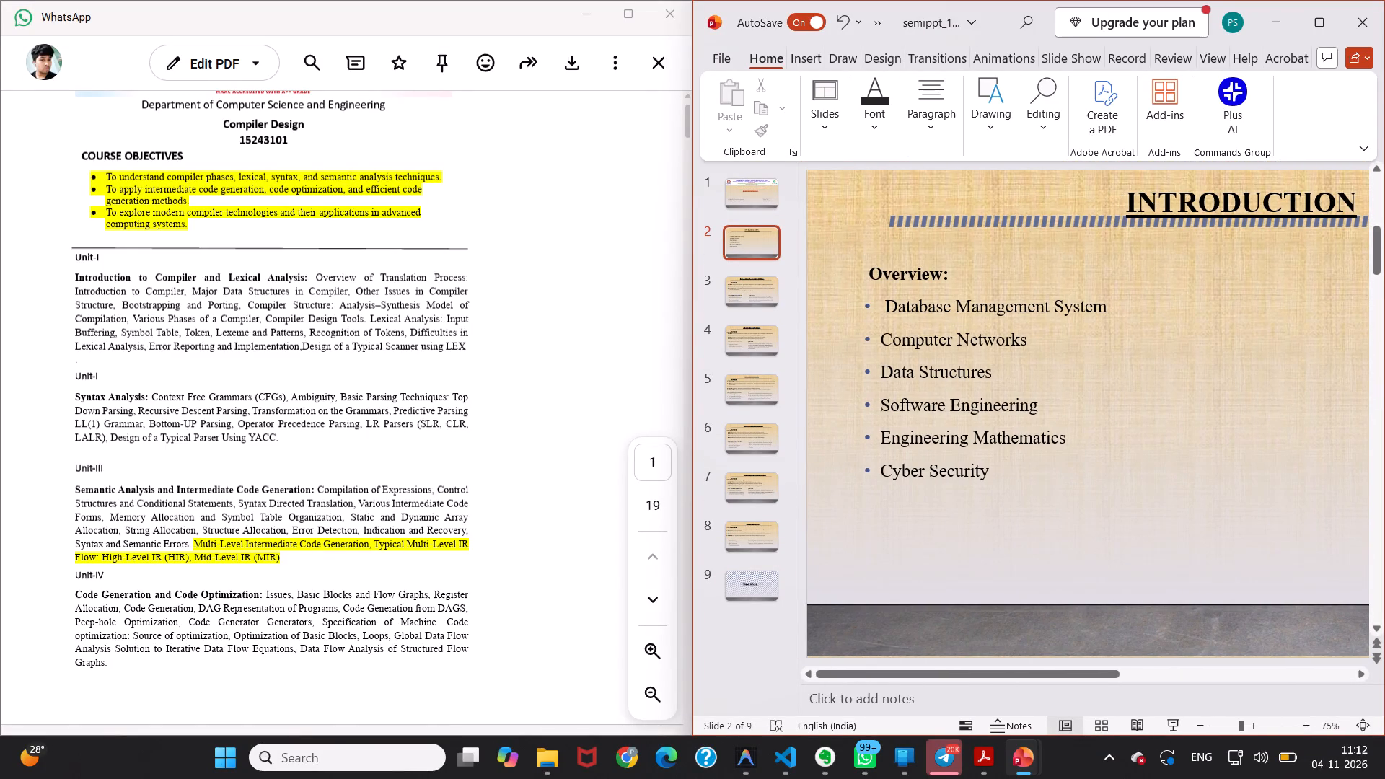
pyautogui.click(1106, 311)
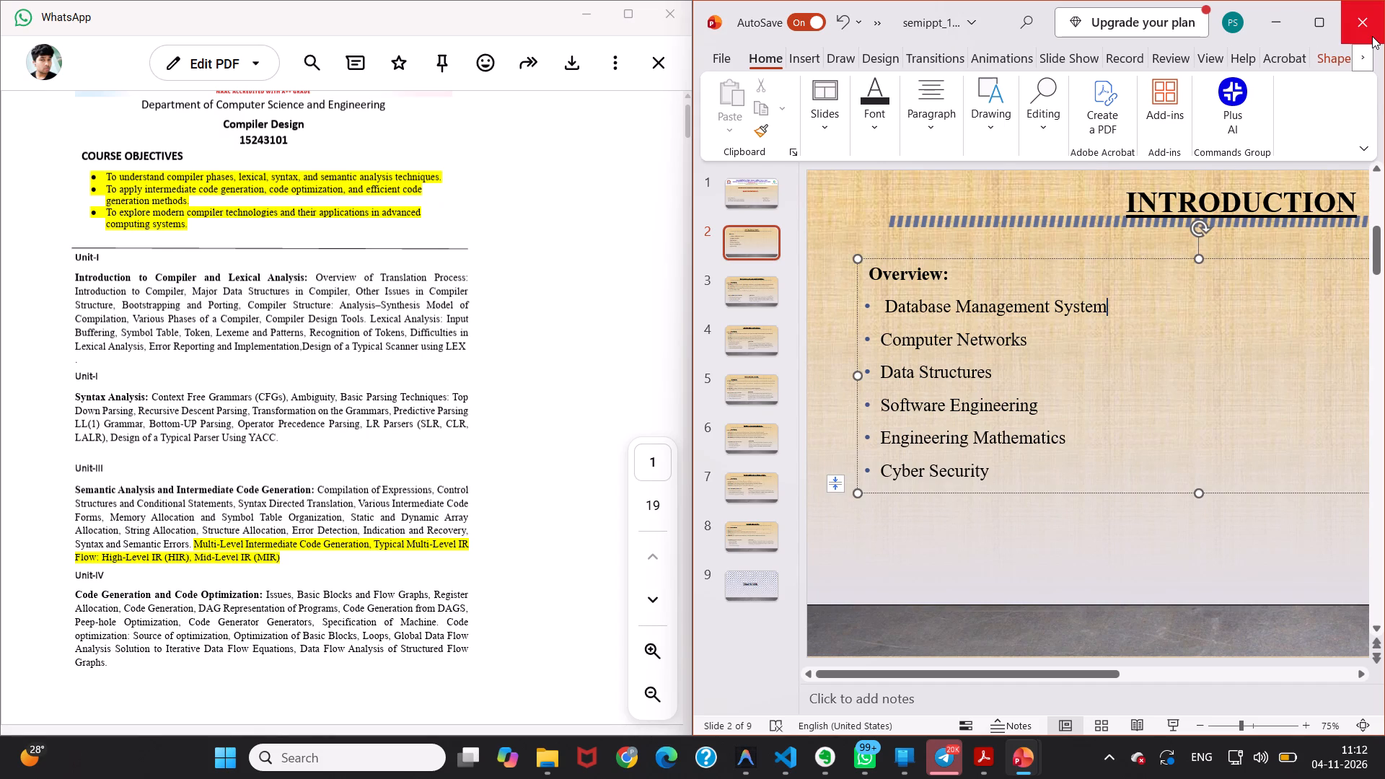
pyautogui.hotkey('ctrl', 'BackSpace')
pyautogui.hotkey('ctrl', 'BackSpace')
pyautogui.hotkey('ctrl', 'BackSpace')
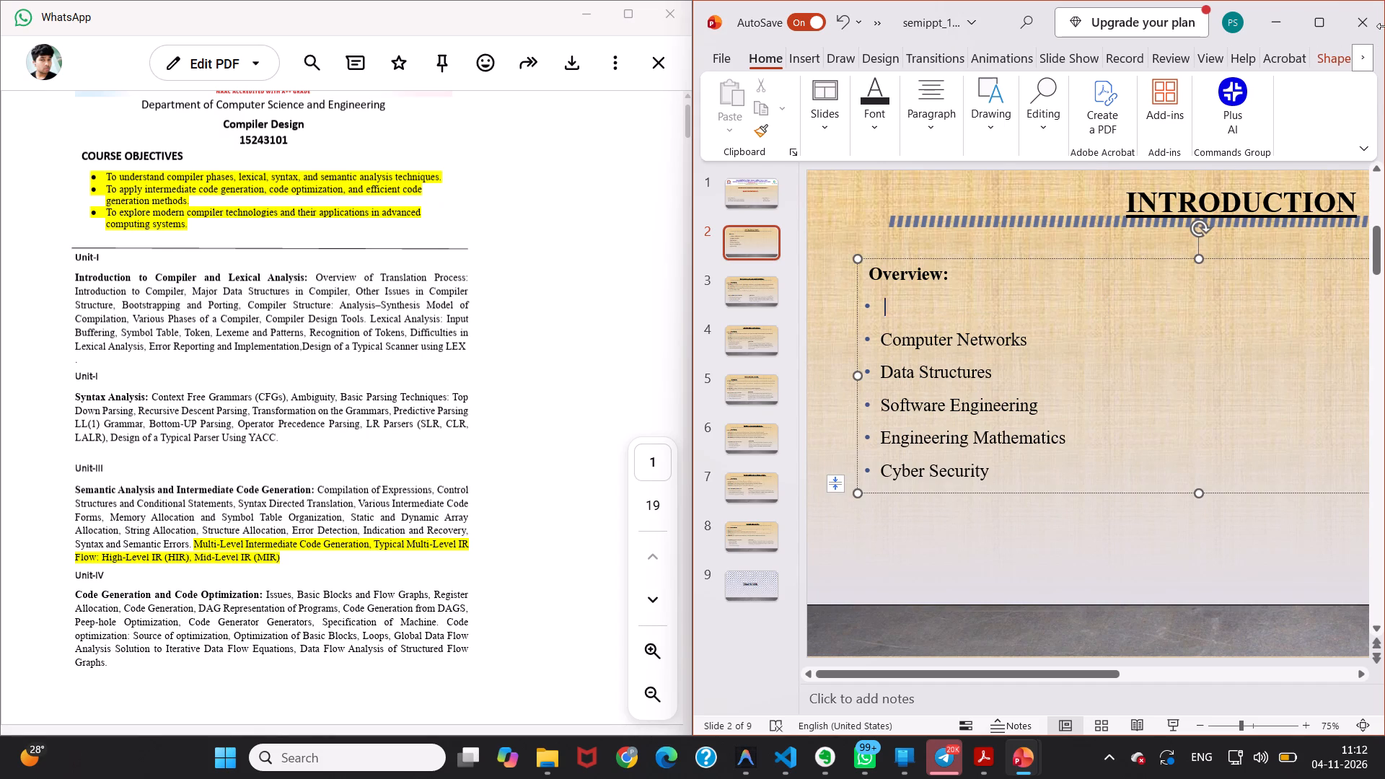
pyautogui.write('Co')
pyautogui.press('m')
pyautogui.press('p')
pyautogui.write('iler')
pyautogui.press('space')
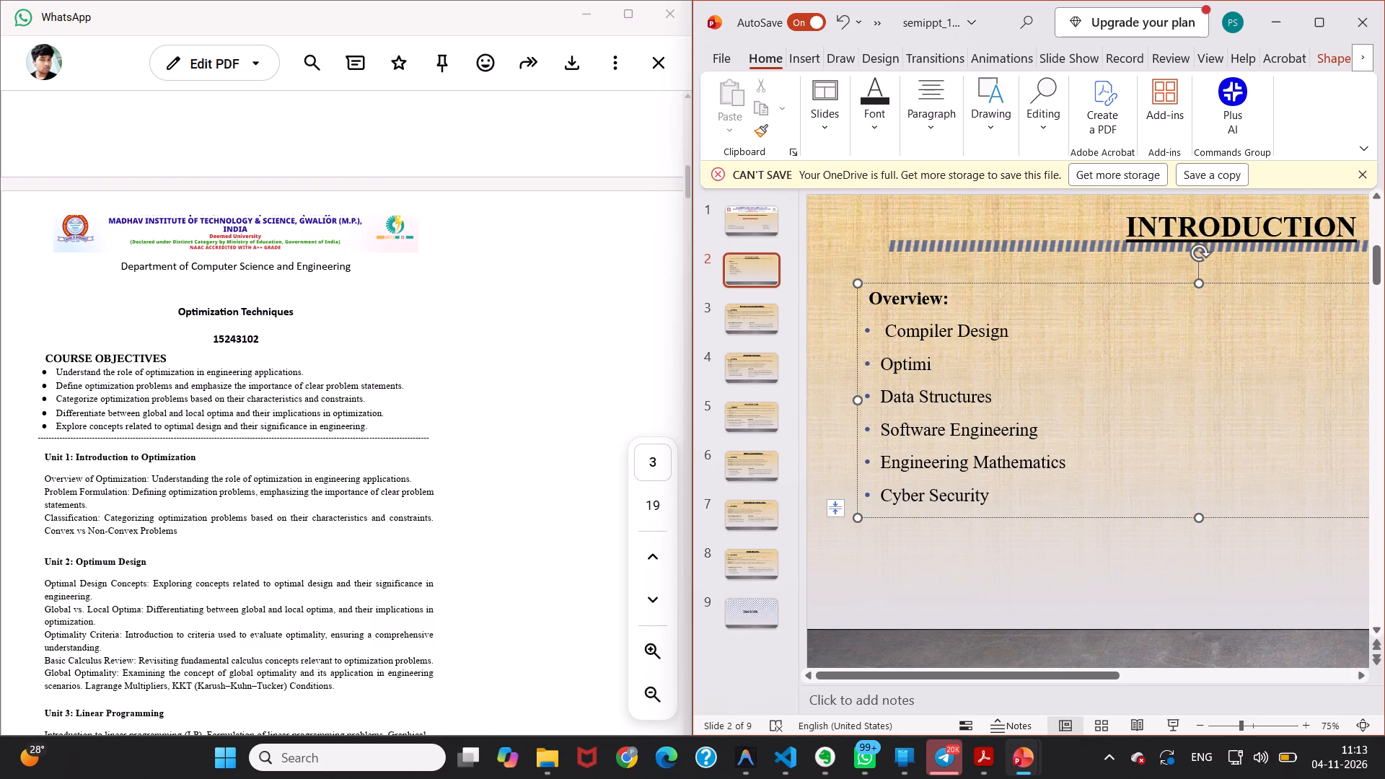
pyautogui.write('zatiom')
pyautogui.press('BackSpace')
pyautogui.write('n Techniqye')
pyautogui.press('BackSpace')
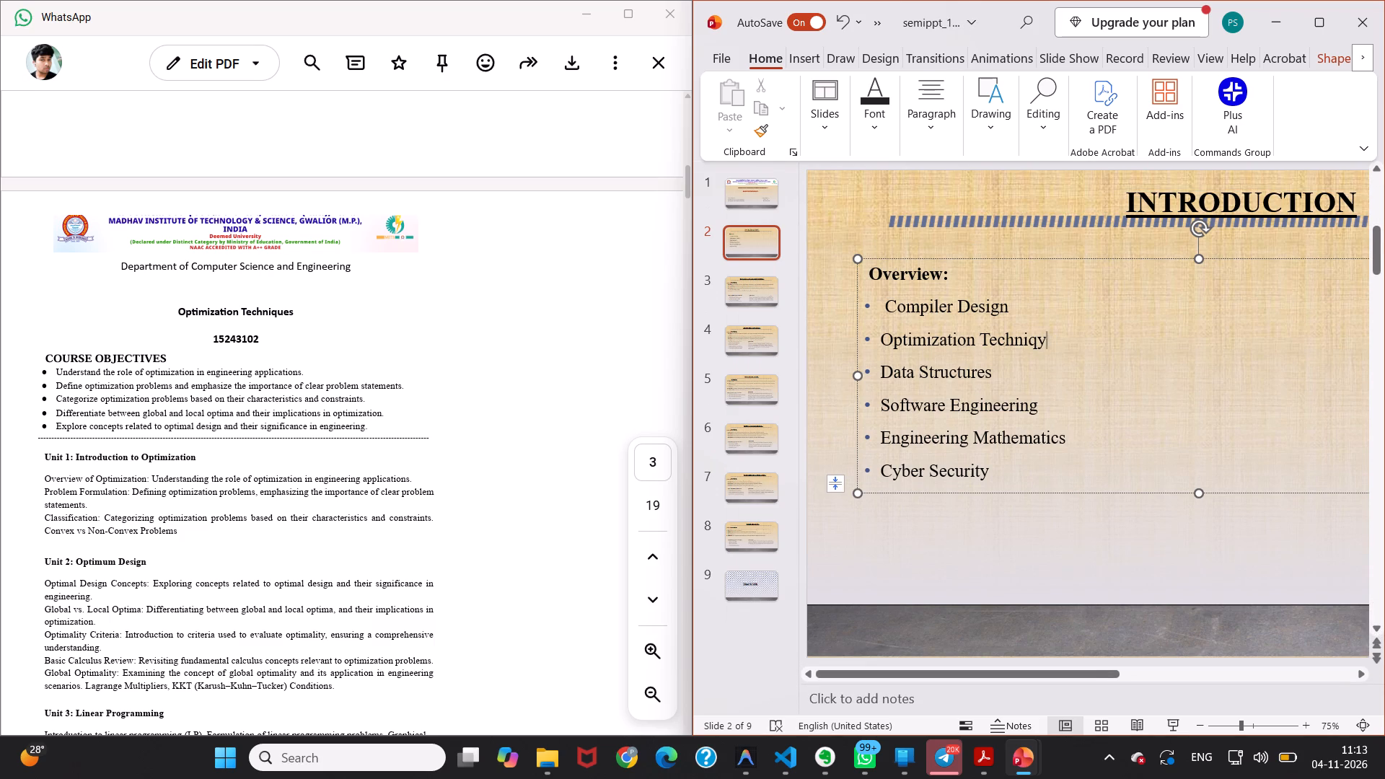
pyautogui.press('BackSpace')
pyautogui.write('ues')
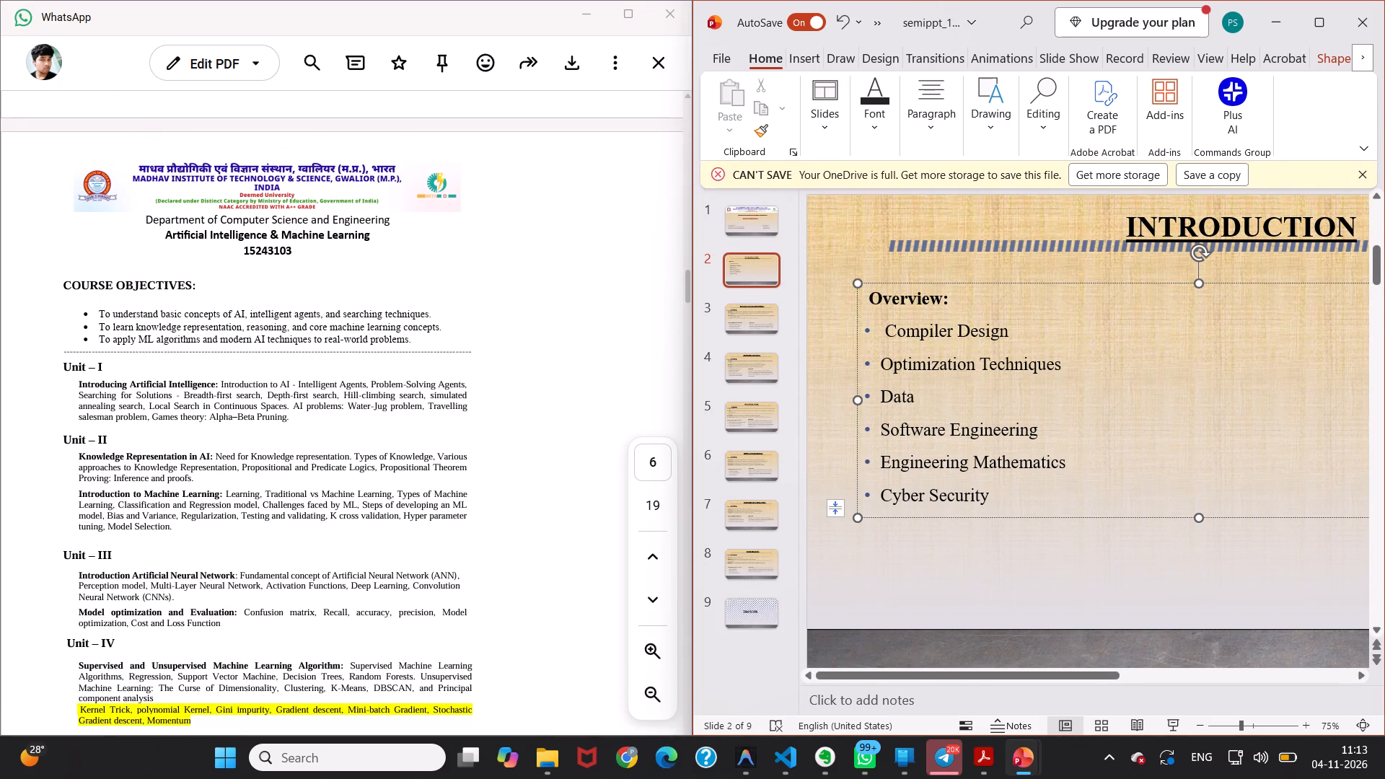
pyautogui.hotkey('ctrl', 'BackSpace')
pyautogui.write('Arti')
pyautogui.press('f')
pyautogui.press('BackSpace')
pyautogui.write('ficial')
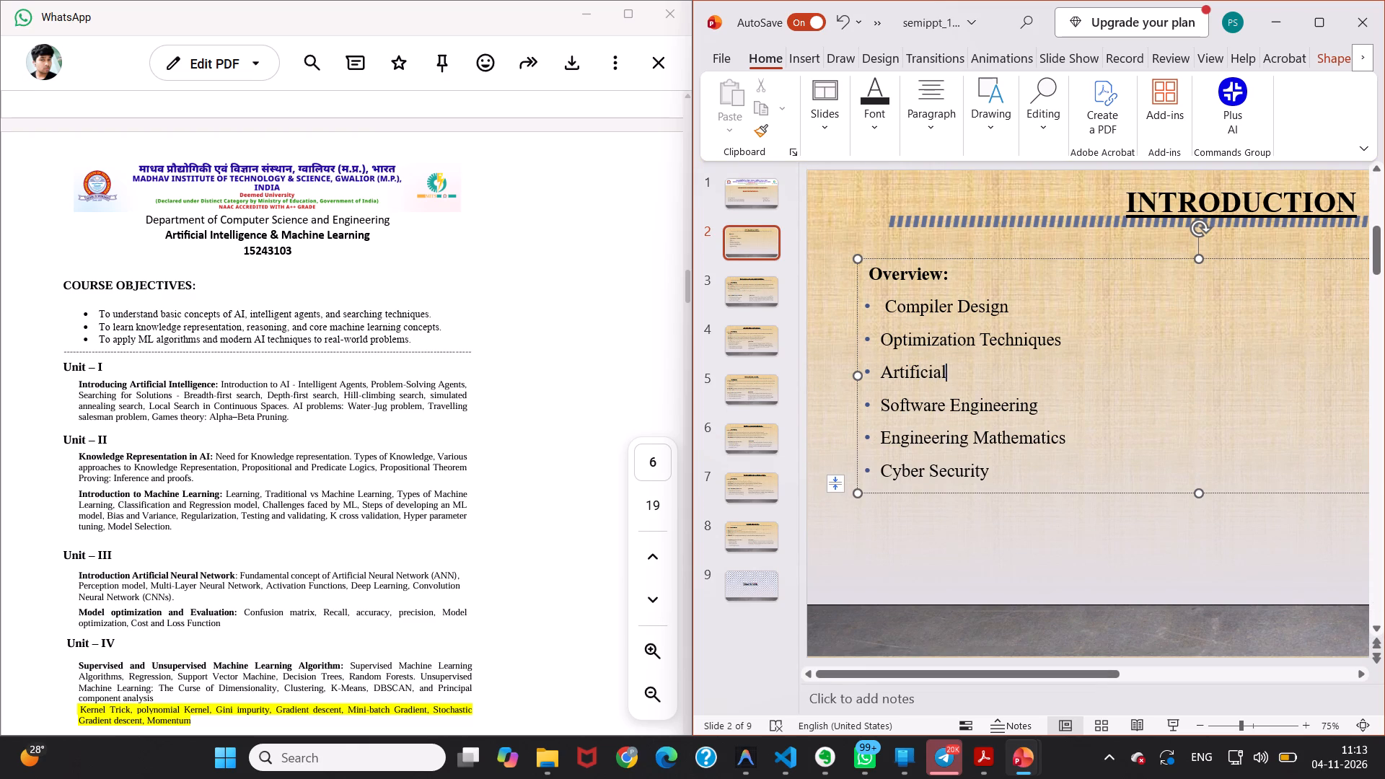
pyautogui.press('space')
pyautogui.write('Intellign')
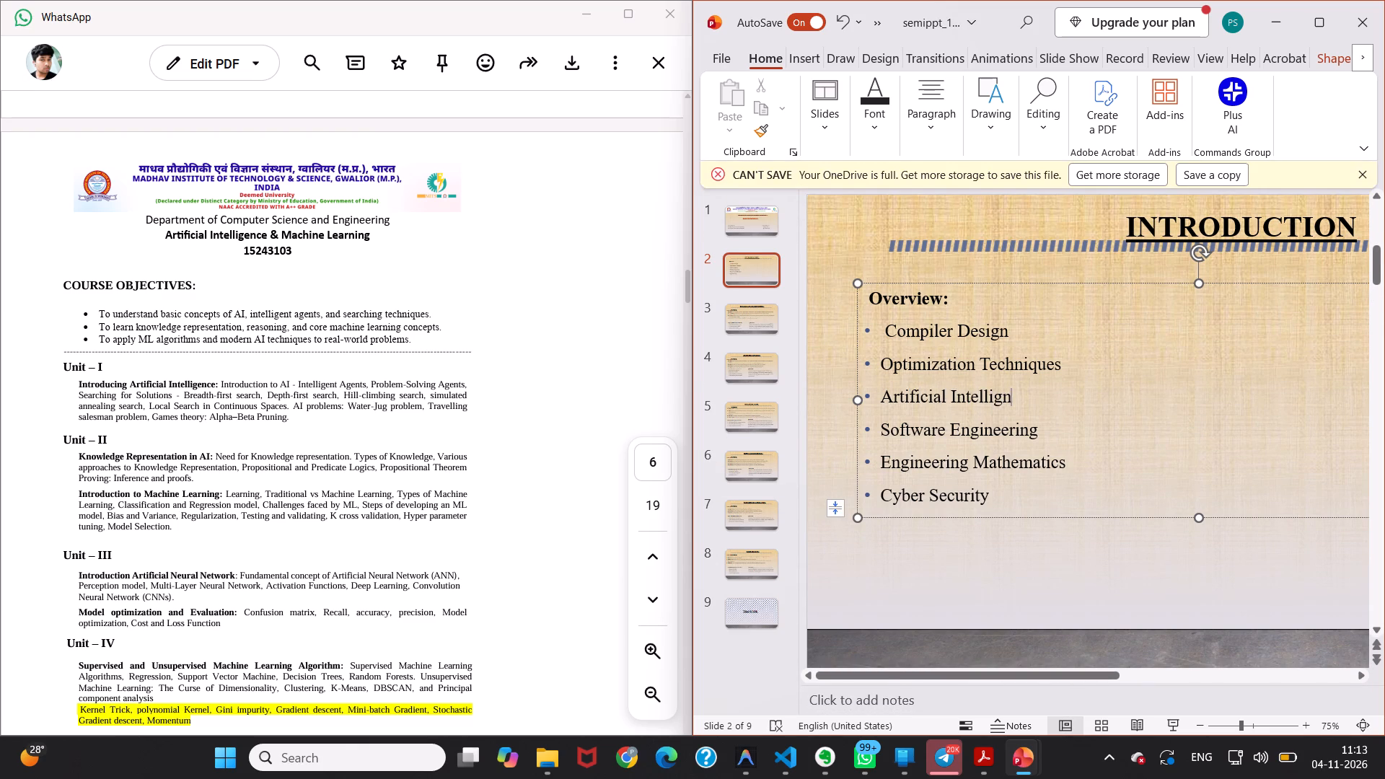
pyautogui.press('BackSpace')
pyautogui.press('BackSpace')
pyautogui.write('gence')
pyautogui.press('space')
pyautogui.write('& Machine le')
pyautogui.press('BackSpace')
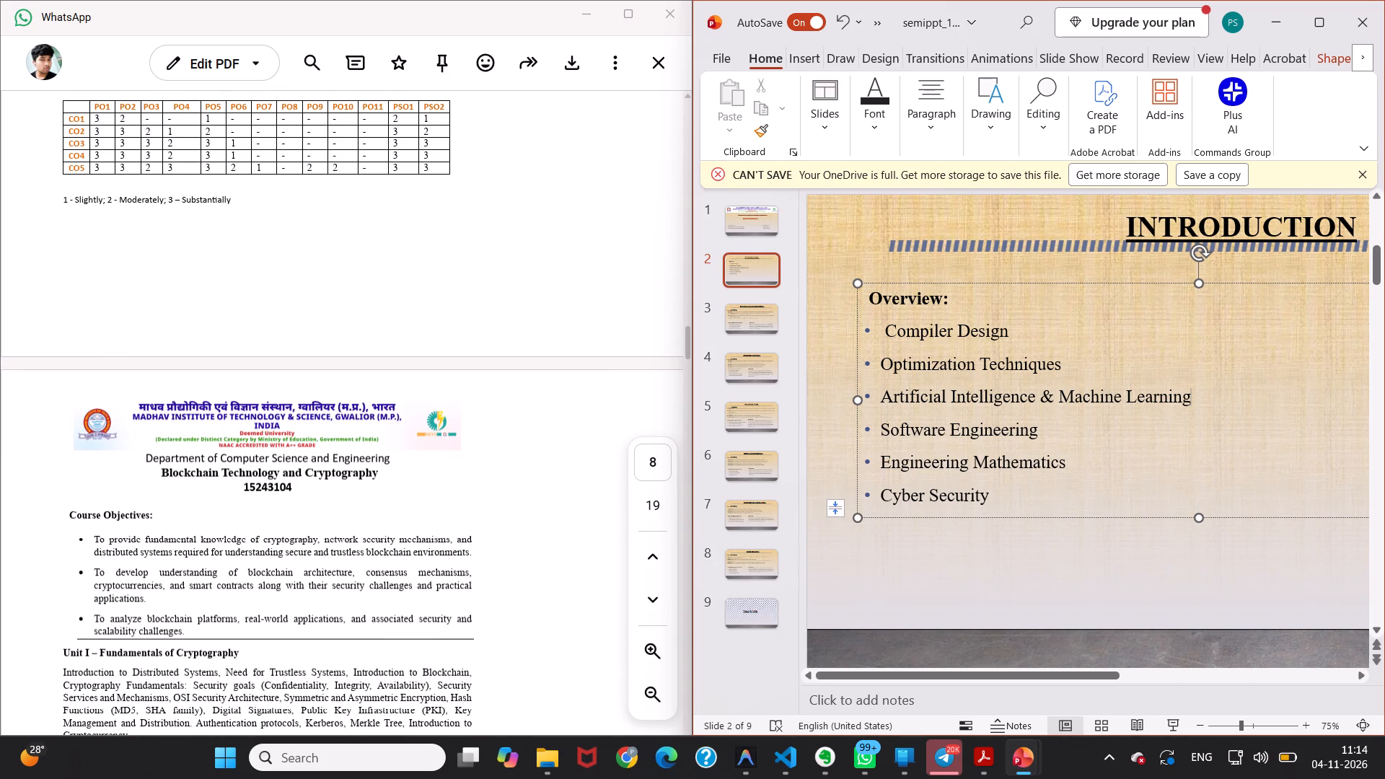
pyautogui.click(1052, 433)
pyautogui.press('Up')
pyautogui.hotkey('ctrl', 'BackSpace')
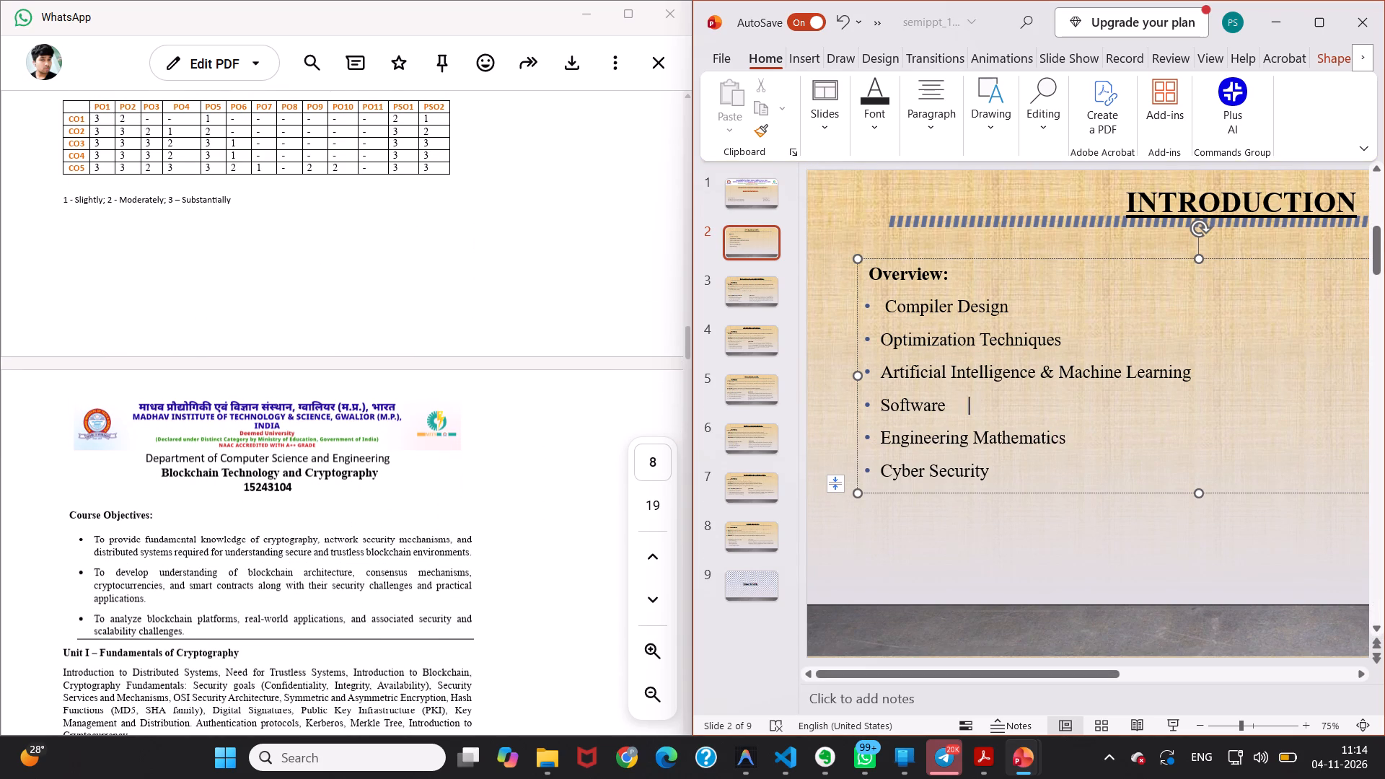
pyautogui.hotkey('ctrl', 'BackSpace')
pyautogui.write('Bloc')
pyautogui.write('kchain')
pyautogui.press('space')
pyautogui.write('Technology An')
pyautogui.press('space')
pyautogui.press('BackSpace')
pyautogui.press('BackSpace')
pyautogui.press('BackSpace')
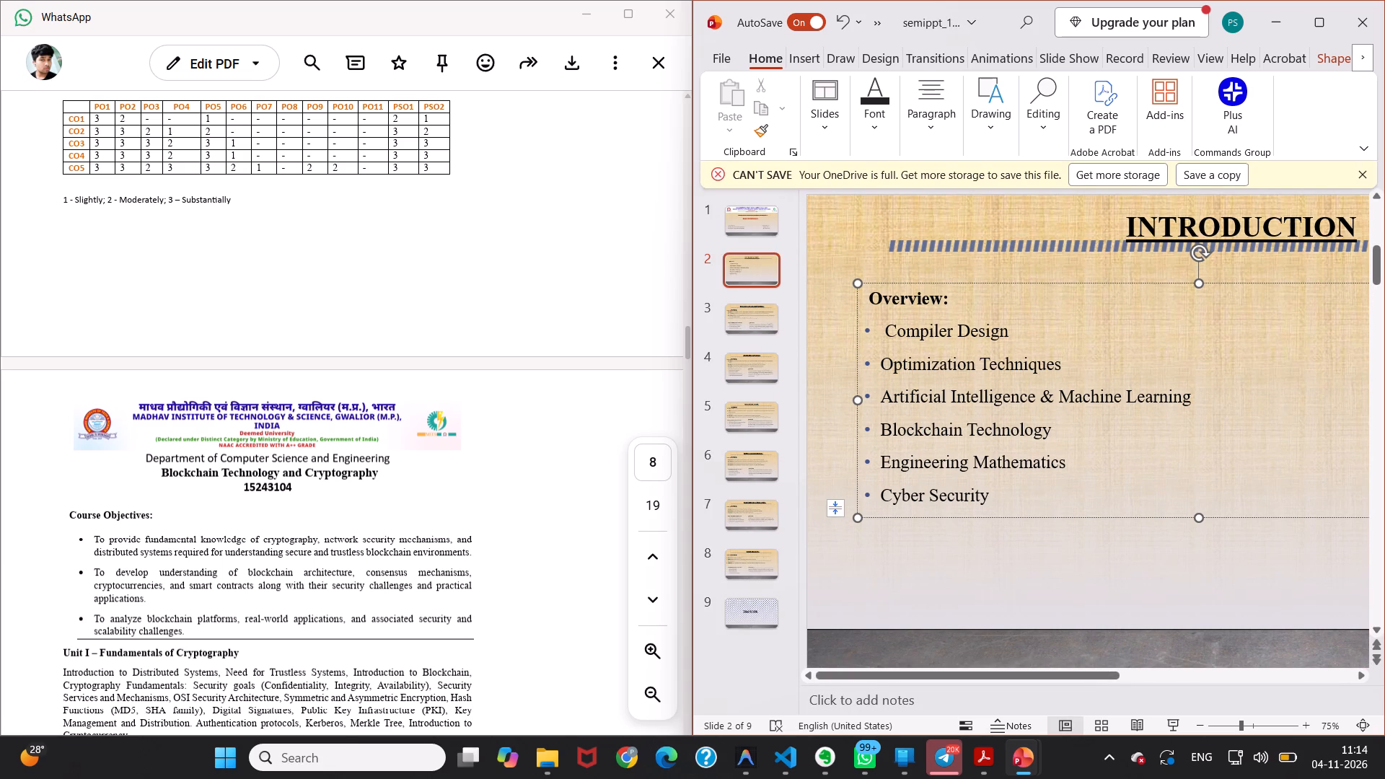
# Extend the Blockchain Technology bullet on the Introduction slide to read "Blockchain Technology and Cryptography".
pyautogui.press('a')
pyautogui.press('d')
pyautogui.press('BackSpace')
pyautogui.write('nd')
pyautogui.press('space')
pyautogui.write('Cry')
pyautogui.press('p')
pyautogui.write('tography')
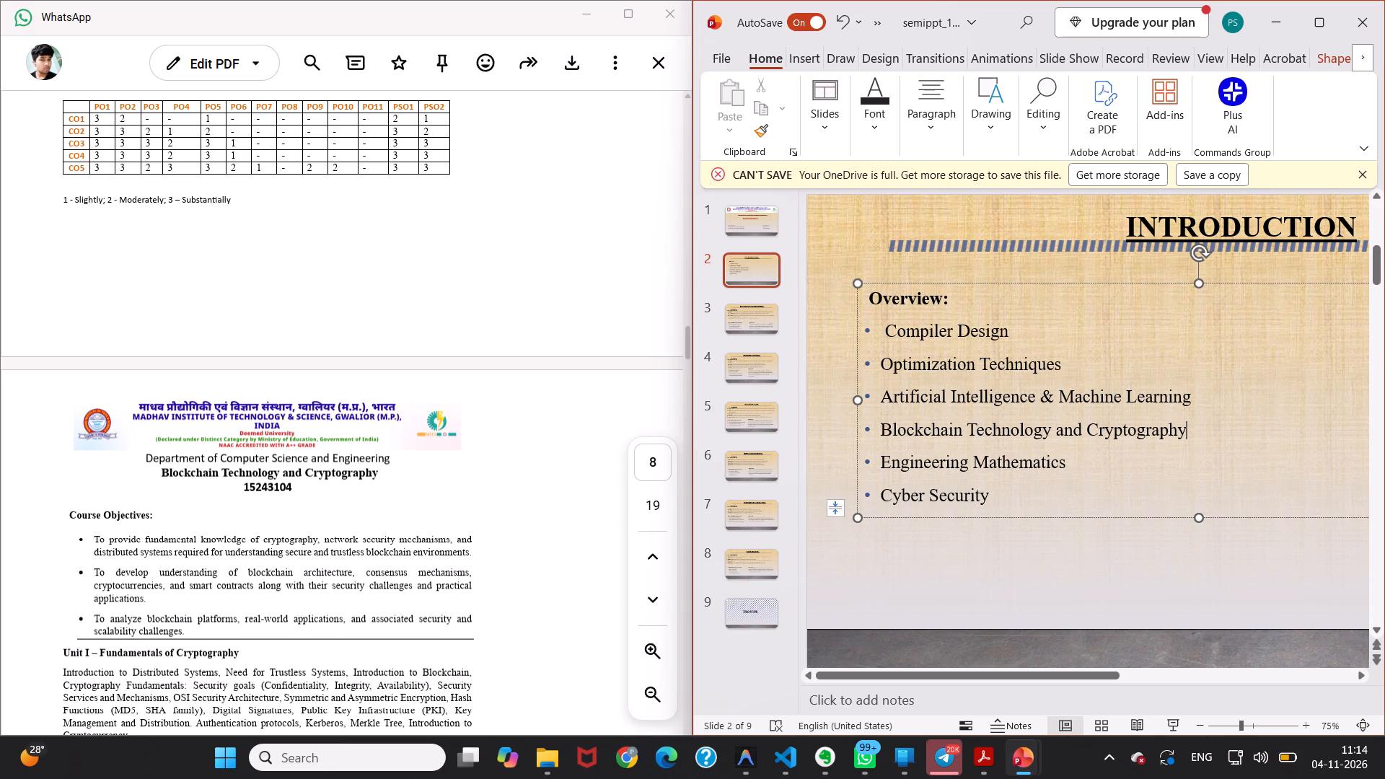
# Look through the syllabus PDF in WhatsApp from the Blockchain Technology and Cryptography course onward for the remaining subjects.
pyautogui.scroll(-5, 270, 559)
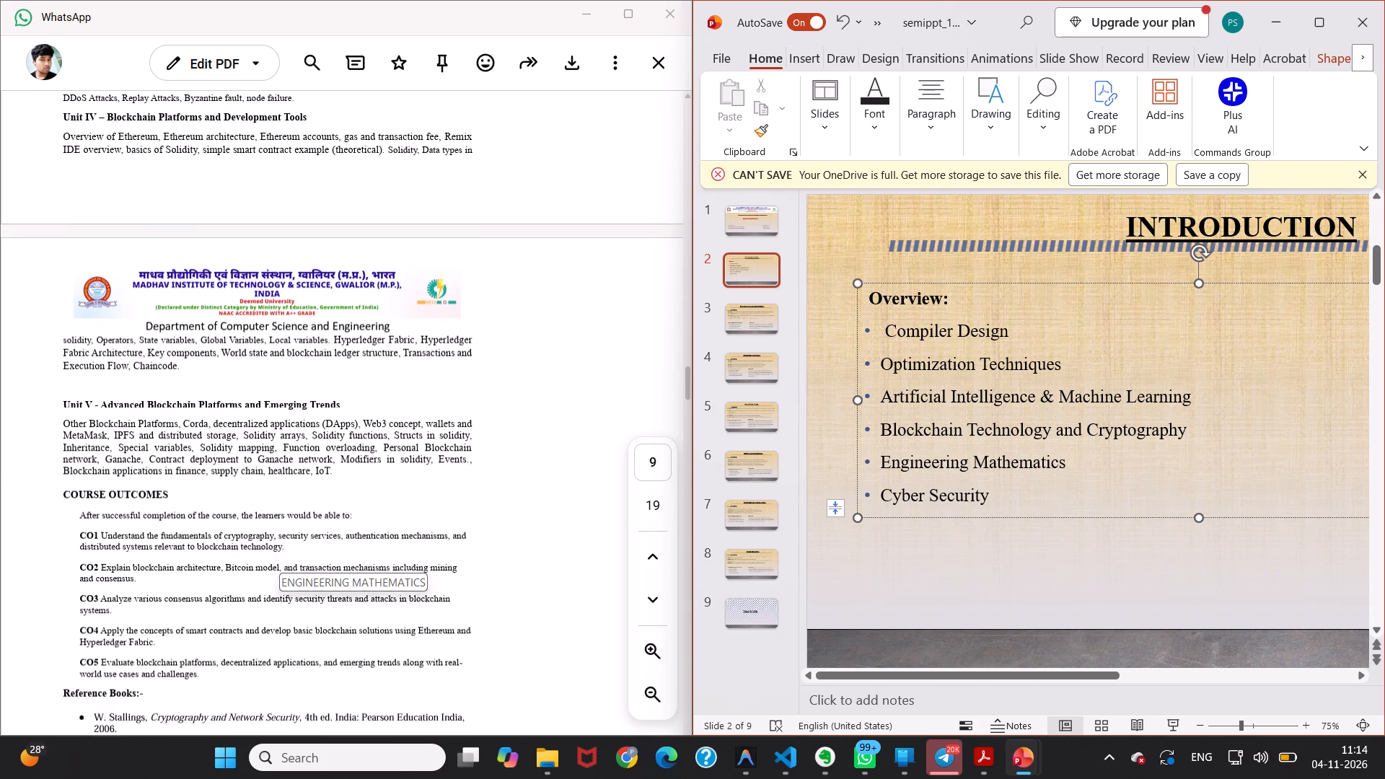
pyautogui.scroll(-7, 270, 559)
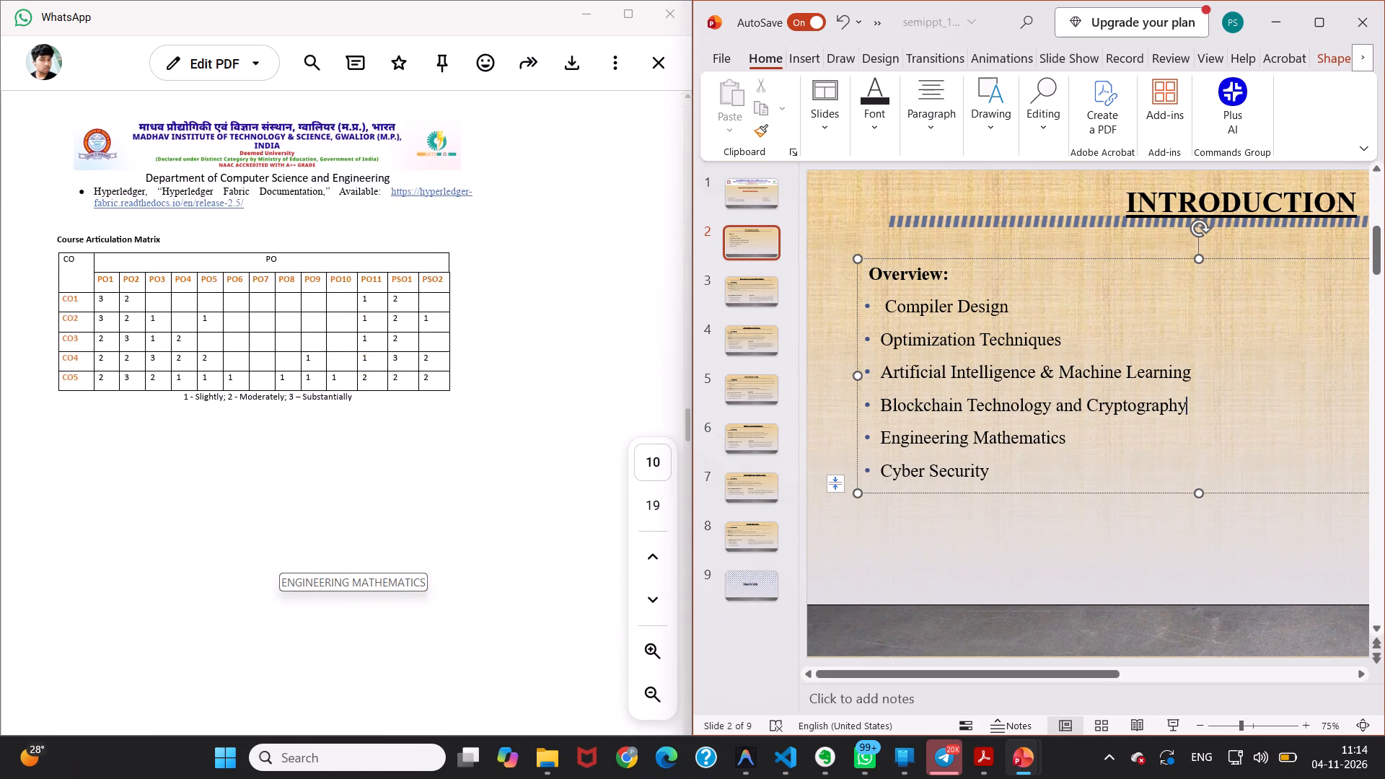
pyautogui.scroll(-4, 270, 559)
pyautogui.scroll(2, 270, 559)
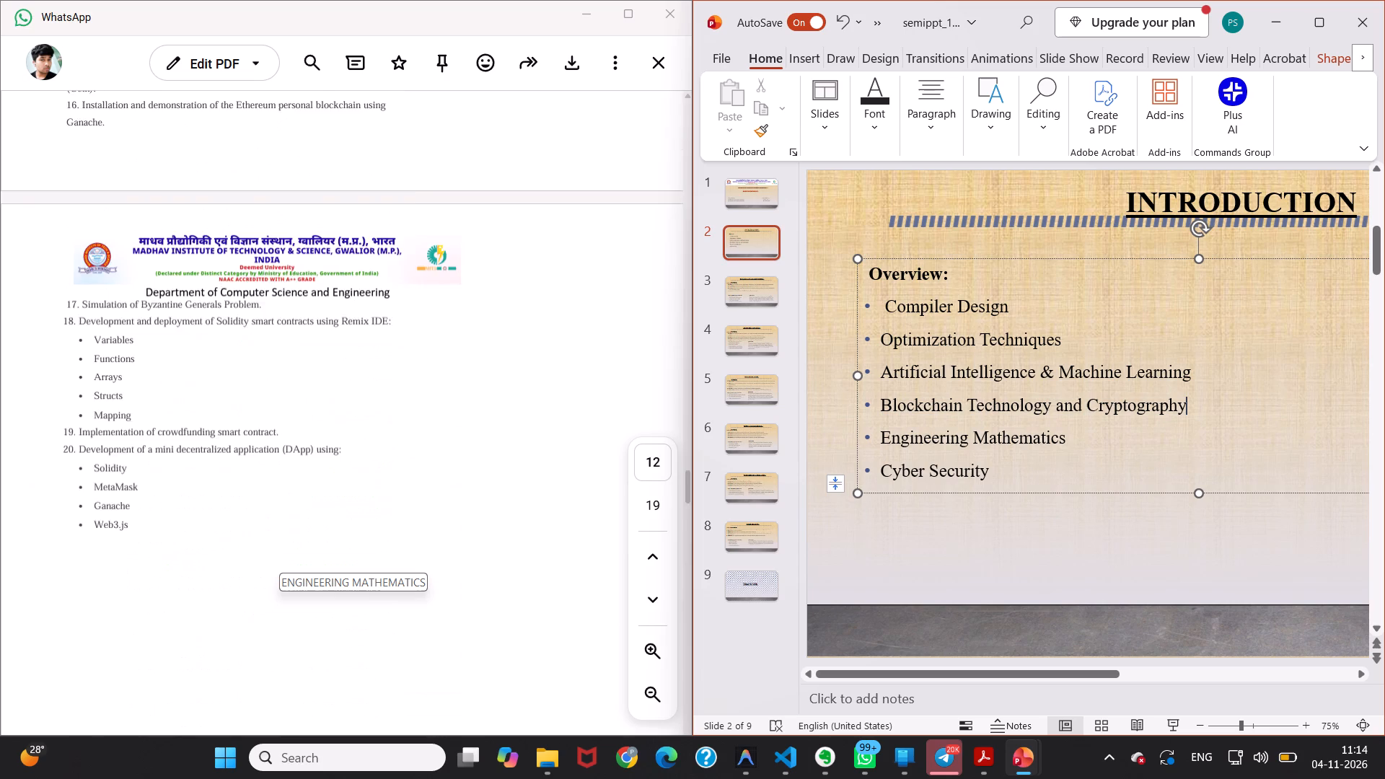
pyautogui.scroll(3, 270, 559)
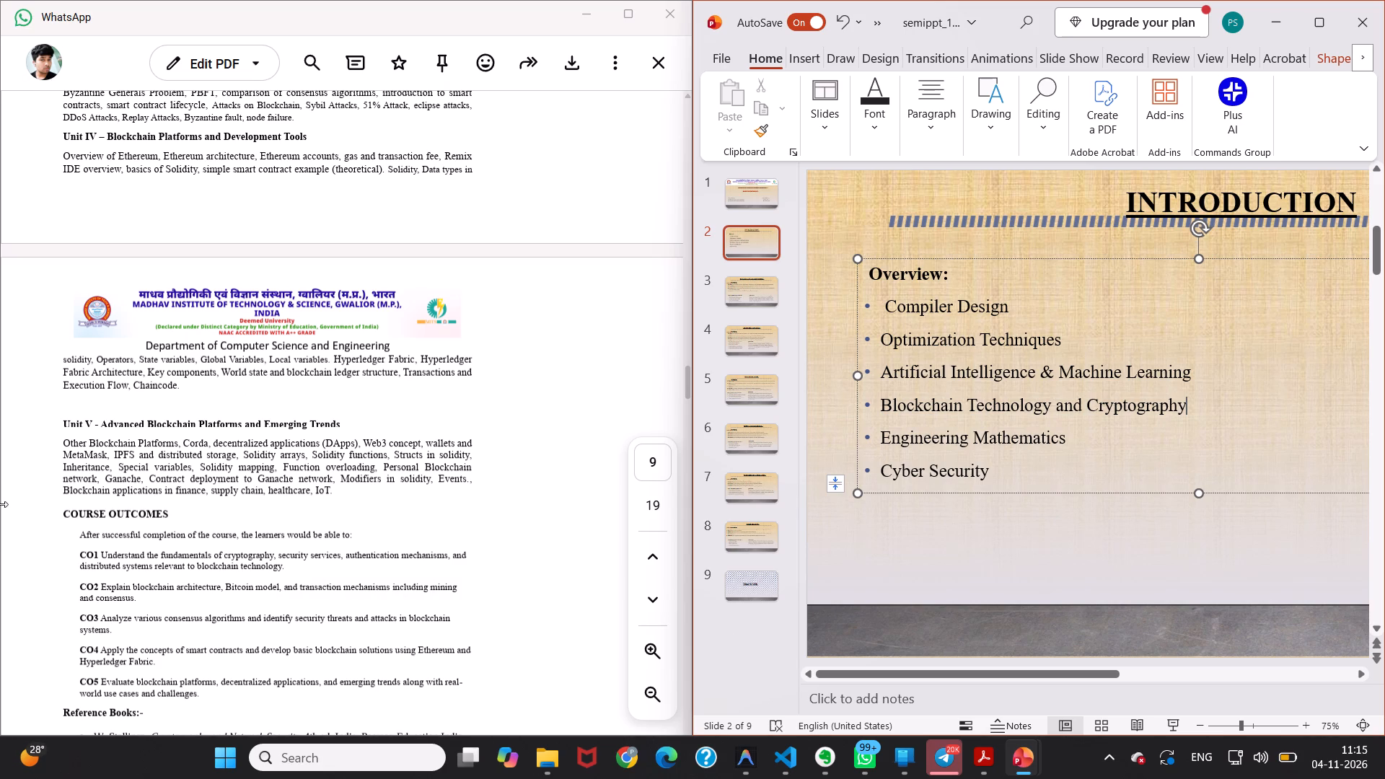
pyautogui.scroll(-10, 0, 482)
pyautogui.scroll(3, 216, 458)
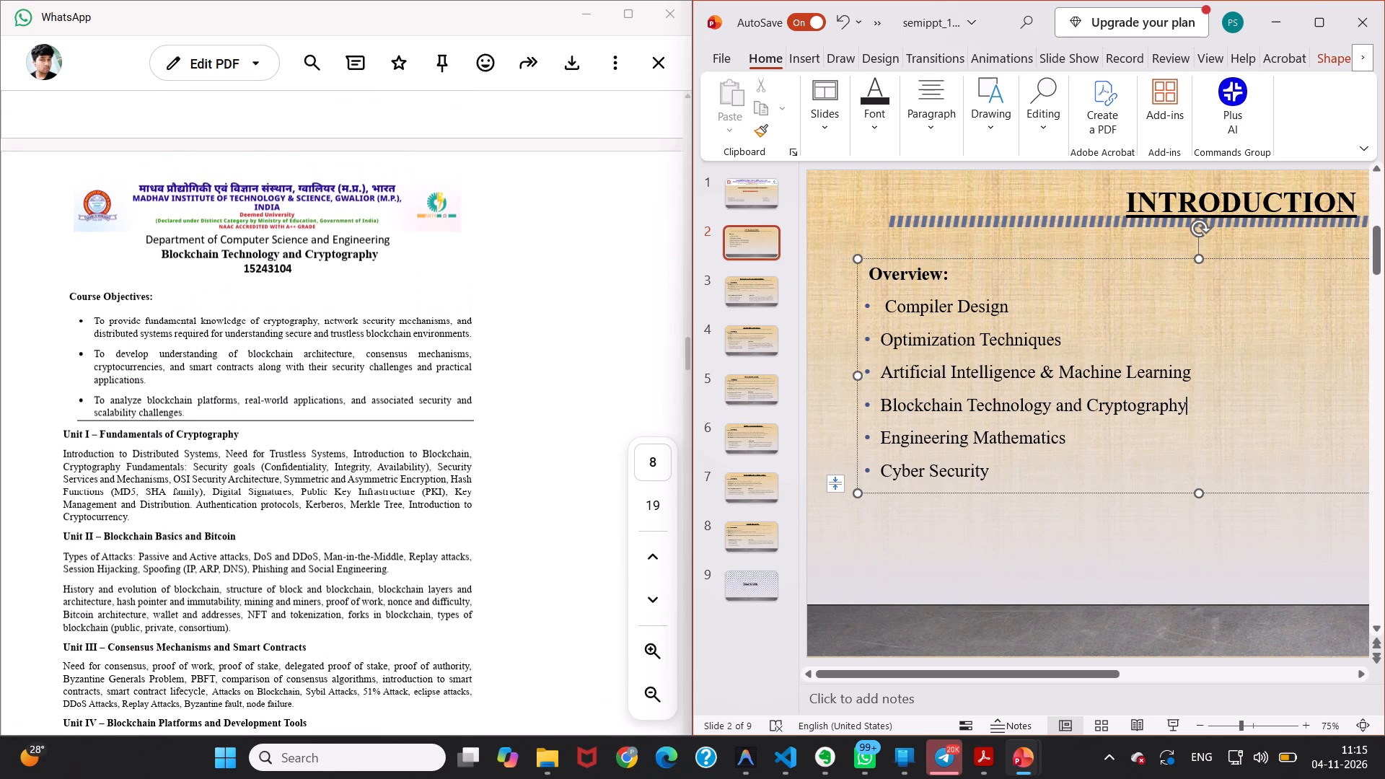
pyautogui.scroll(-10, 216, 458)
pyautogui.scroll(5, 216, 458)
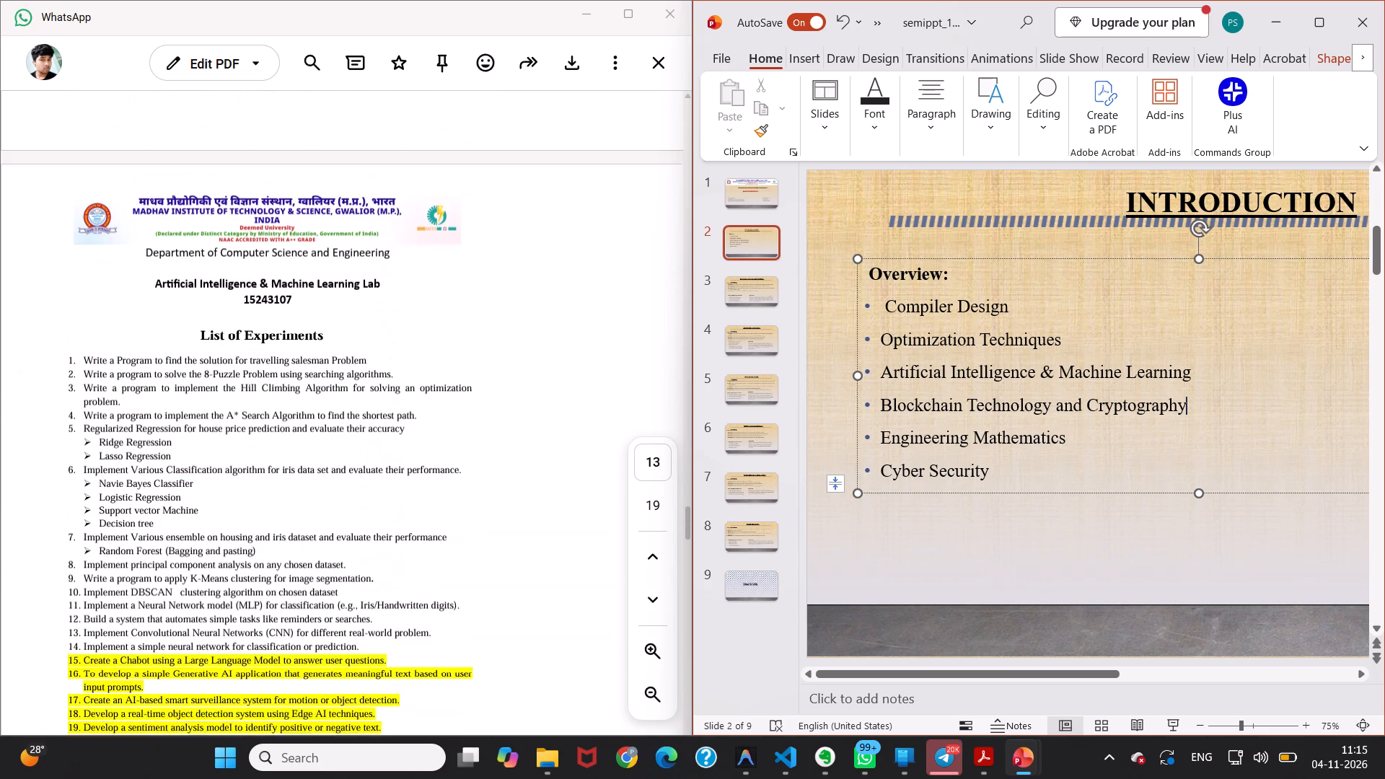
pyautogui.scroll(1, 216, 458)
pyautogui.scroll(-7, 216, 458)
pyautogui.scroll(1, 216, 458)
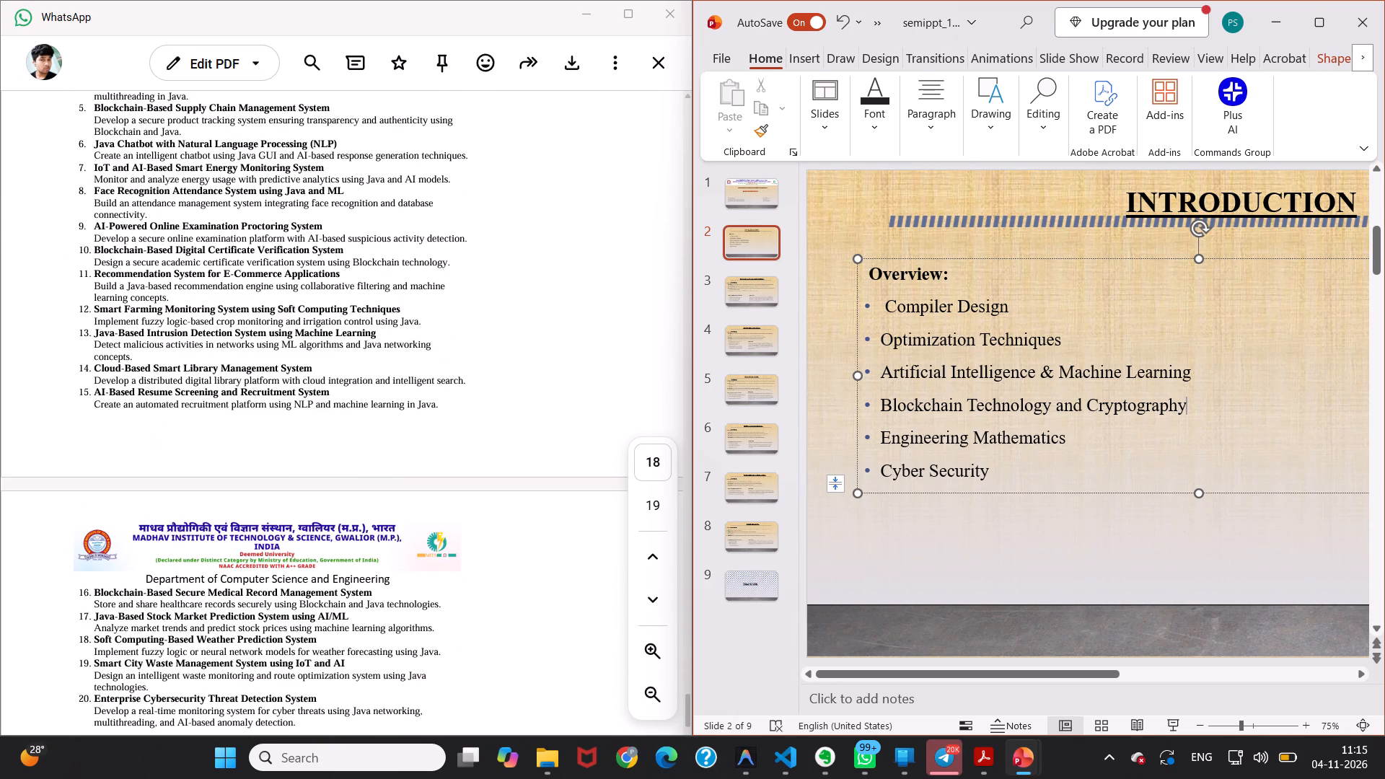
# Go back through the syllabus PDF to the Compiler Design page, checking the course titles against the overview list.
pyautogui.scroll(5, 216, 458)
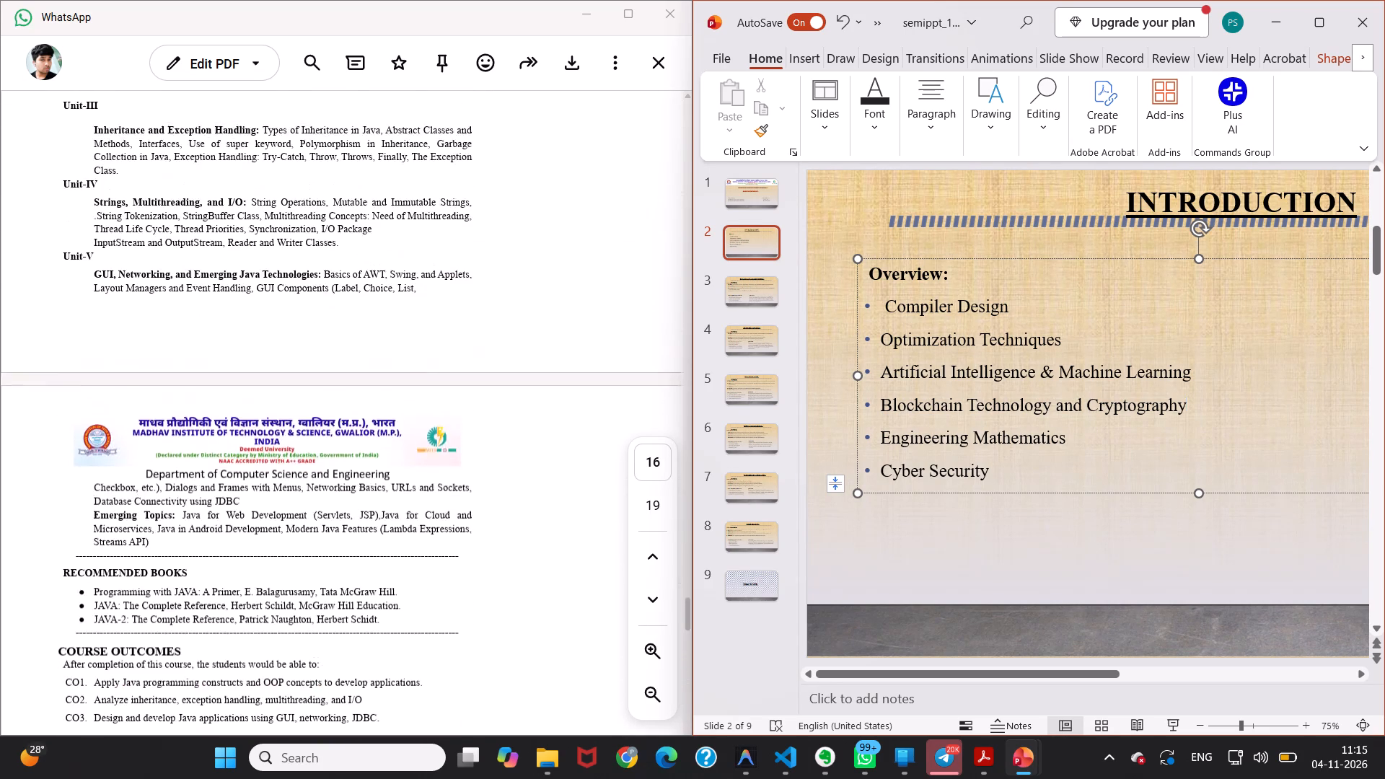
pyautogui.scroll(7, 216, 458)
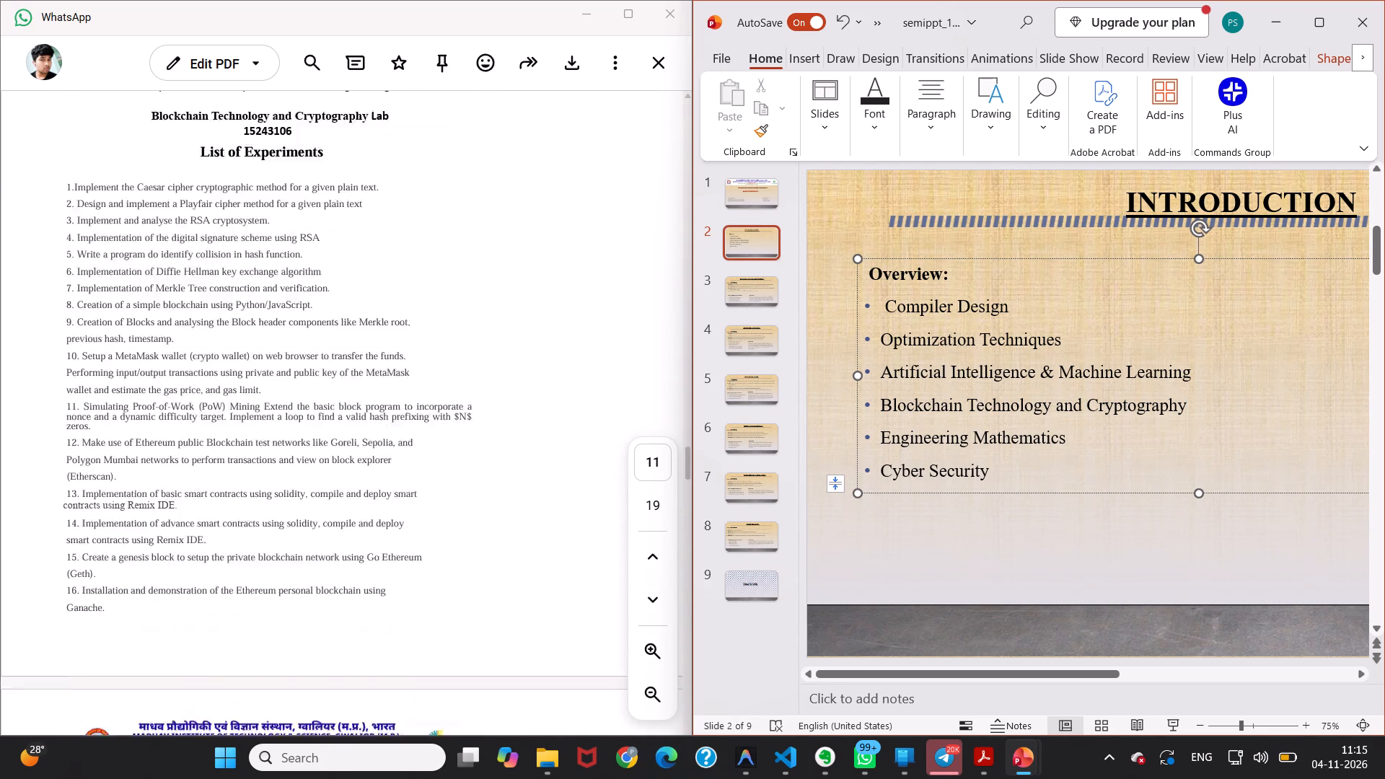
pyautogui.scroll(2, 216, 458)
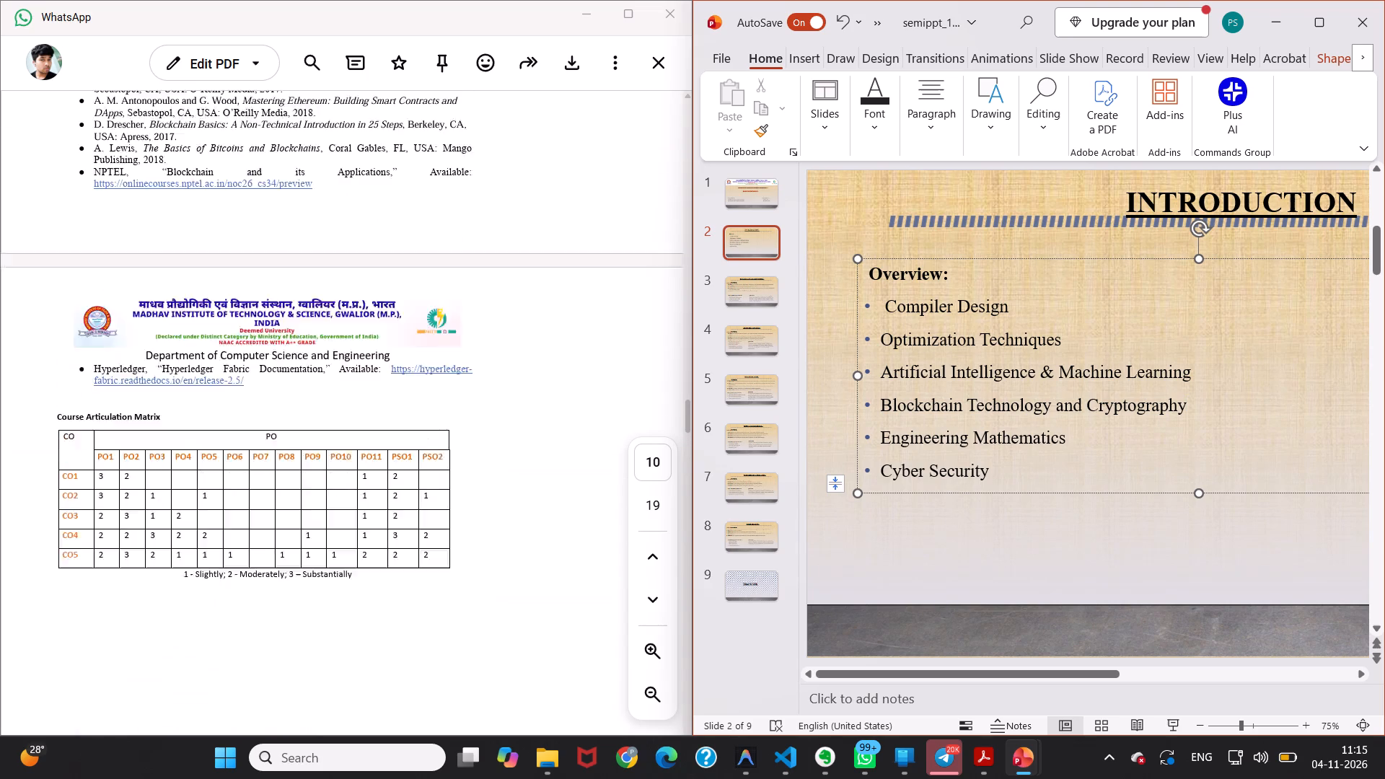
pyautogui.scroll(3, 216, 458)
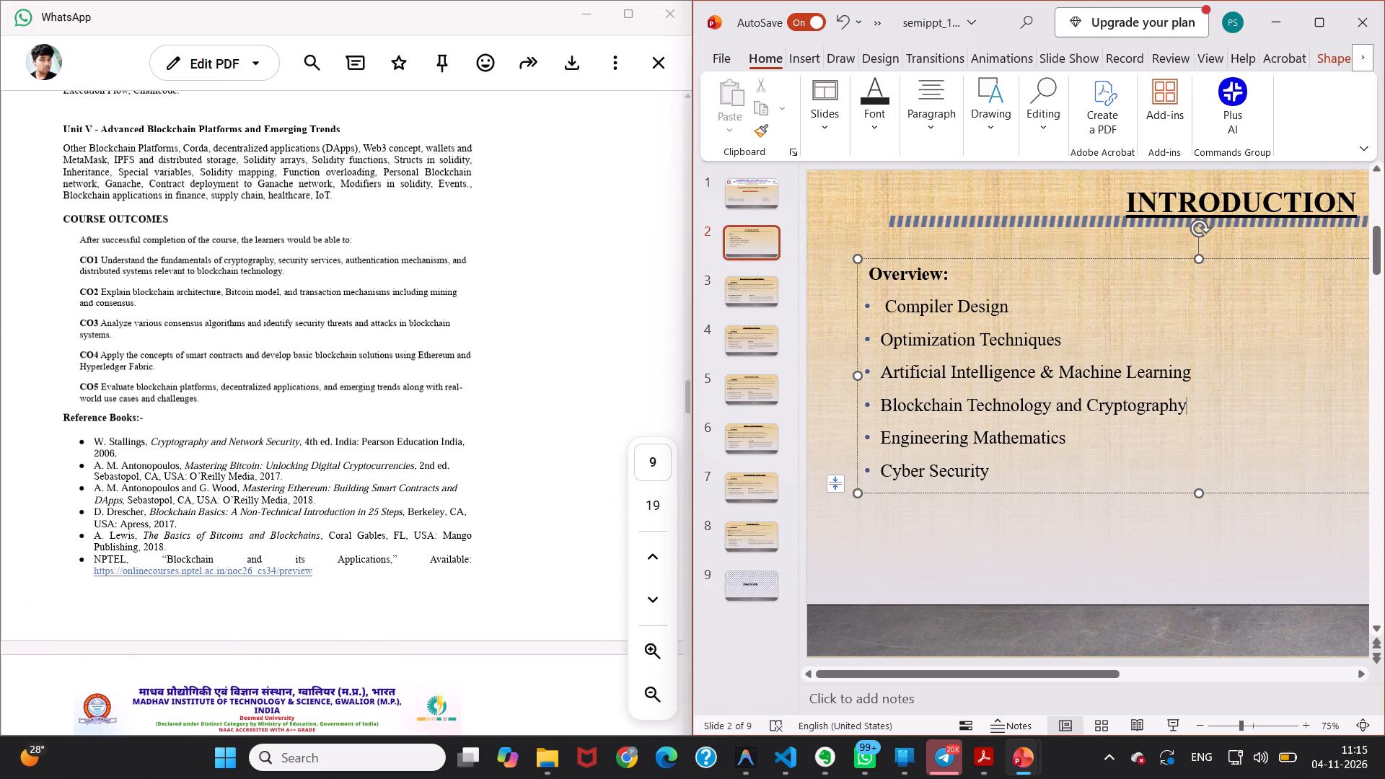
pyautogui.scroll(4, 216, 458)
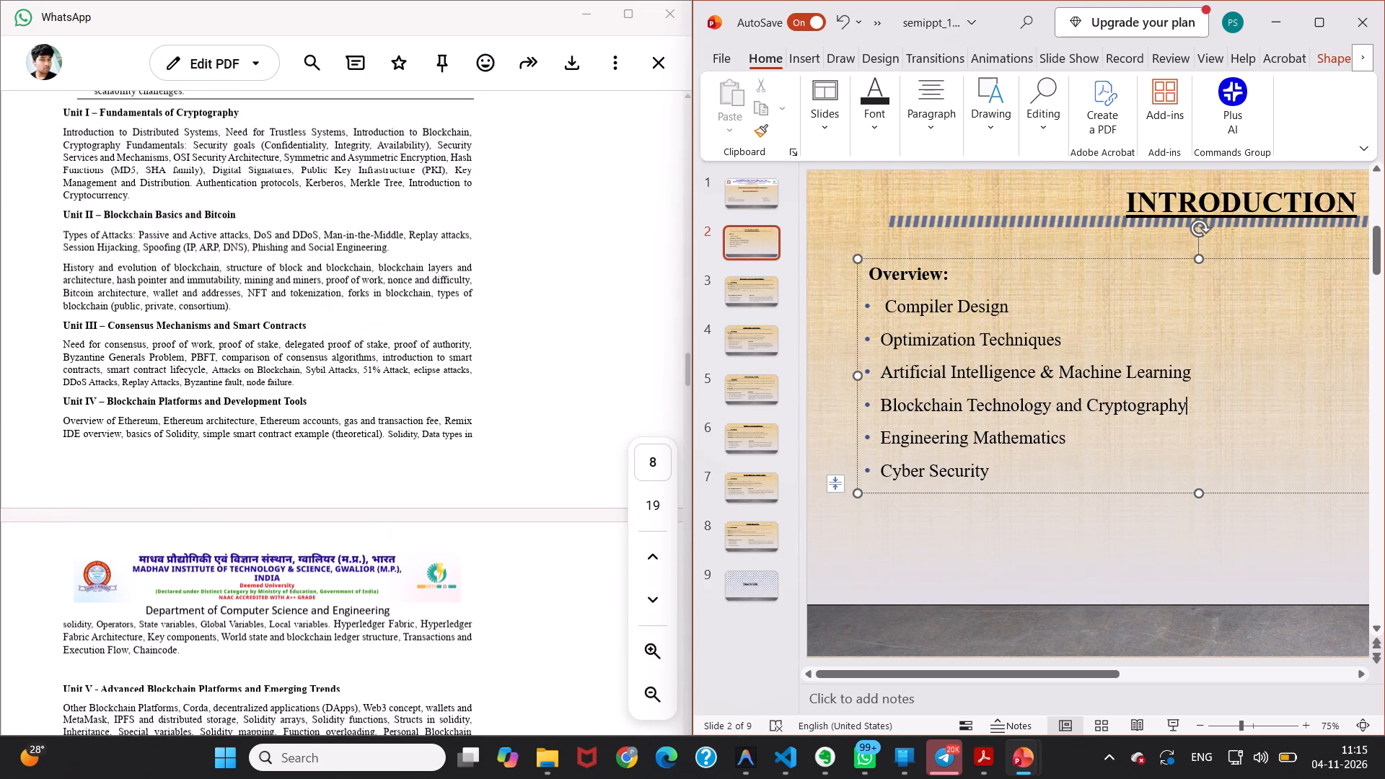
pyautogui.scroll(3, 216, 458)
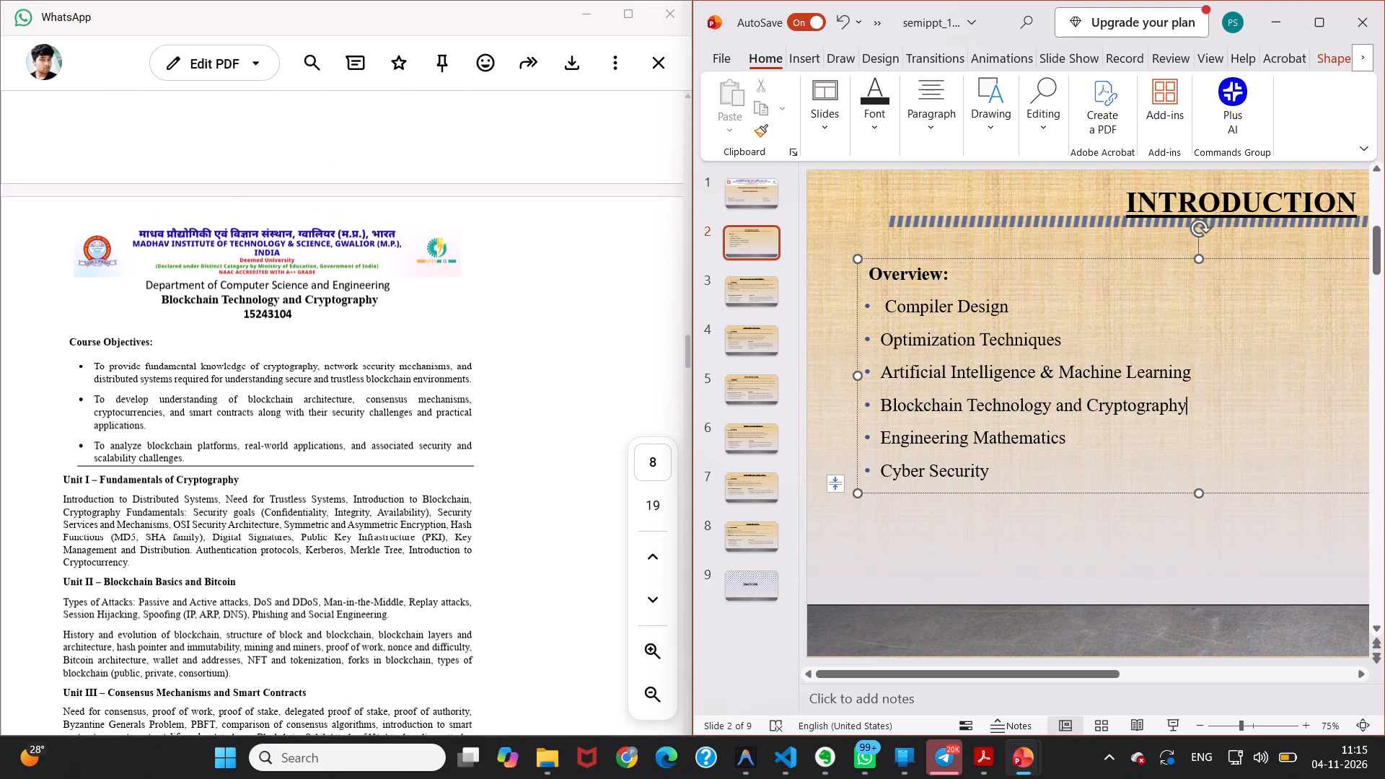
pyautogui.scroll(2, 216, 458)
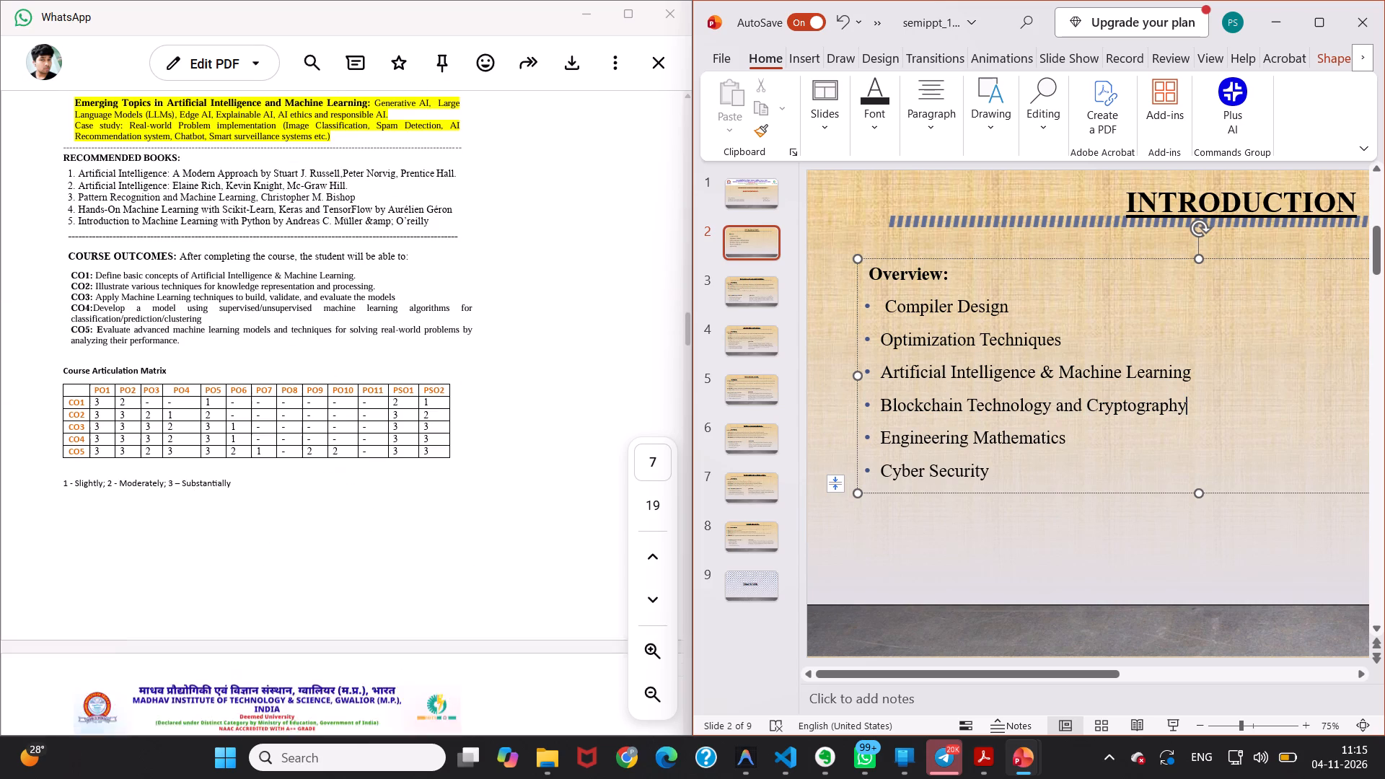
pyautogui.scroll(2, 216, 458)
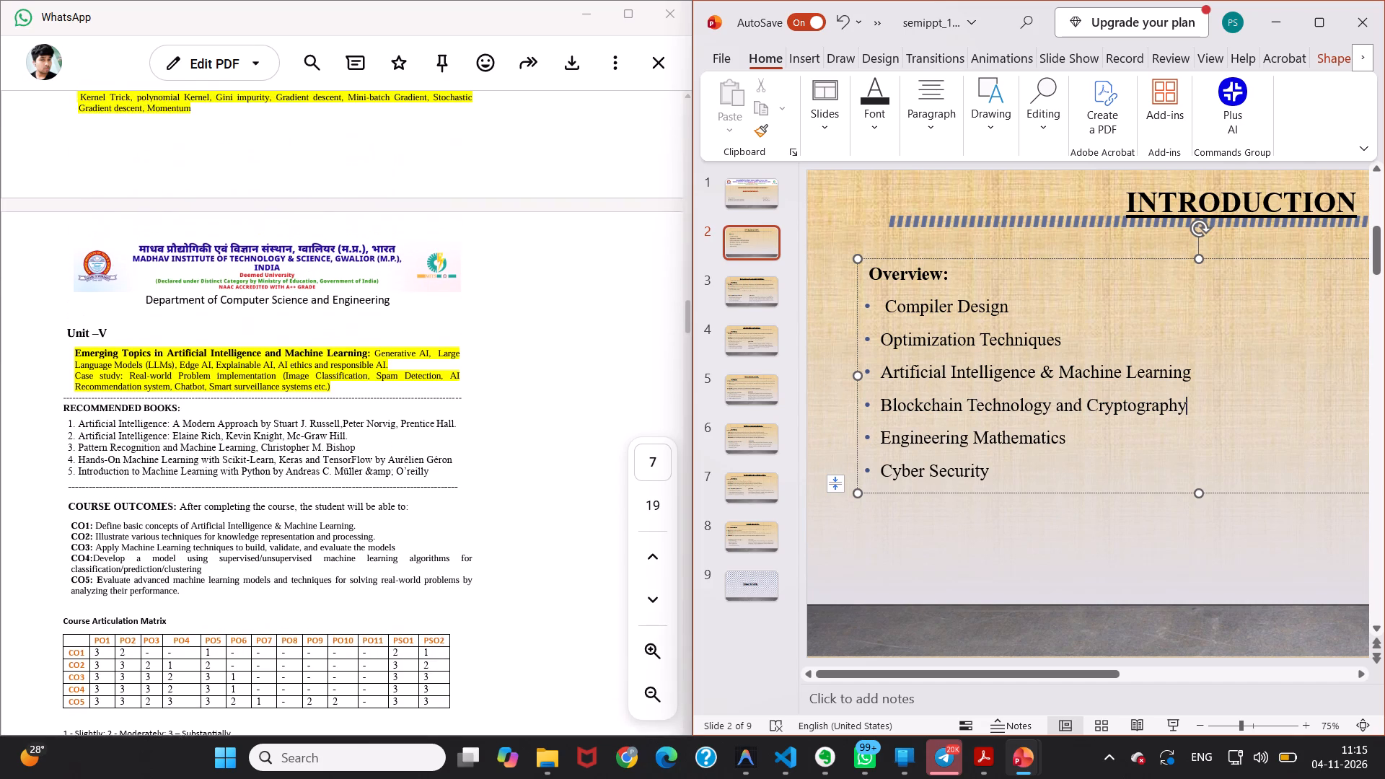
pyautogui.scroll(1, 216, 458)
pyautogui.scroll(1, 201, 518)
pyautogui.scroll(-1, 201, 518)
pyautogui.hscroll(1, 201, 518)
pyautogui.scroll(1, 201, 518)
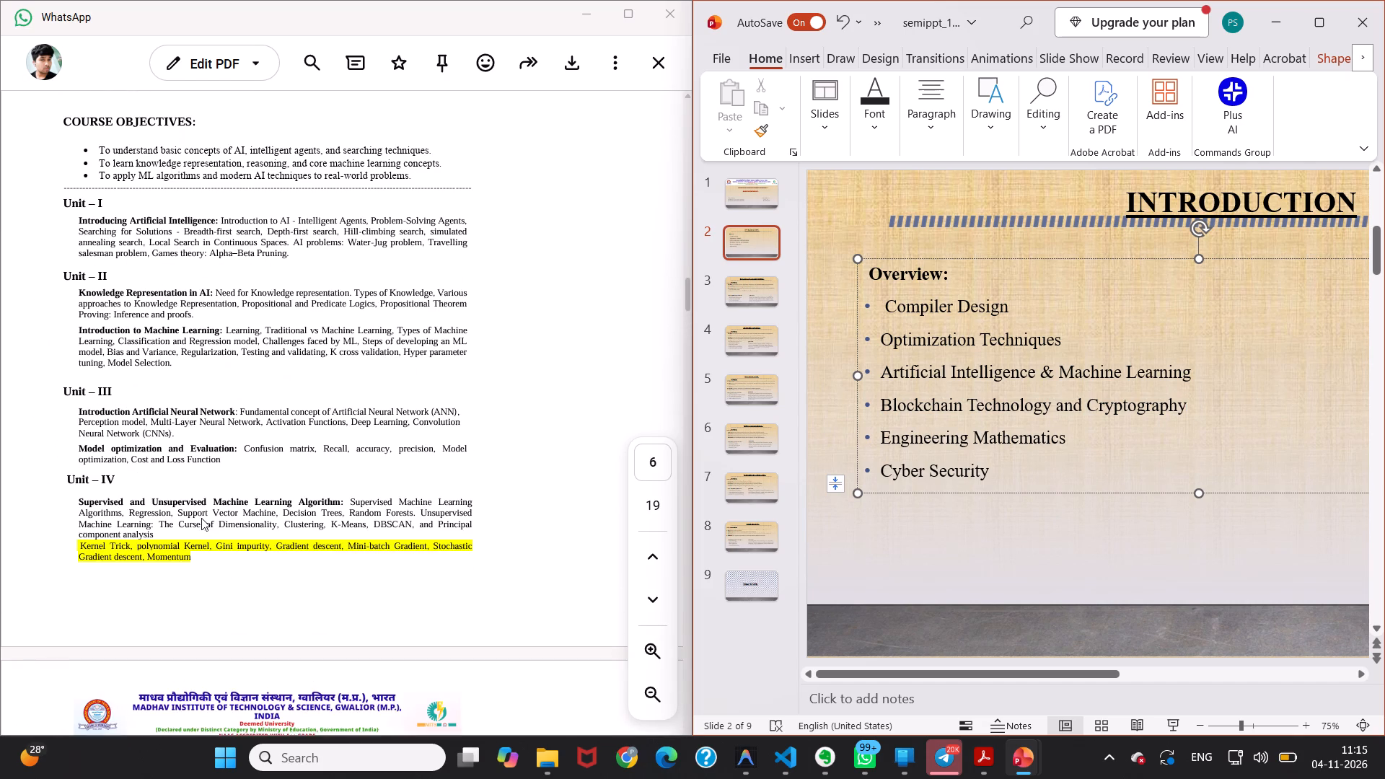
pyautogui.scroll(6, 201, 518)
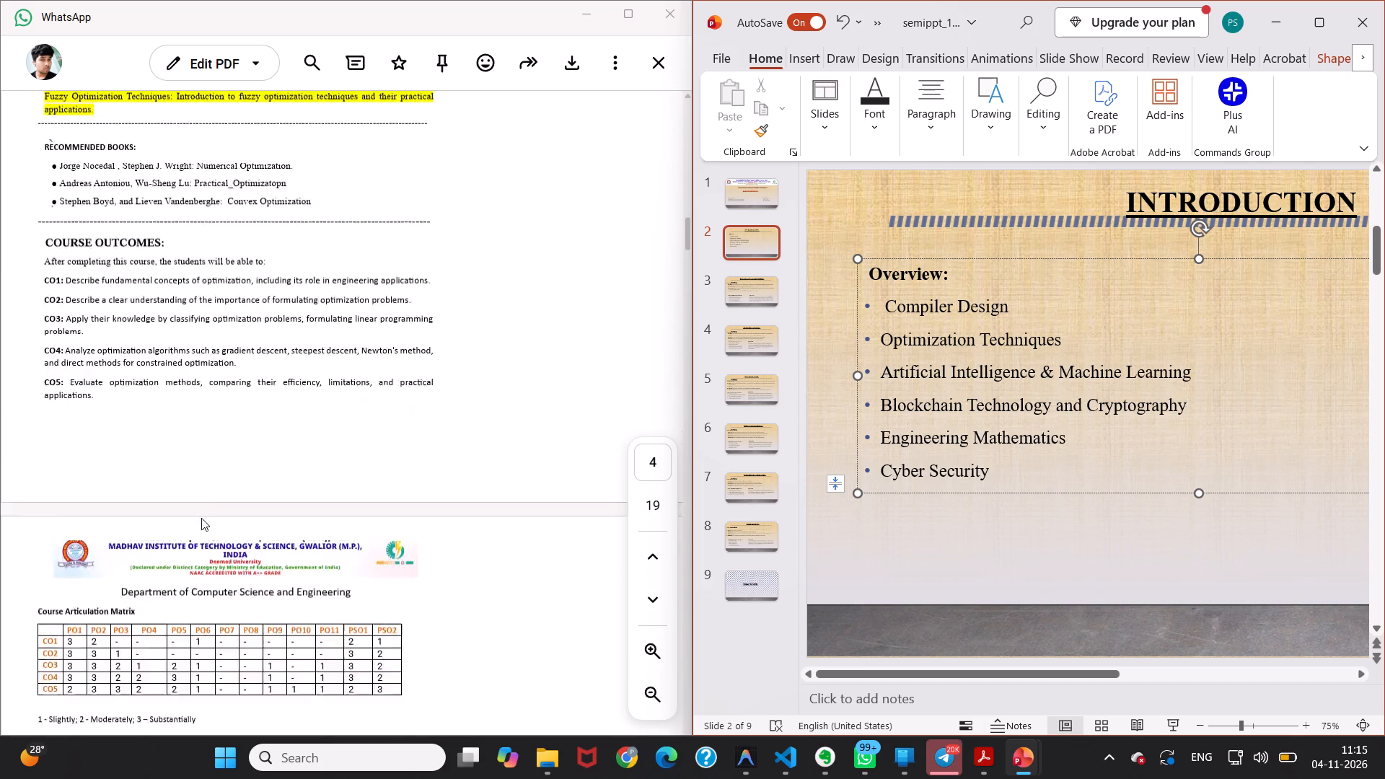
pyautogui.scroll(2, 201, 518)
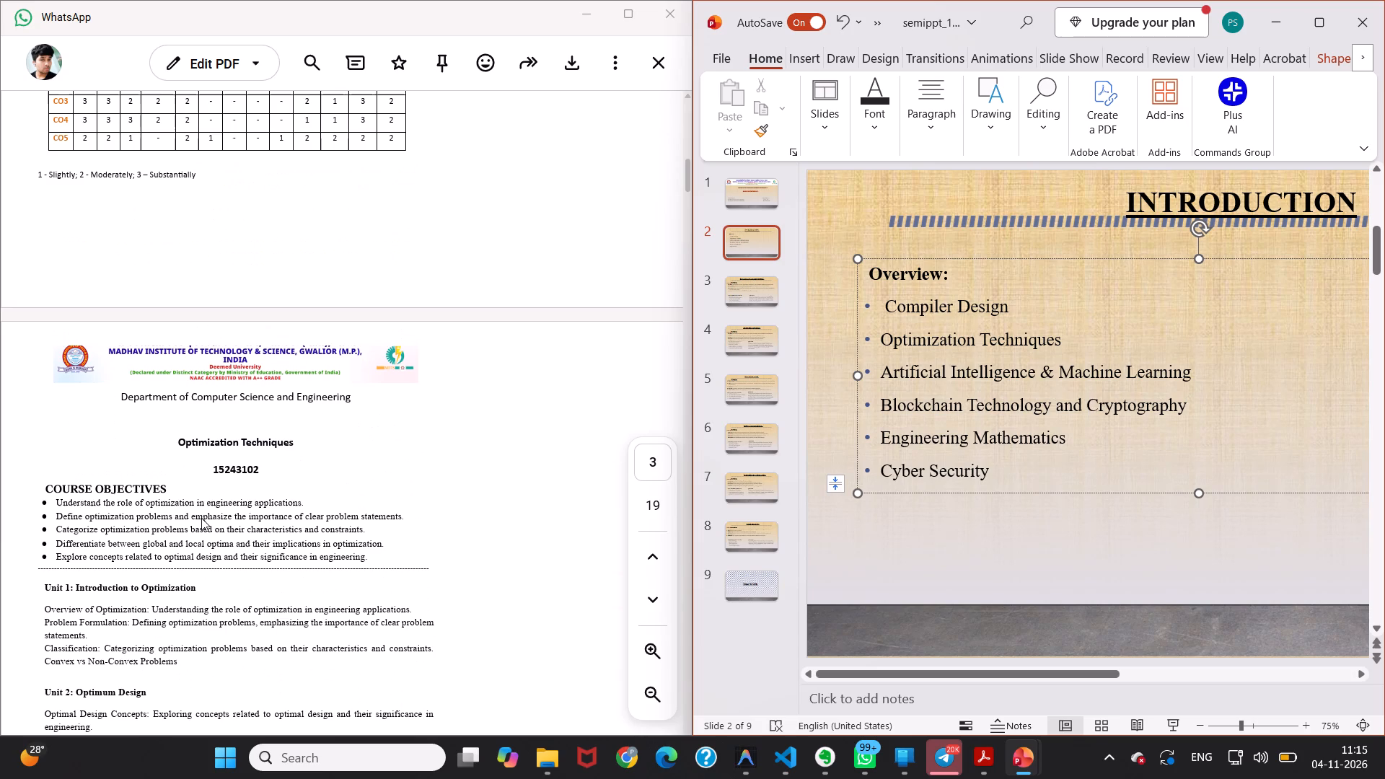
pyautogui.scroll(3, 201, 518)
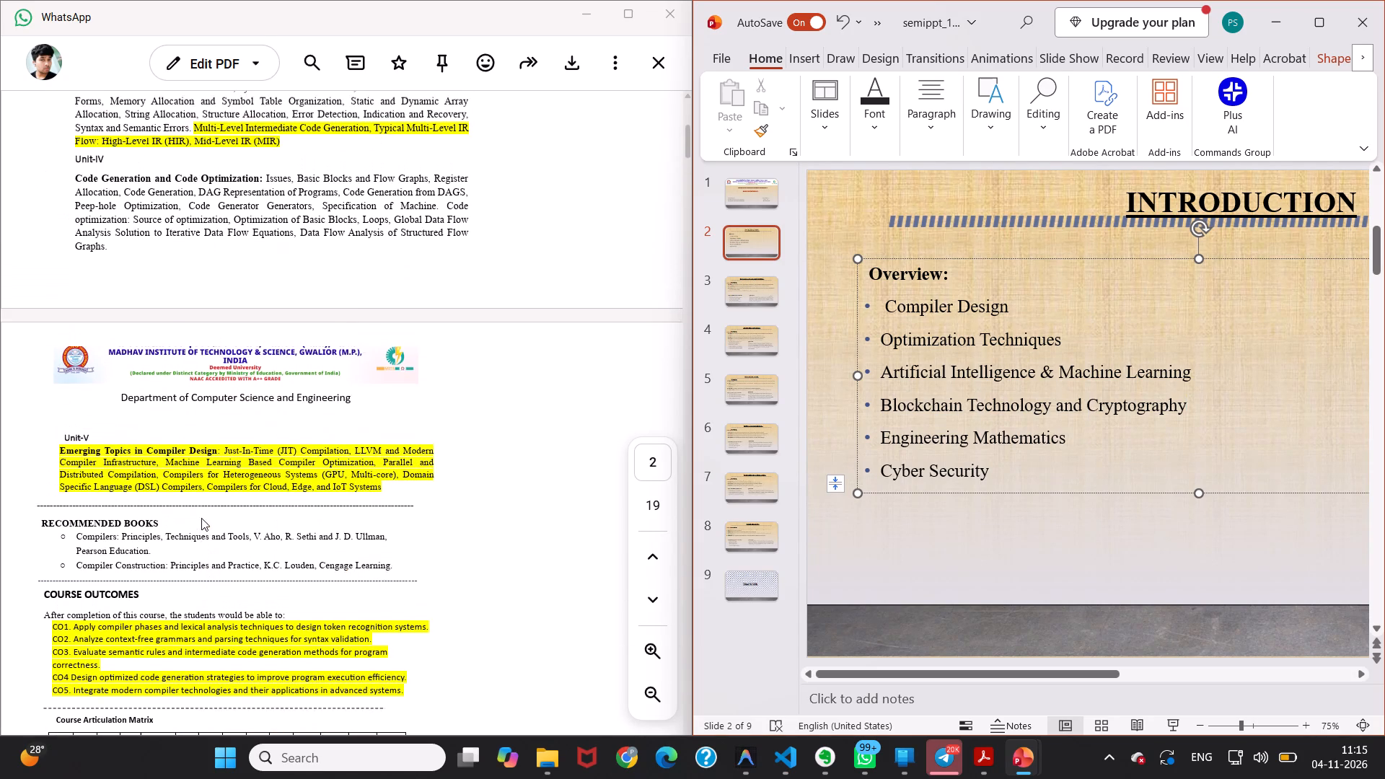
pyautogui.scroll(3, 201, 518)
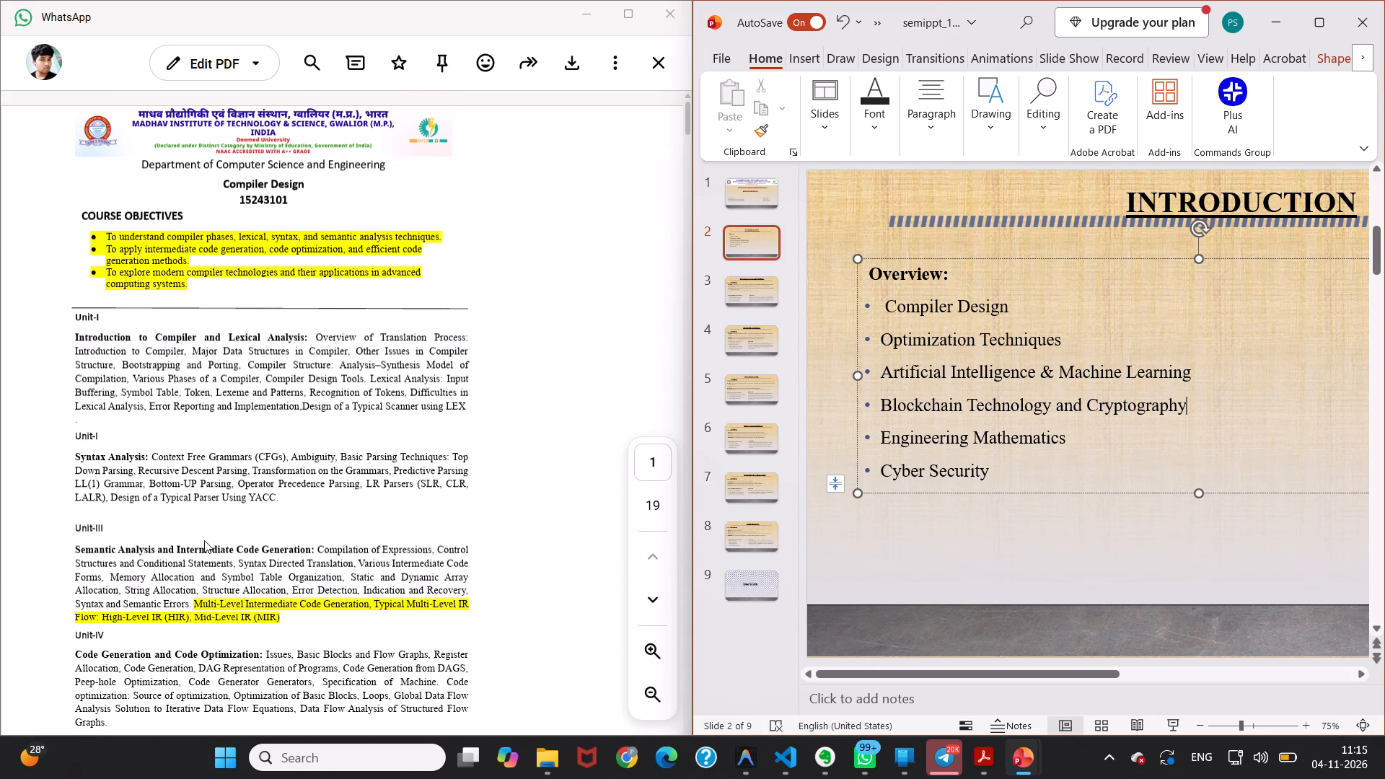
pyautogui.scroll(1, 204, 540)
# Look through the syllabus PDF from Compiler Design to its last page, checking the course titles against the Introduction slide's overview list.
pyautogui.scroll(-7, 204, 540)
pyautogui.scroll(1, 204, 540)
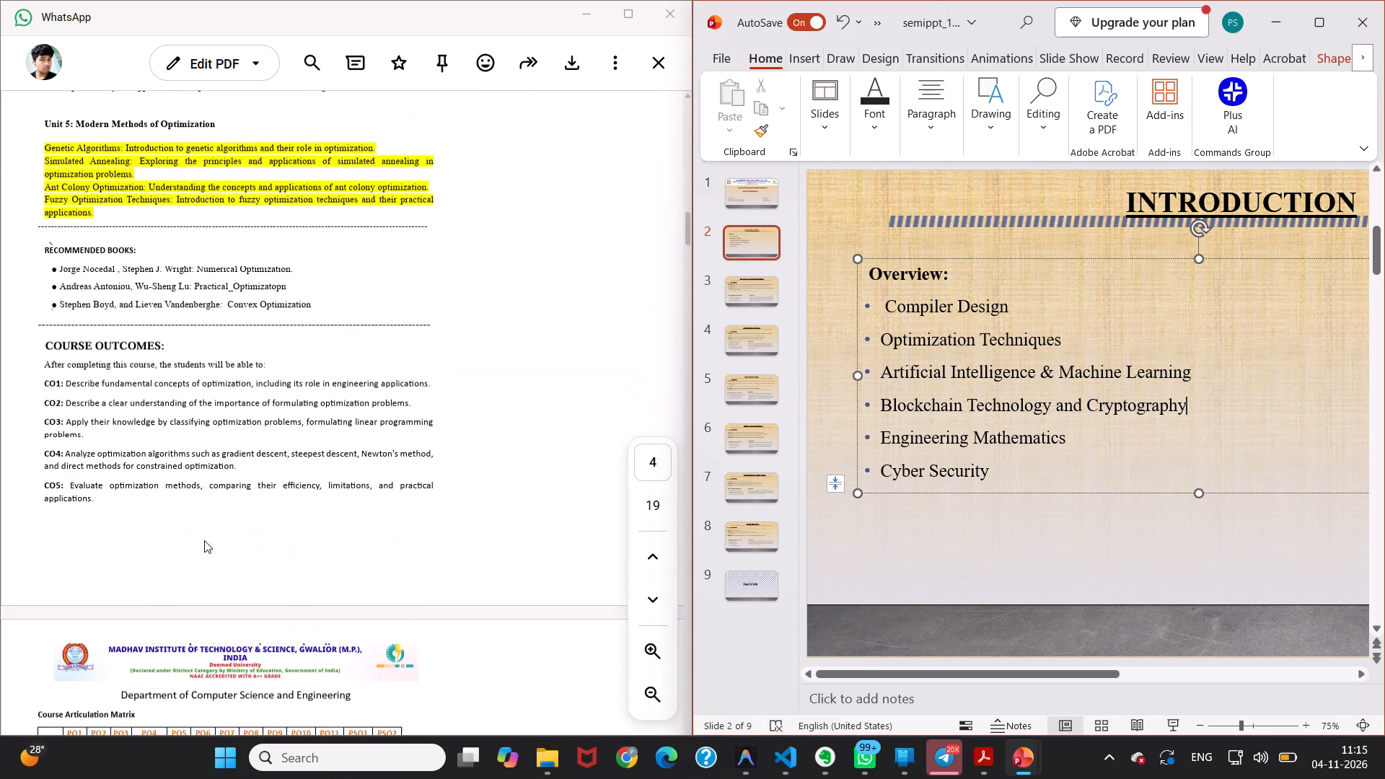
pyautogui.scroll(1, 204, 540)
pyautogui.scroll(-2, 204, 540)
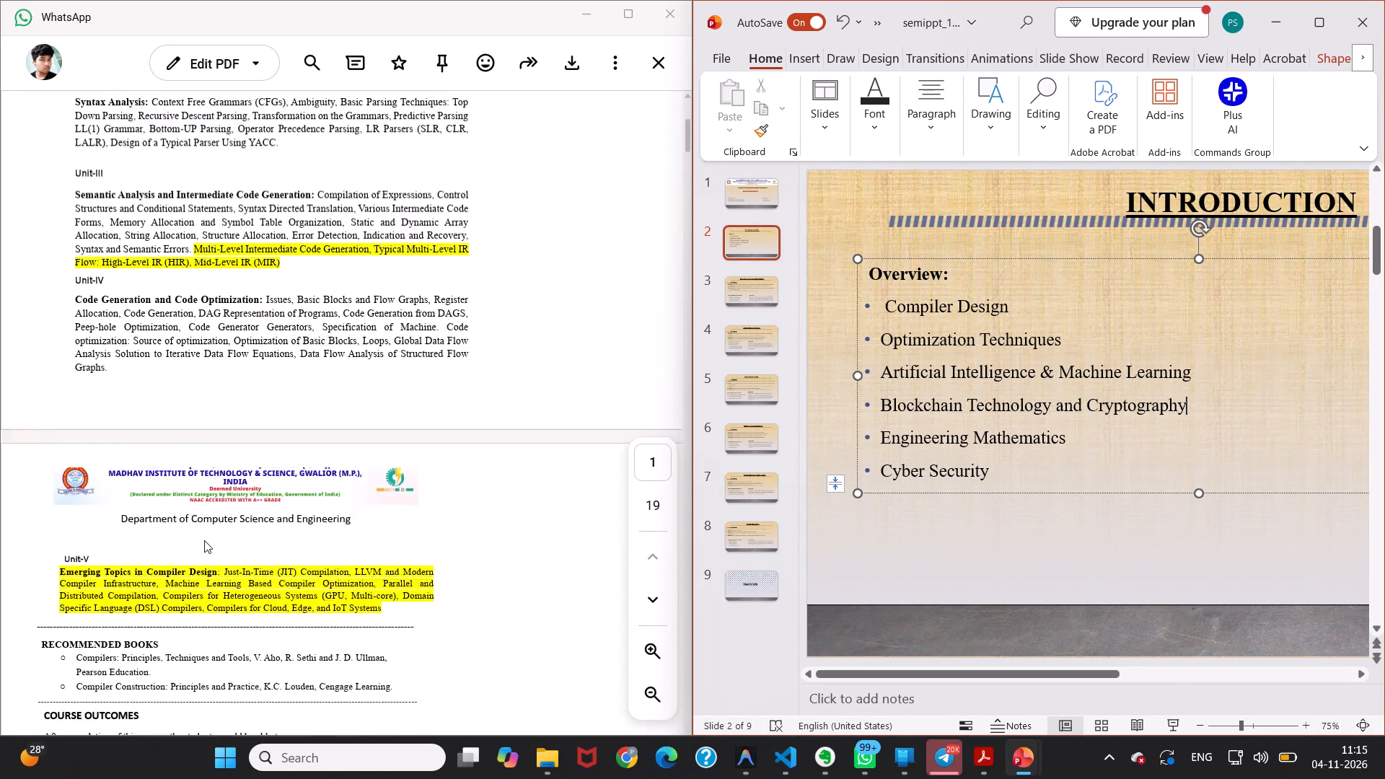
pyautogui.scroll(-6, 204, 540)
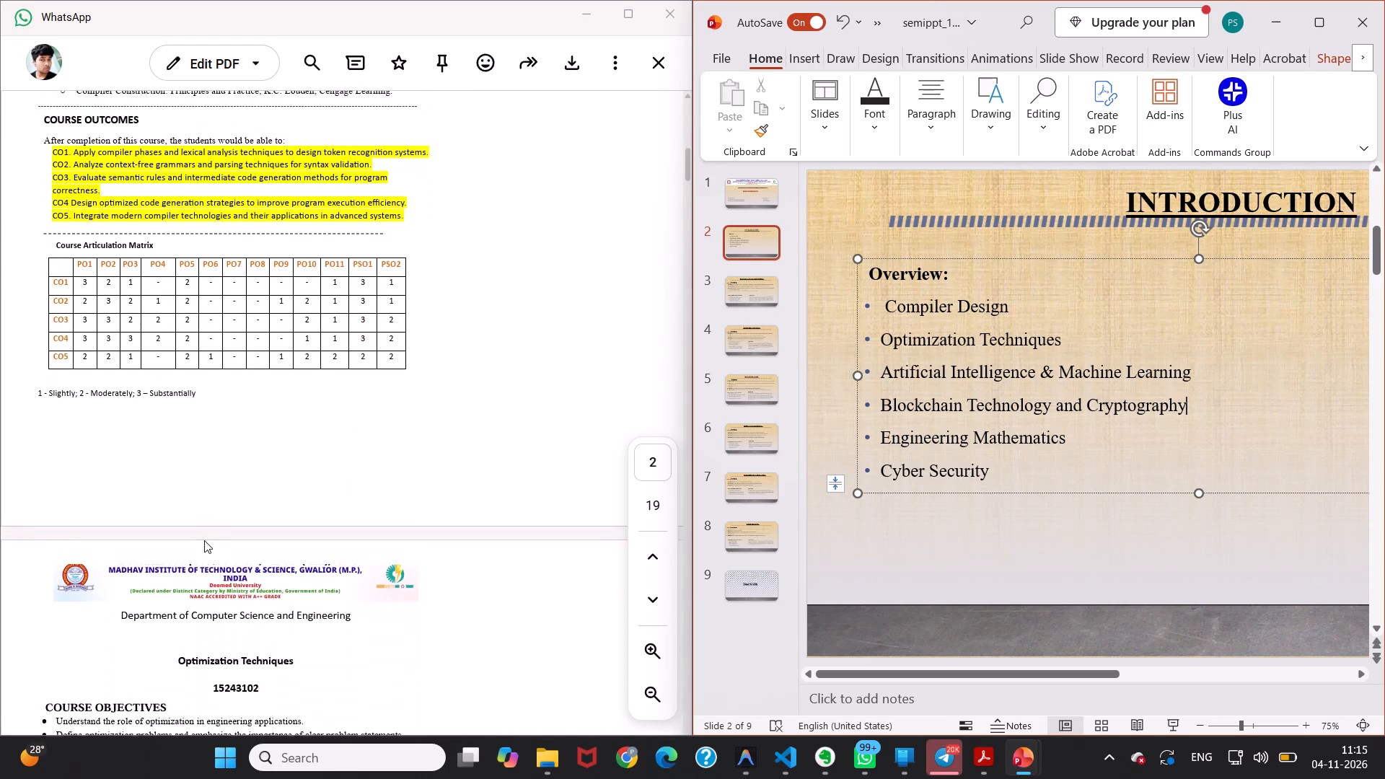
pyautogui.scroll(-6, 204, 540)
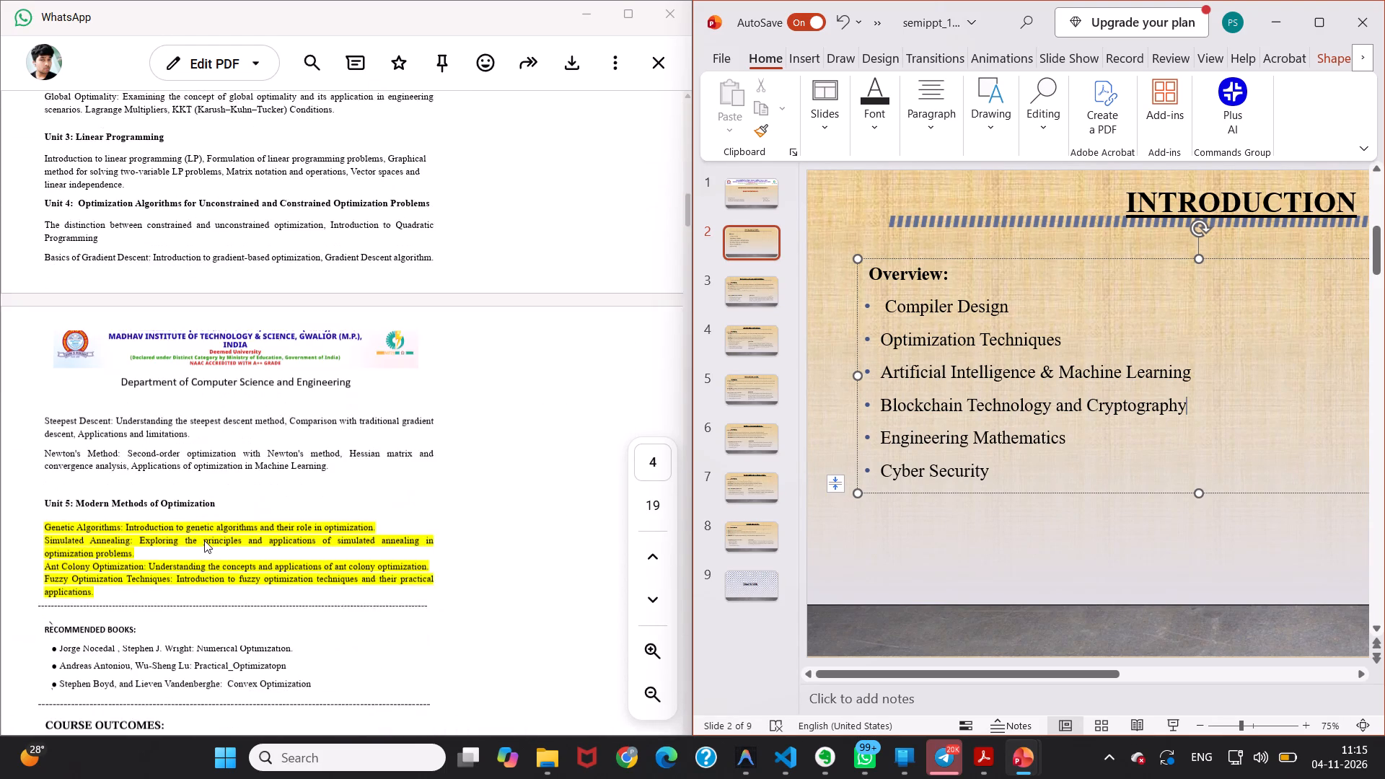
pyautogui.scroll(-4, 204, 540)
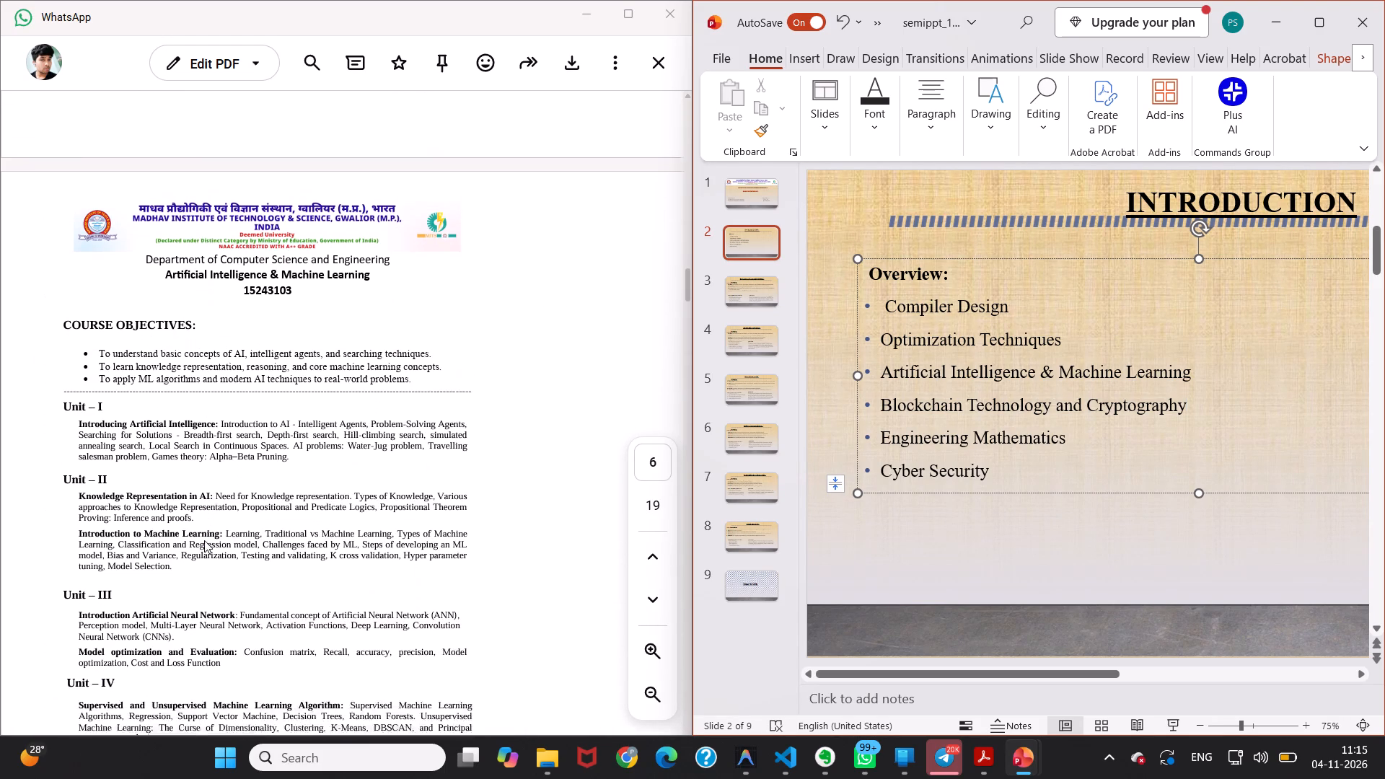
pyautogui.scroll(-8, 204, 540)
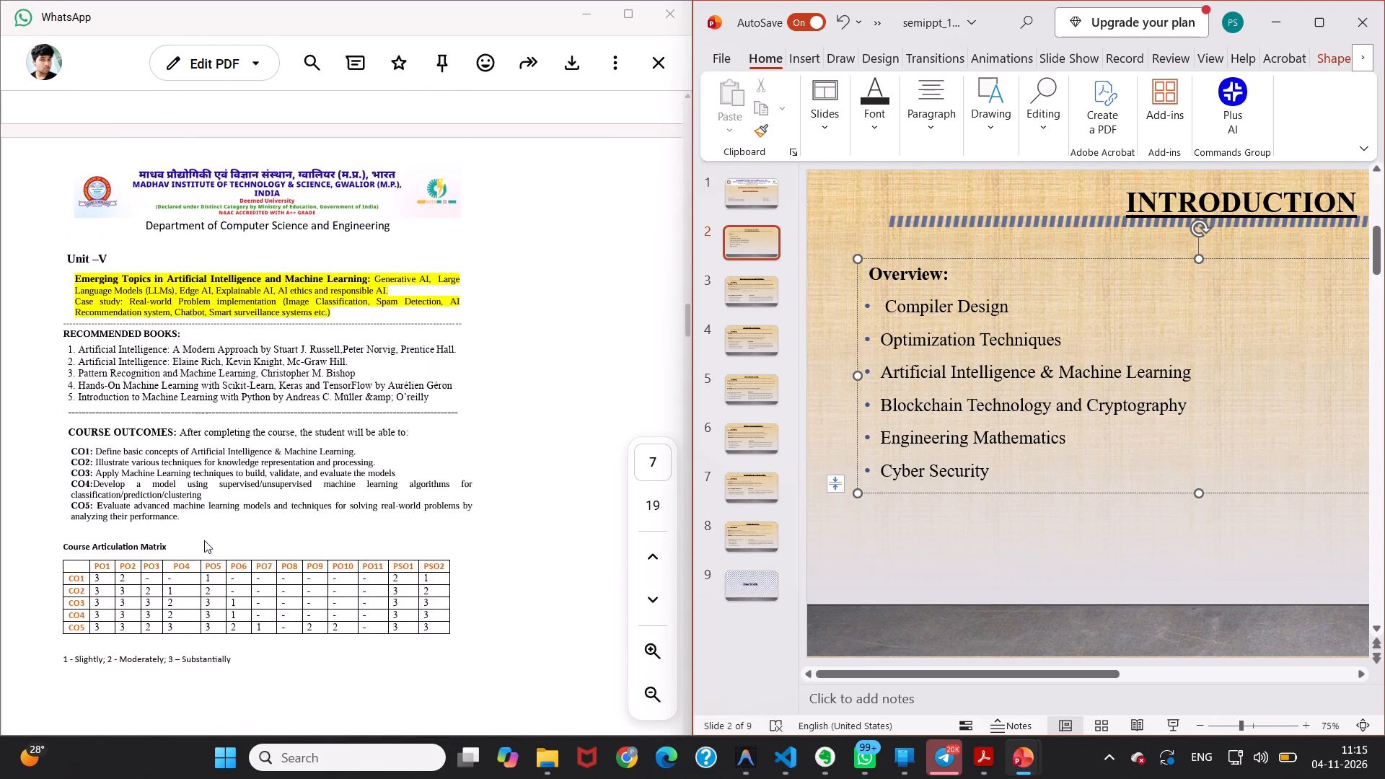
pyautogui.scroll(-7, 204, 540)
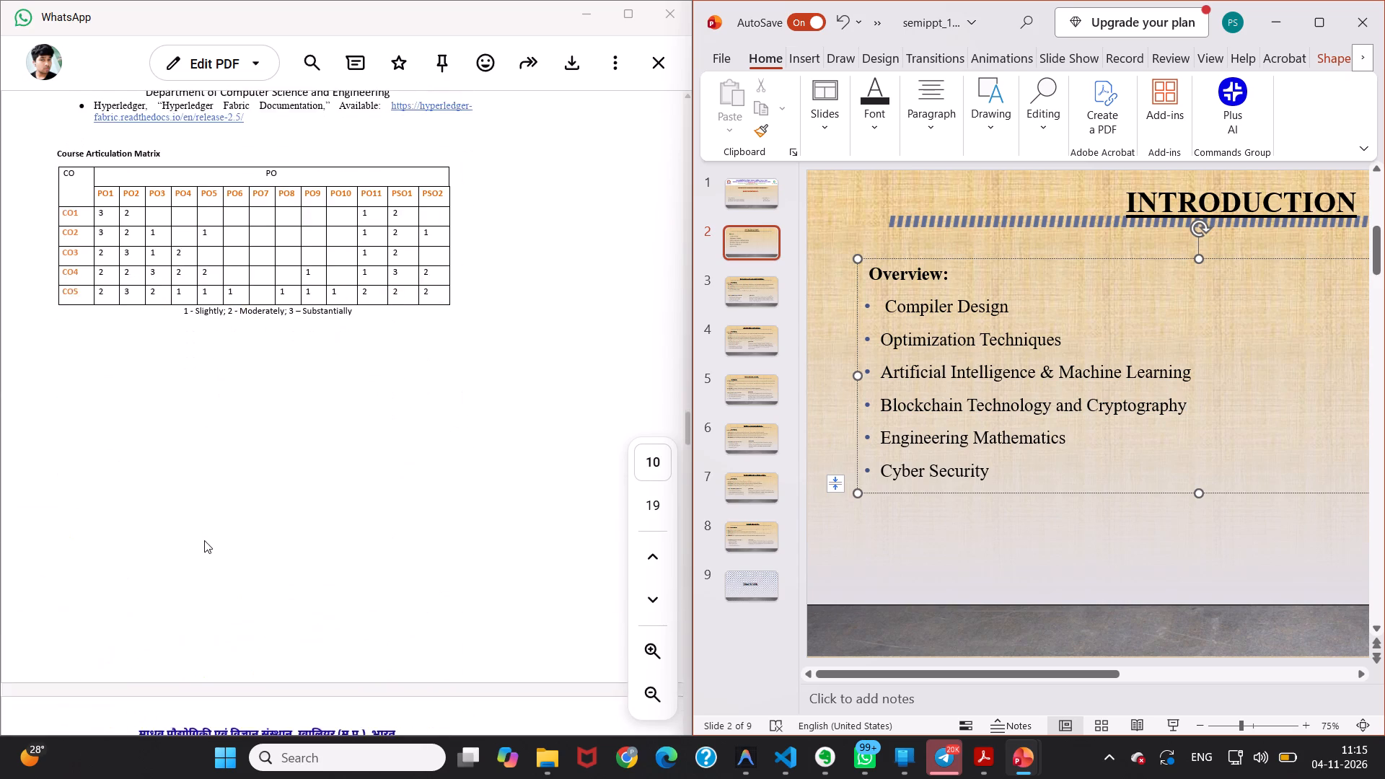
pyautogui.scroll(-7, 204, 540)
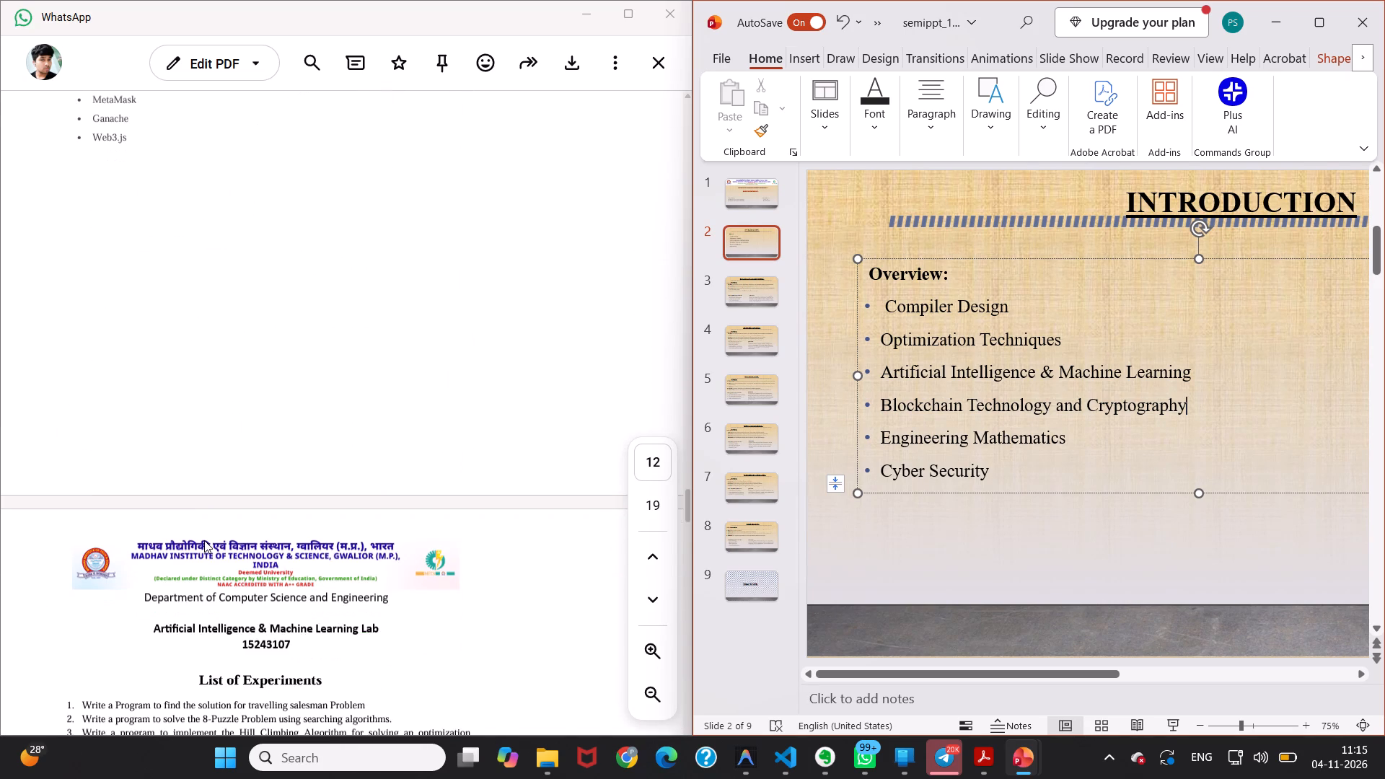
pyautogui.scroll(-10, 204, 540)
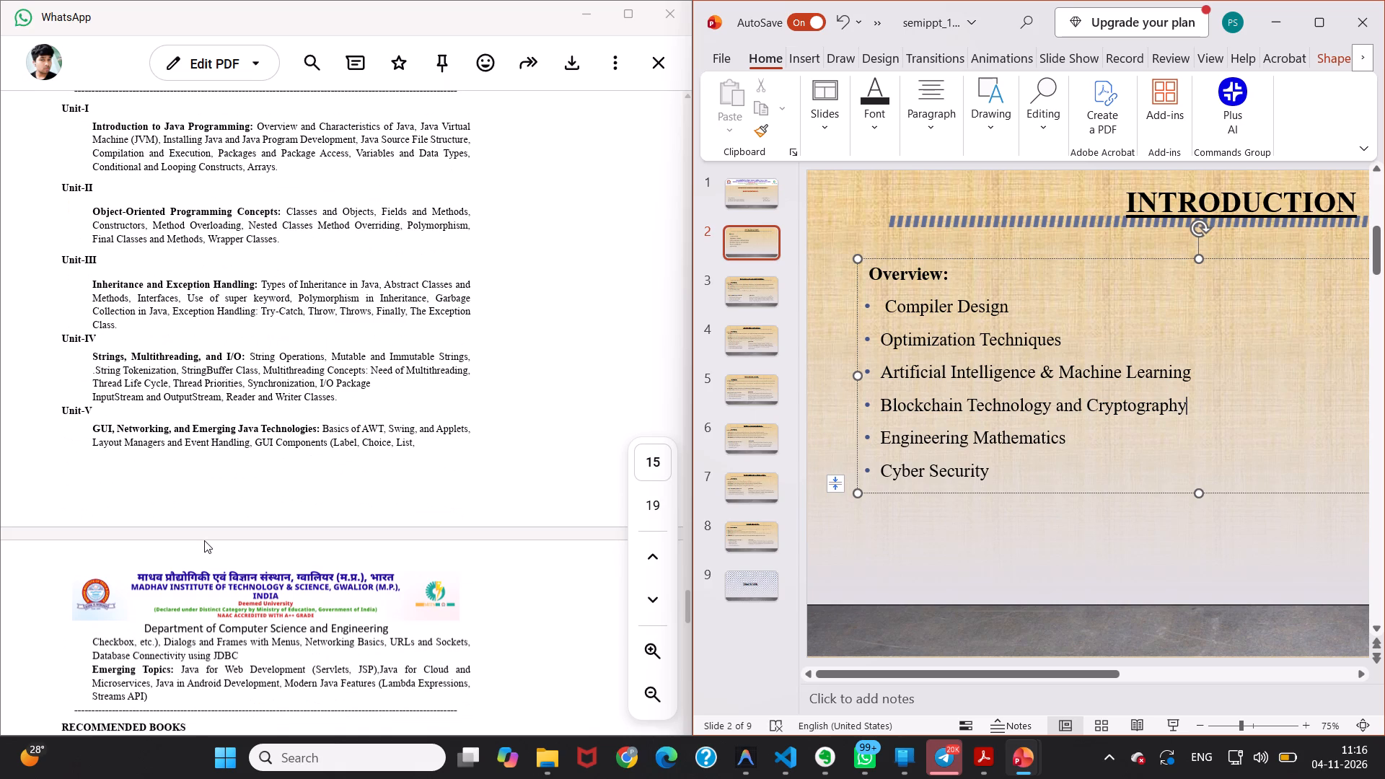
pyautogui.scroll(-5, 204, 540)
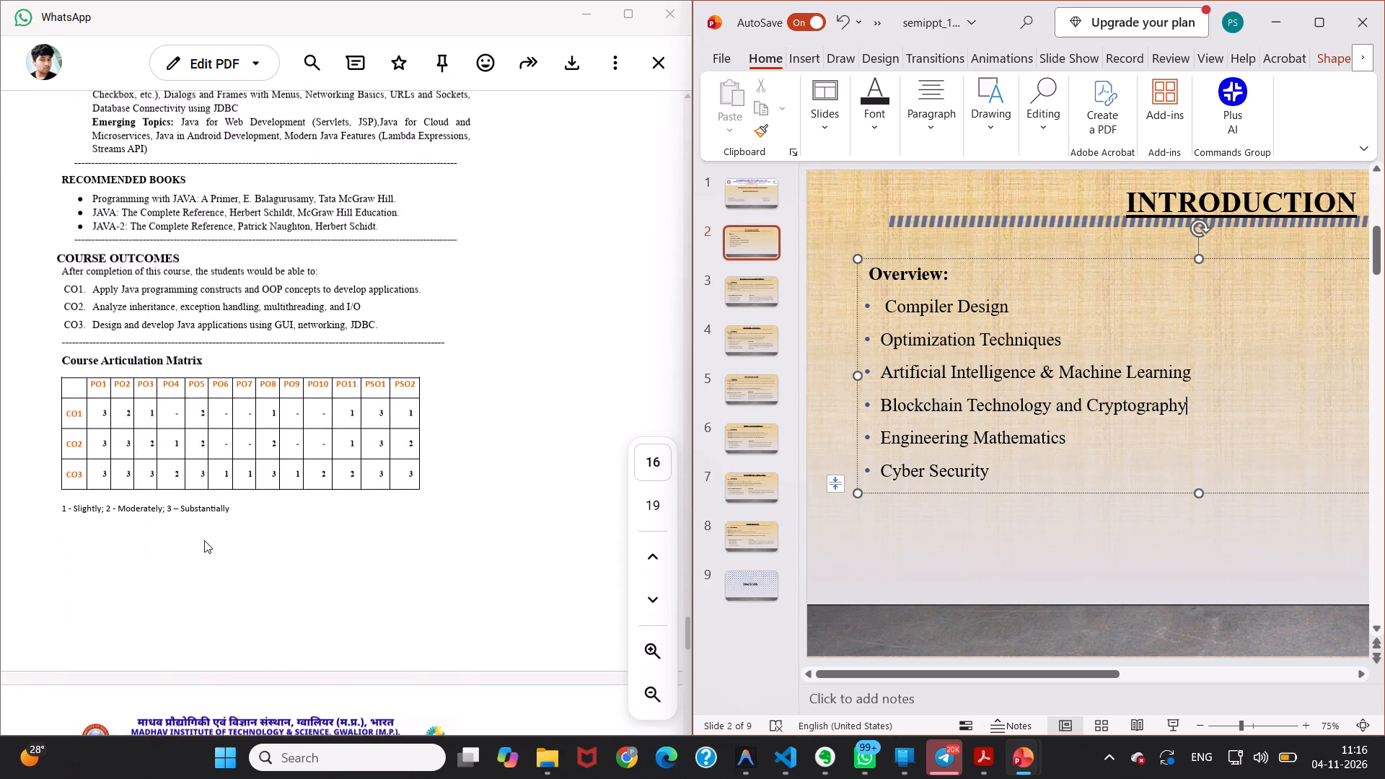
pyautogui.scroll(-9, 204, 540)
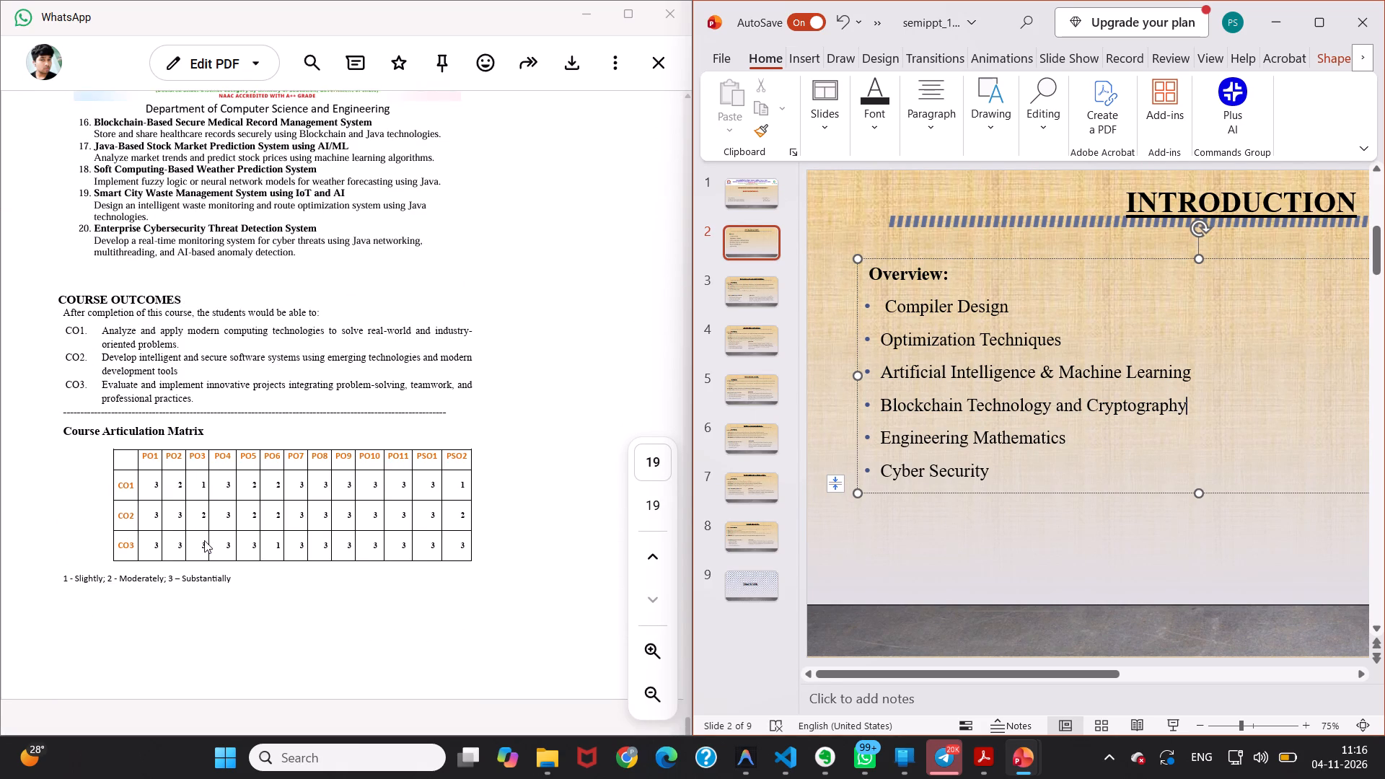
pyautogui.scroll(-5, 204, 540)
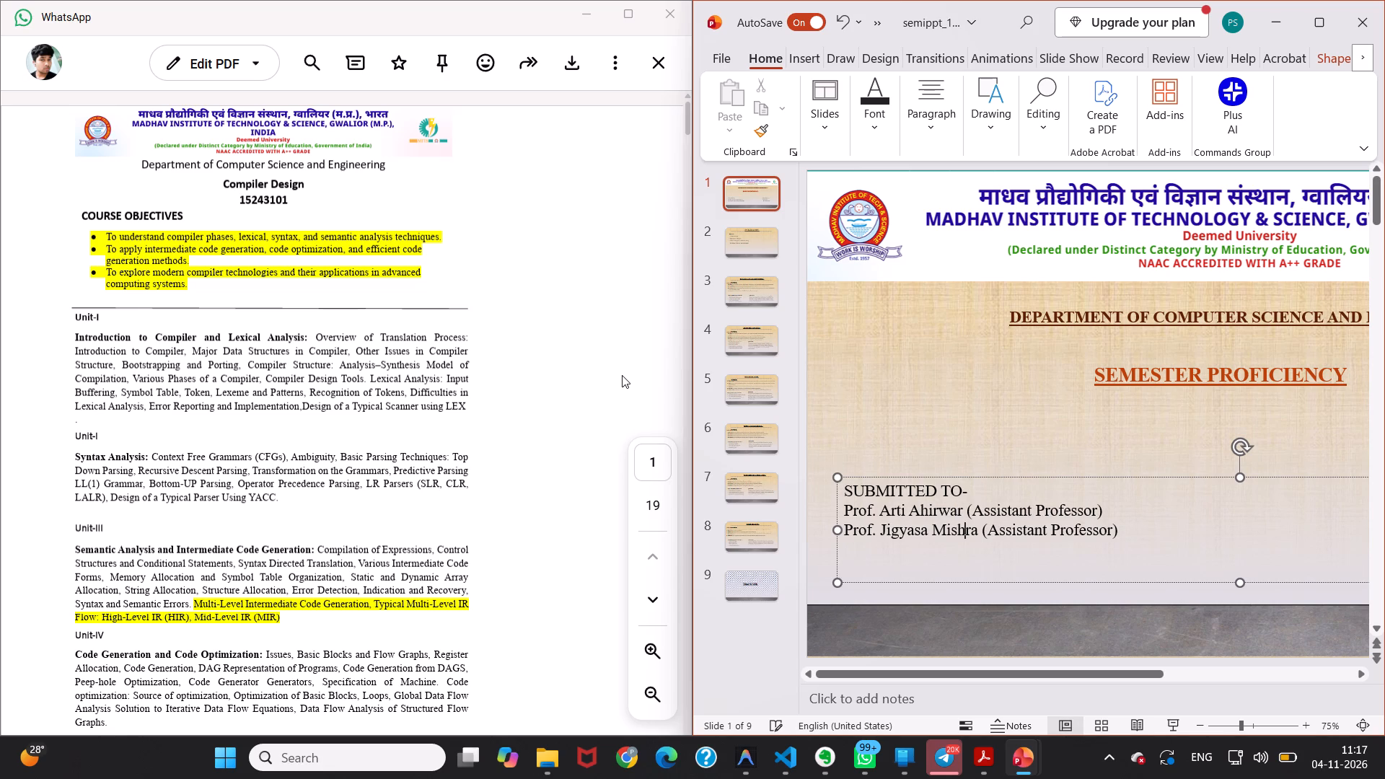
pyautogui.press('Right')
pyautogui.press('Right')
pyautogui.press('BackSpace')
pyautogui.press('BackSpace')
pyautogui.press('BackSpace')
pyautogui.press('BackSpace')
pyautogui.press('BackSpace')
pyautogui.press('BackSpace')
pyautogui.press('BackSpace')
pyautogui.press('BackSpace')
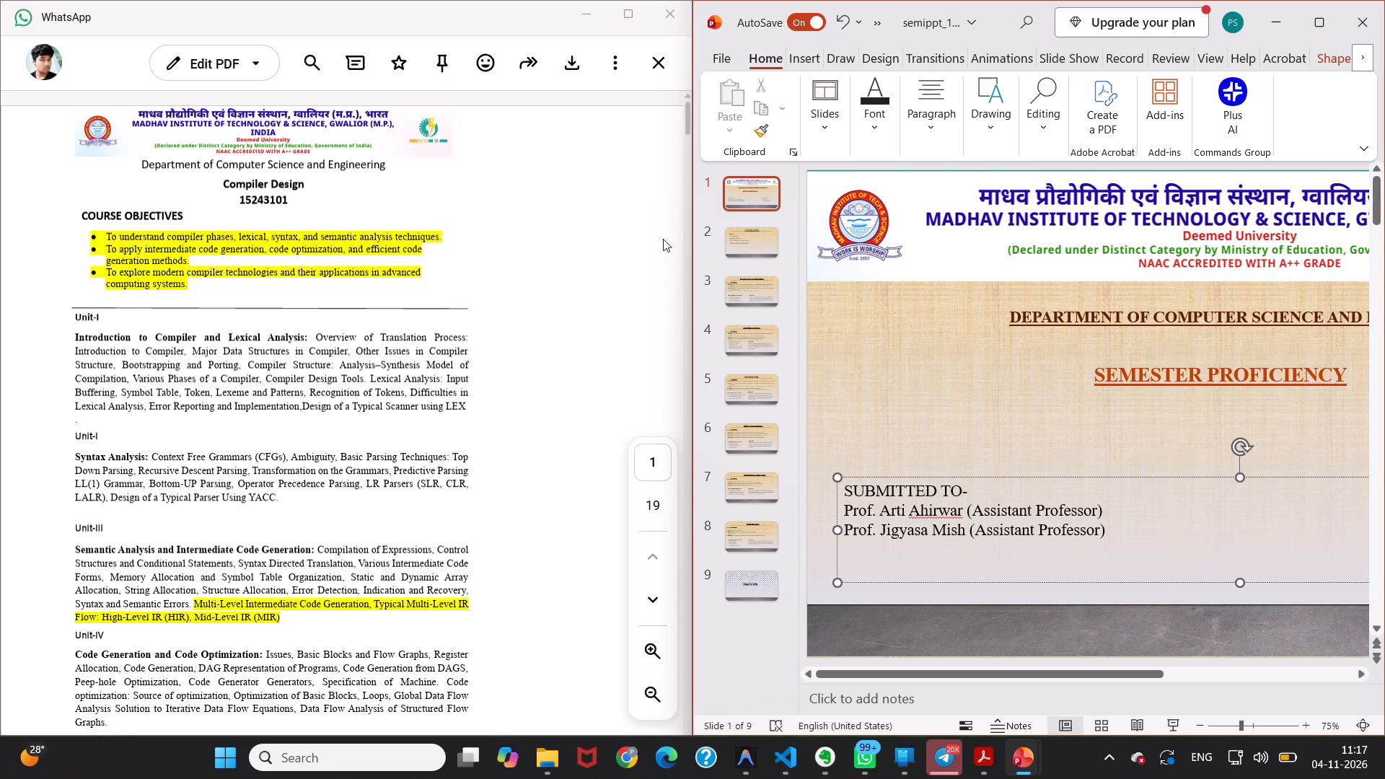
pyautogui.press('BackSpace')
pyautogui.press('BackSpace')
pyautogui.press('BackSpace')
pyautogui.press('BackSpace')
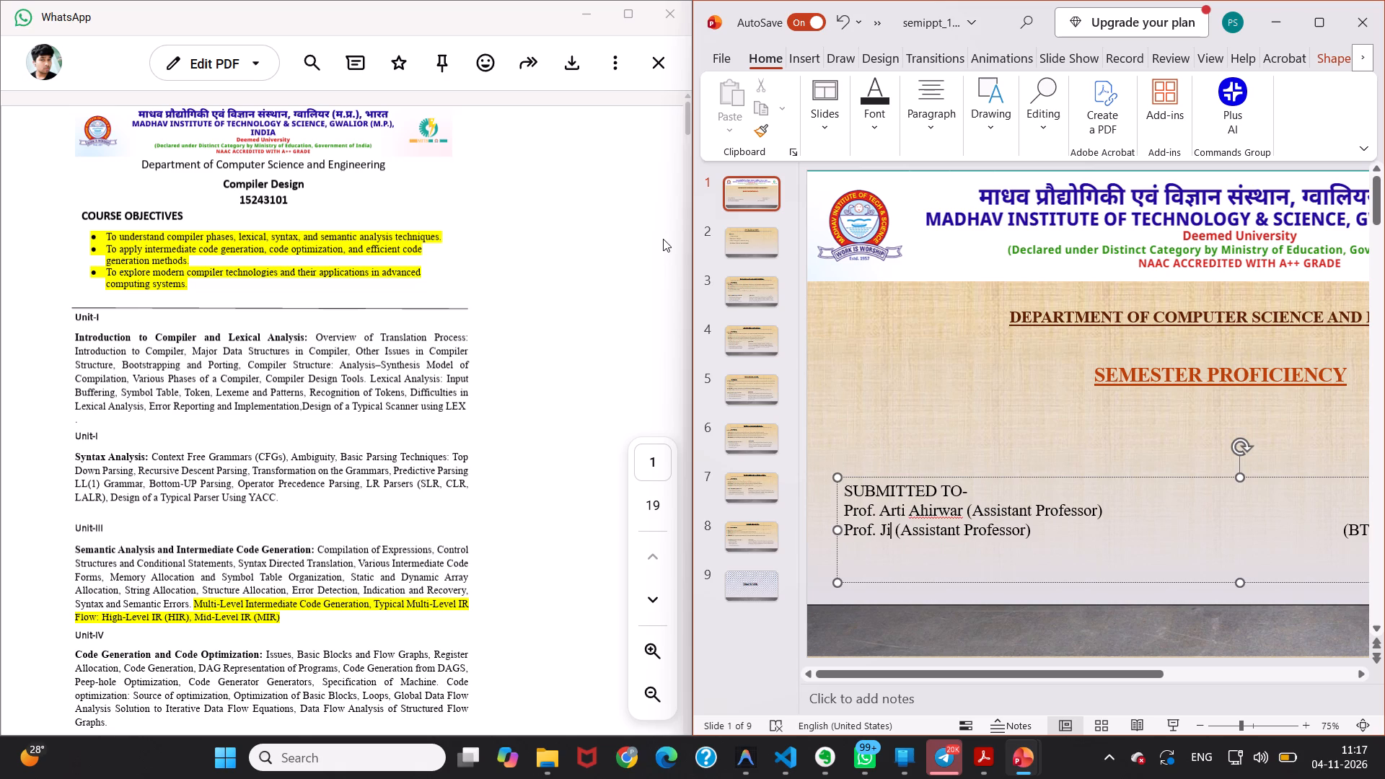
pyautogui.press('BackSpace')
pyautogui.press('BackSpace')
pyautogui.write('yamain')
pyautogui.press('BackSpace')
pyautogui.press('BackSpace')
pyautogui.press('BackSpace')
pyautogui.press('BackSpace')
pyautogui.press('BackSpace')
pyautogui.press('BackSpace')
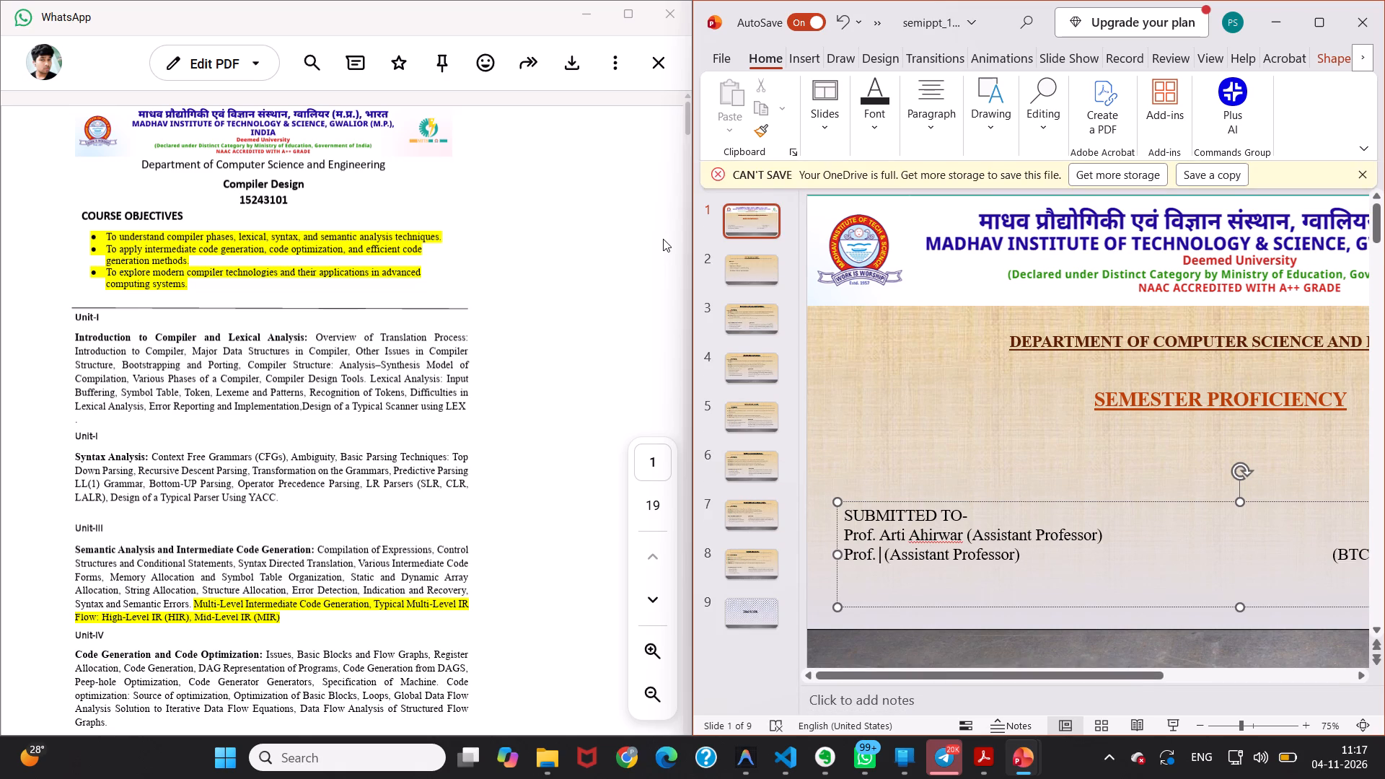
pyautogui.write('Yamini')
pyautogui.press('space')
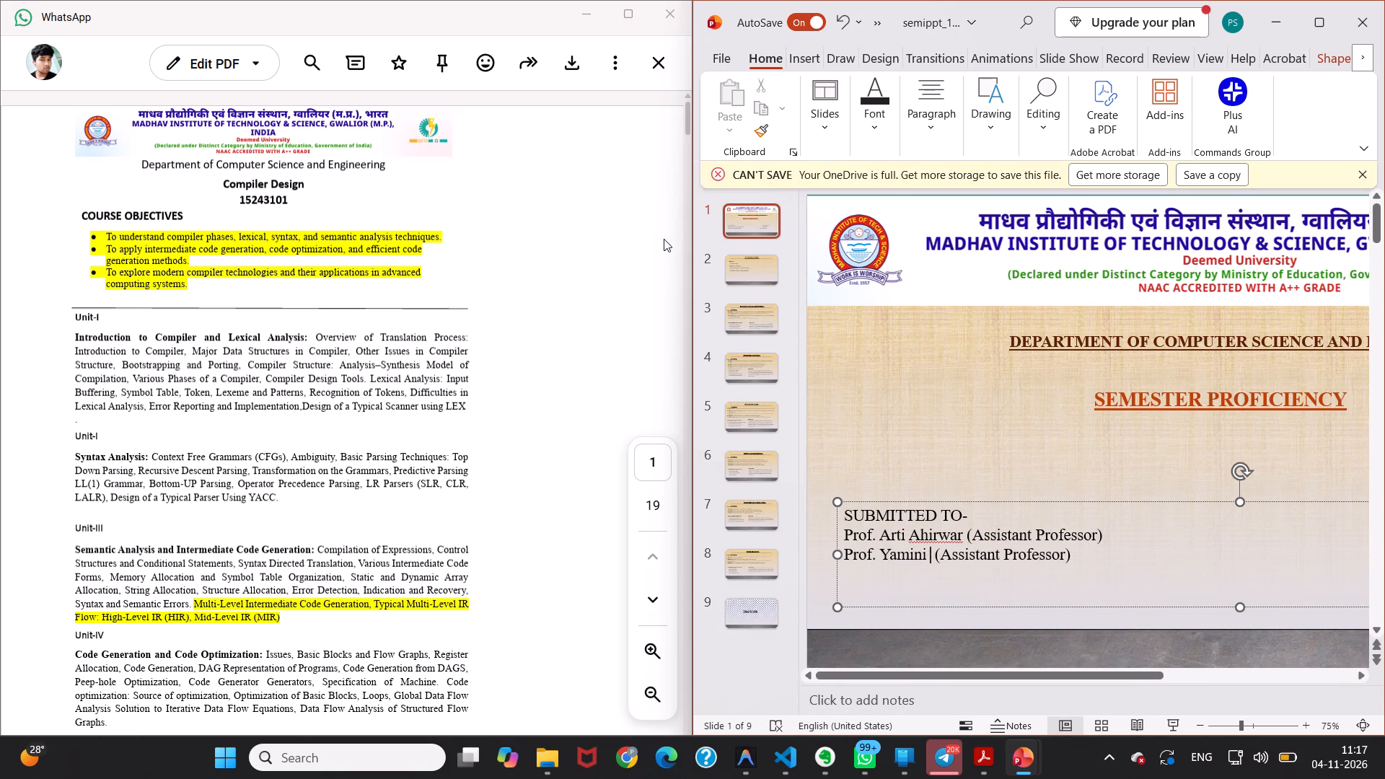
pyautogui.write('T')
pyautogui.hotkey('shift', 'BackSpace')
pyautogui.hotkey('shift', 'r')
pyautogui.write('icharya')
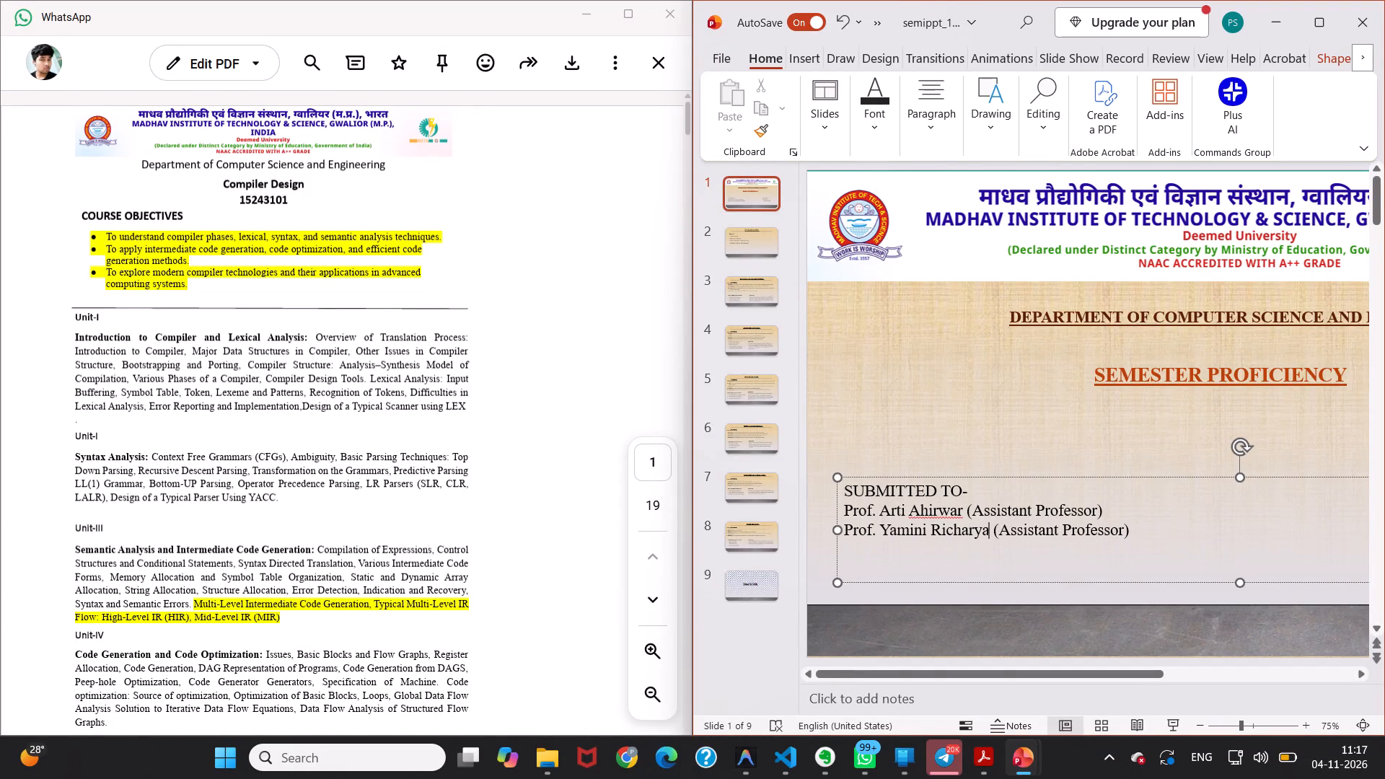
# Remove three extra spaces before the student's enrolment number under SUBMITTED BY so it lines up beneath the student's name.
pyautogui.hscroll(-3, 998, 470)
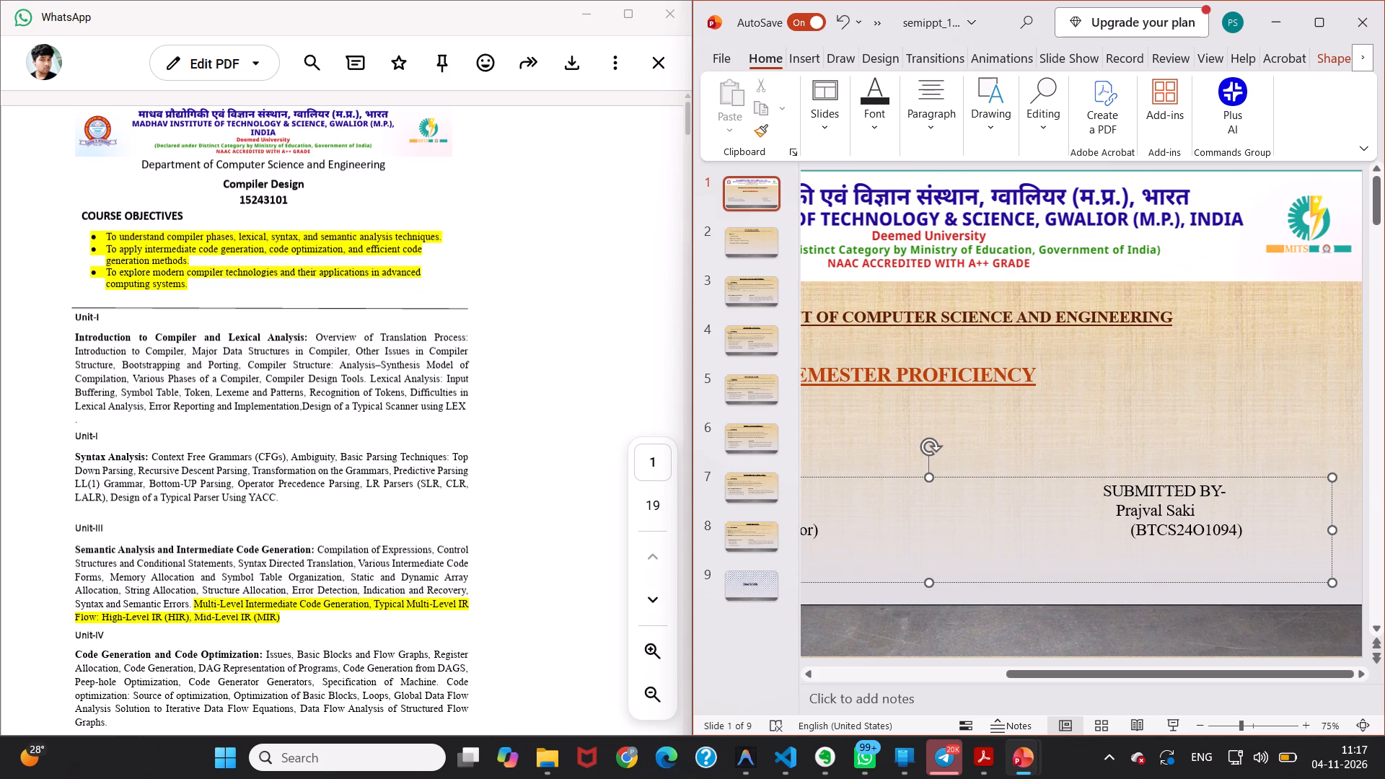
pyautogui.hscroll(5, 1158, 524)
pyautogui.hscroll(-2, 1158, 524)
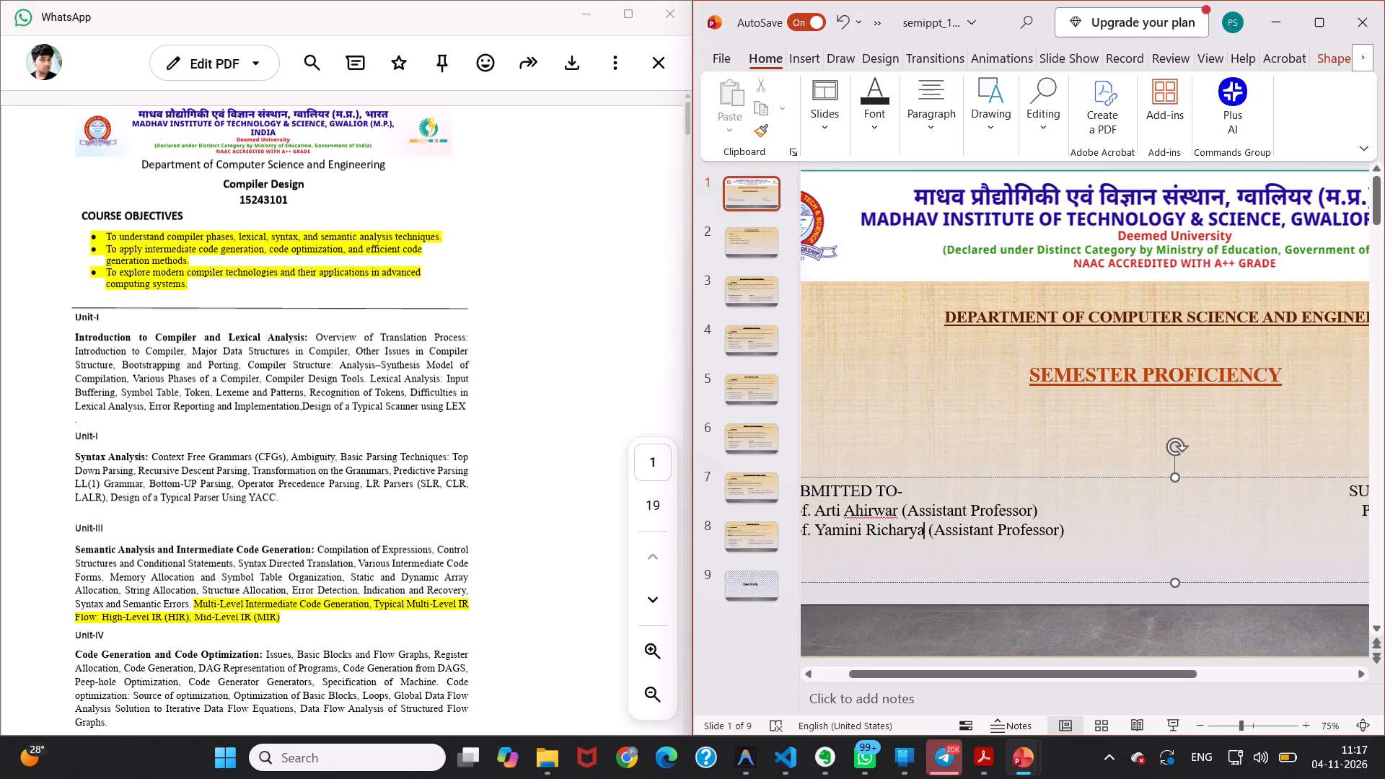
pyautogui.hscroll(-2, 1158, 524)
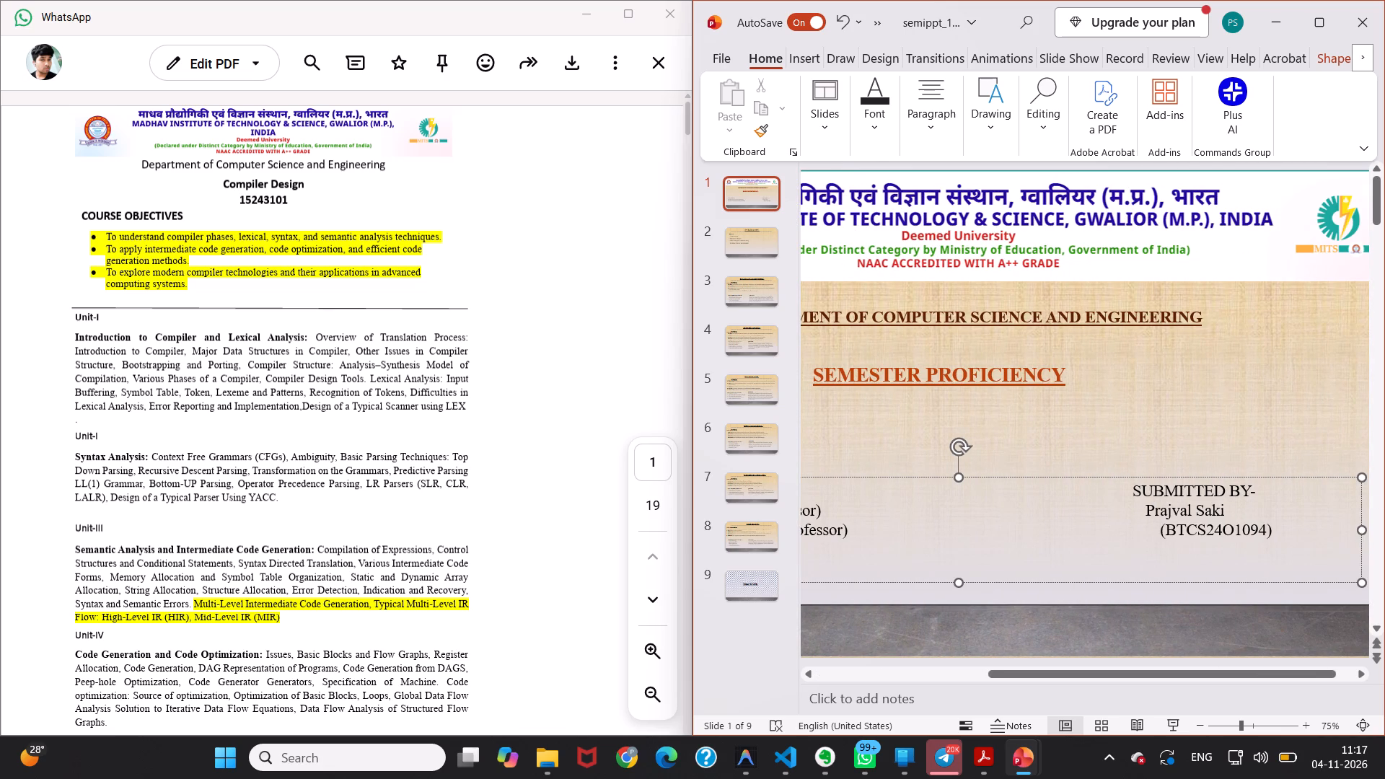
pyautogui.click(1160, 532)
pyautogui.press('BackSpace')
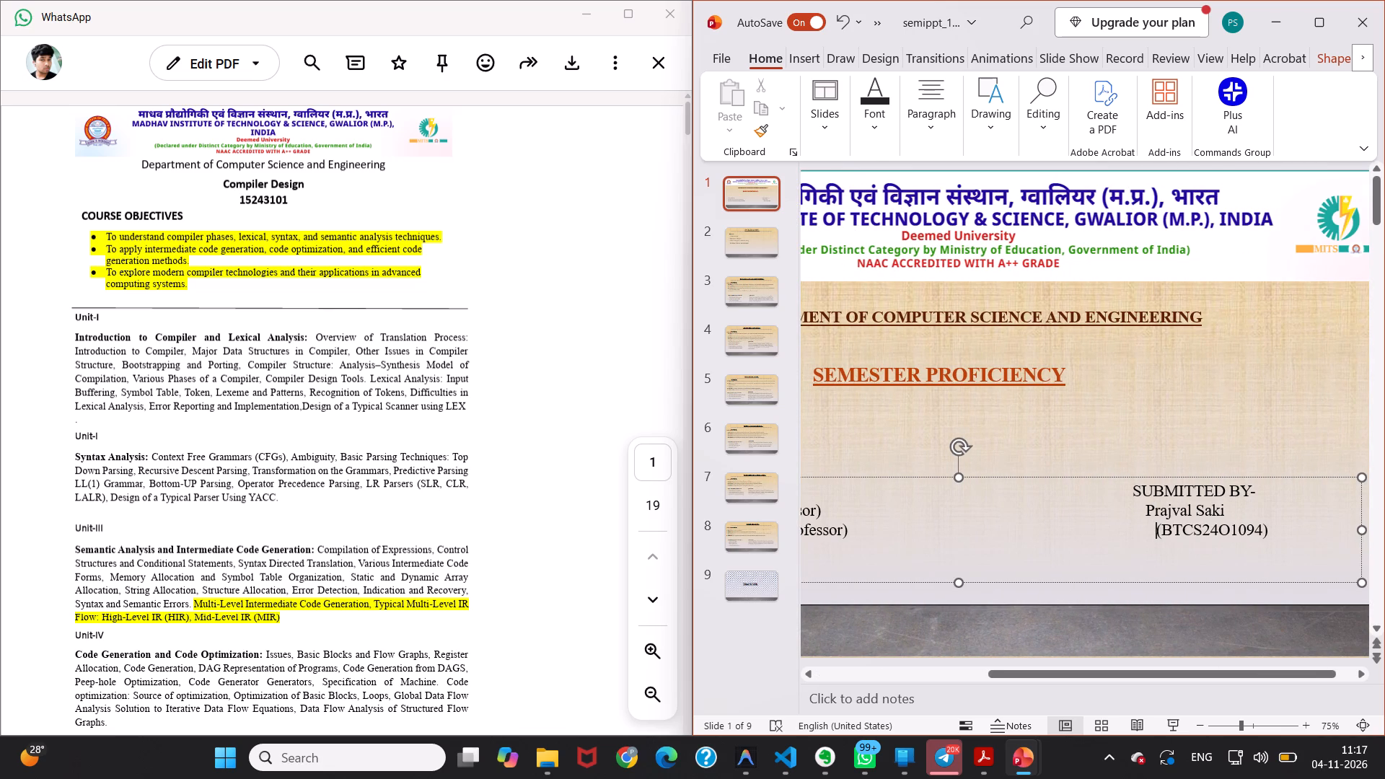
pyautogui.press('BackSpace')
pyautogui.press('BackSpace')
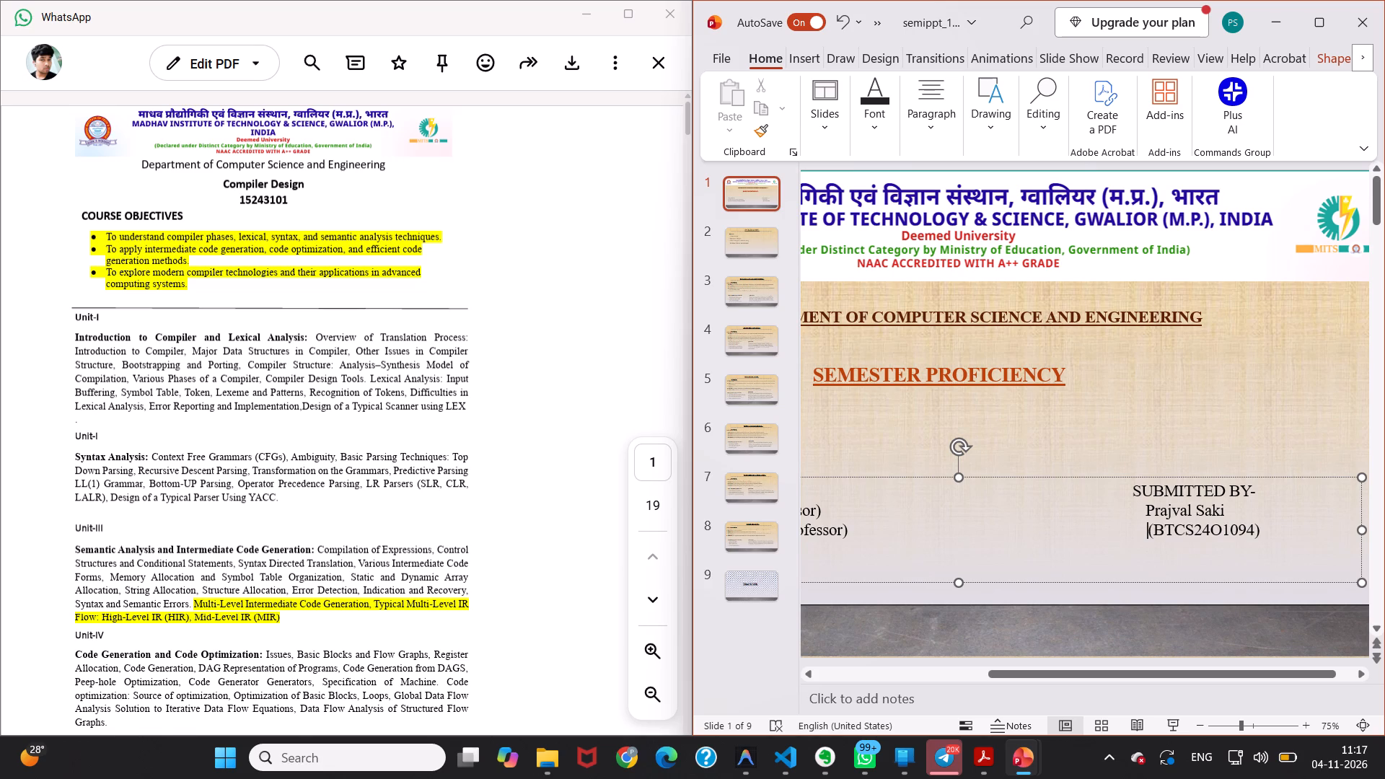
pyautogui.click(1299, 349)
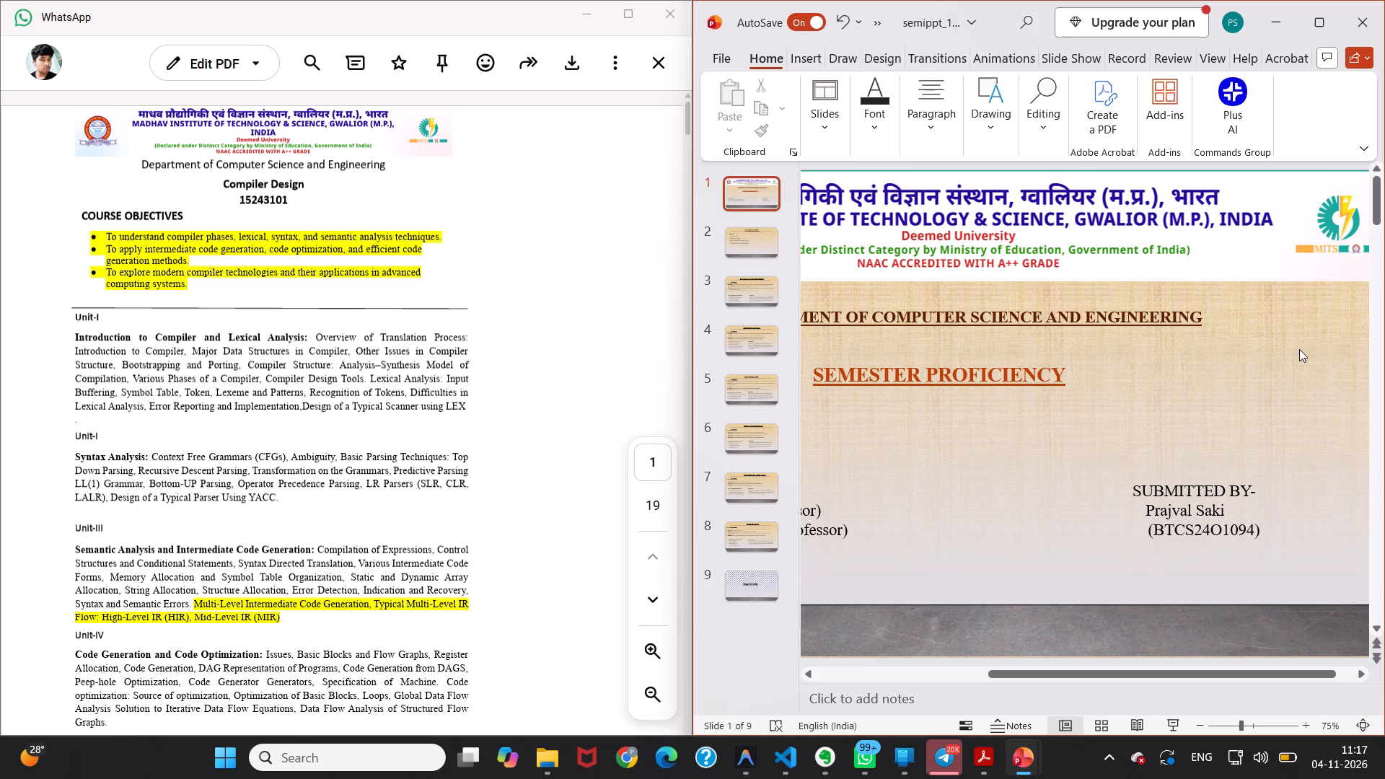
pyautogui.hscroll(5, 1299, 349)
pyautogui.hscroll(-1, 1299, 349)
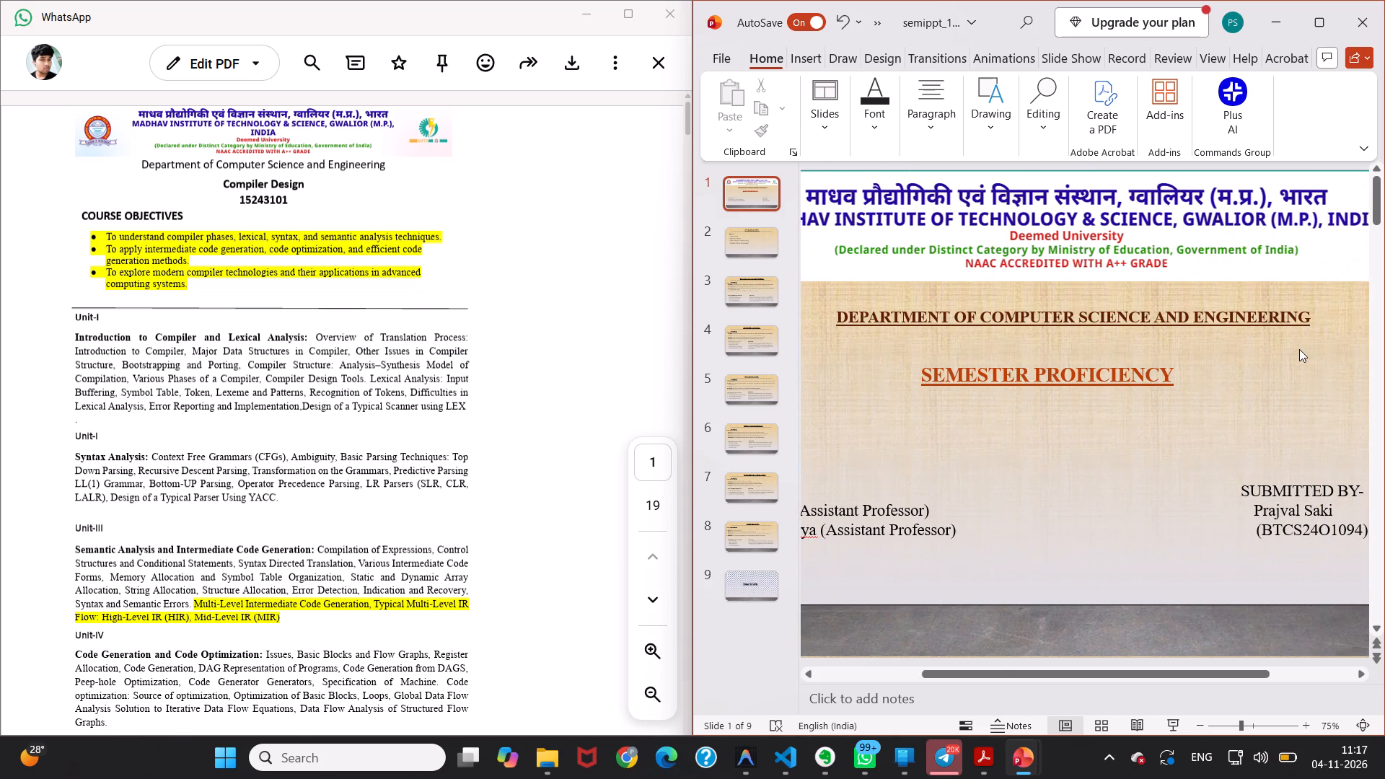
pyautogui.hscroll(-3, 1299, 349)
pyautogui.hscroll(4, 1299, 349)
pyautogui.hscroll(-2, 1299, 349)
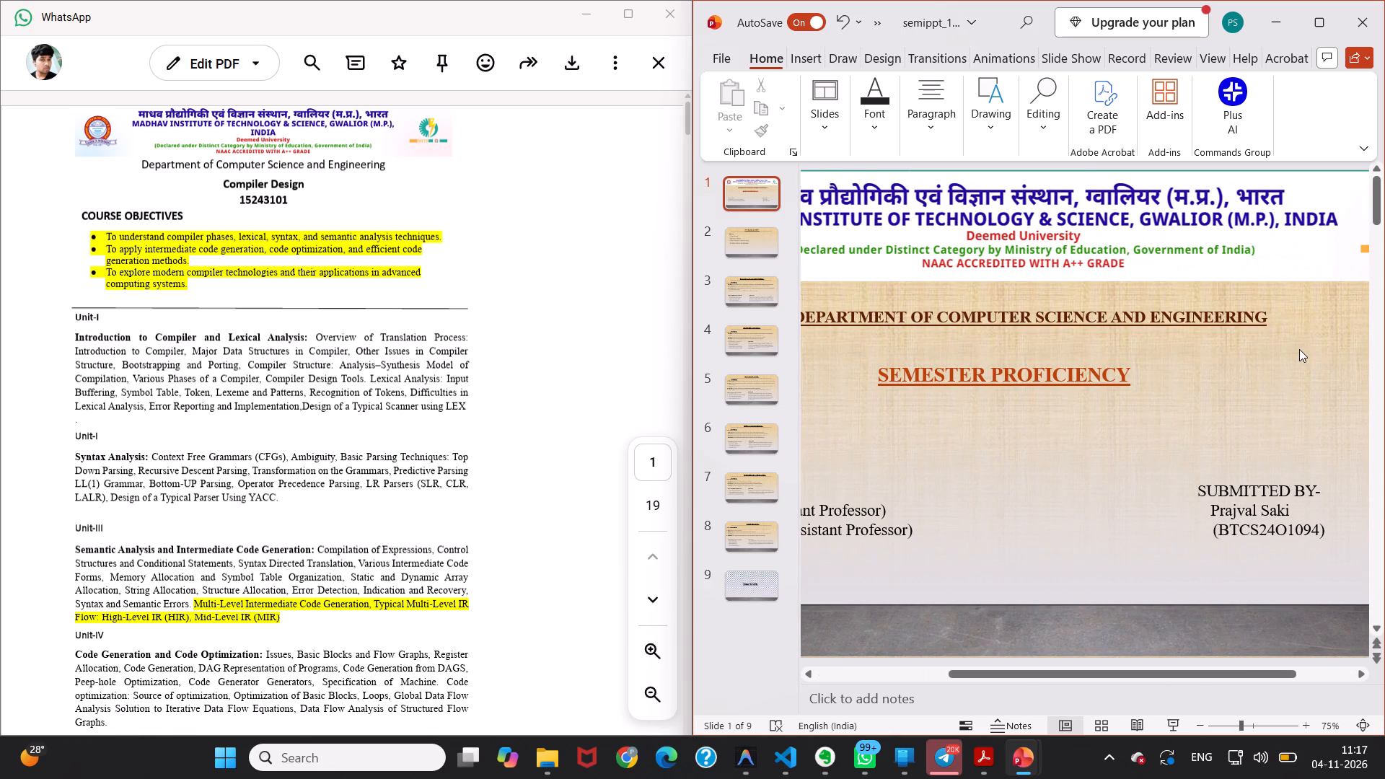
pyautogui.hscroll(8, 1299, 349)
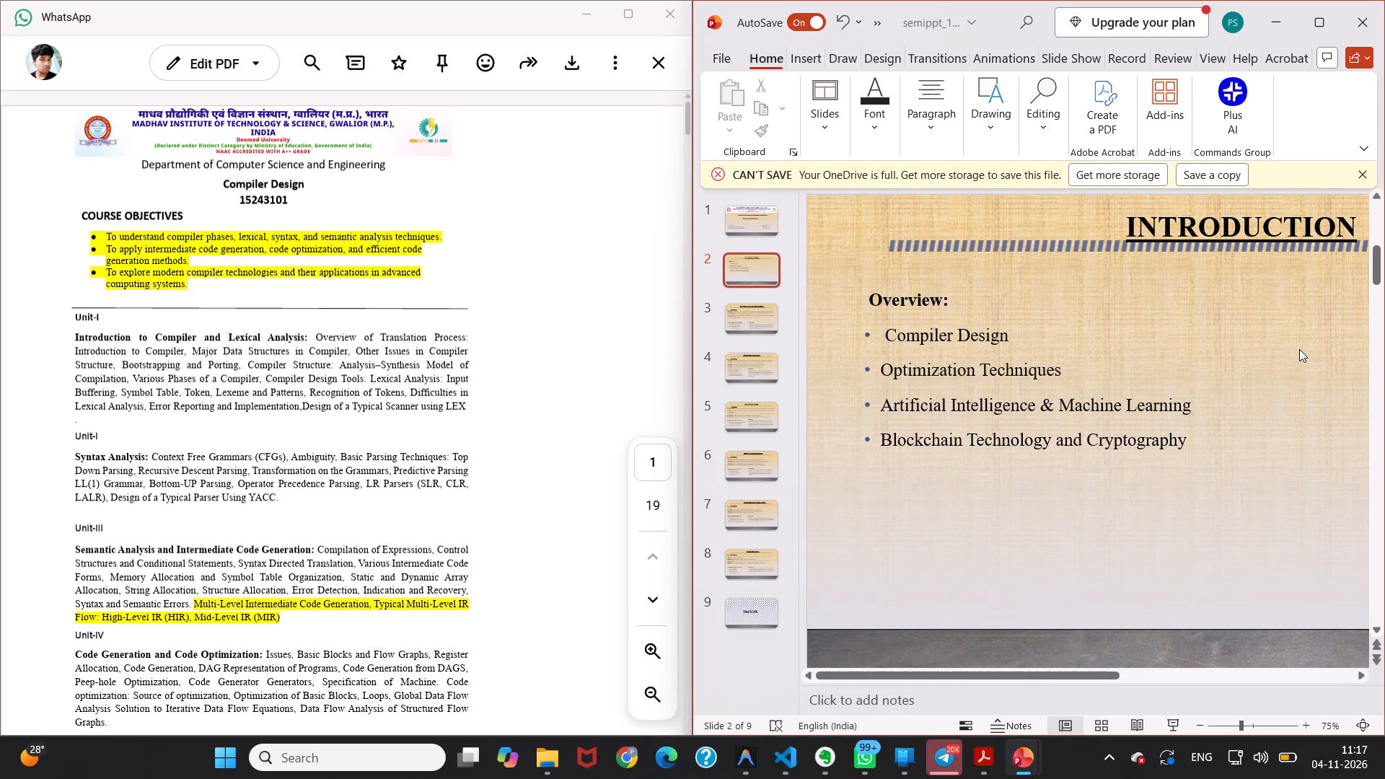
# Open the "Database Management System" title on slide 3 for editing.
pyautogui.scroll(-1, 1278, 340)
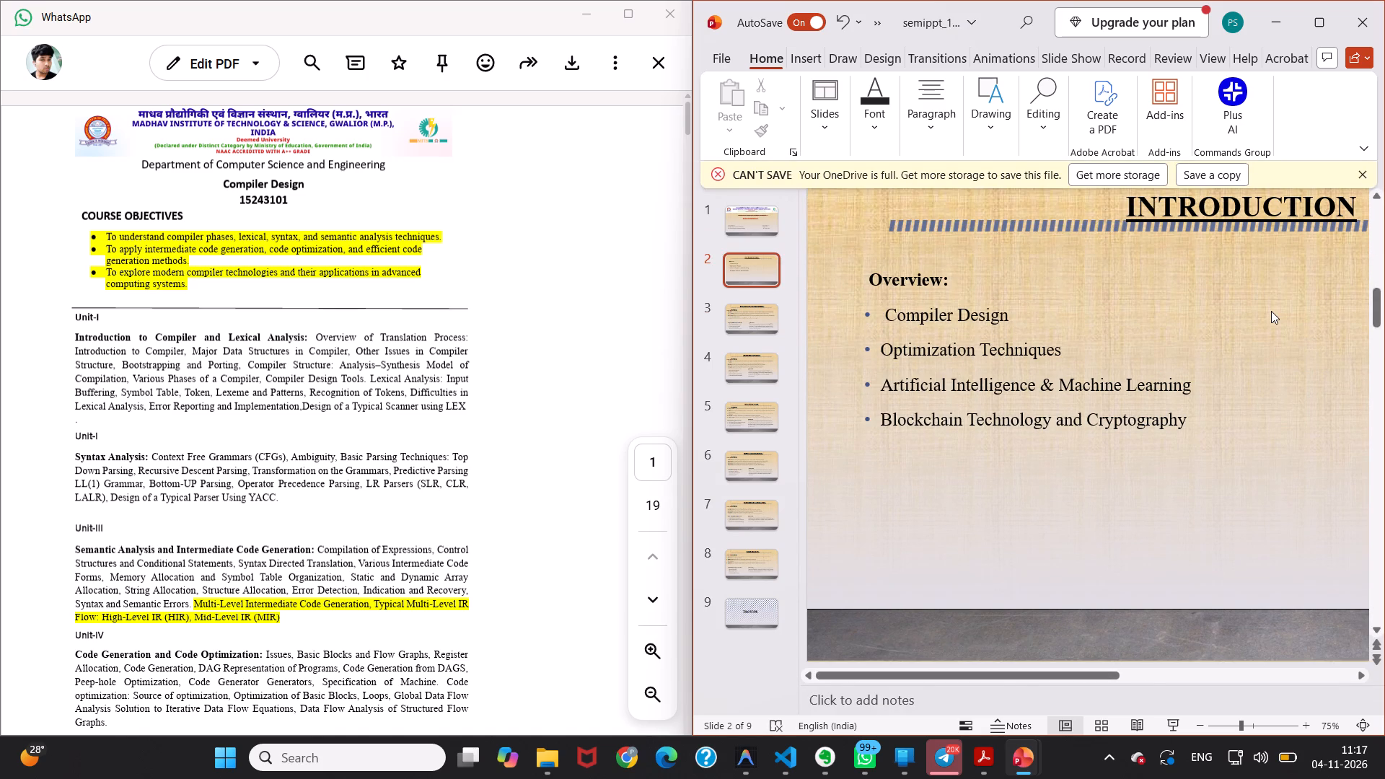
pyautogui.scroll(-1, 1271, 311)
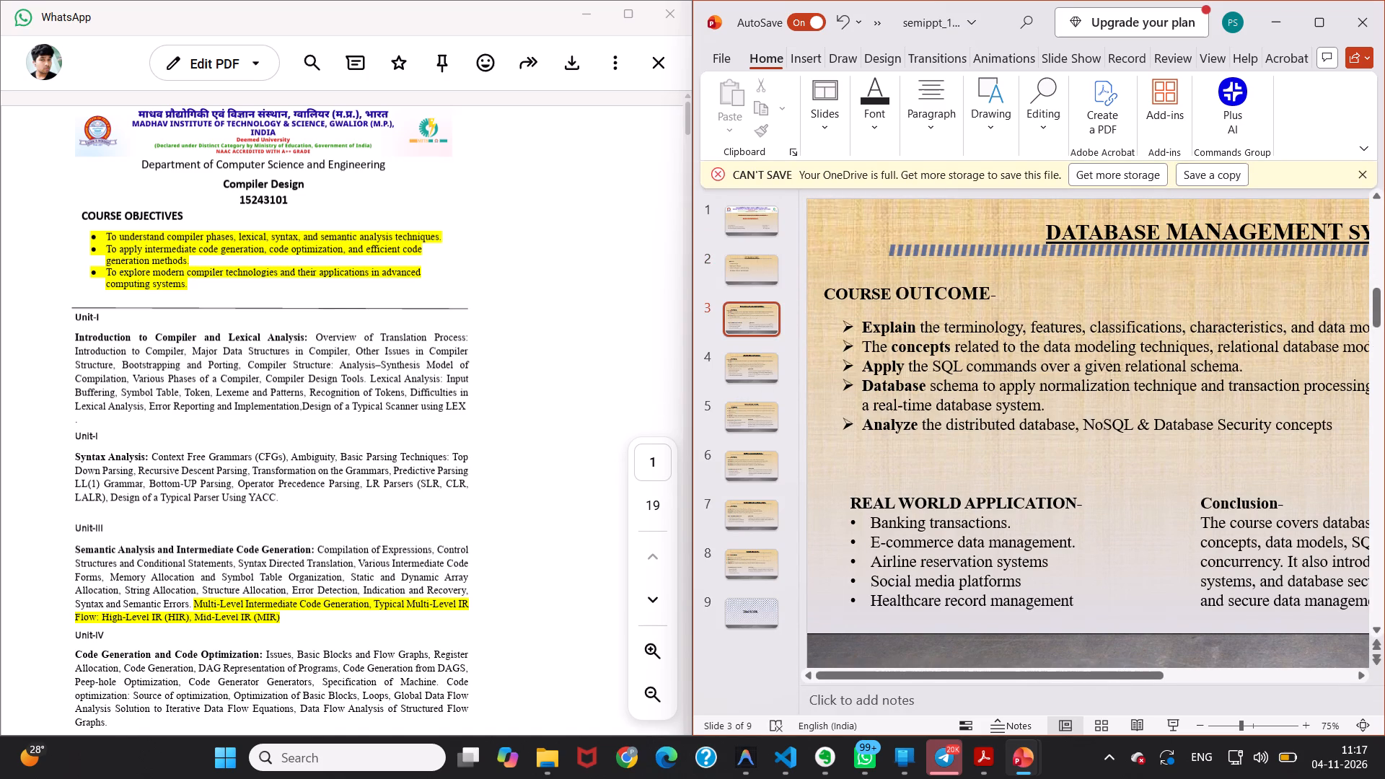
pyautogui.hscroll(-5, 1182, 325)
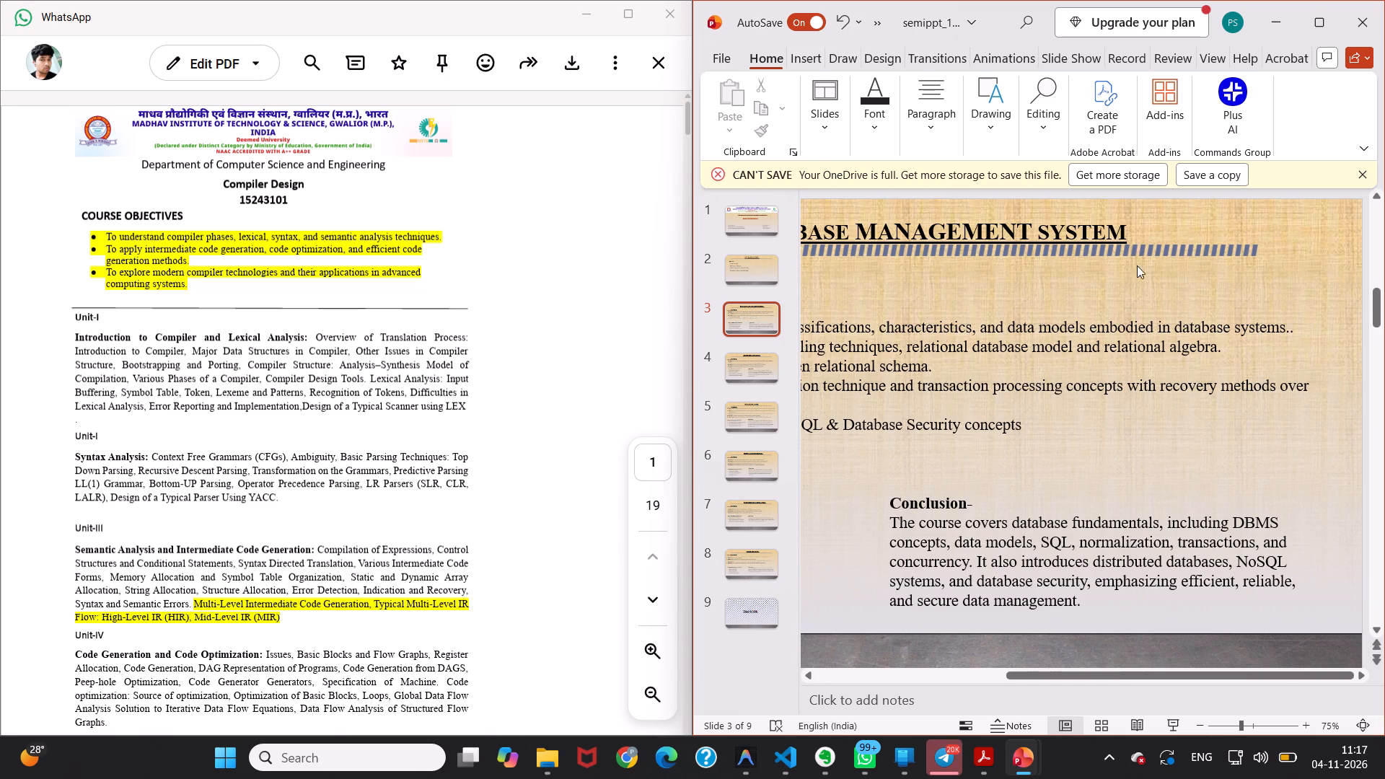
pyautogui.click(1127, 228)
pyautogui.click(1121, 226)
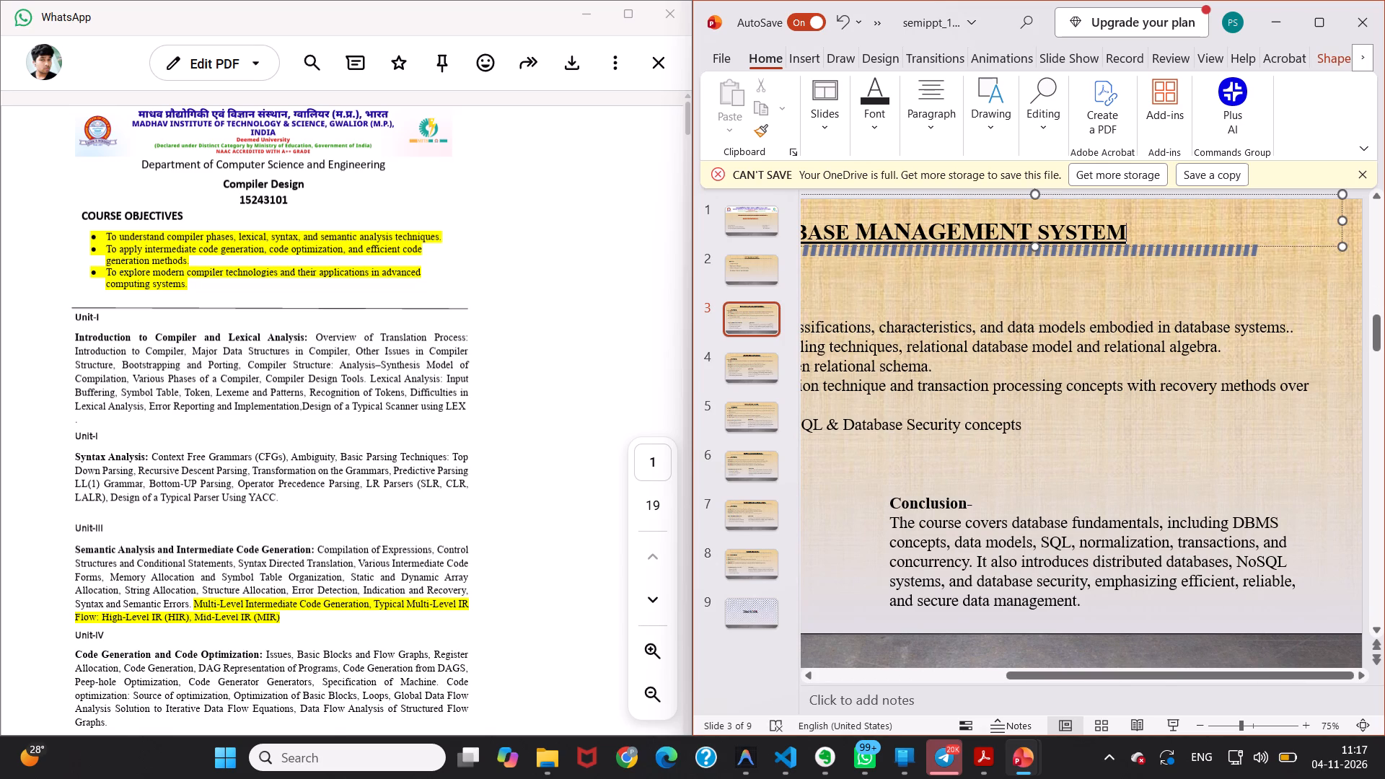
# Replace the slide 3 title with "Compiler Design".
pyautogui.hotkey('ctrl', 'BackSpace')
pyautogui.hotkey('ctrl', 'BackSpace')
pyautogui.press('BackSpace')
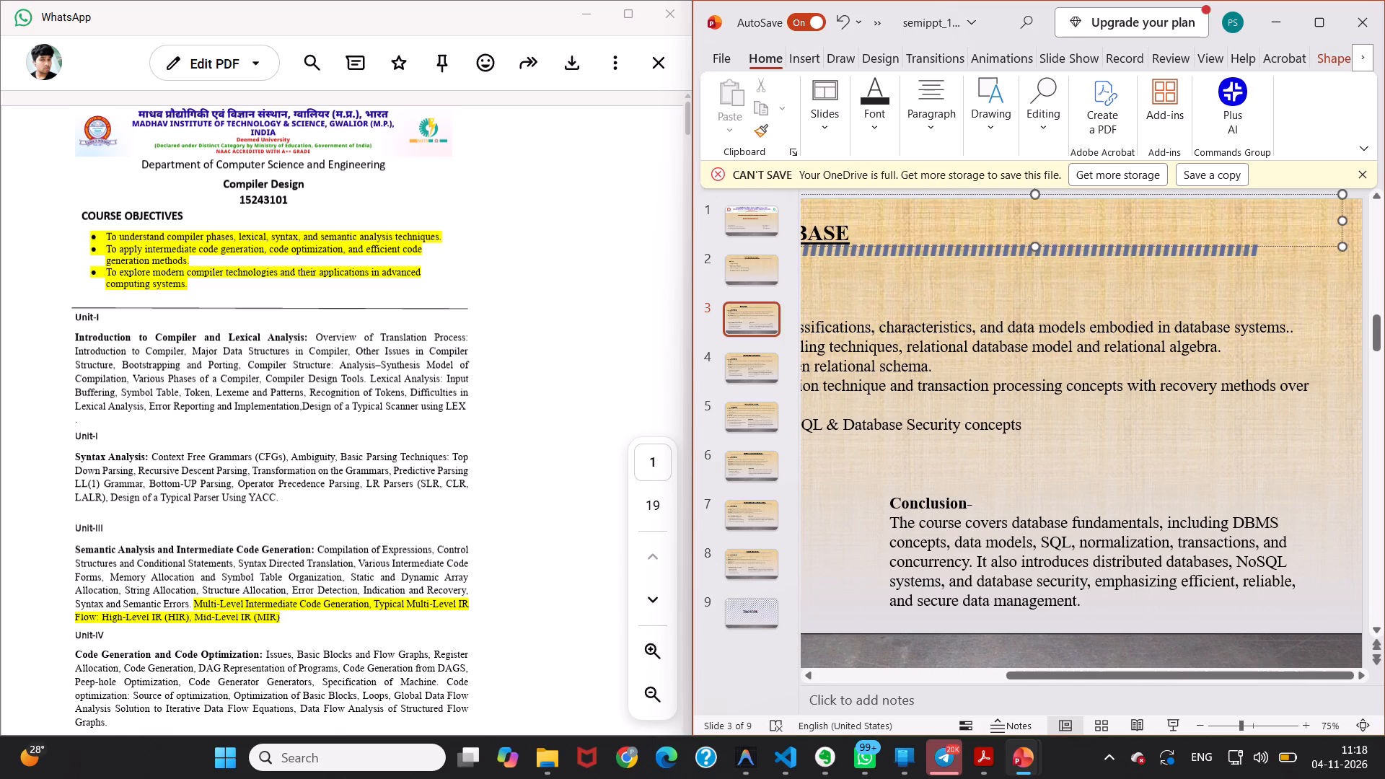
pyautogui.hscroll(4, 1121, 226)
pyautogui.hotkey('ctrl', 'BackSpace')
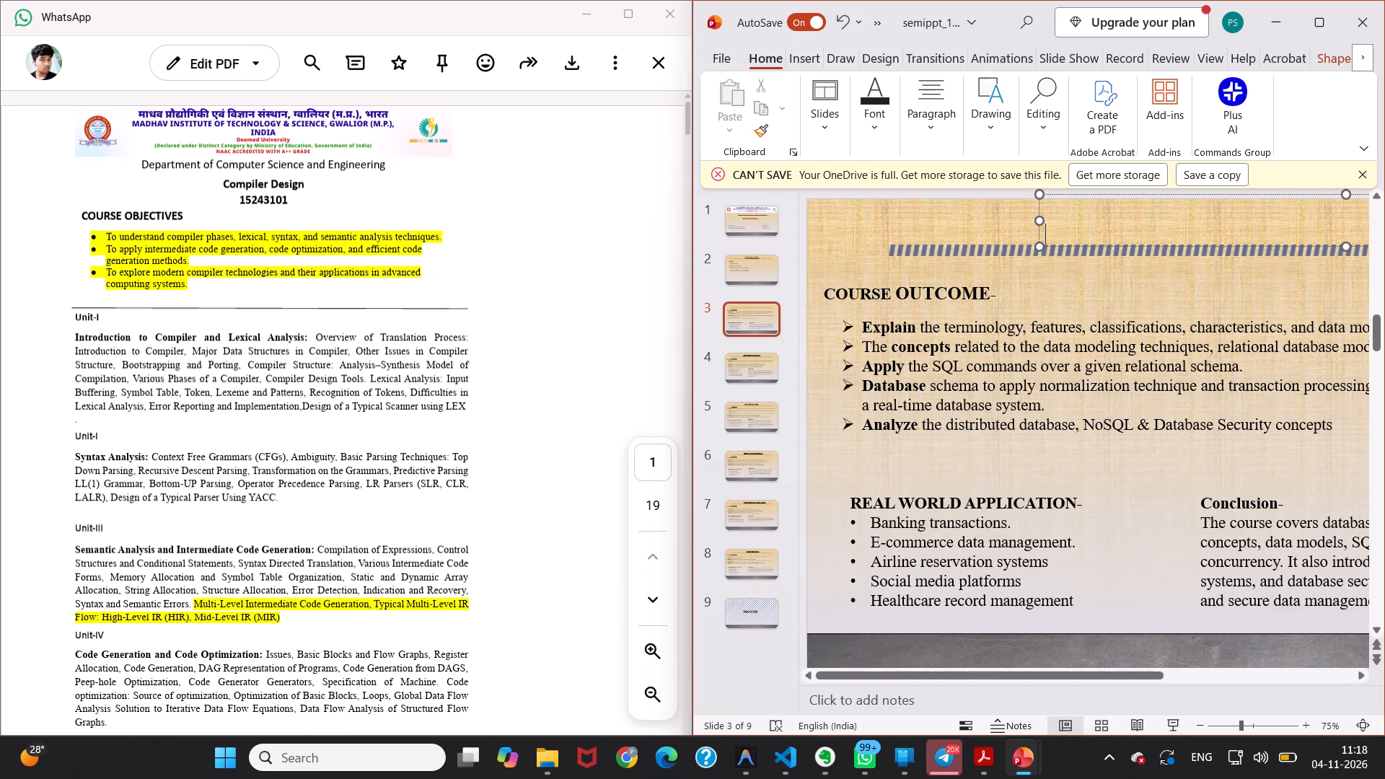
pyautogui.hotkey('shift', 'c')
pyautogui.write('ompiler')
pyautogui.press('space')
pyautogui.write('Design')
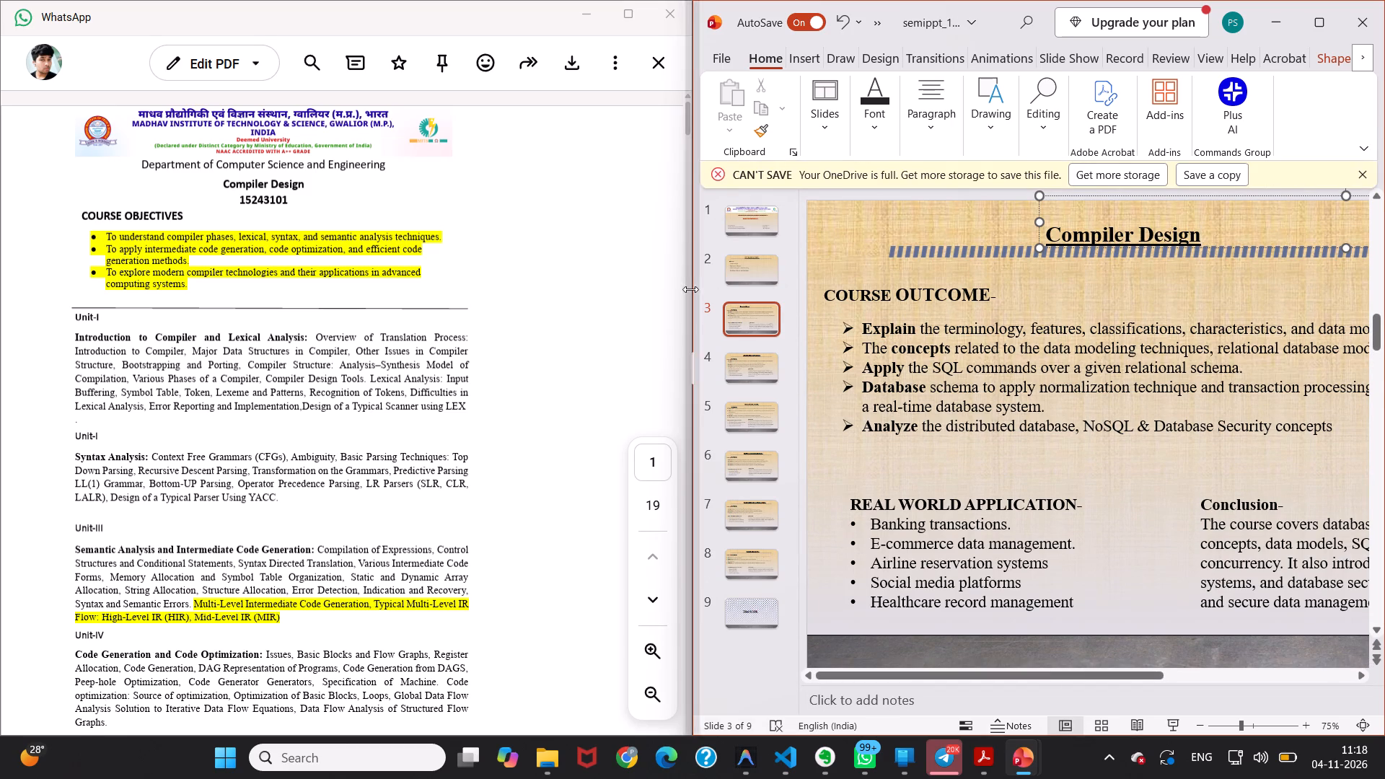
# Find the Course Outcomes section for Compiler Design in the syllabus PDF in WhatsApp.
pyautogui.scroll(-4, 348, 490)
pyautogui.scroll(-3, 283, 413)
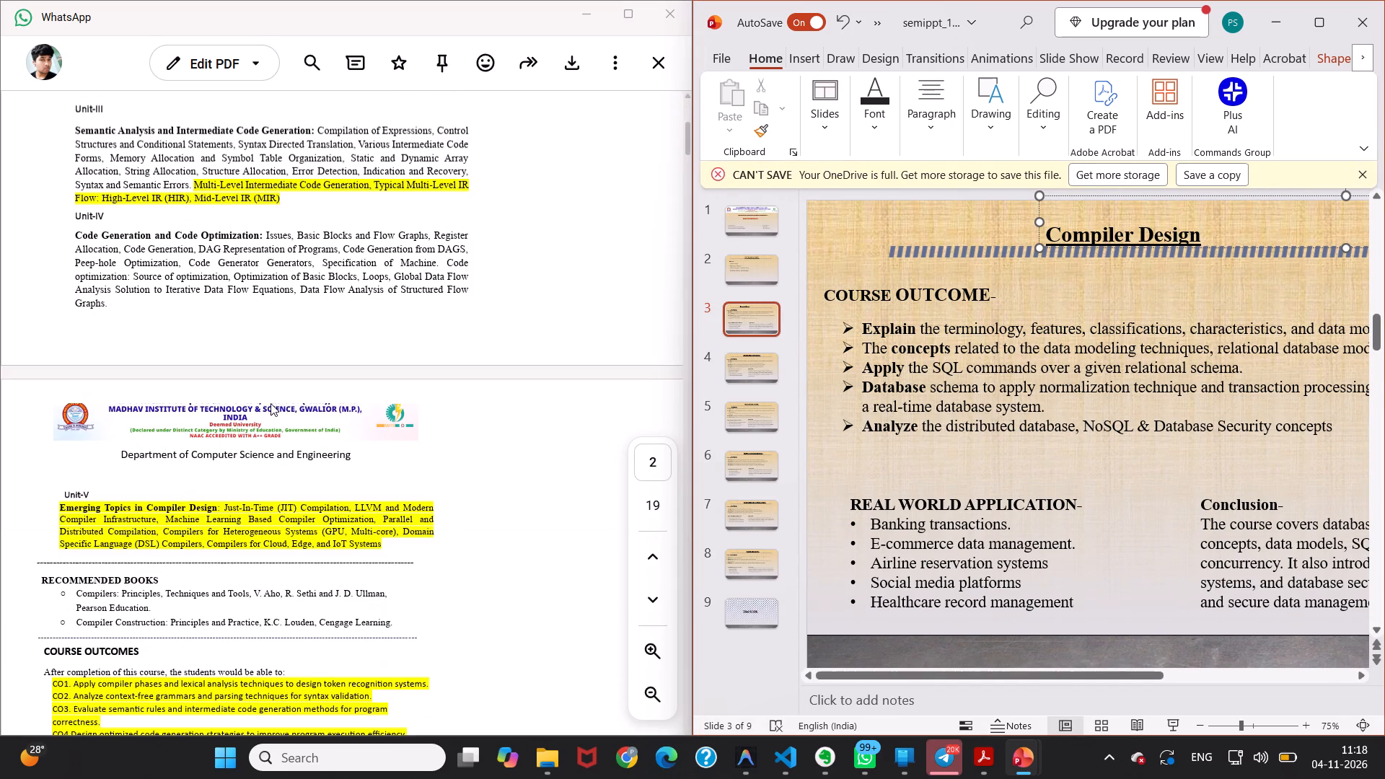
pyautogui.scroll(-5, 264, 405)
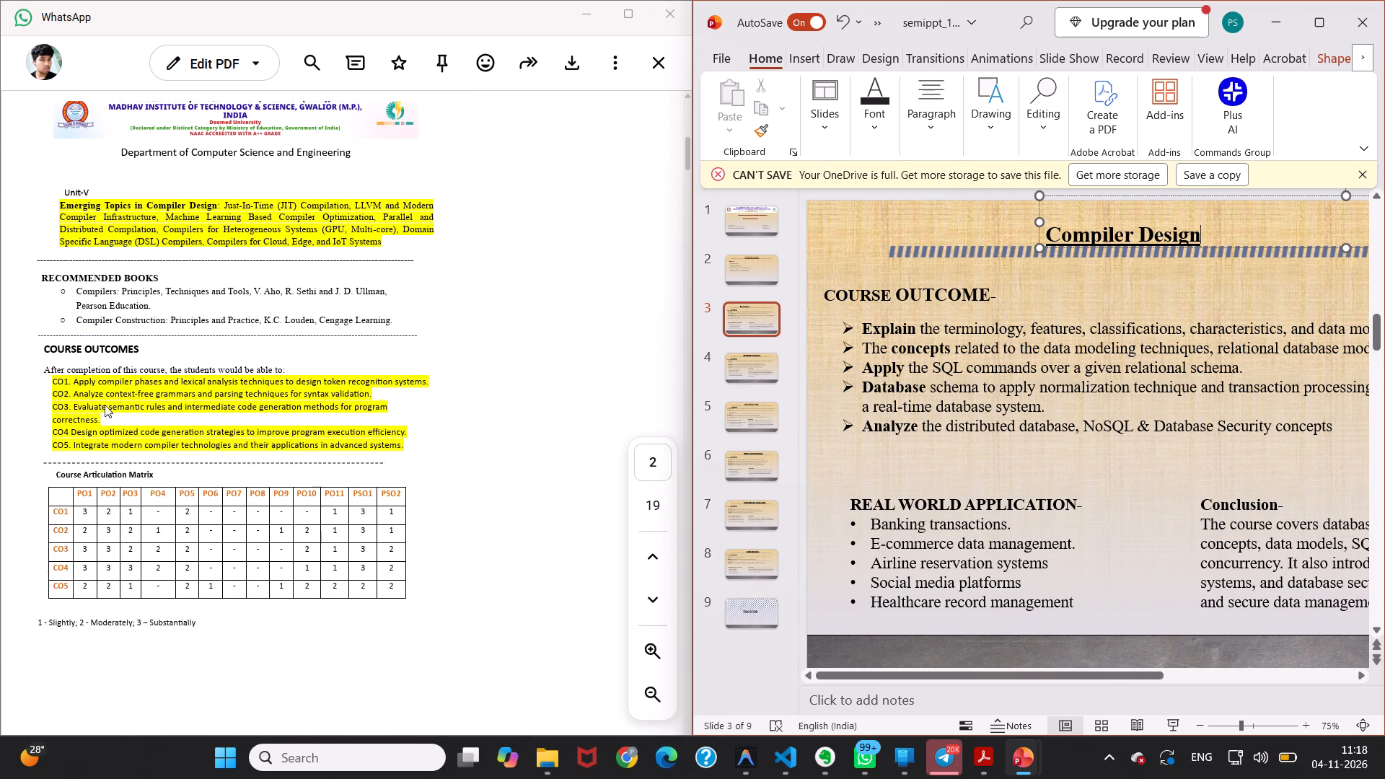
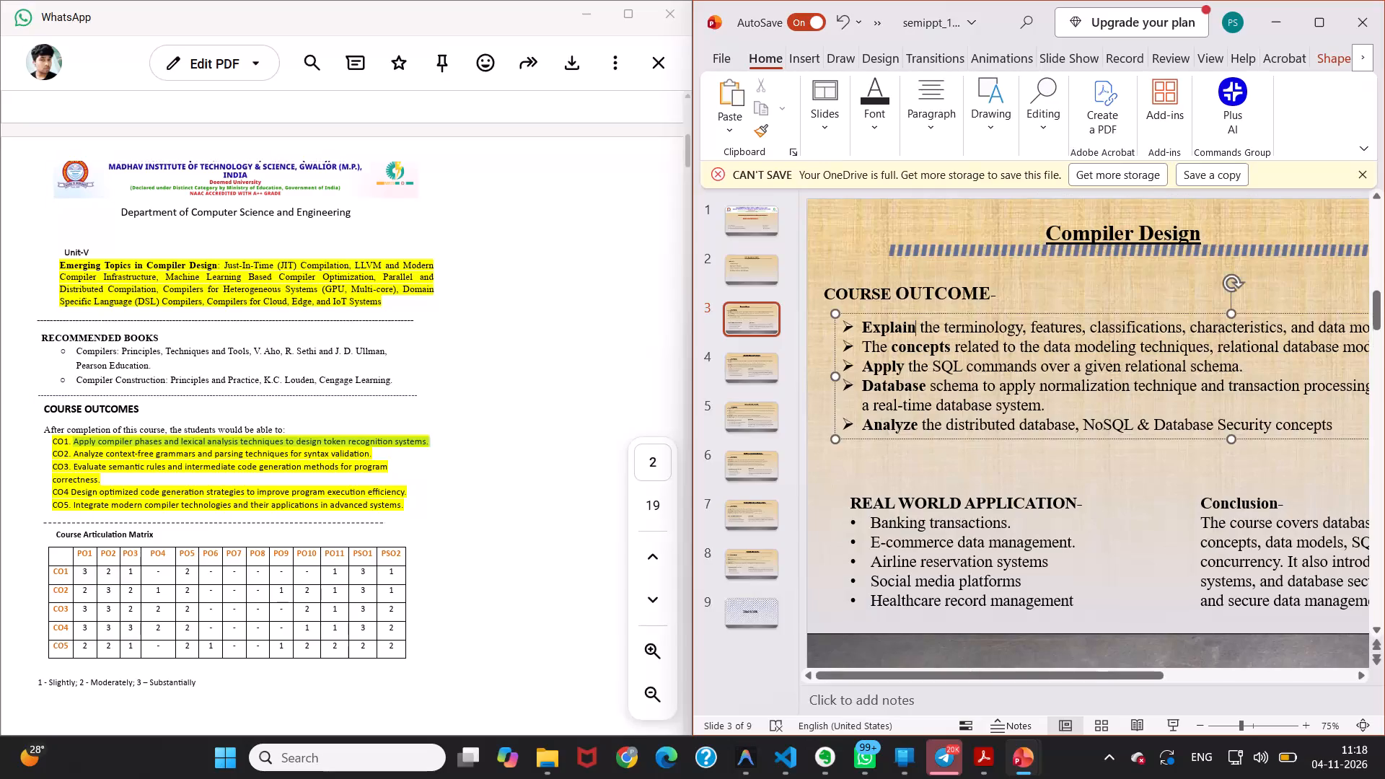
# Delete all five old database course outcome bullets under the COURSE OUTCOME heading on the Compiler Design slide.
pyautogui.hscroll(-1, 1207, 327)
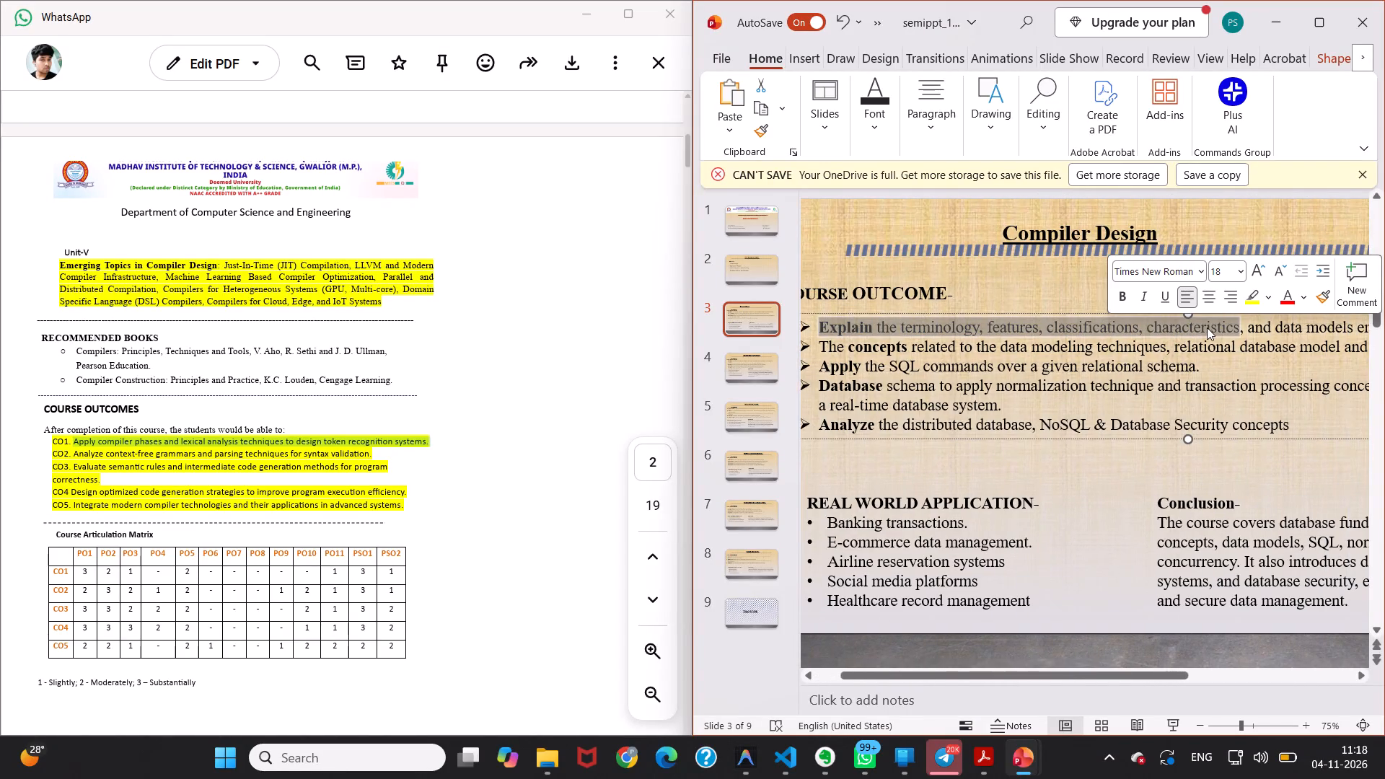
pyautogui.hscroll(-4, 1207, 327)
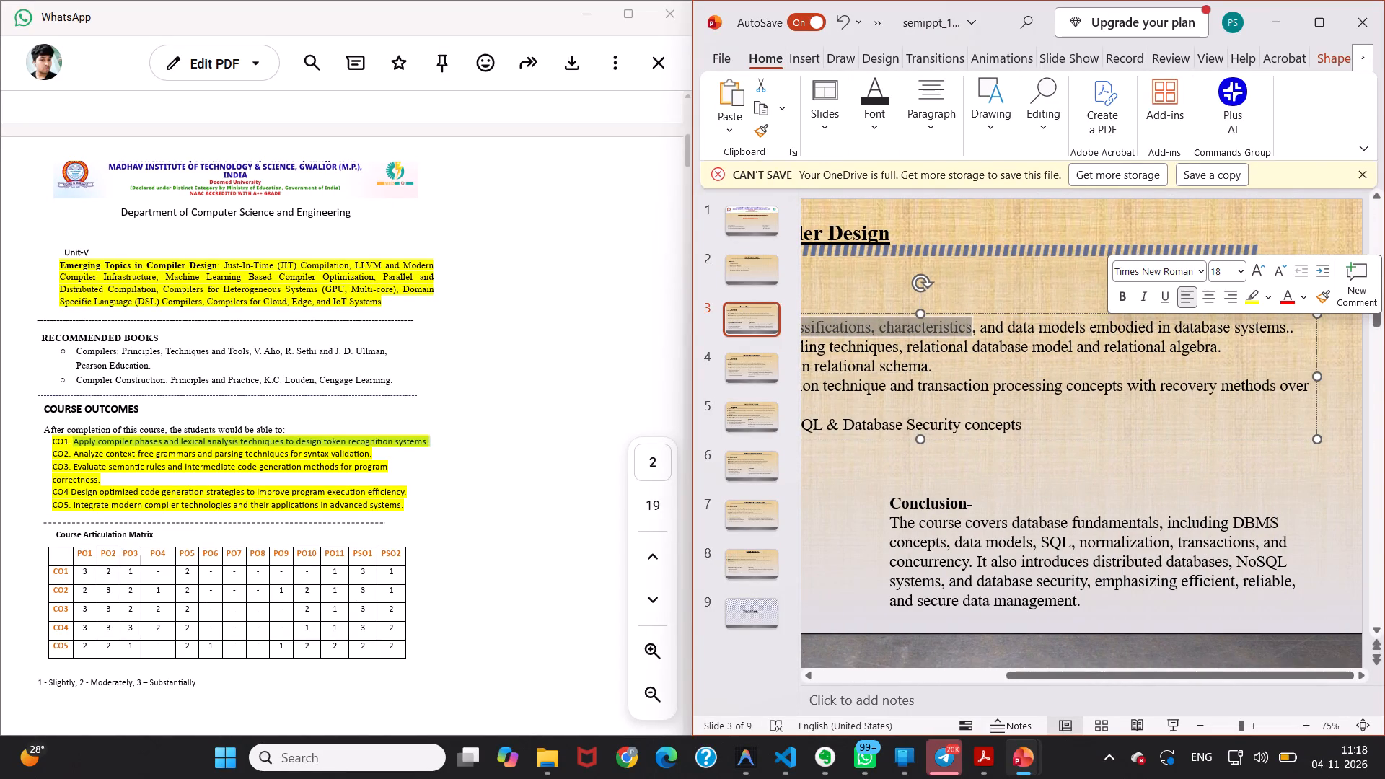
pyautogui.click(1288, 327)
pyautogui.hscroll(2, 1288, 327)
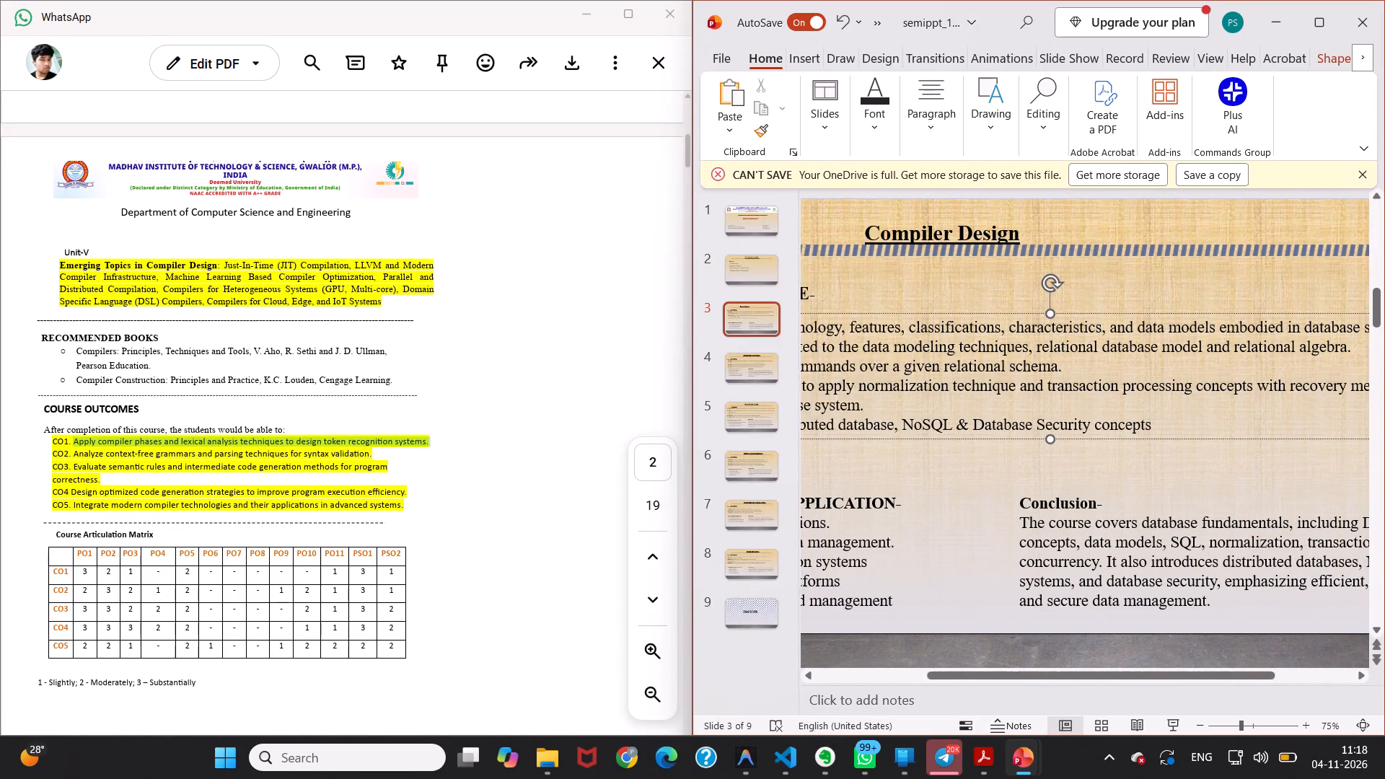
pyautogui.hscroll(3, 1288, 327)
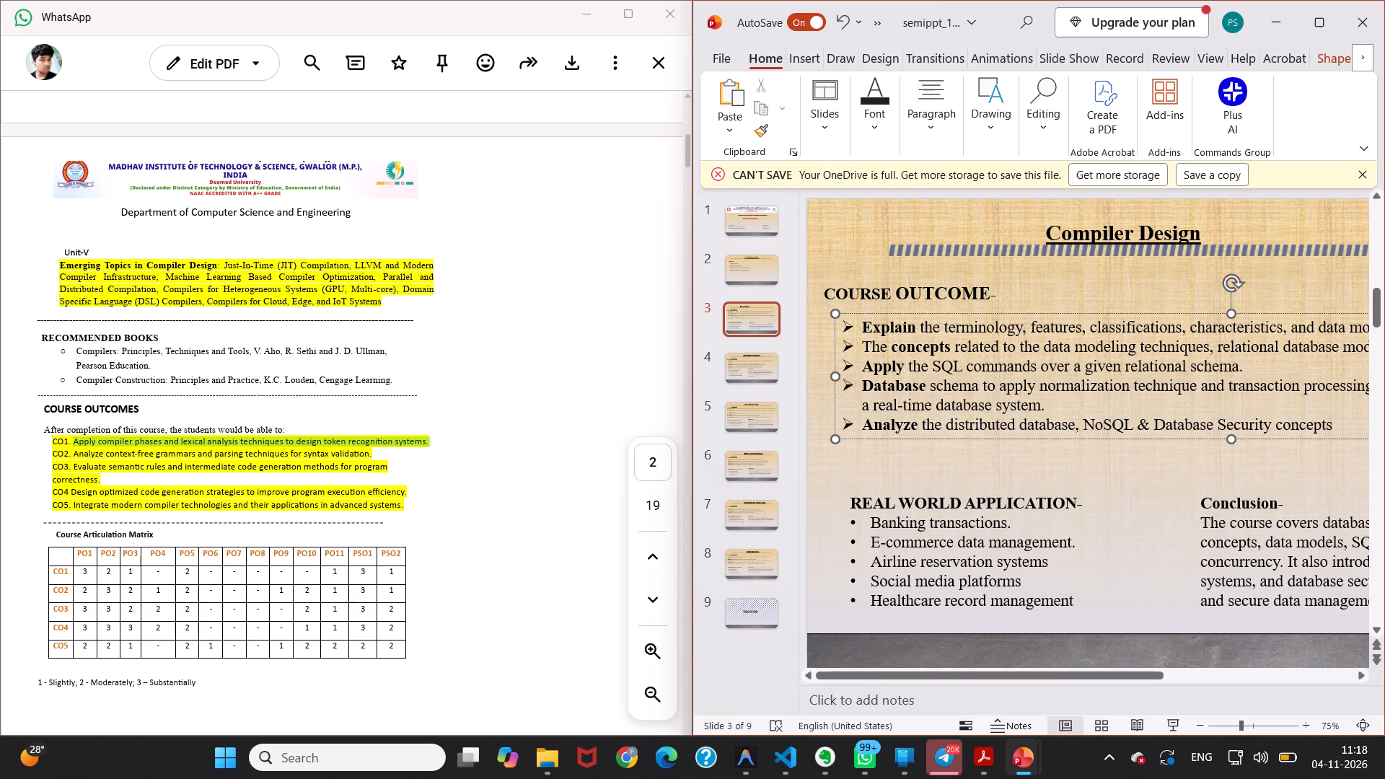
pyautogui.hscroll(-1, 1201, 370)
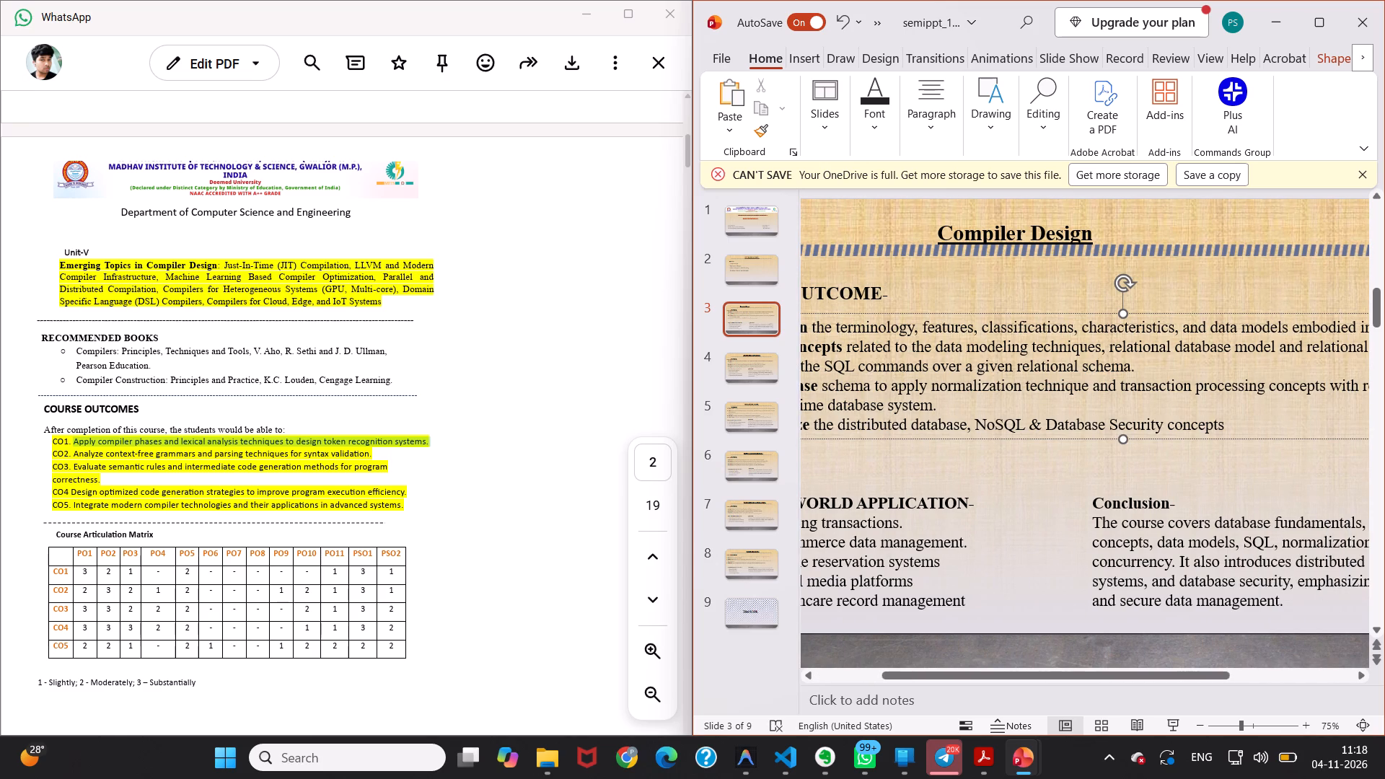
pyautogui.moveTo(1236, 429); pyautogui.dragTo(832, 347)
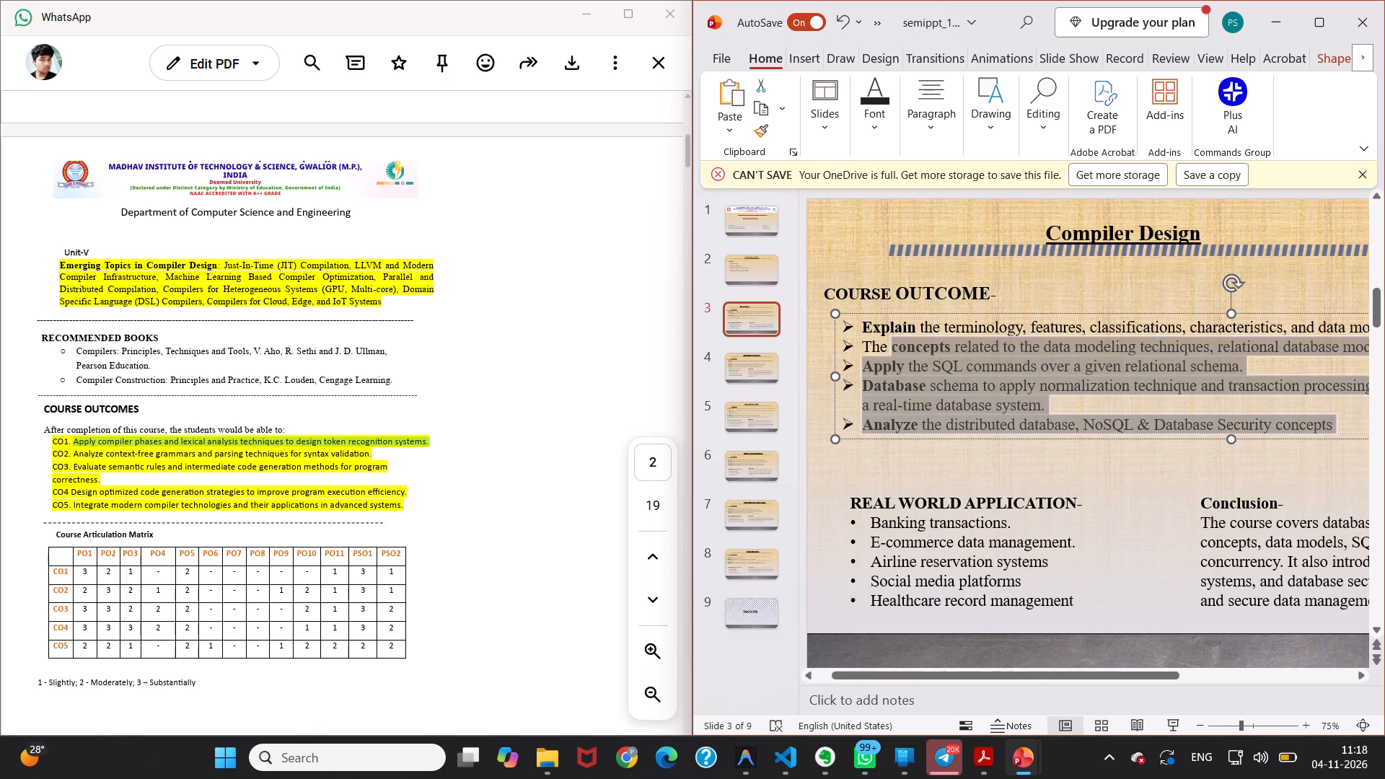
pyautogui.moveTo(832, 347); pyautogui.dragTo(827, 333)
pyautogui.press('BackSpace')
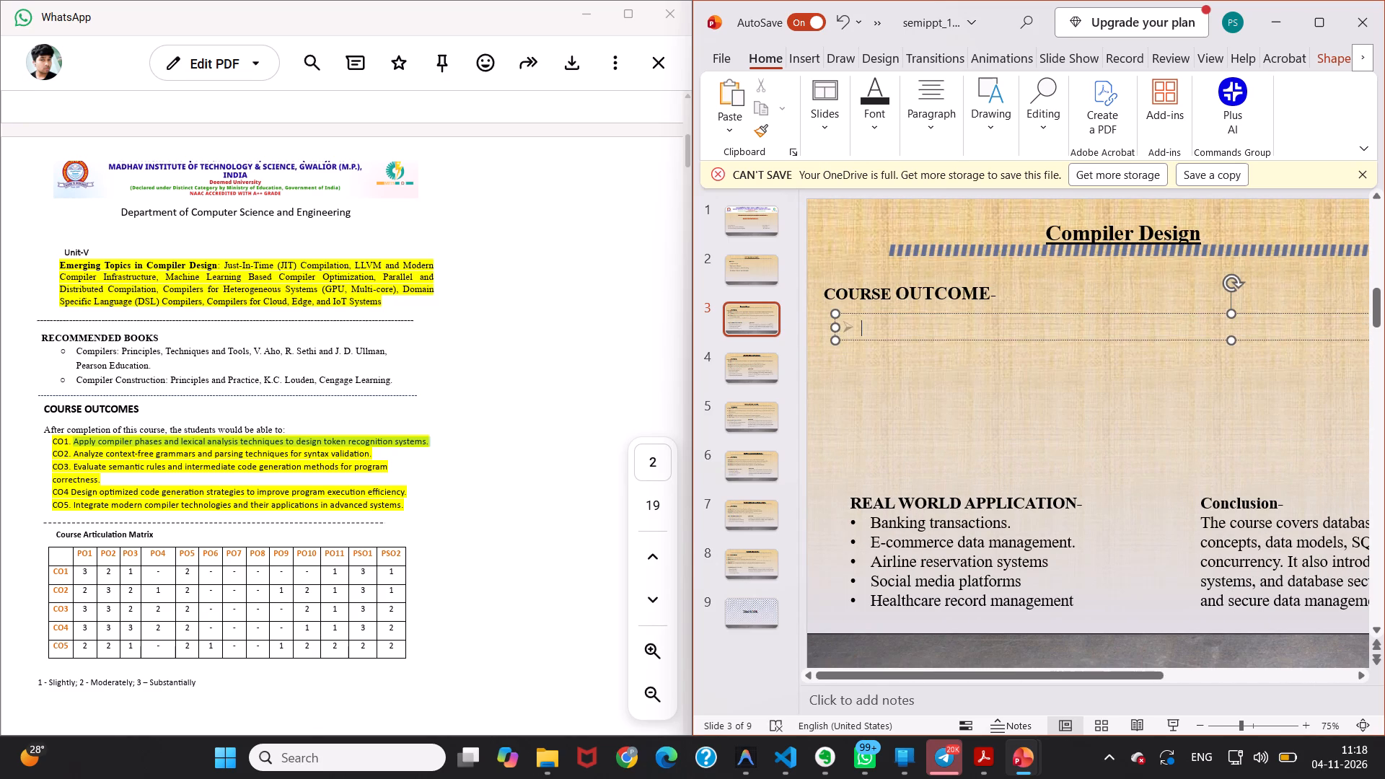
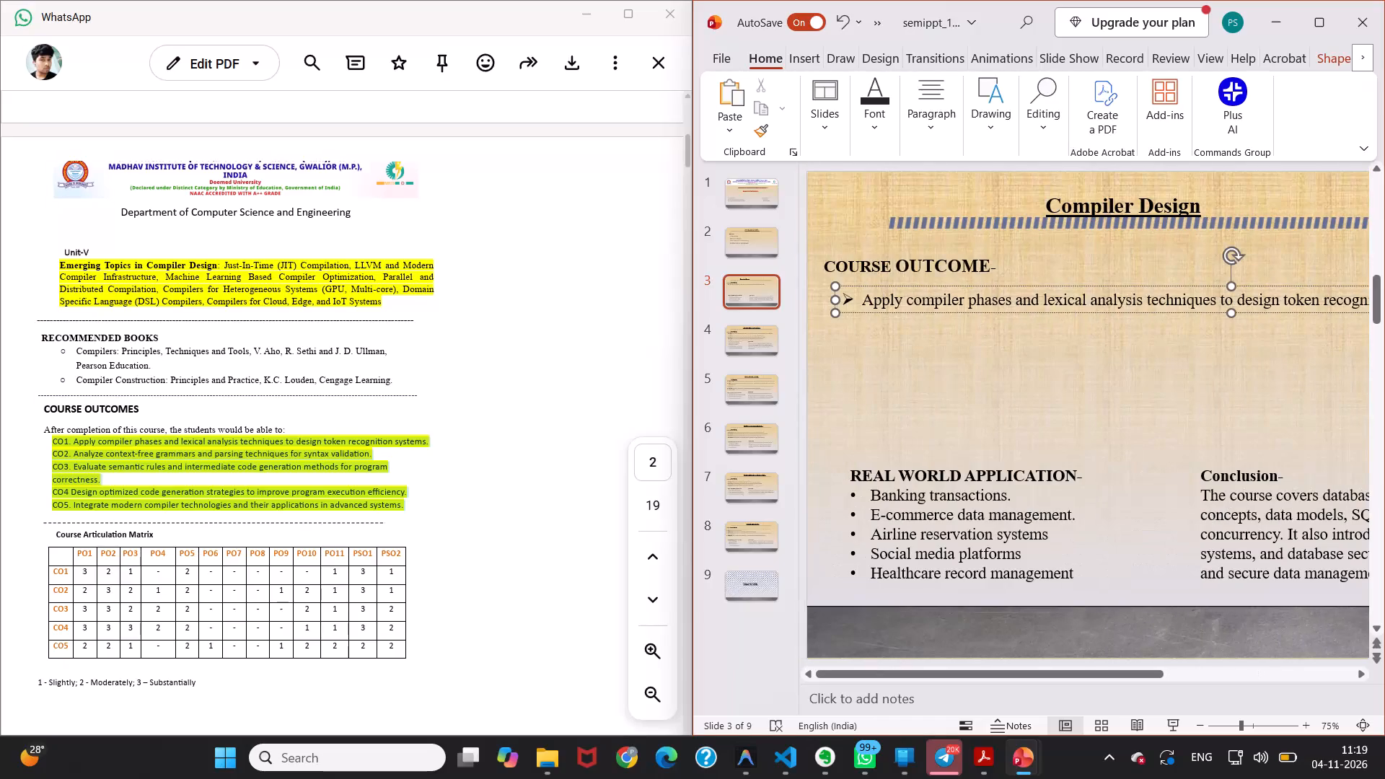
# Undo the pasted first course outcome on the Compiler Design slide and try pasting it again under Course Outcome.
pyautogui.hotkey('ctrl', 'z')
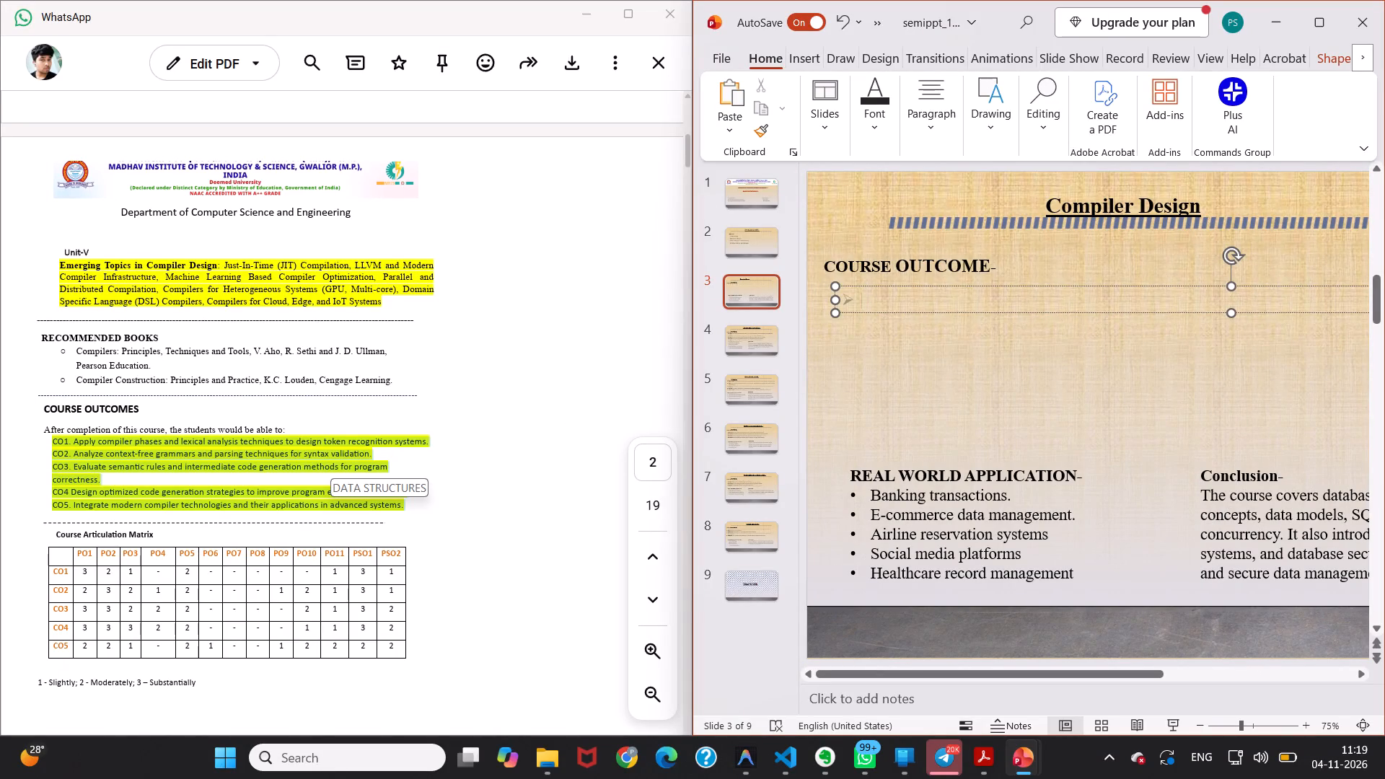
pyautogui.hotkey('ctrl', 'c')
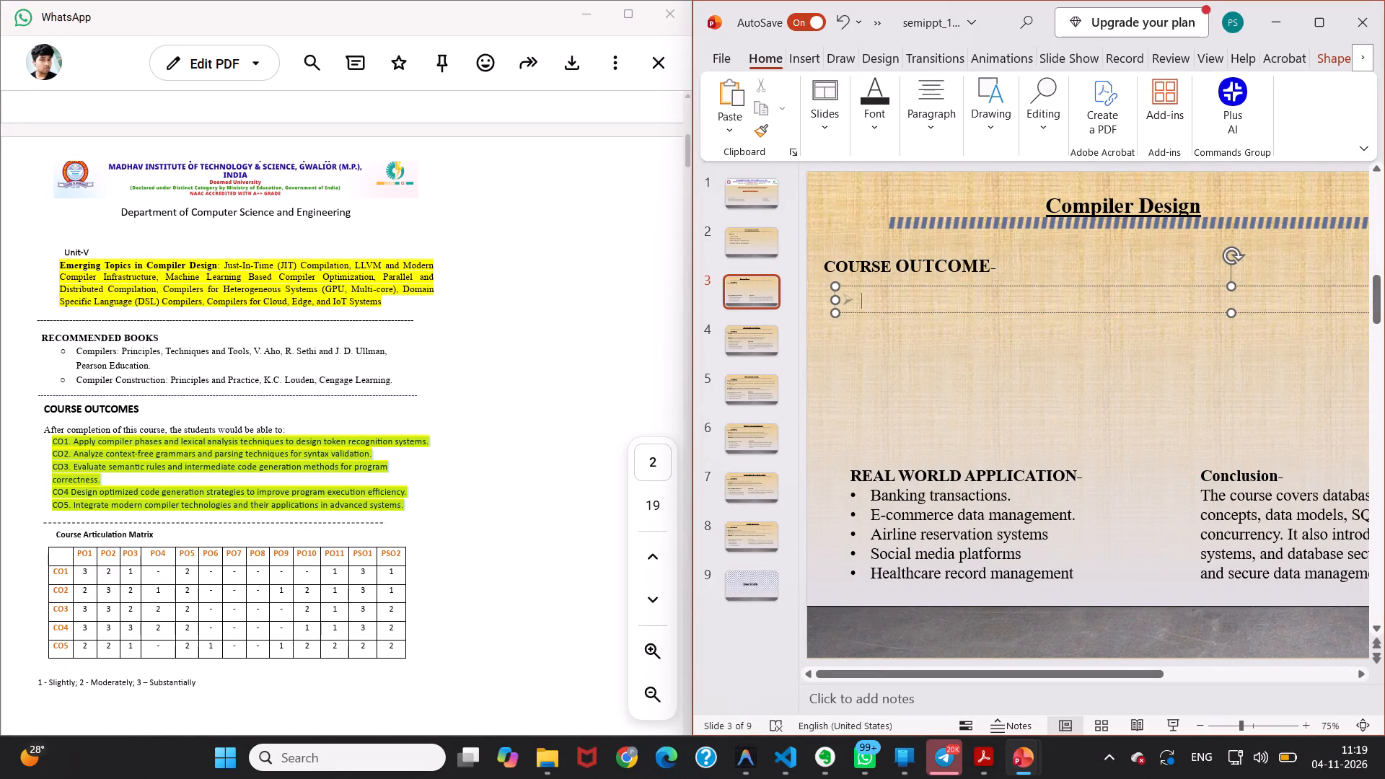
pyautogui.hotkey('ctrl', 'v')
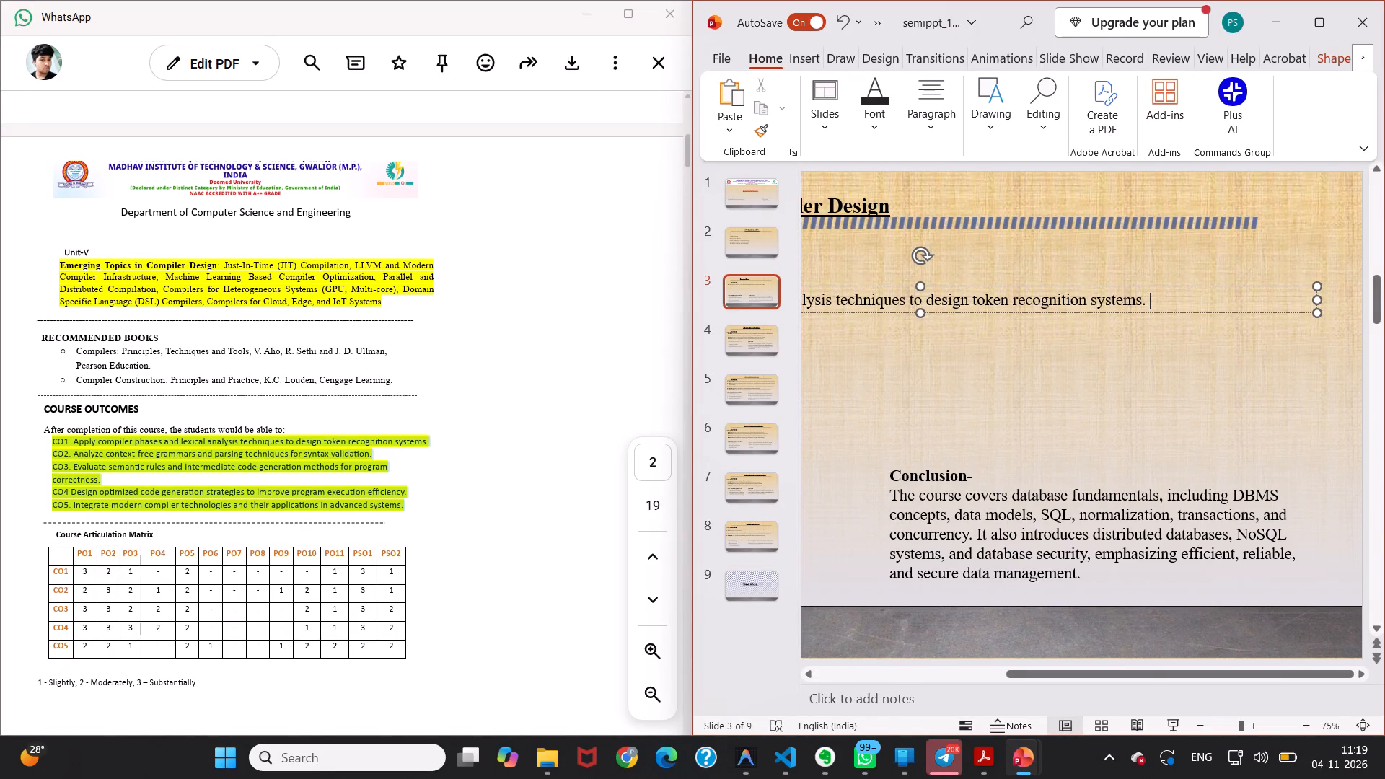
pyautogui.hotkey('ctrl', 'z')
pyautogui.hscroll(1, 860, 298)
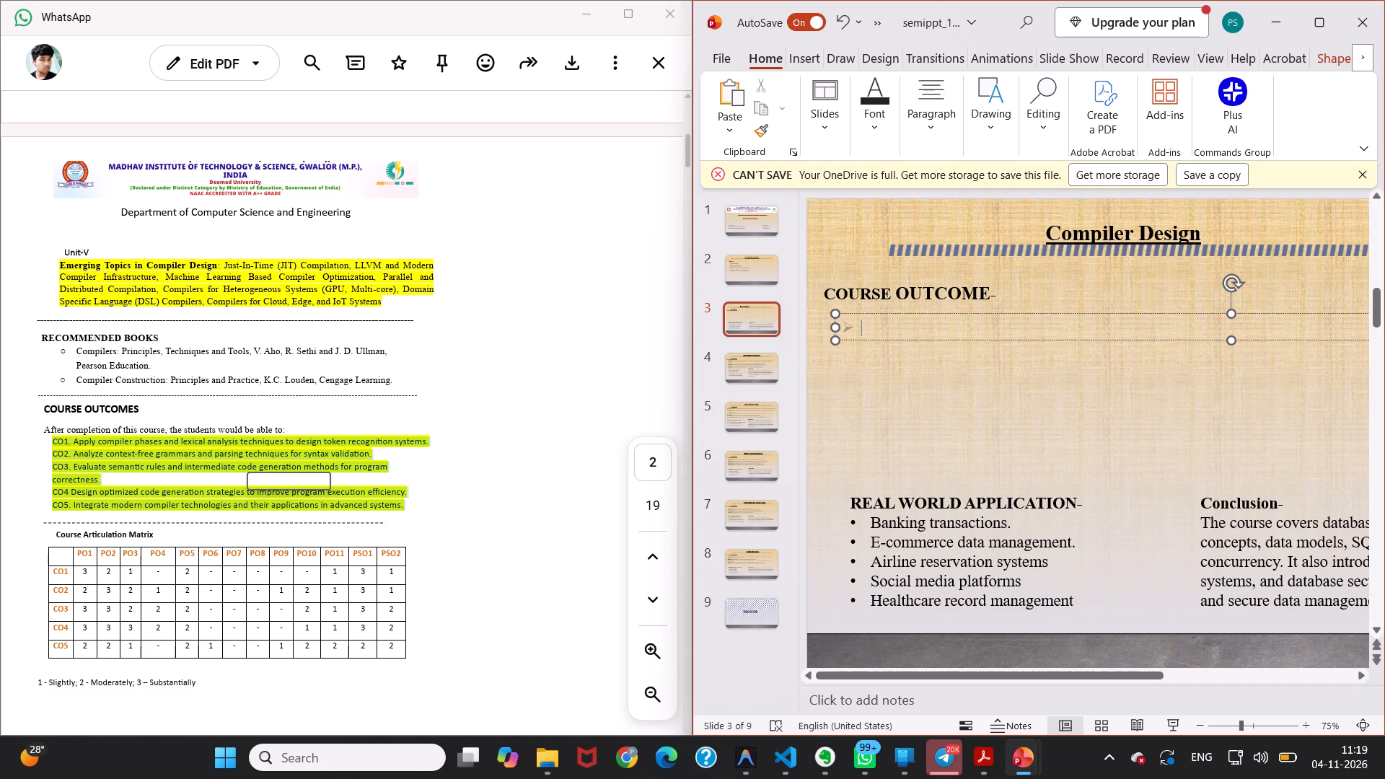
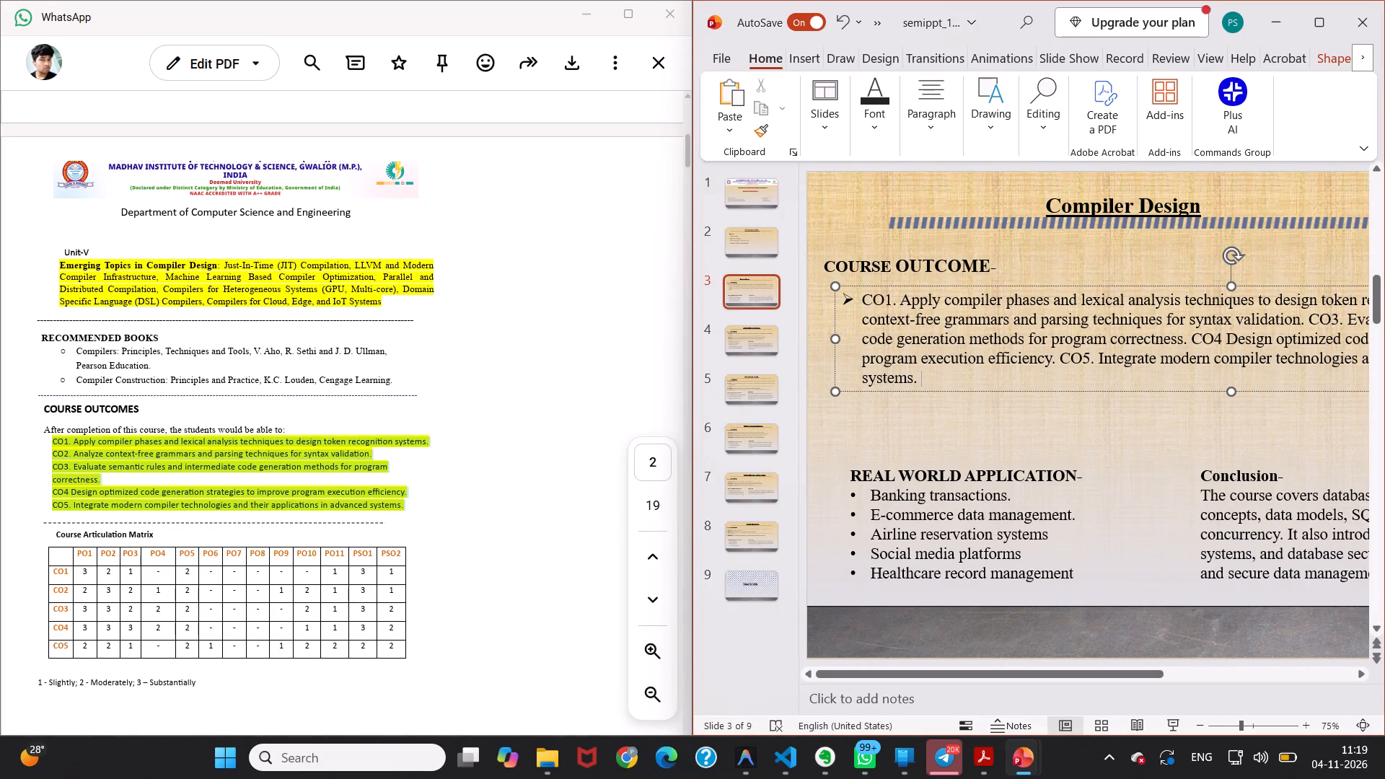
# Start CO2 on its own bullet in the Compiler Design slide's course outcome text.
pyautogui.hscroll(-3, 1016, 348)
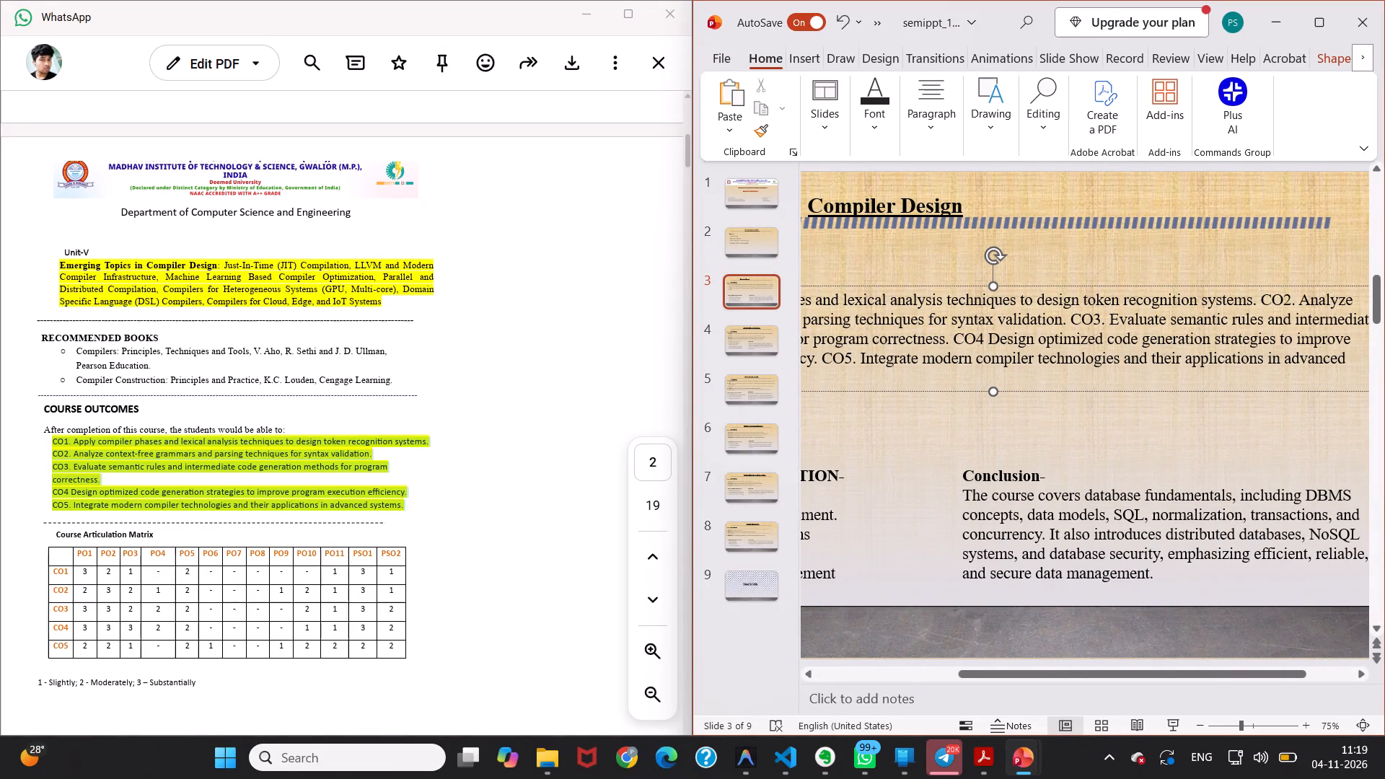
pyautogui.click(1254, 303)
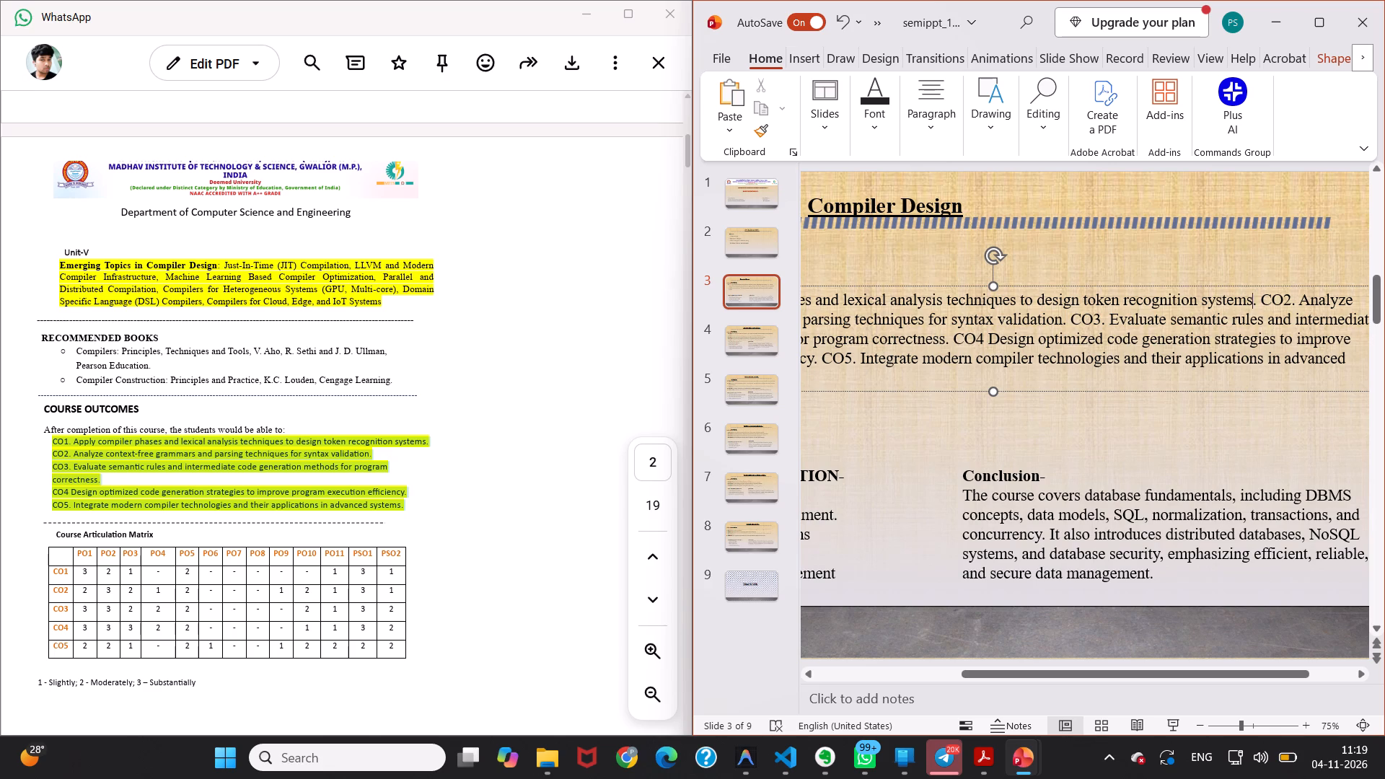
pyautogui.press('Right')
pyautogui.press('Return')
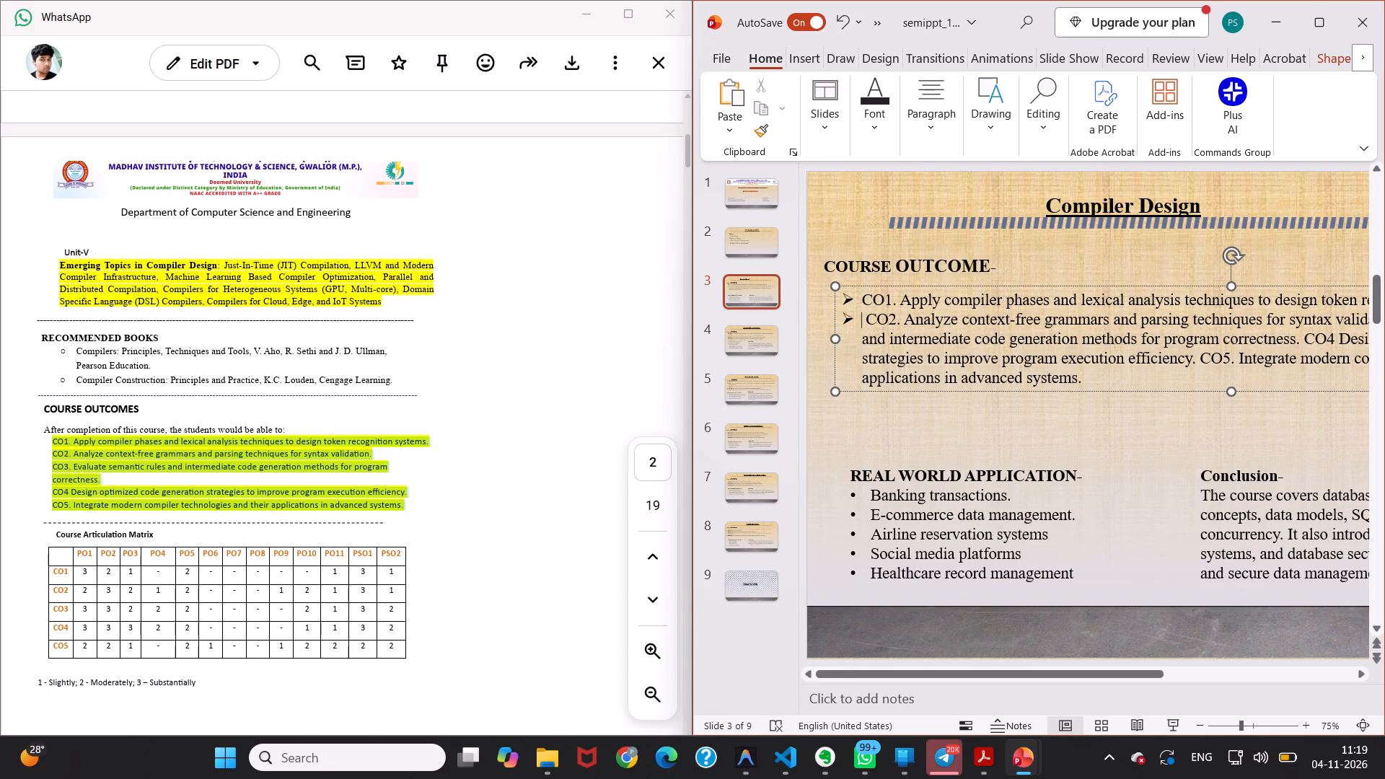
# Start CO3 on its own bullet, right after the CO2 sentence on syntax validation.
pyautogui.hscroll(-1, 1259, 358)
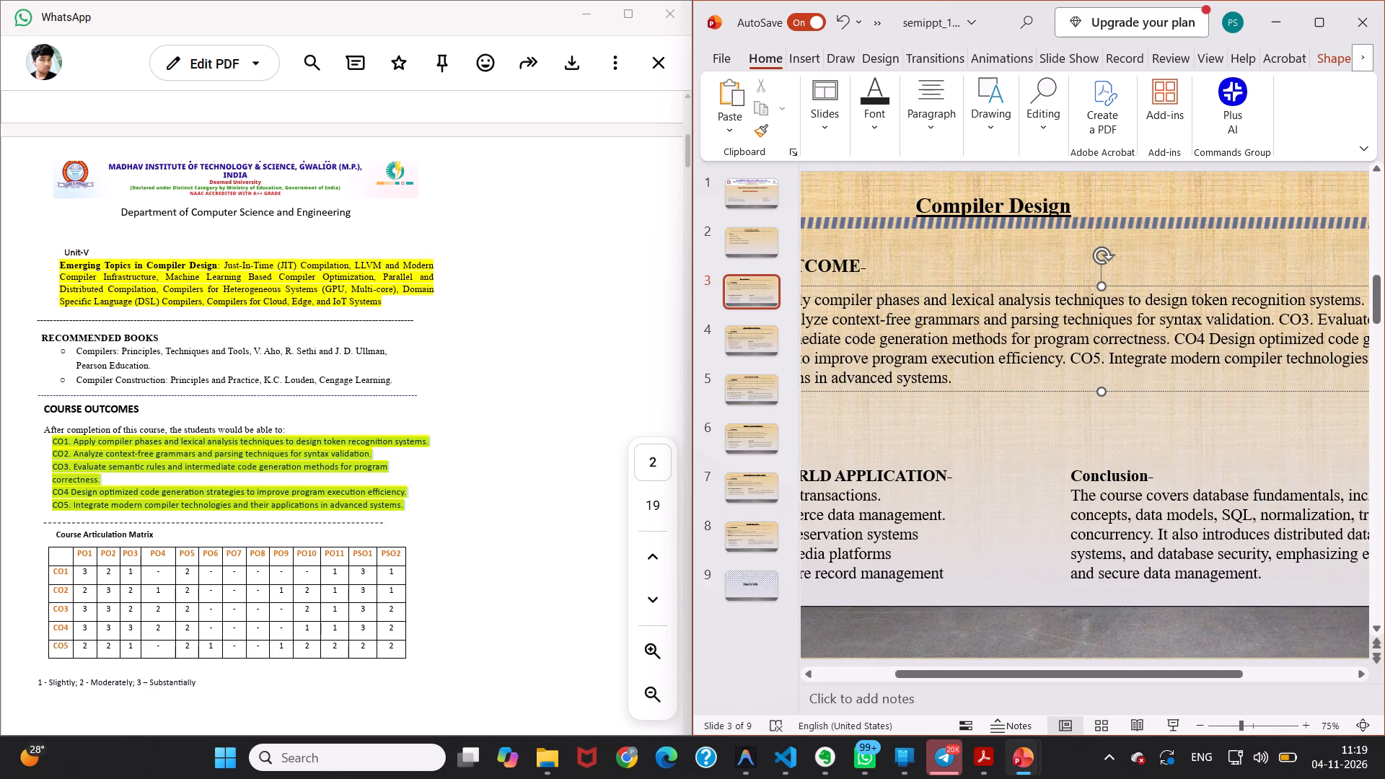
pyautogui.click(1316, 316)
pyautogui.press('Left')
pyautogui.press('Left')
pyautogui.press('Left')
pyautogui.press('Left')
pyautogui.press('Left')
pyautogui.press('Left')
pyautogui.press('Left')
pyautogui.press('Right')
pyautogui.press('Return')
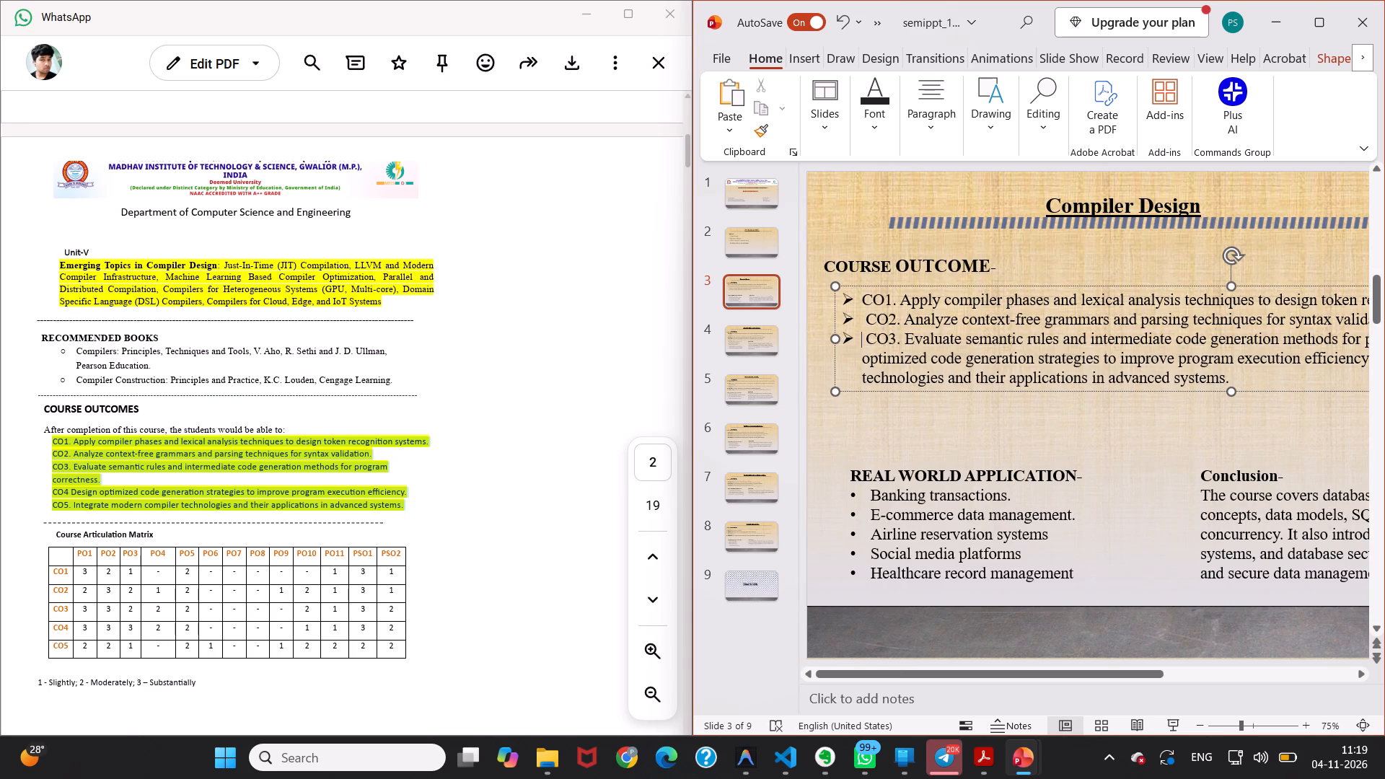
# Start CO4 and CO5 on their own bullets in the Compiler Design course outcome list.
pyautogui.hscroll(-1, 1350, 327)
pyautogui.click(1272, 341)
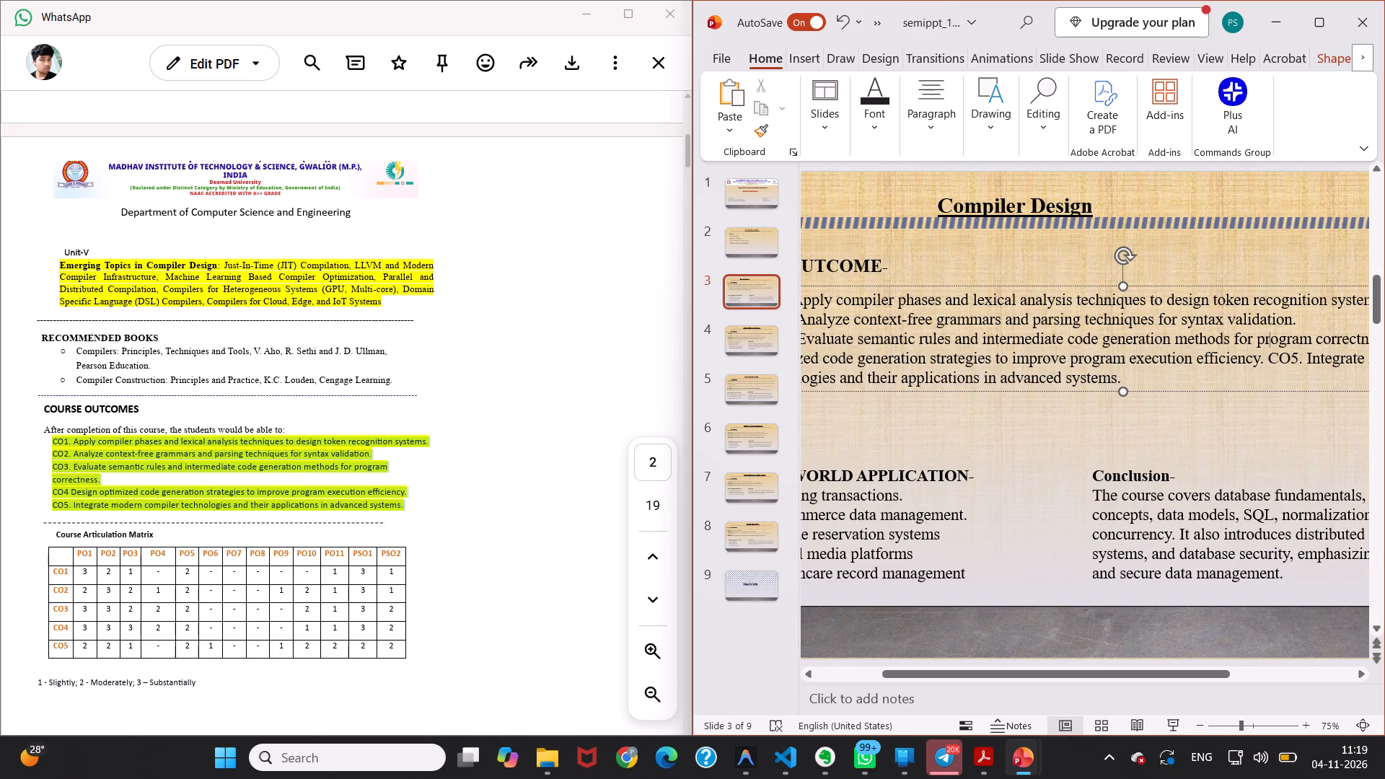
pyautogui.hscroll(-2, 1257, 338)
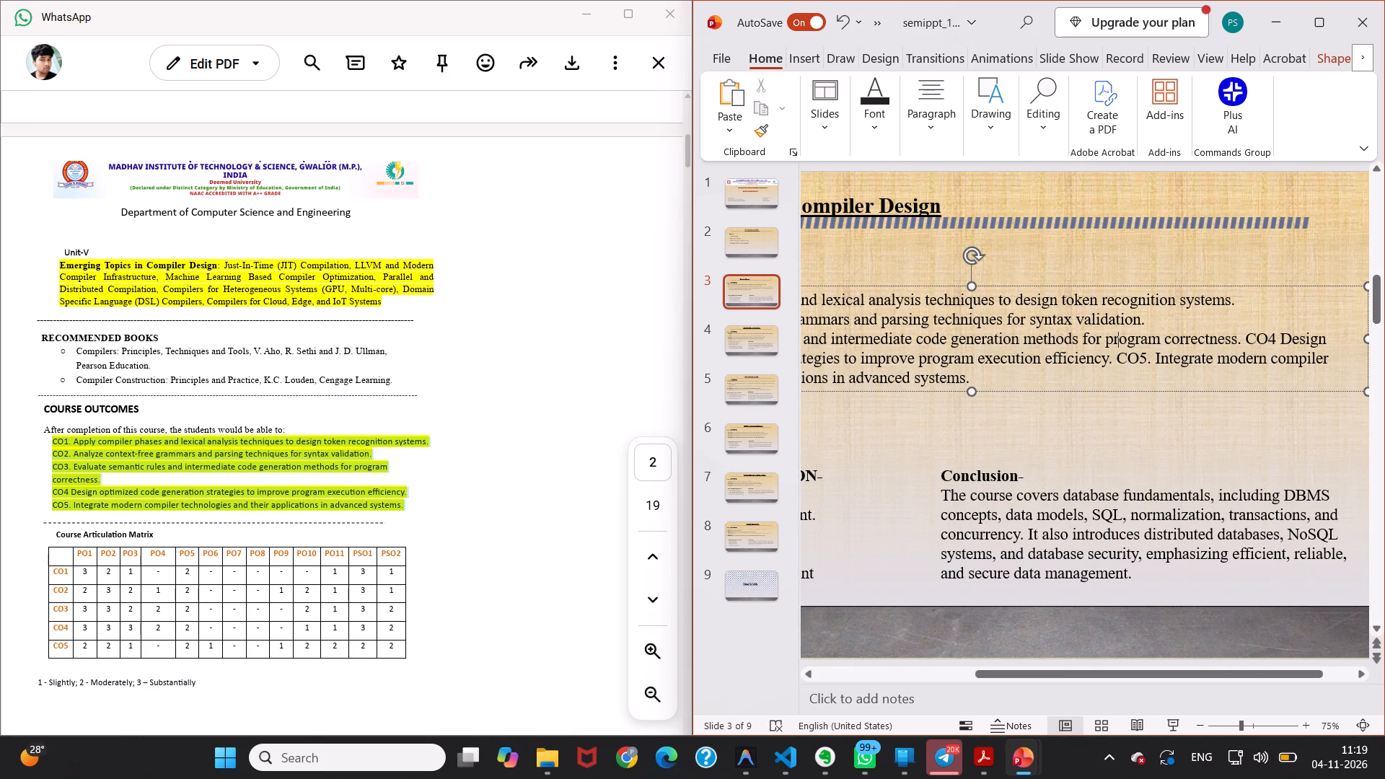
pyautogui.click(1244, 338)
pyautogui.press('Return')
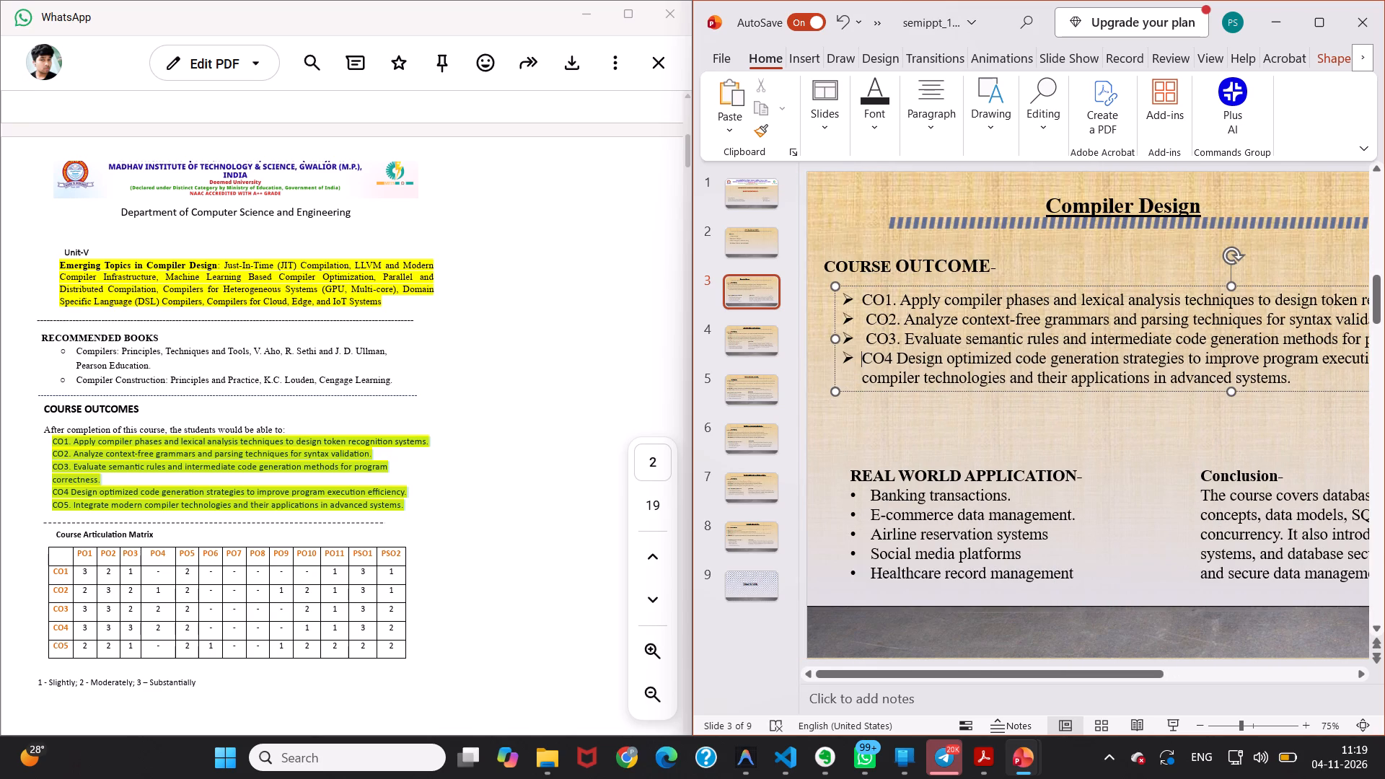
pyautogui.hscroll(-2, 1257, 353)
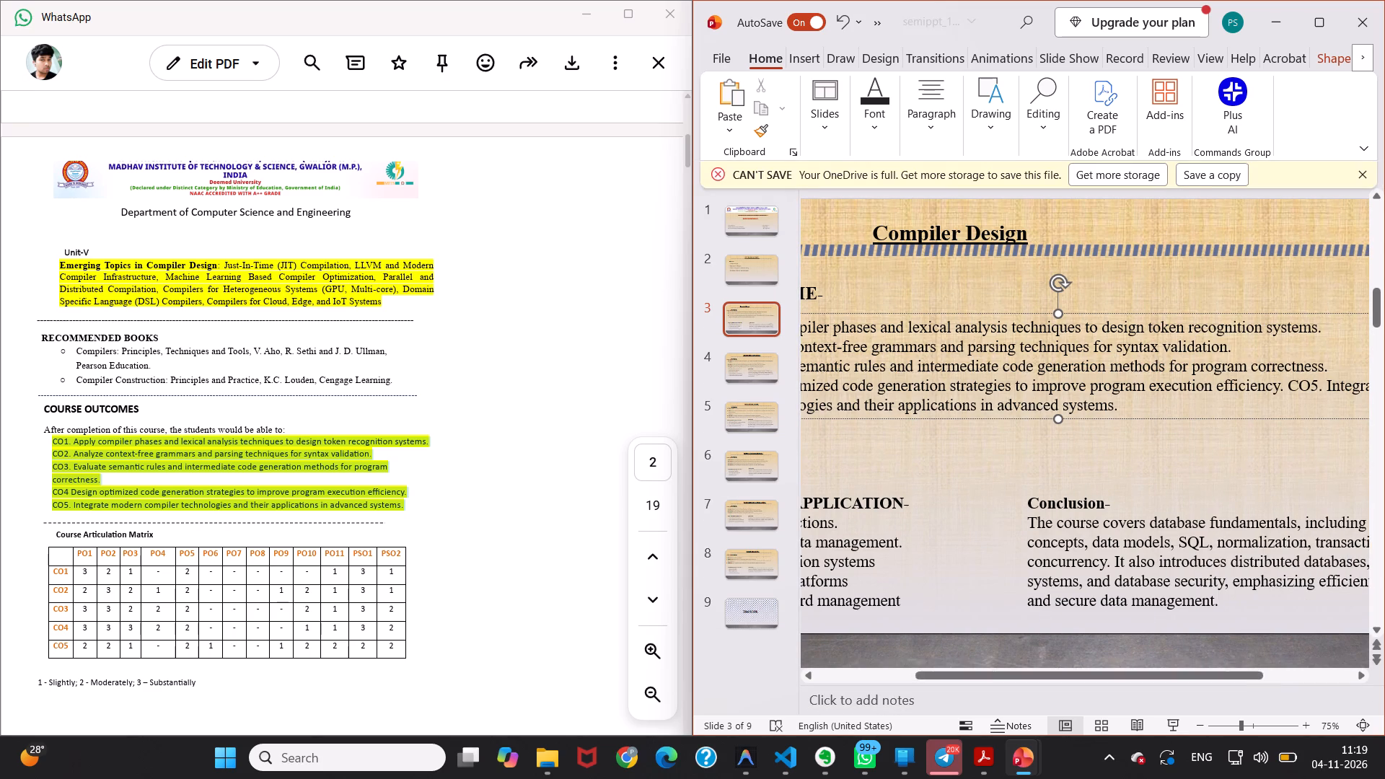
pyautogui.hscroll(-1, 1257, 353)
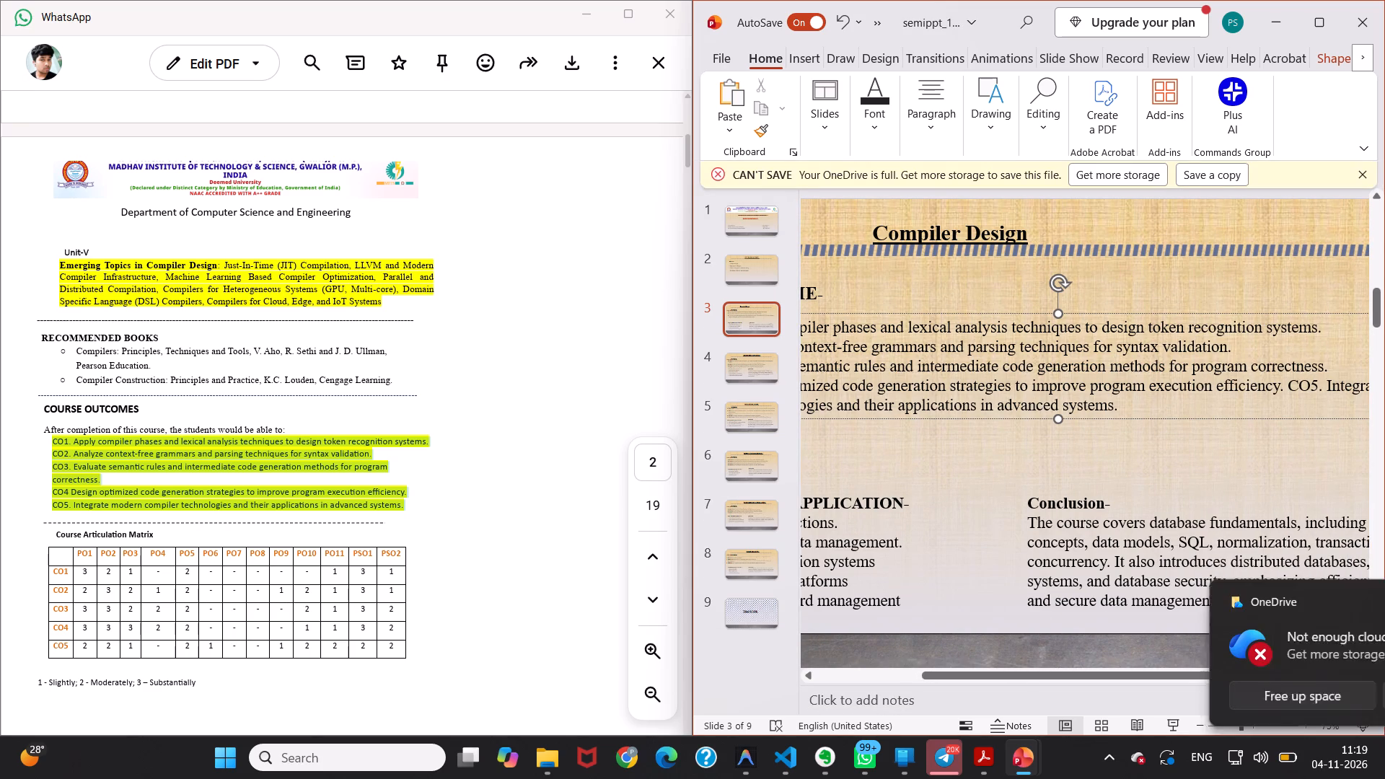
pyautogui.click(1283, 391)
pyautogui.press('Return')
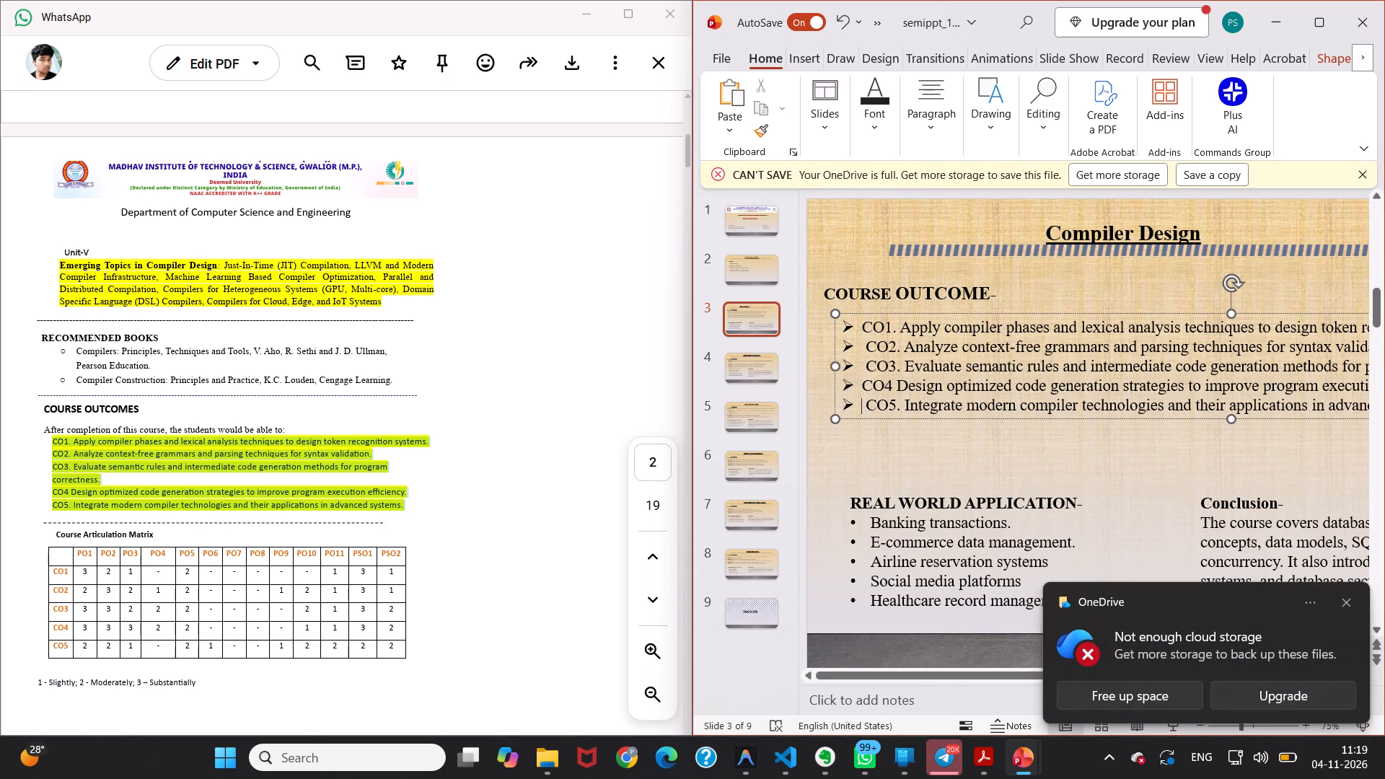
# Remove the extra leading spaces before CO2, CO3 and CO5 so the course outcome bullets align.
pyautogui.click(866, 343)
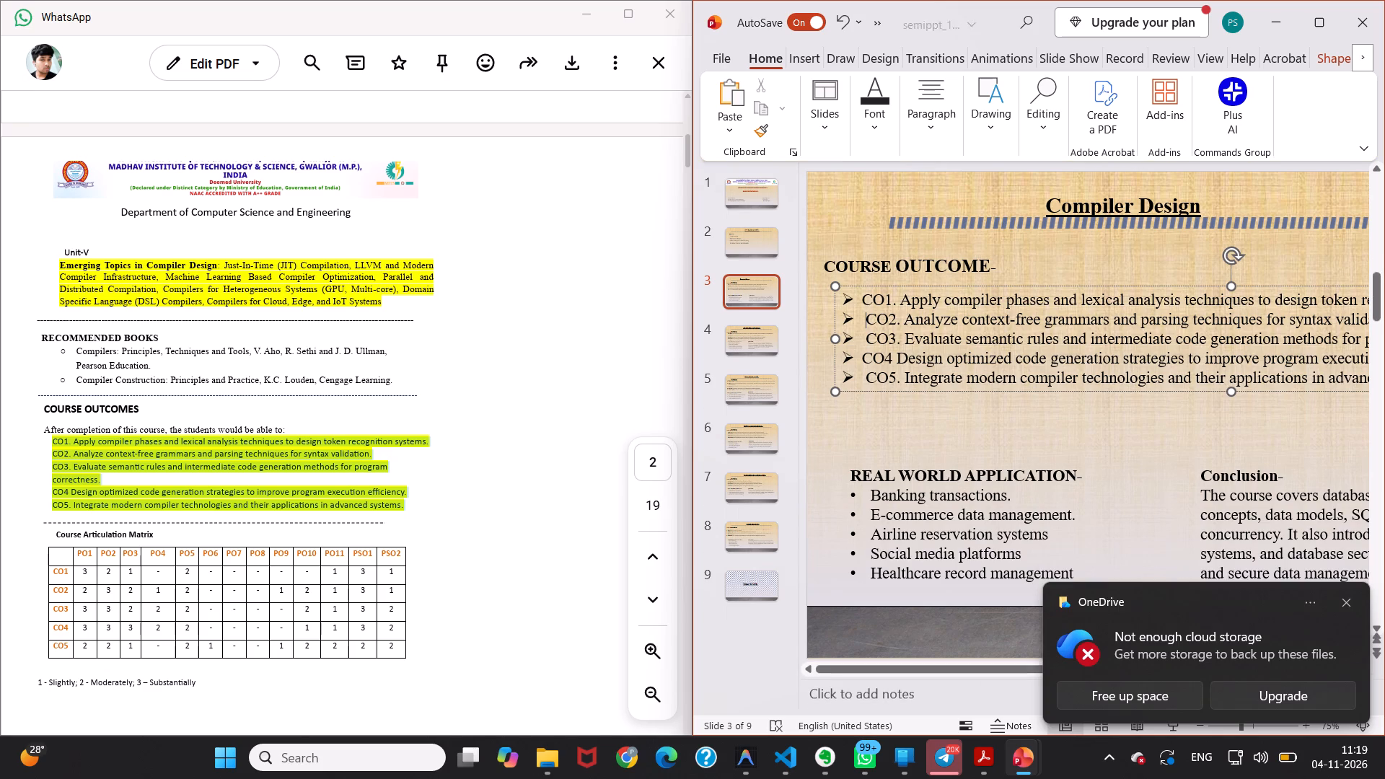
pyautogui.press('BackSpace')
pyautogui.press('Down')
pyautogui.press('Right')
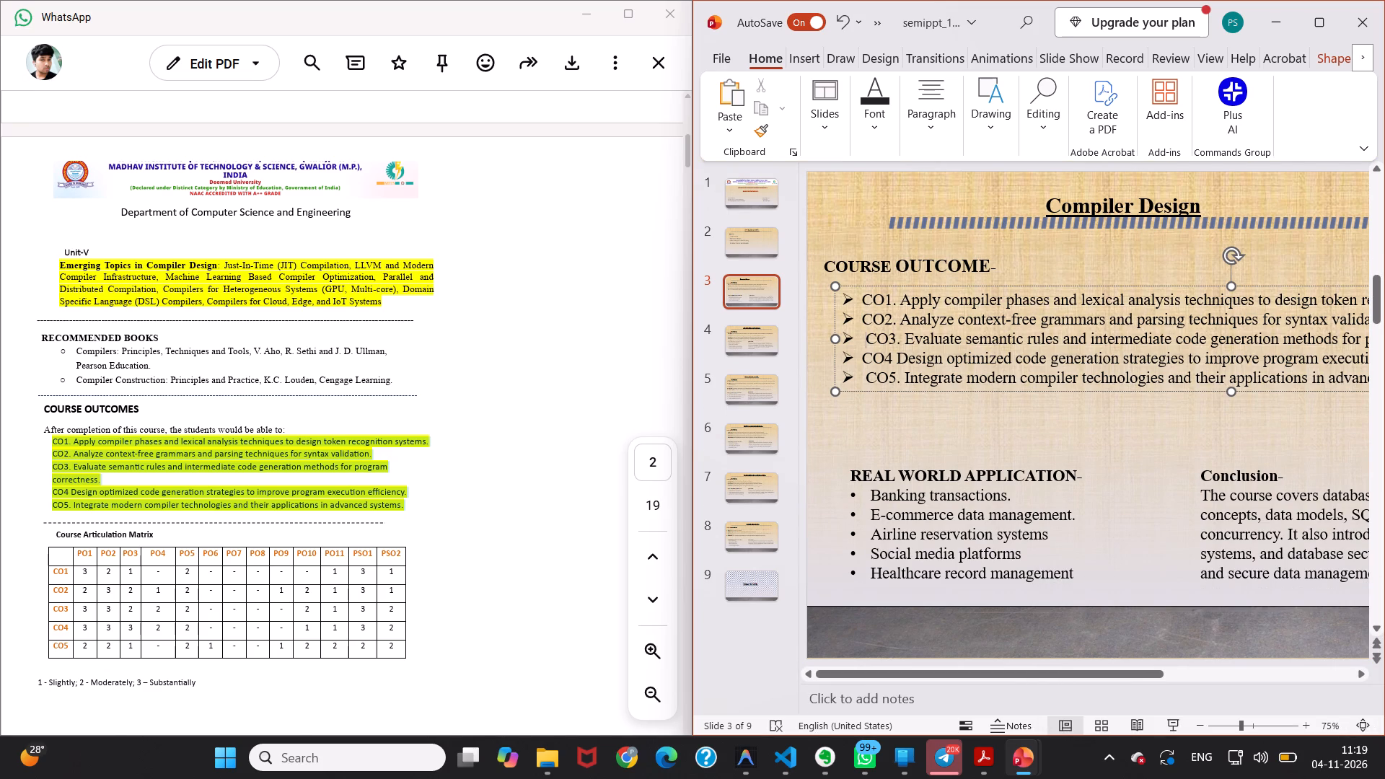
pyautogui.press('BackSpace')
pyautogui.press('Down')
pyautogui.press('Down')
pyautogui.press('Right')
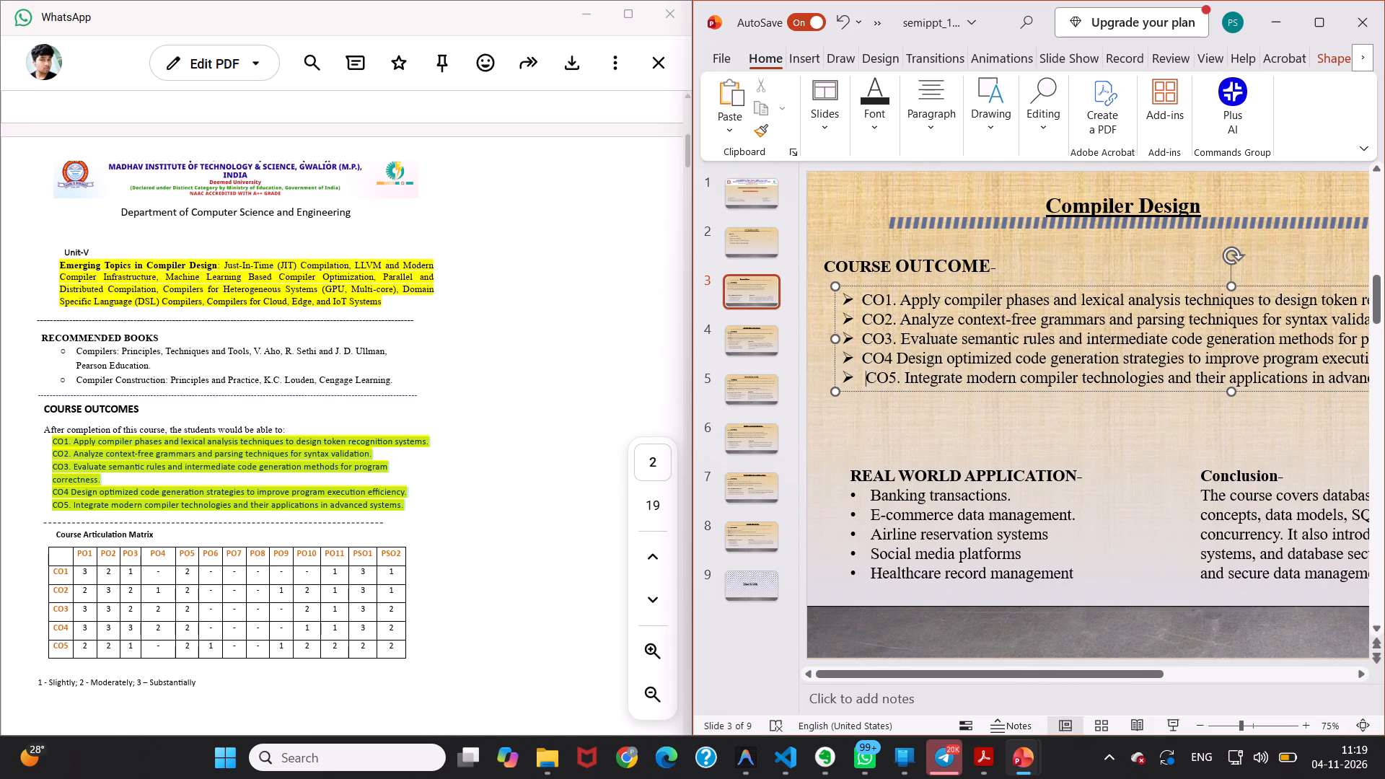
pyautogui.press('BackSpace')
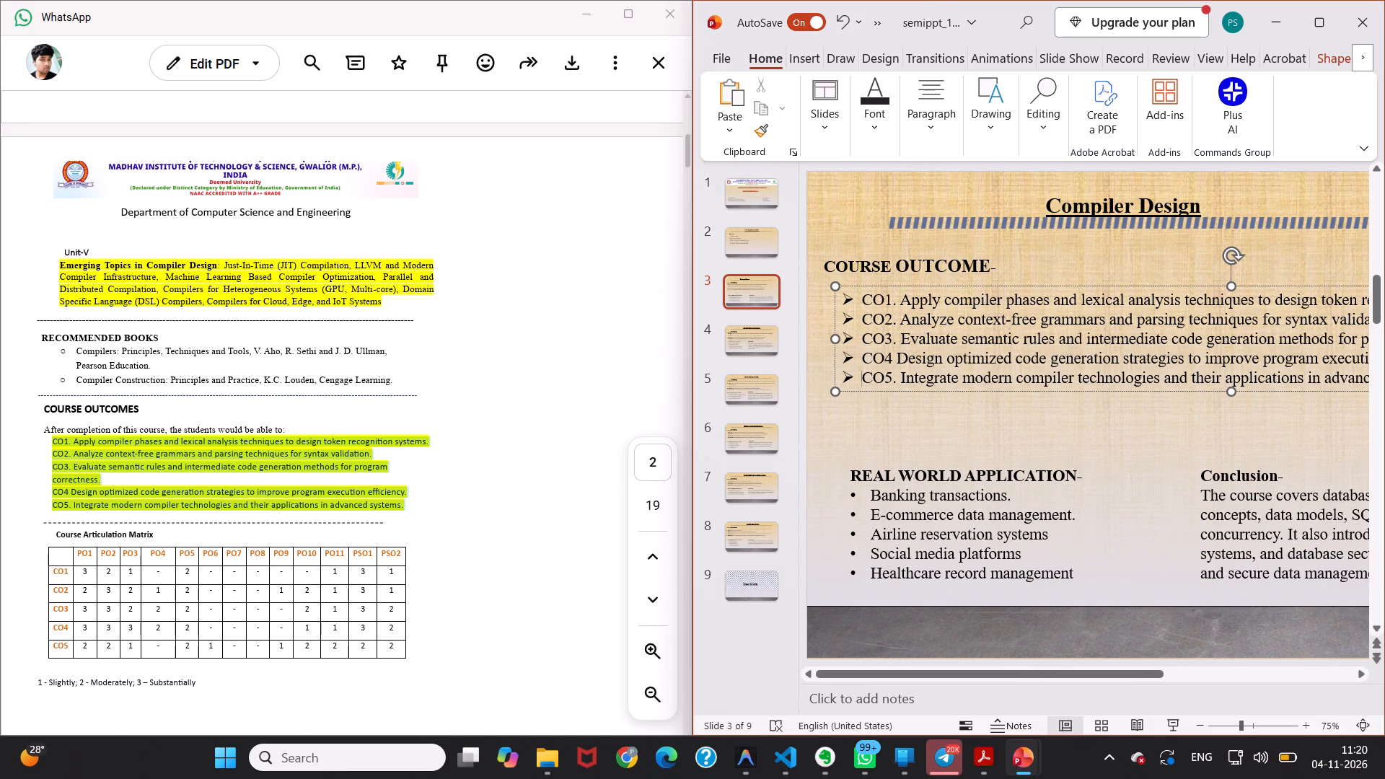
# Delete the "CO5." label and its space so the last outcome bullet starts with "Integrate".
pyautogui.press('Right')
pyautogui.press('Right')
pyautogui.press('Right')
pyautogui.press('Right')
pyautogui.press('Left')
pyautogui.press('BackSpace')
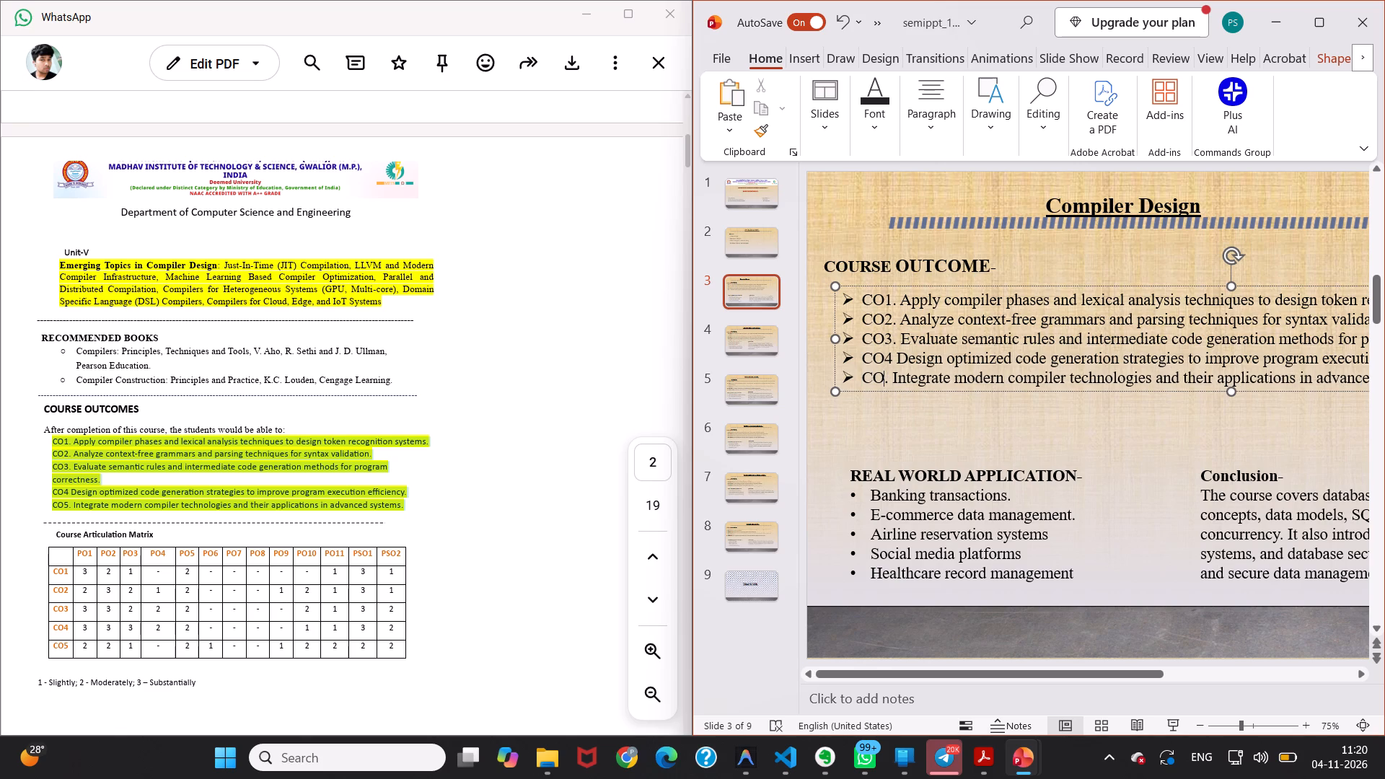
pyautogui.press('BackSpace')
pyautogui.press('BackSpace')
pyautogui.press('Right')
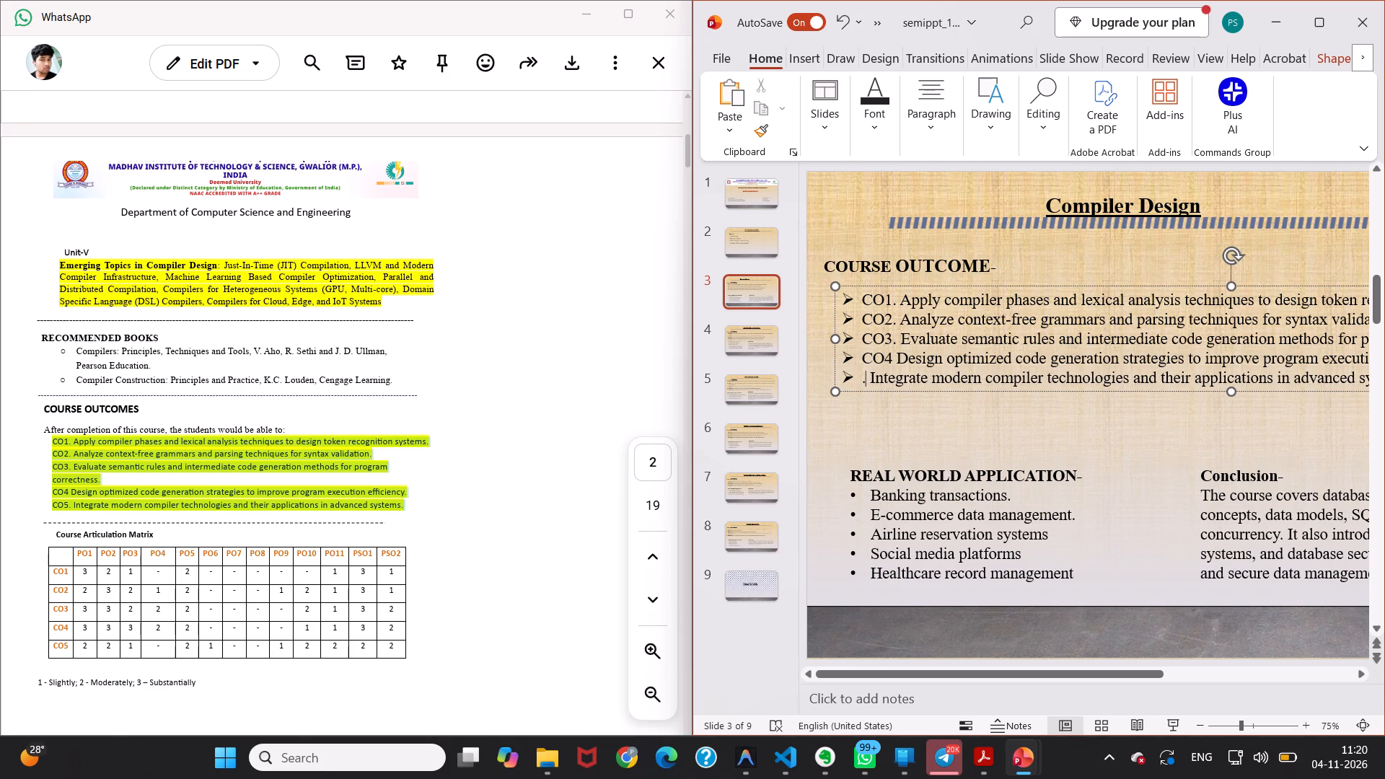
pyautogui.press('Right')
pyautogui.press('BackSpace')
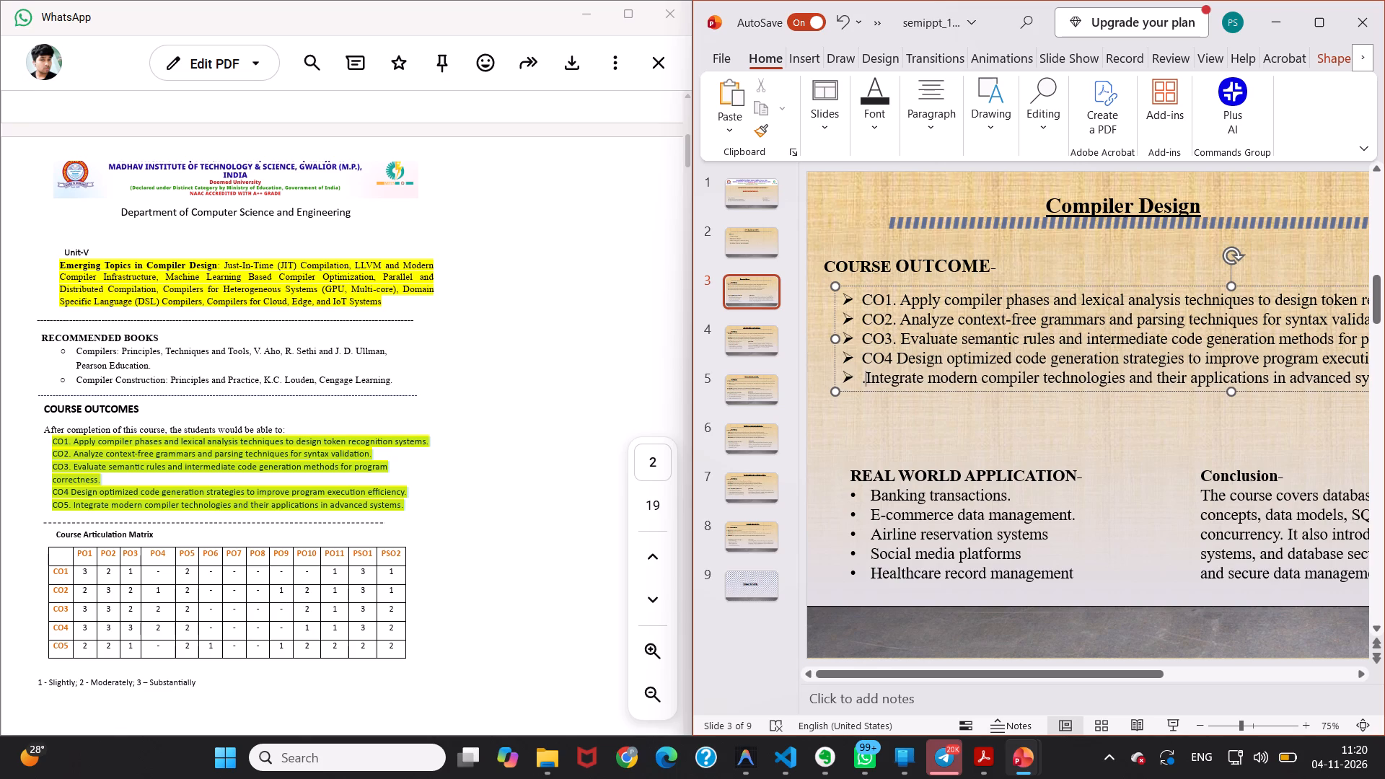
pyautogui.press('BackSpace')
# Delete the "CO4" label so the fourth outcome bullet starts with "Design".
pyautogui.press('Up')
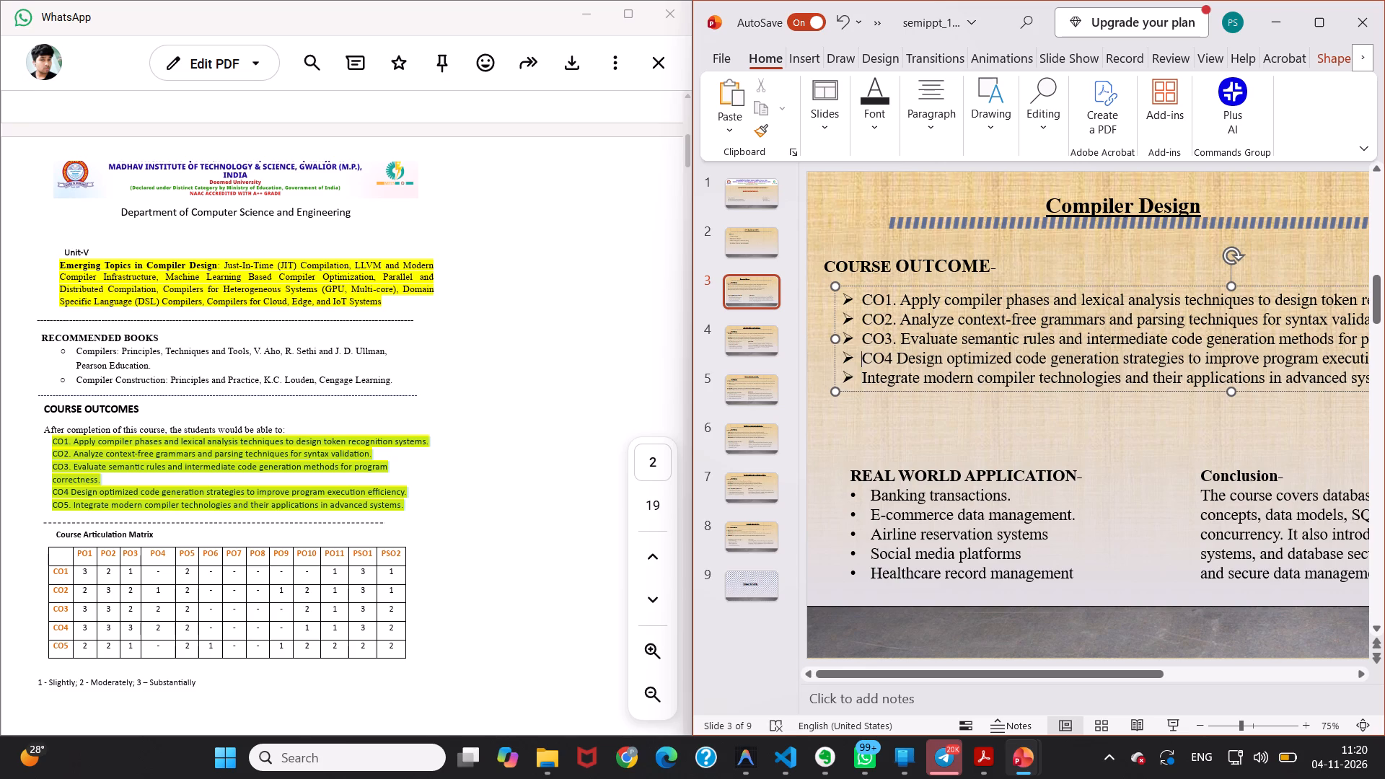
pyautogui.press('Right')
pyautogui.press('Right')
pyautogui.press('Right')
pyautogui.press('Right')
pyautogui.hotkey('ctrl', 'BackSpace')
# Delete the "CO3." label so the third outcome bullet starts with "Evaluate".
pyautogui.press('Up')
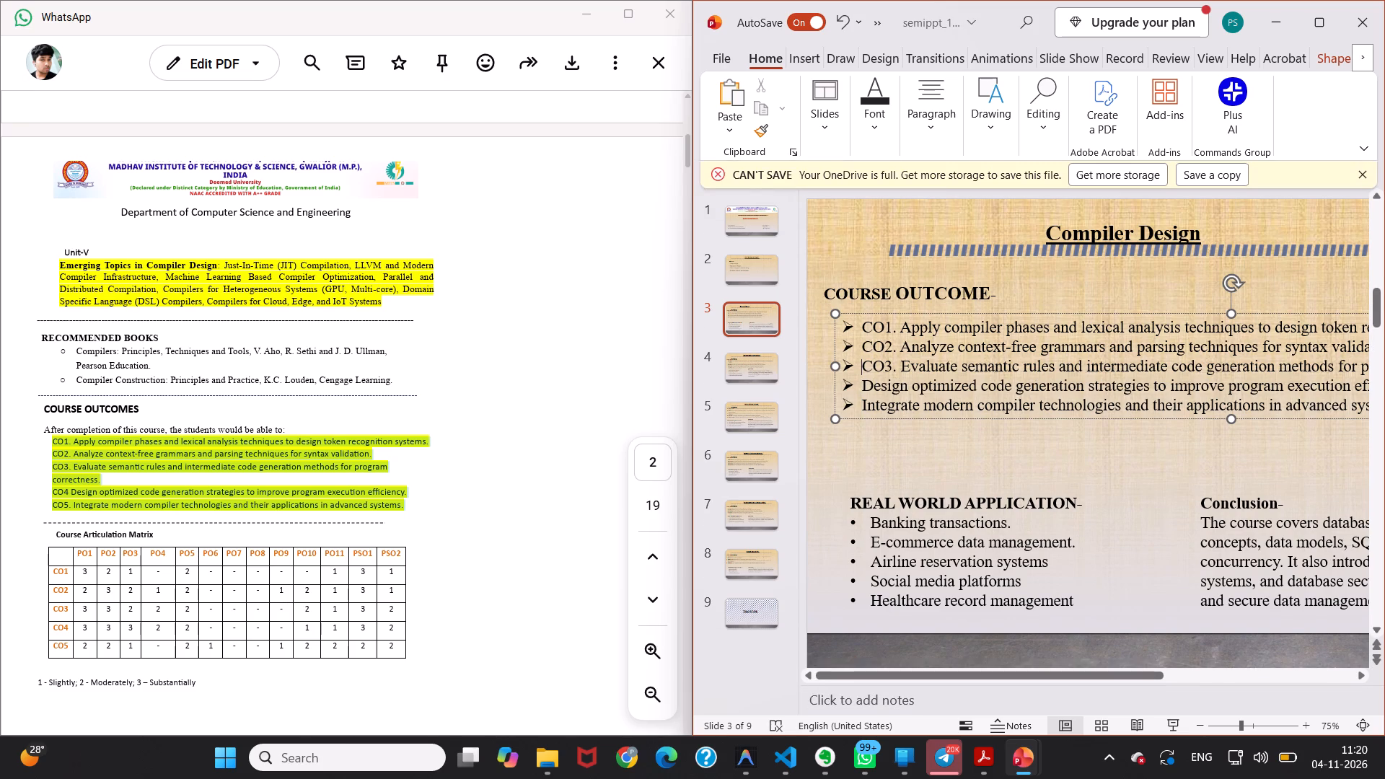
pyautogui.press('Right')
pyautogui.press('Right')
pyautogui.press('Right')
pyautogui.press('Right')
pyautogui.press('Right')
pyautogui.hotkey('ctrl', 'BackSpace')
pyautogui.hotkey('ctrl', 'BackSpace')
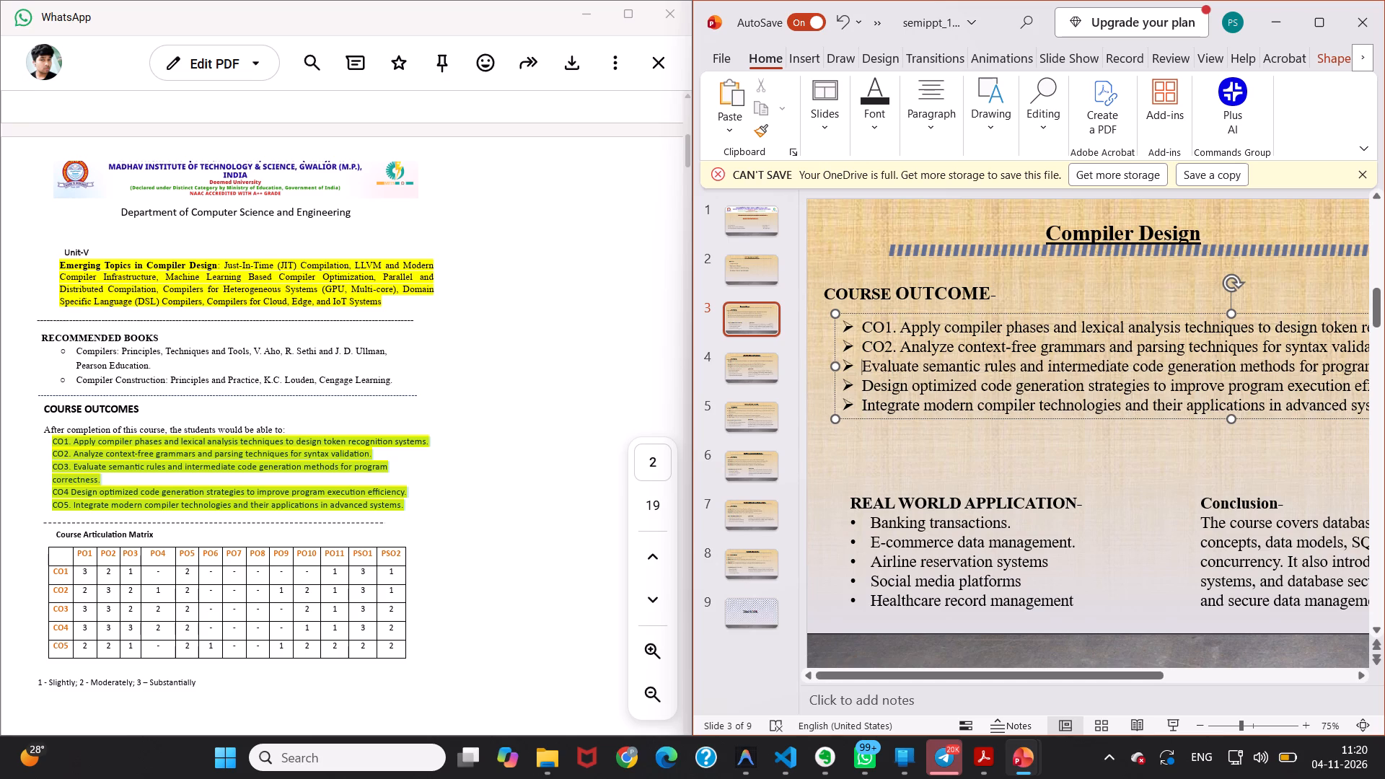
# Delete the "CO2." label and its space so the second outcome bullet starts with "Analyze".
pyautogui.press('Up')
pyautogui.press('Right')
pyautogui.press('Right')
pyautogui.press('Right')
pyautogui.press('Right')
pyautogui.hotkey('ctrl', 'BackSpace')
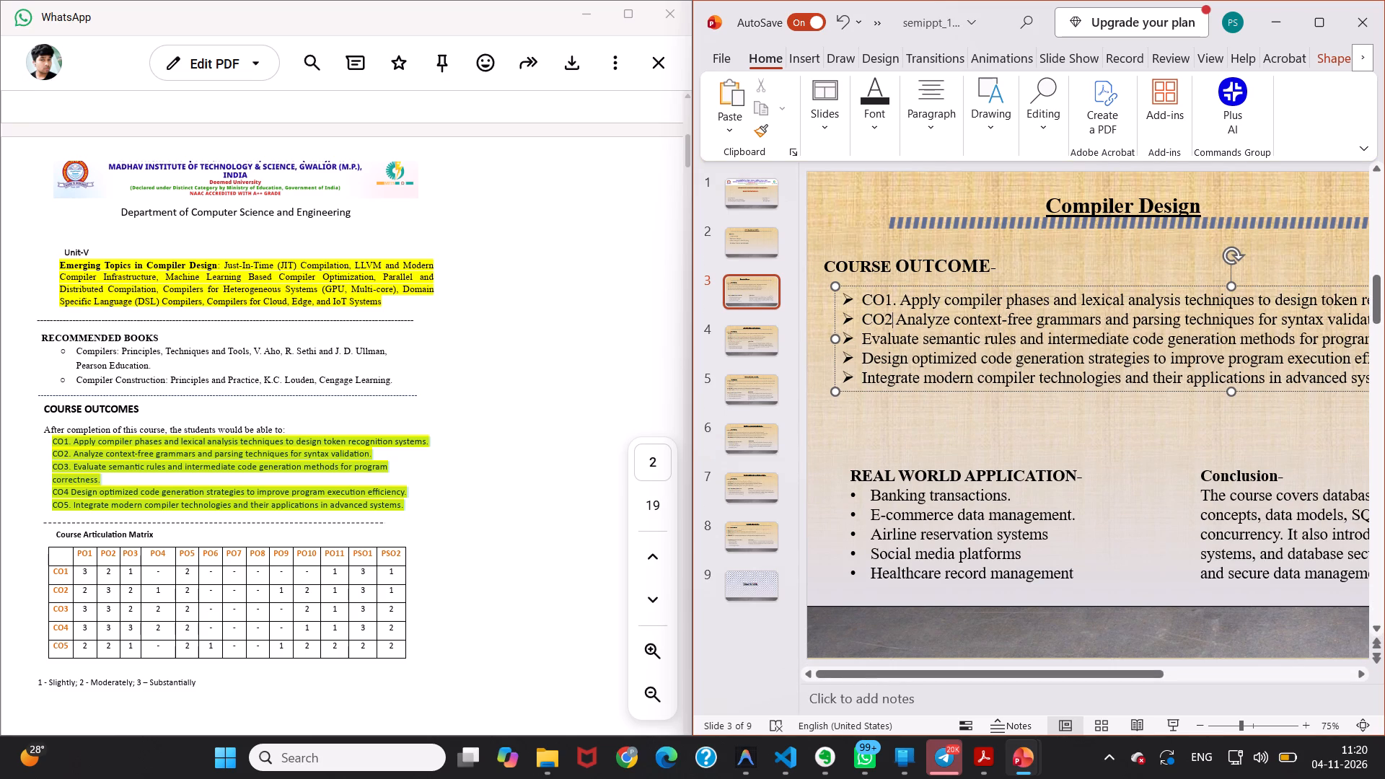
pyautogui.hotkey('ctrl', 'BackSpace')
pyautogui.press('Right')
pyautogui.press('BackSpace')
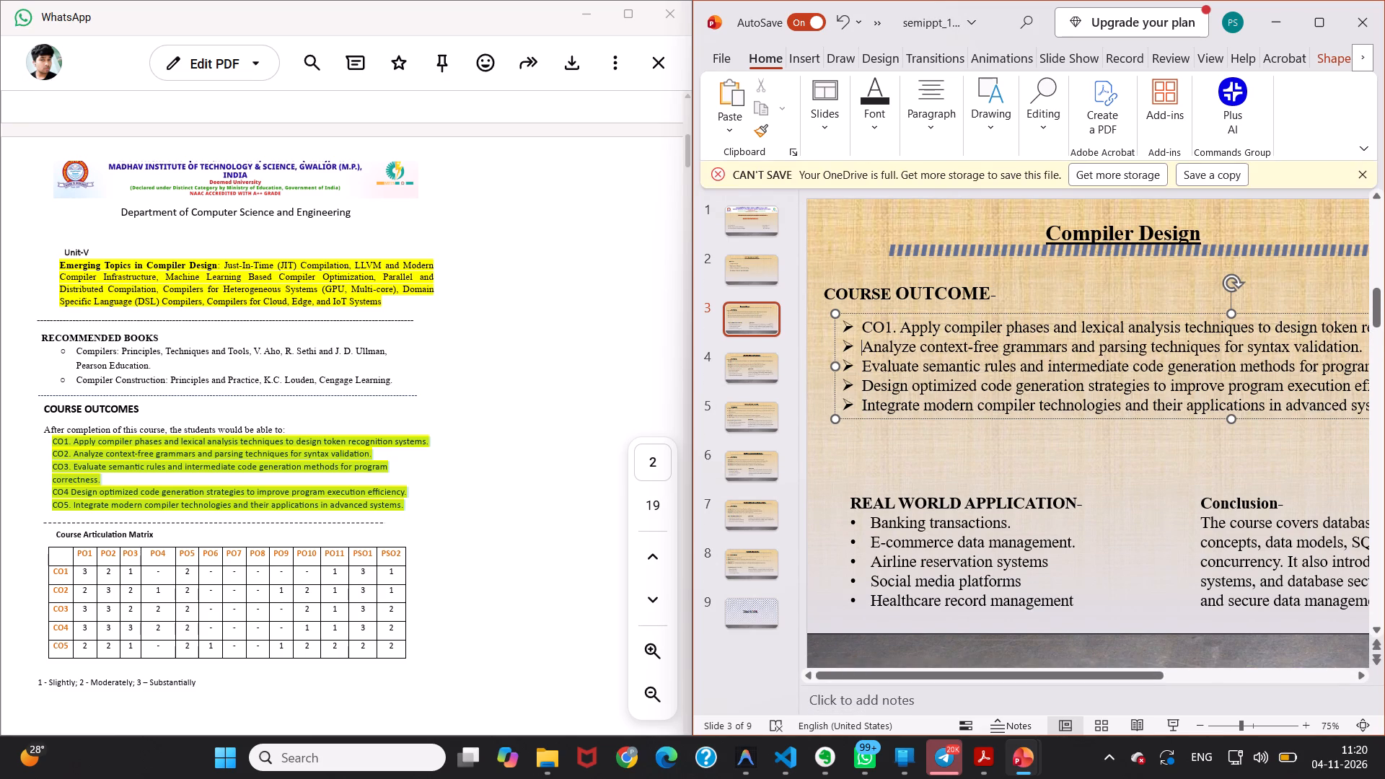
# Delete the "CO1." label so the first outcome bullet starts with "Apply".
pyautogui.press('Up')
pyautogui.press('Right')
pyautogui.press('Right')
pyautogui.press('Right')
pyautogui.press('Right')
pyautogui.press('Right')
pyautogui.hotkey('ctrl', 'BackSpace')
pyautogui.press('BackSpace')
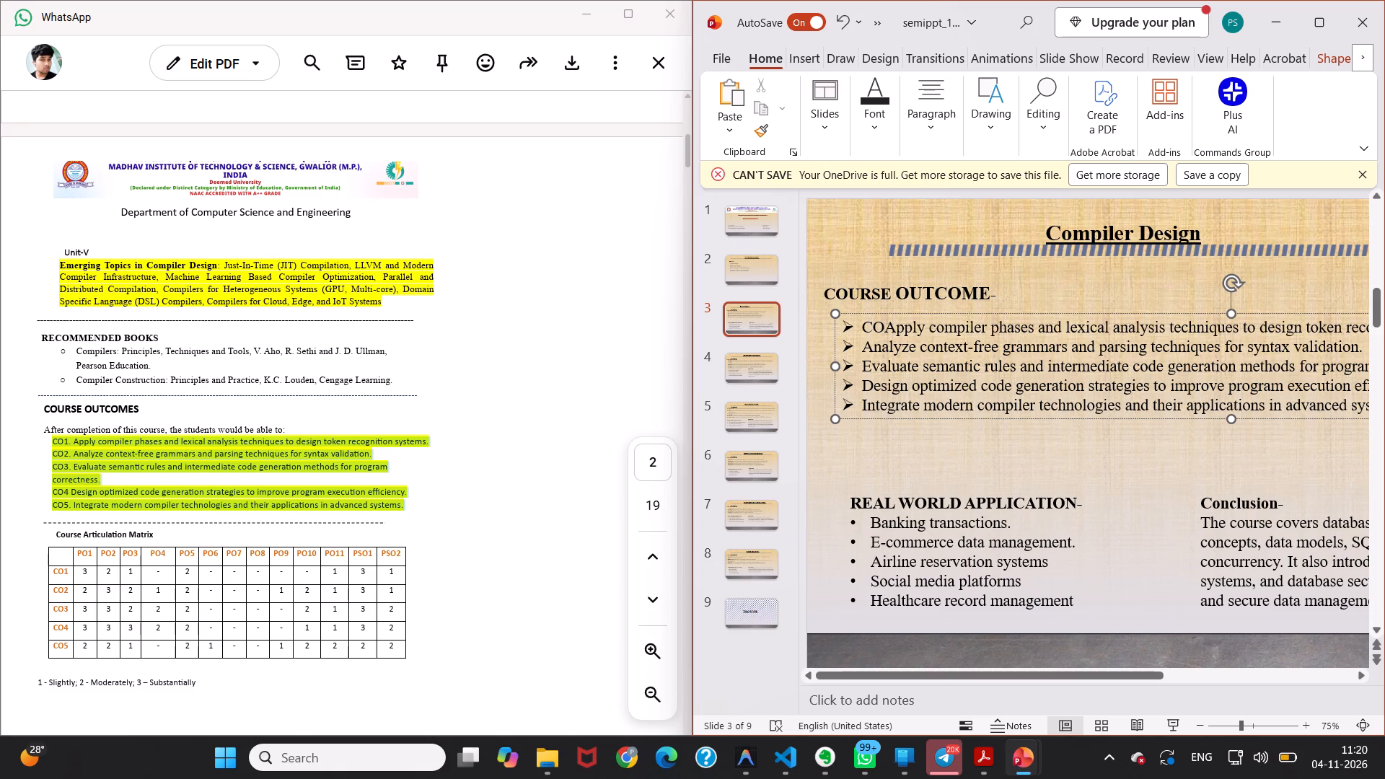
pyautogui.press('BackSpace')
pyautogui.press('BackSpace')
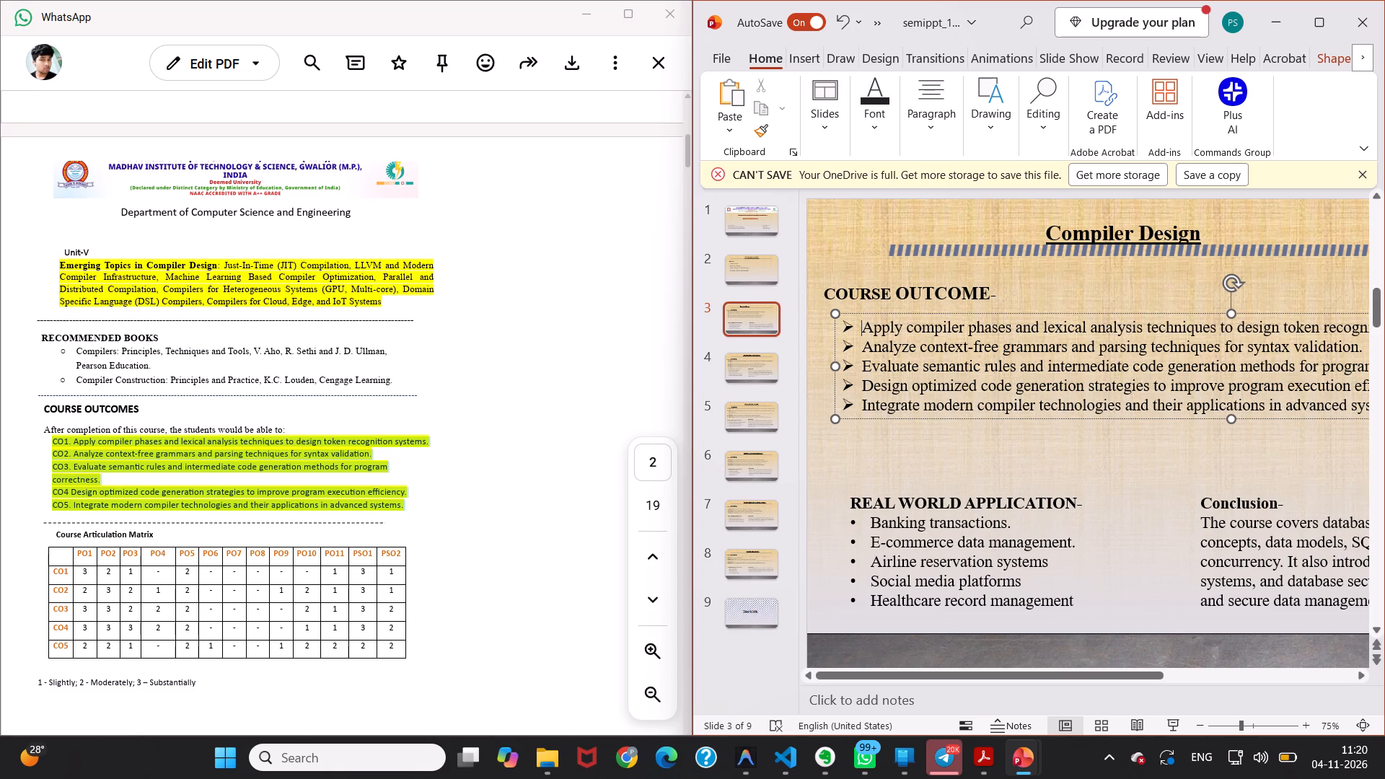
# Make the word "Apply" at the start of the first course outcome bold.
pyautogui.moveTo(860, 302); pyautogui.dragTo(905, 295)
pyautogui.click(929, 256)
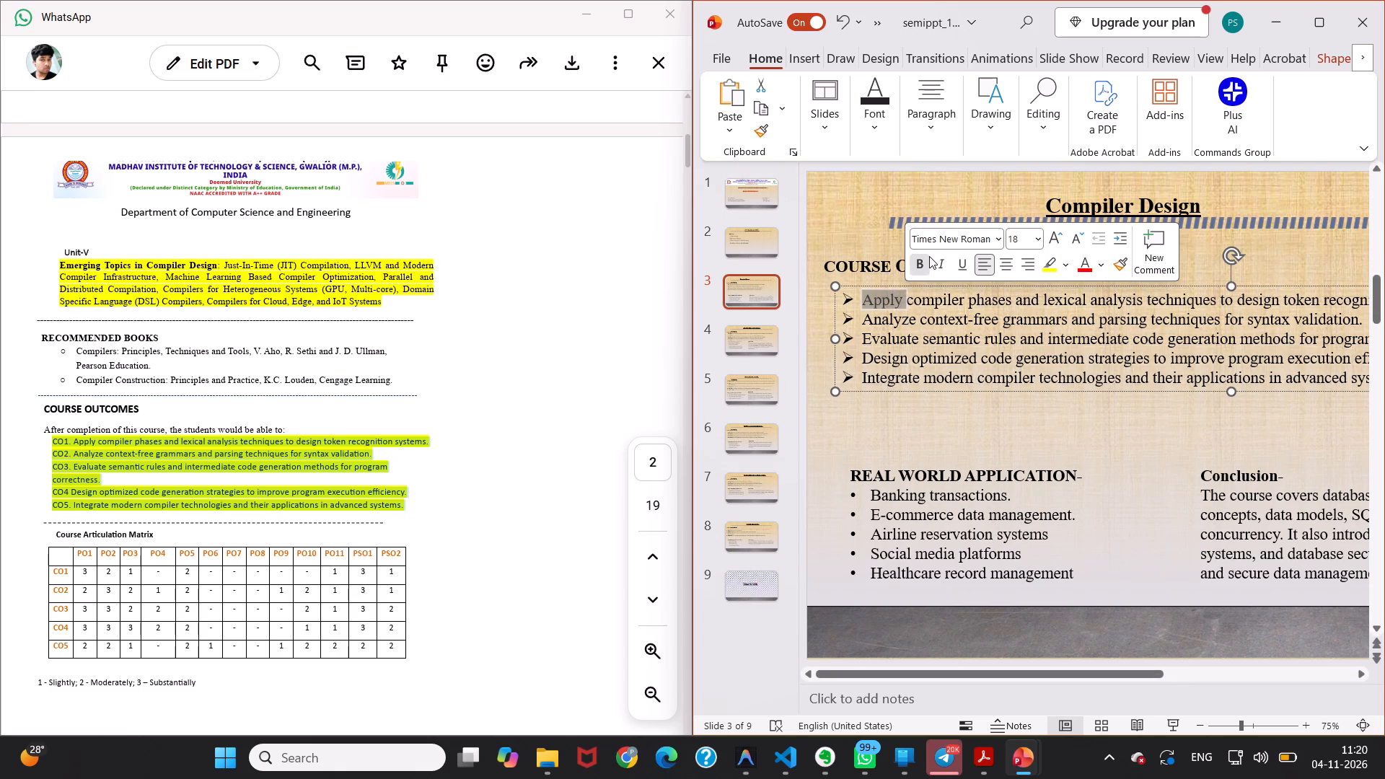
# Make the opening words "Analyze", "Evaluate", "Design" and "Integrate" of the second to fifth course outcomes bold.
pyautogui.moveTo(915, 325); pyautogui.dragTo(877, 325)
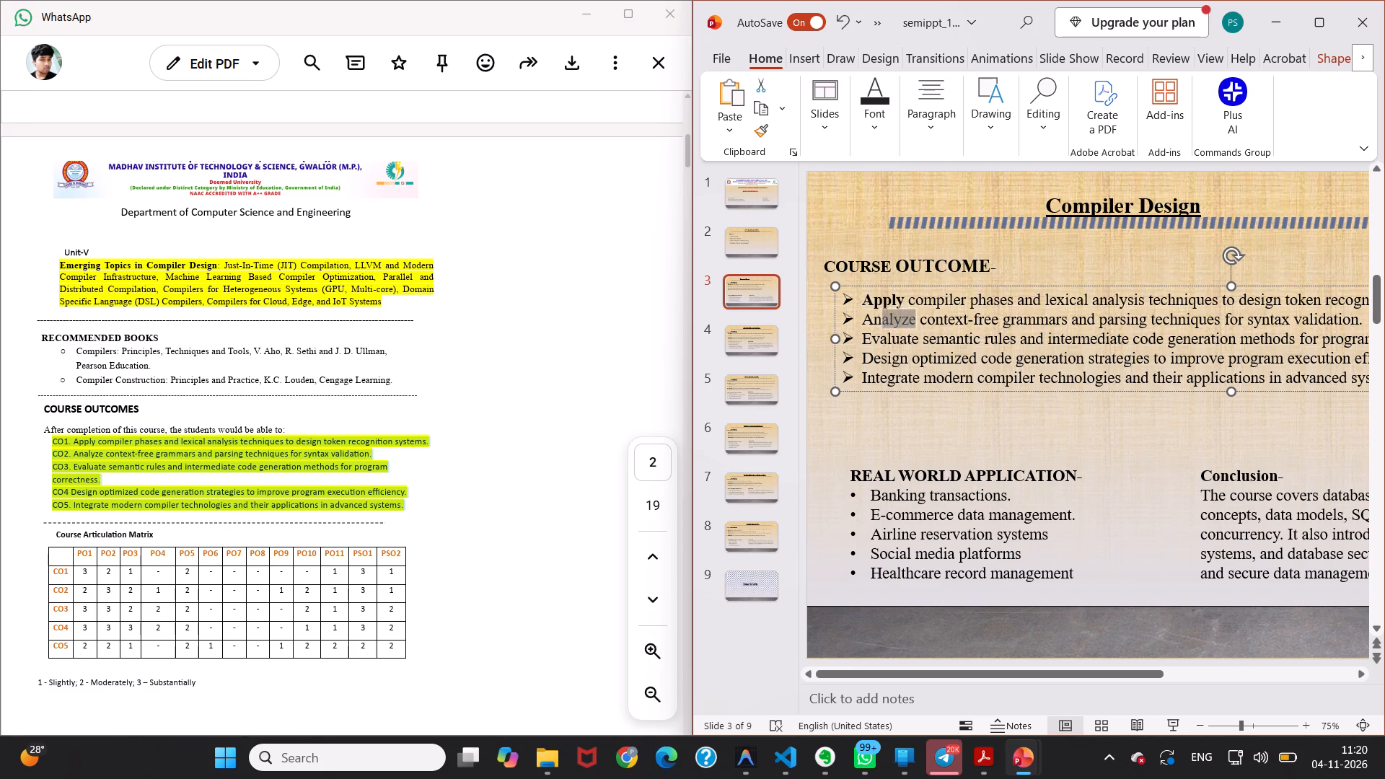
pyautogui.moveTo(877, 325); pyautogui.dragTo(858, 317)
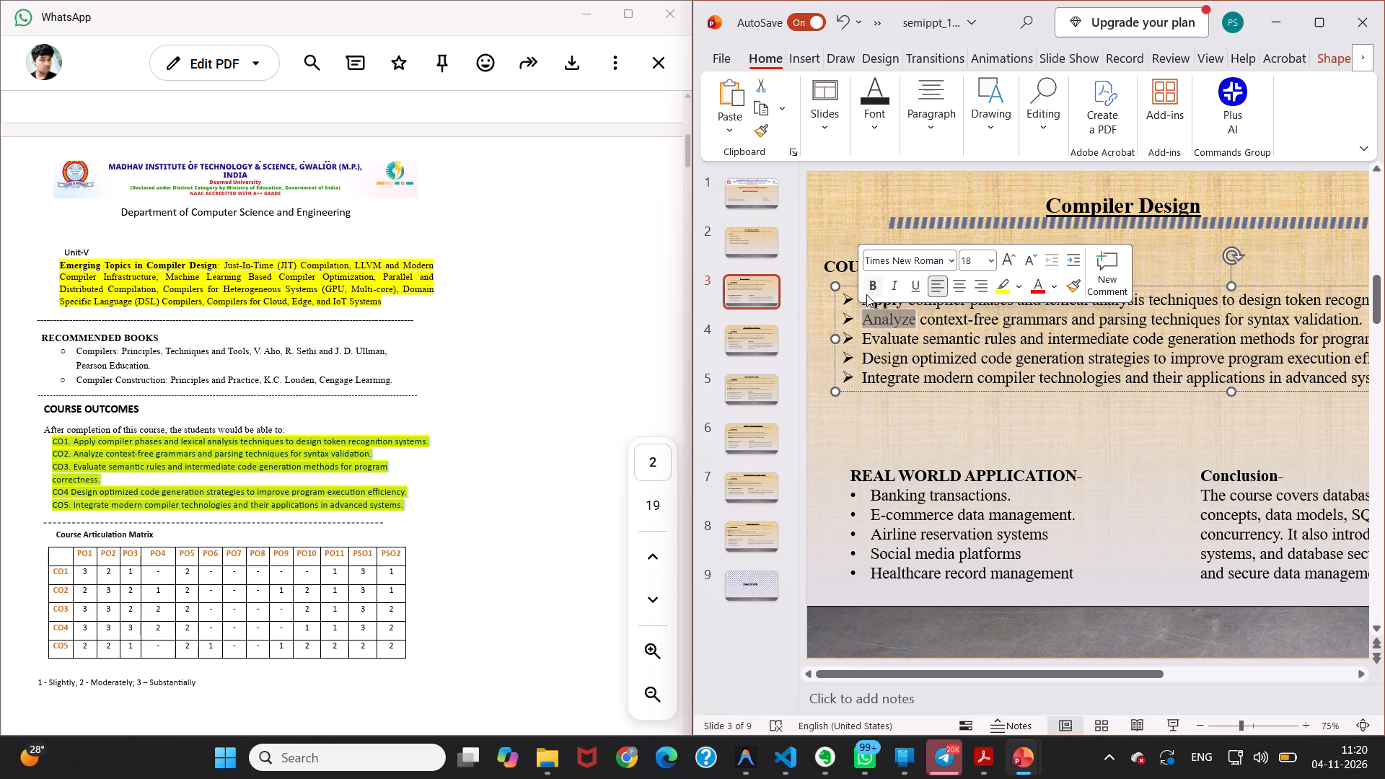
pyautogui.click(876, 286)
pyautogui.moveTo(915, 344); pyautogui.dragTo(883, 343)
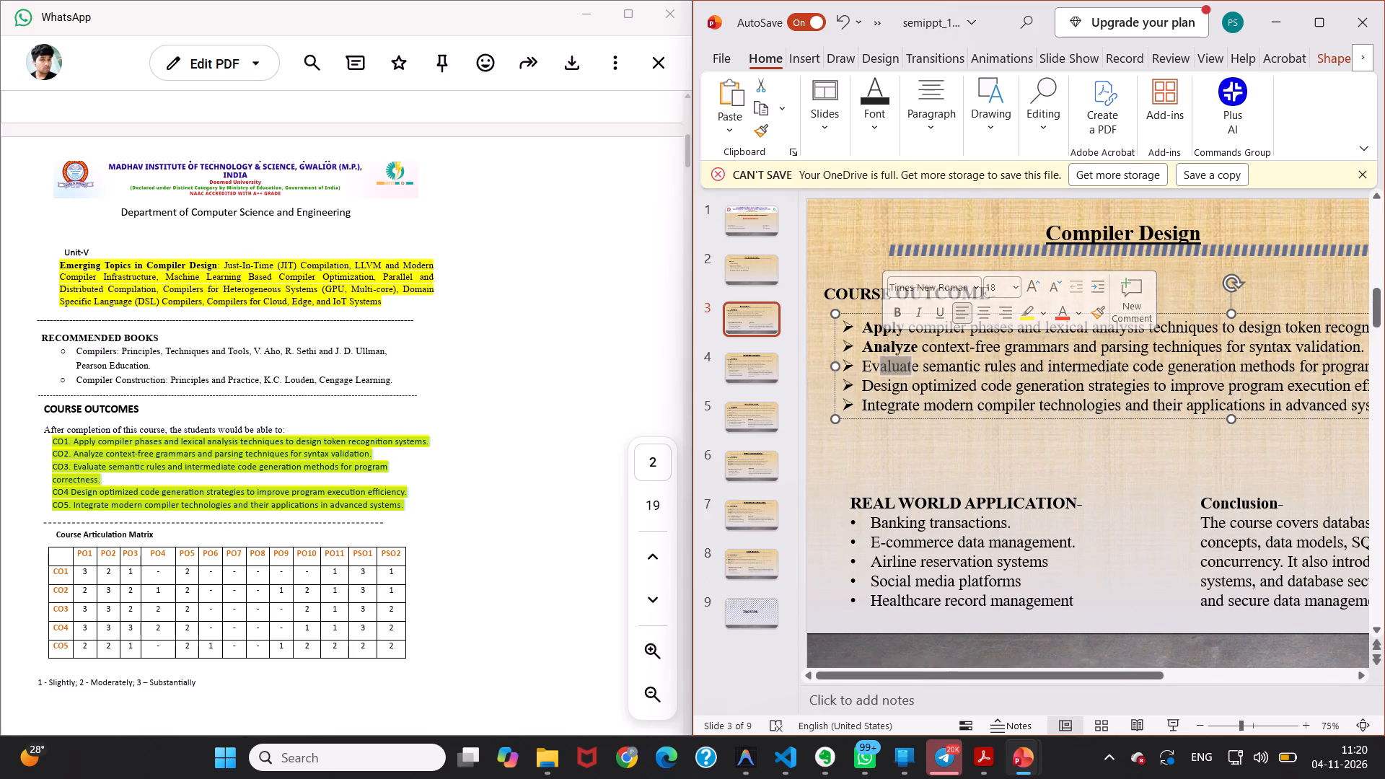
pyautogui.moveTo(915, 367); pyautogui.dragTo(858, 367)
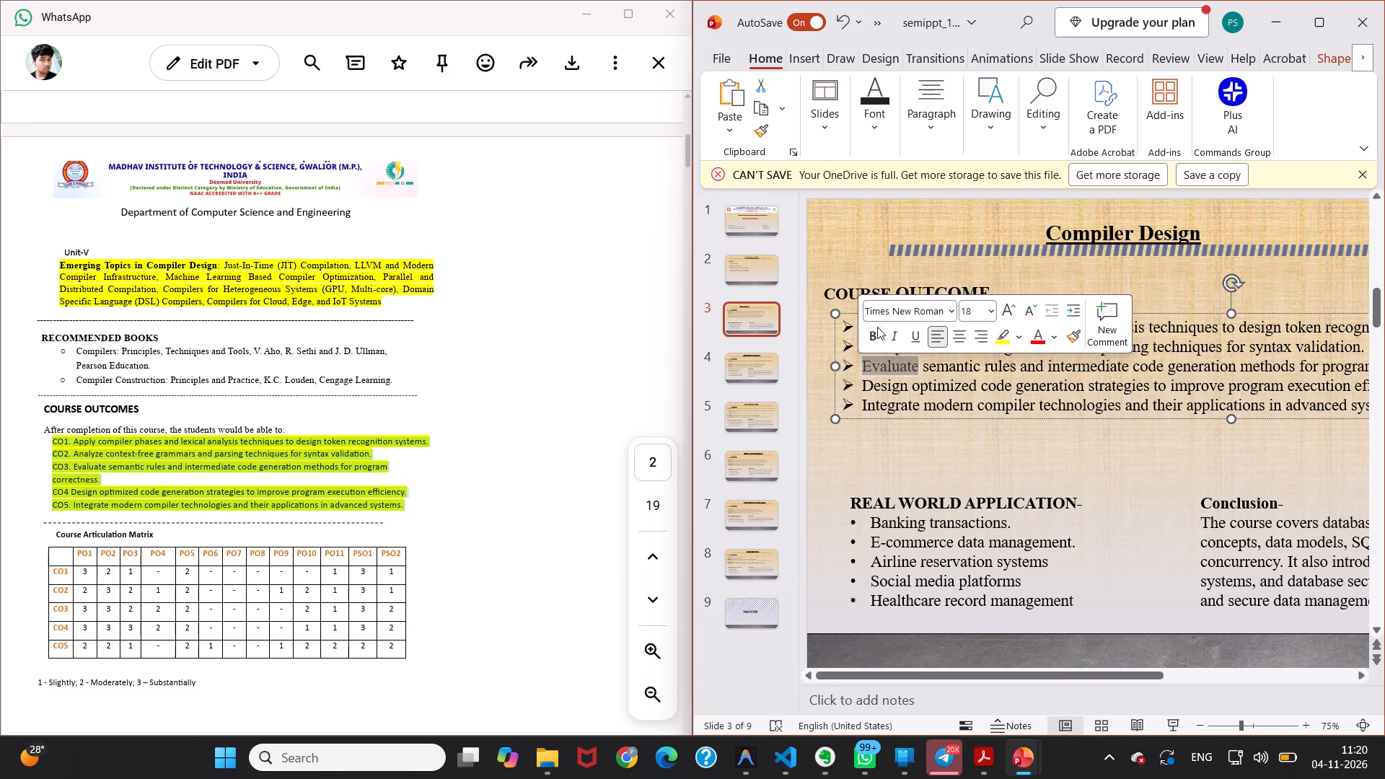
pyautogui.click(872, 334)
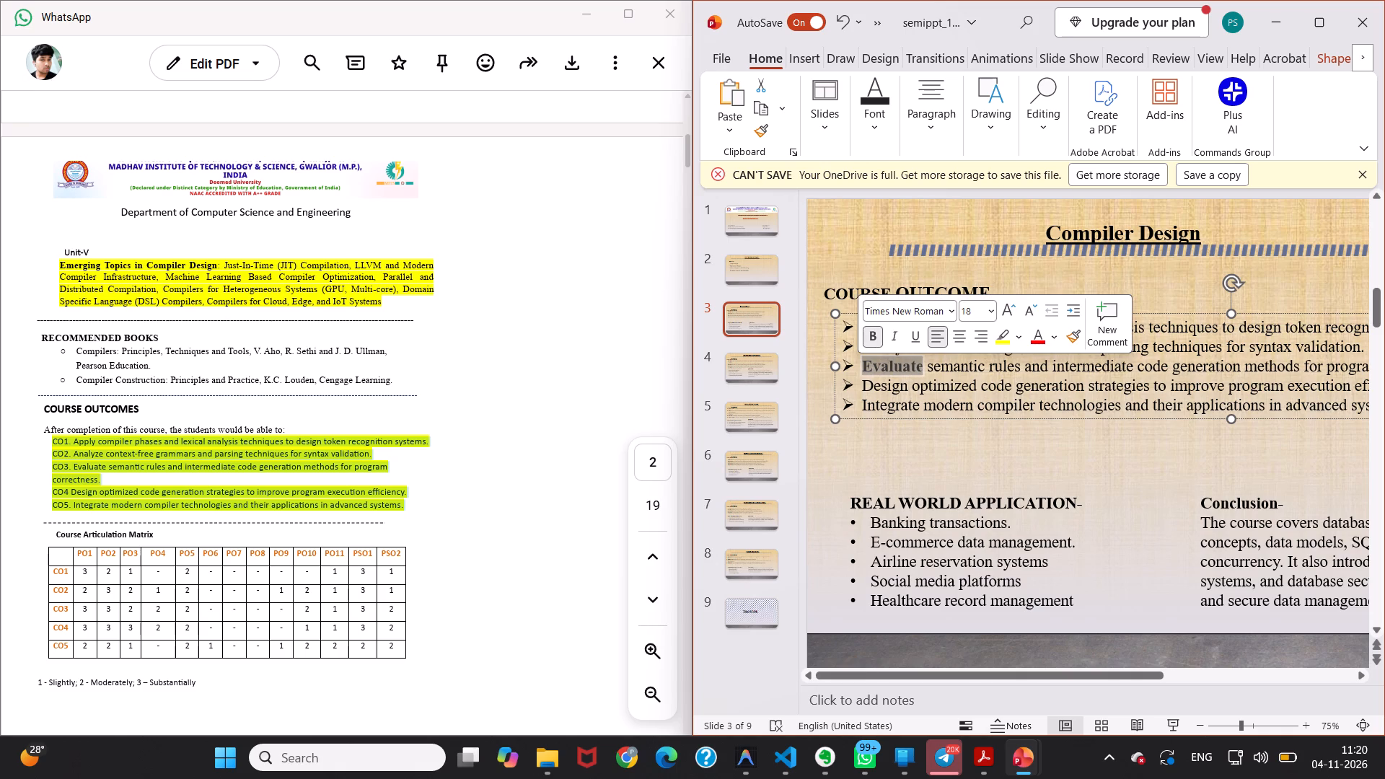
pyautogui.moveTo(908, 391); pyautogui.dragTo(868, 388)
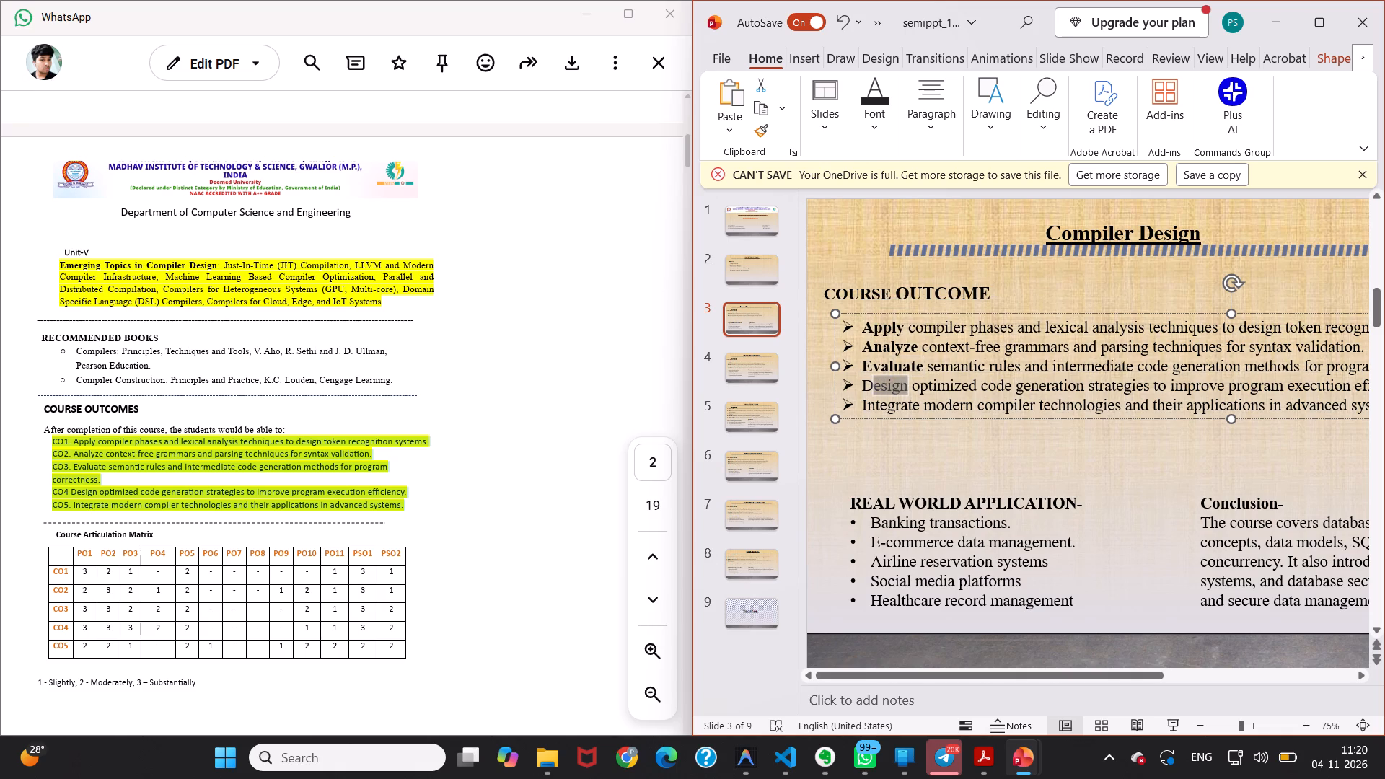
pyautogui.moveTo(868, 388); pyautogui.dragTo(863, 387)
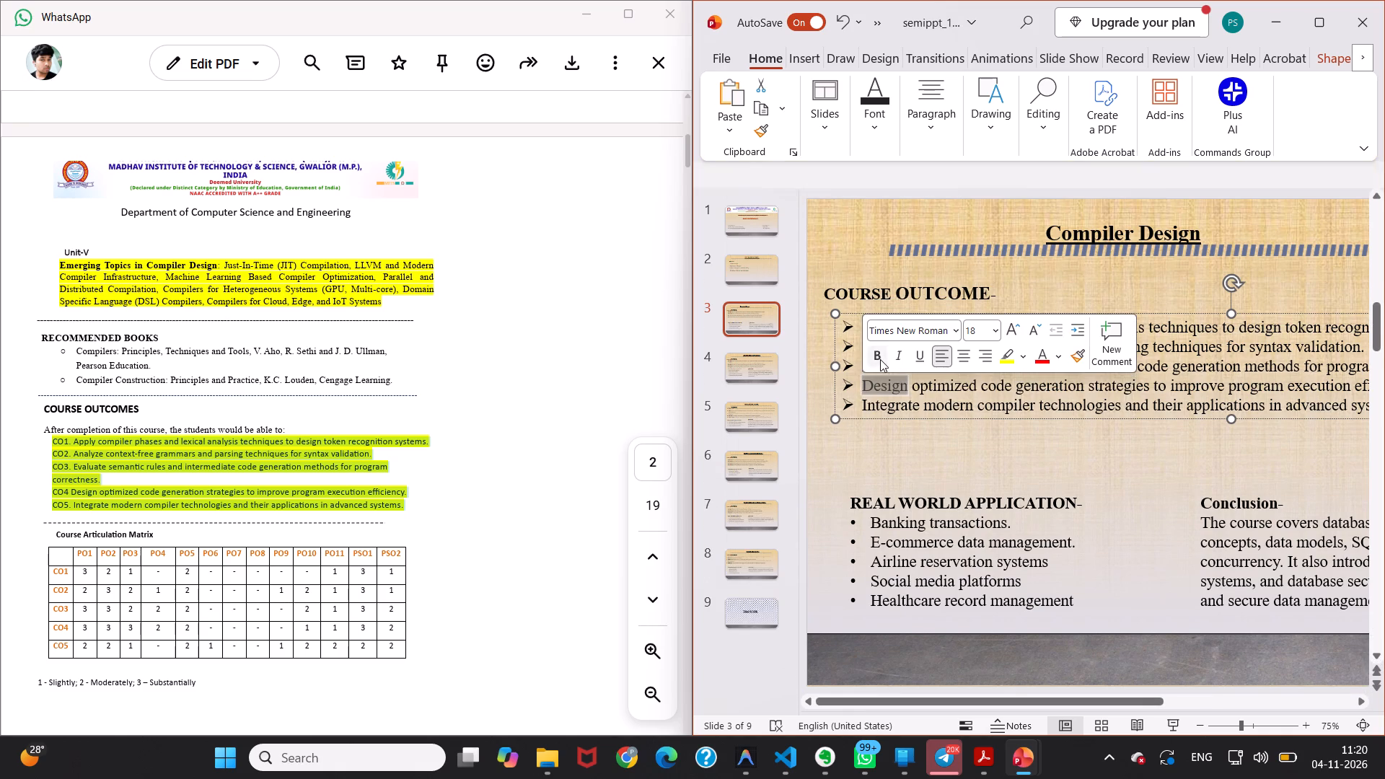
pyautogui.click(880, 359)
pyautogui.moveTo(920, 407); pyautogui.dragTo(856, 408)
pyautogui.click(872, 386)
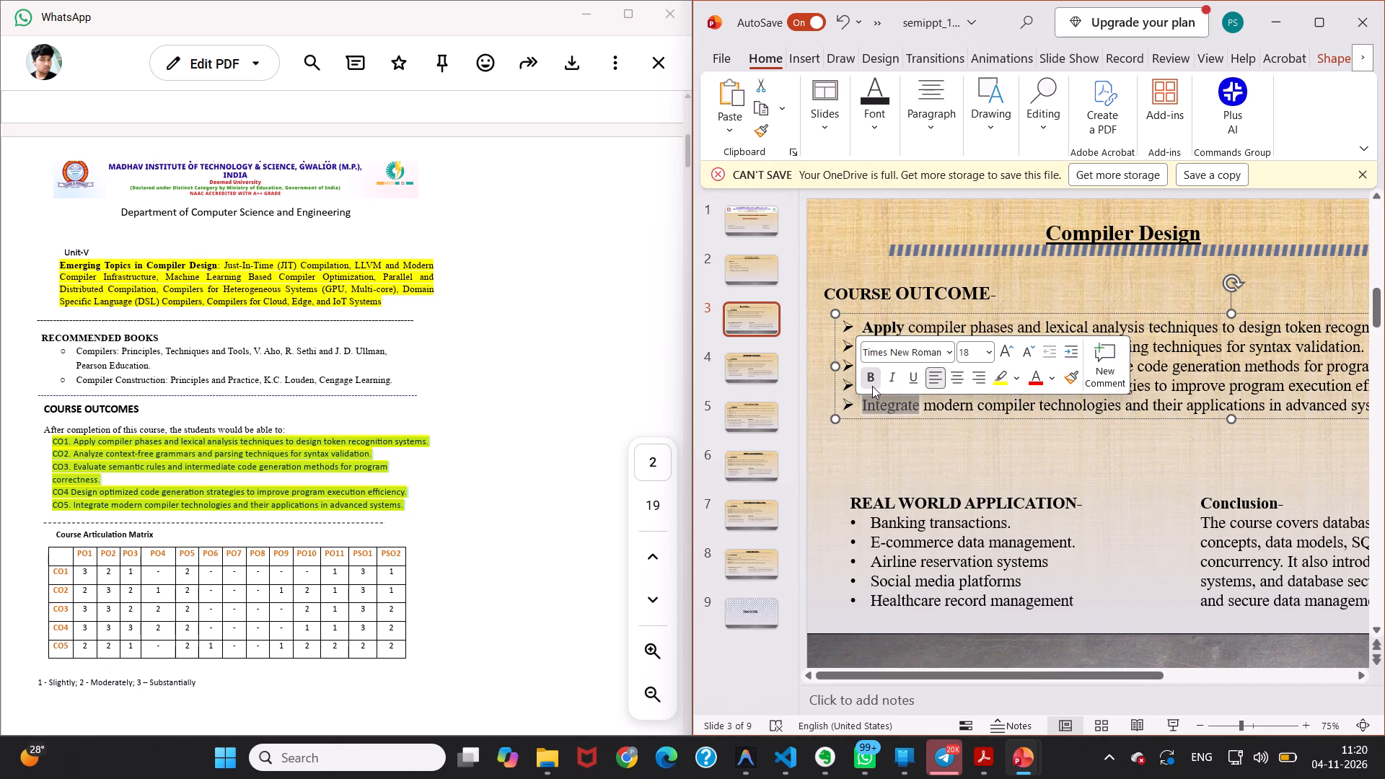
pyautogui.click(913, 470)
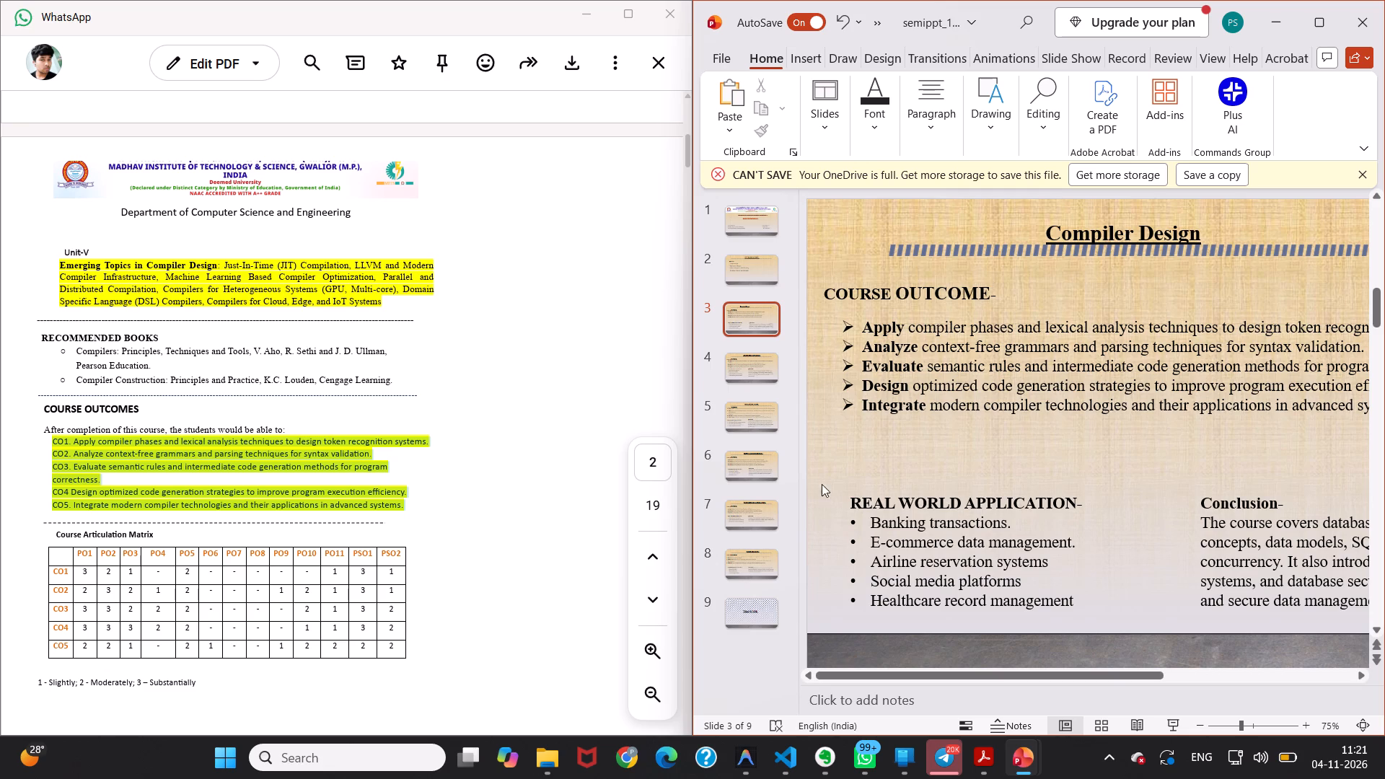
pyautogui.click(756, 358)
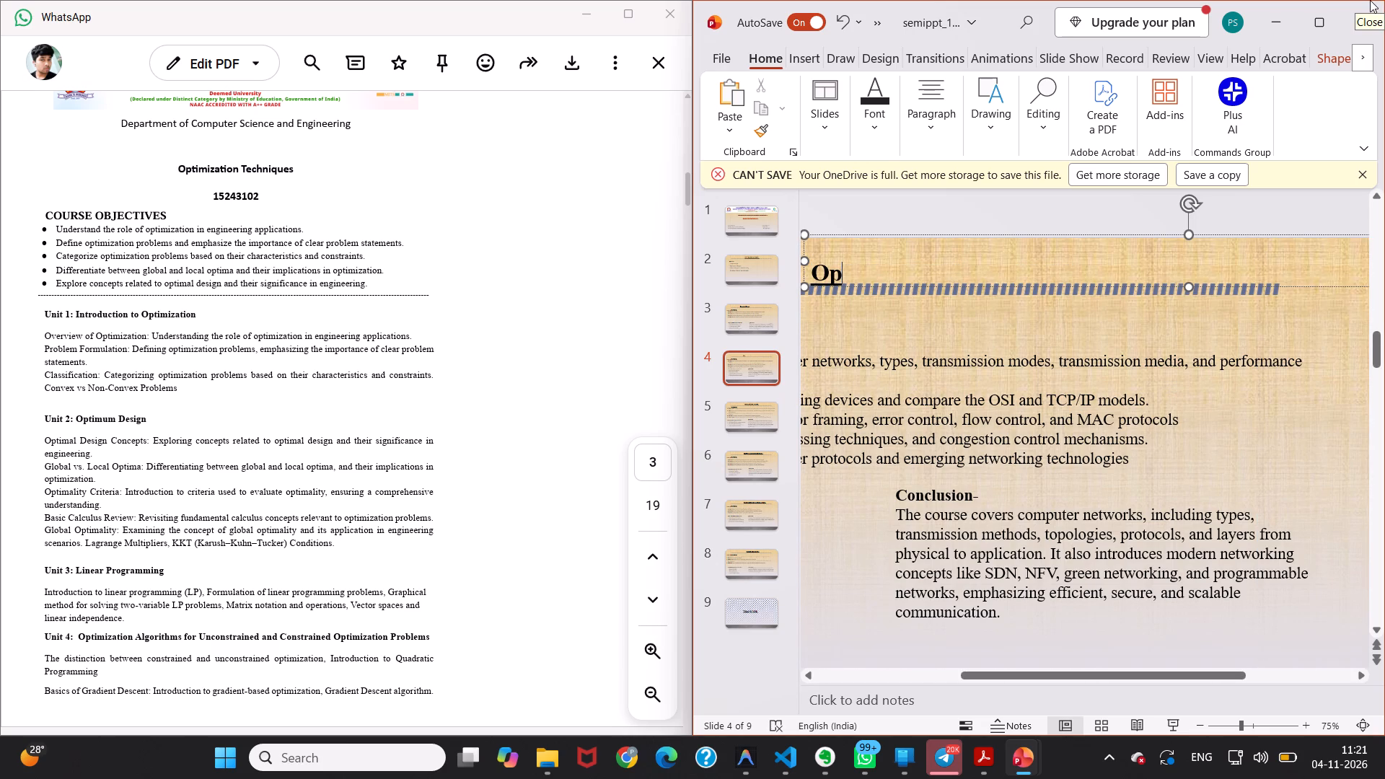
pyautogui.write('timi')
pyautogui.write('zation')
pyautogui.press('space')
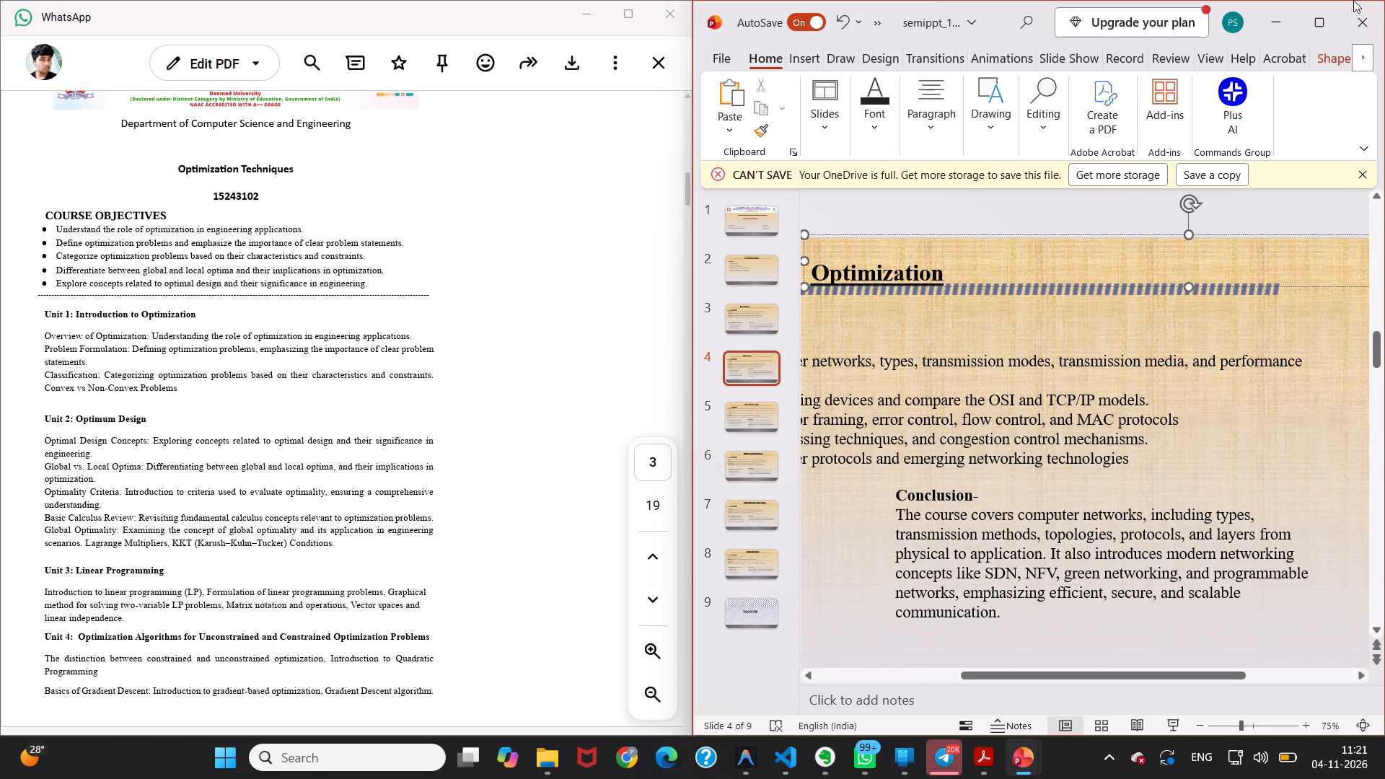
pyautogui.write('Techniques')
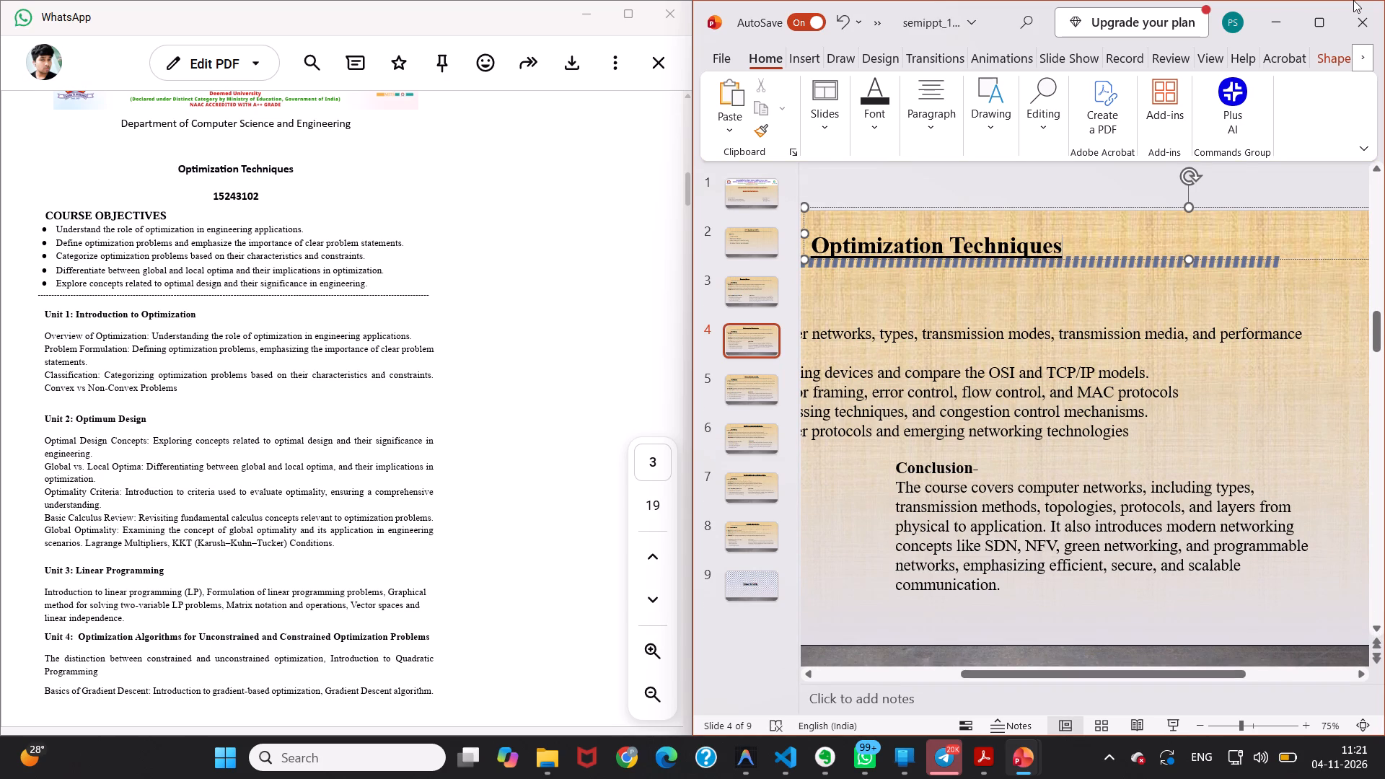
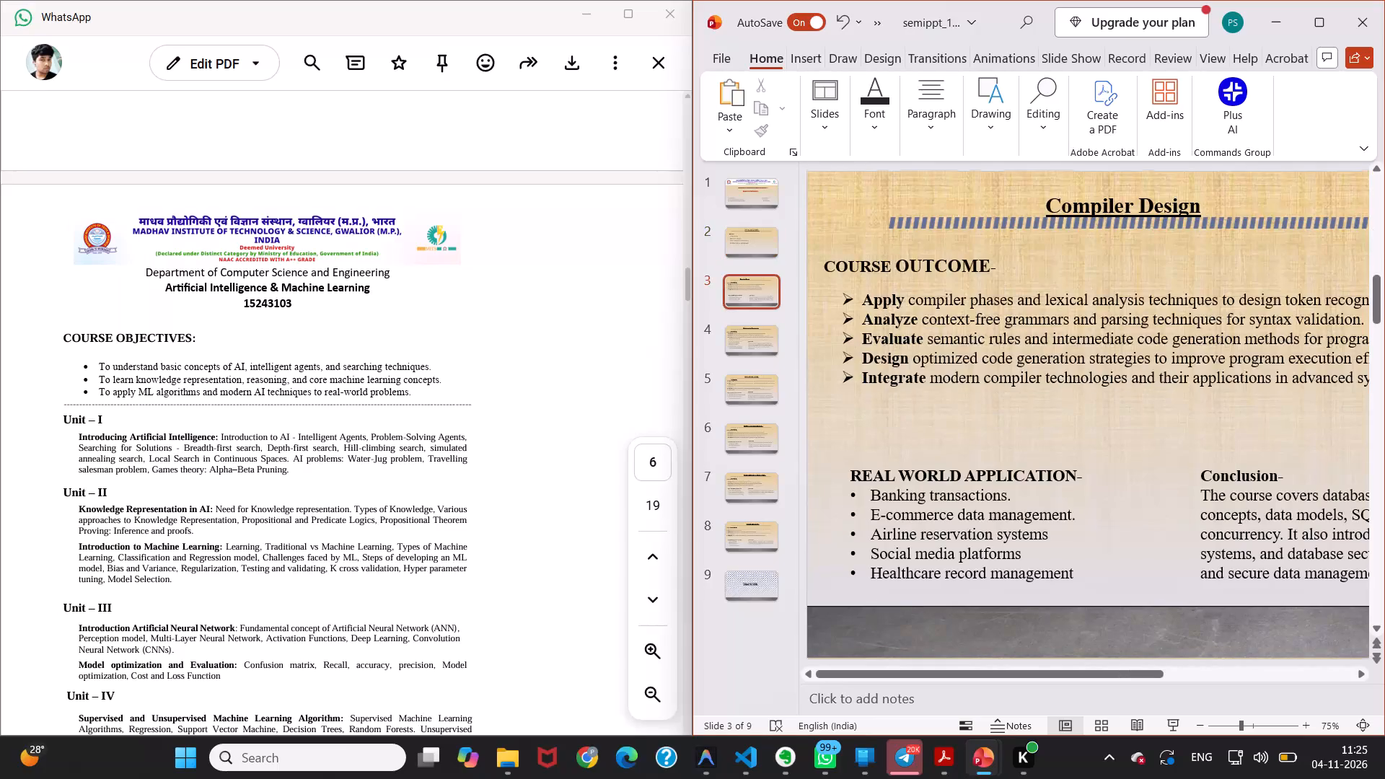
# Replace the "DATA STRUCTURES" title on slide 5 with the syllabus subject name, beginning "Artificial Intelligence &".
pyautogui.scroll(-1, 1201, 290)
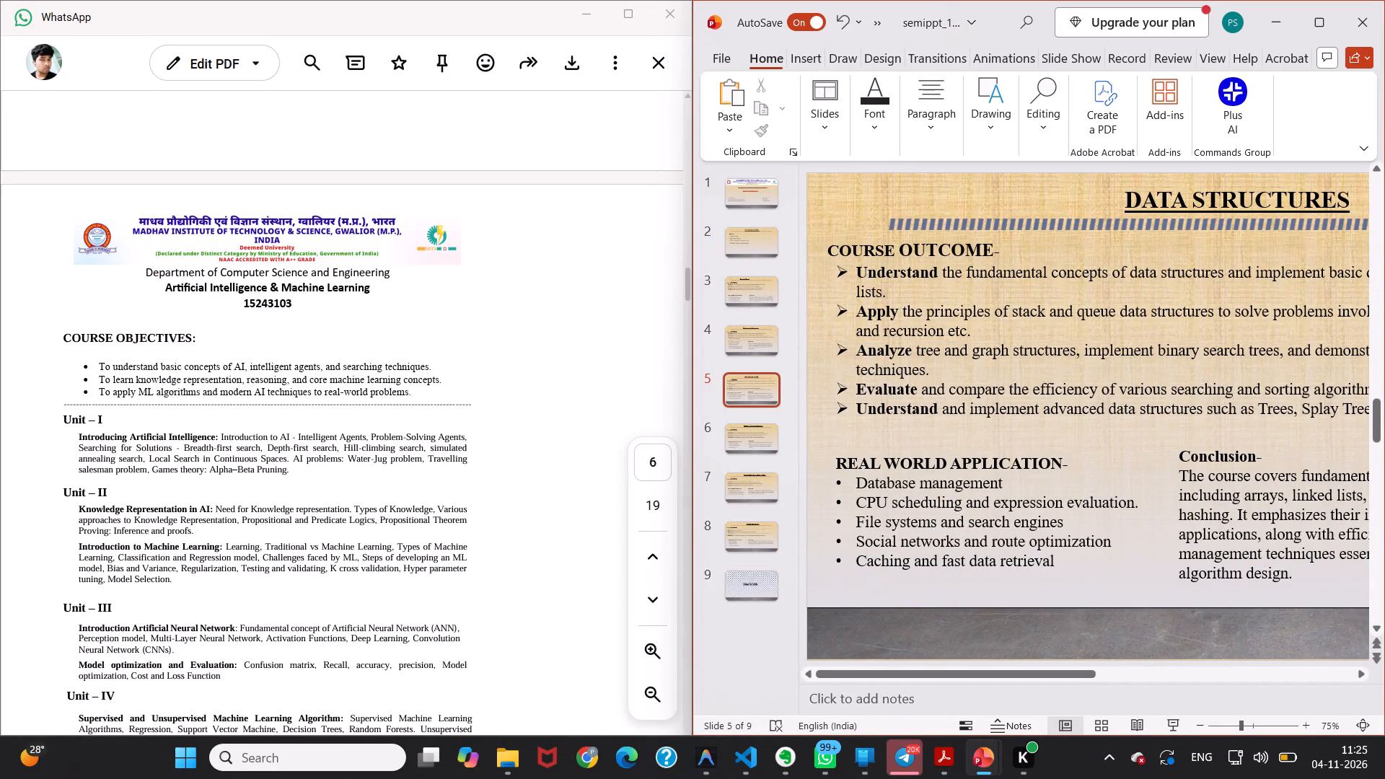
pyautogui.click(1349, 203)
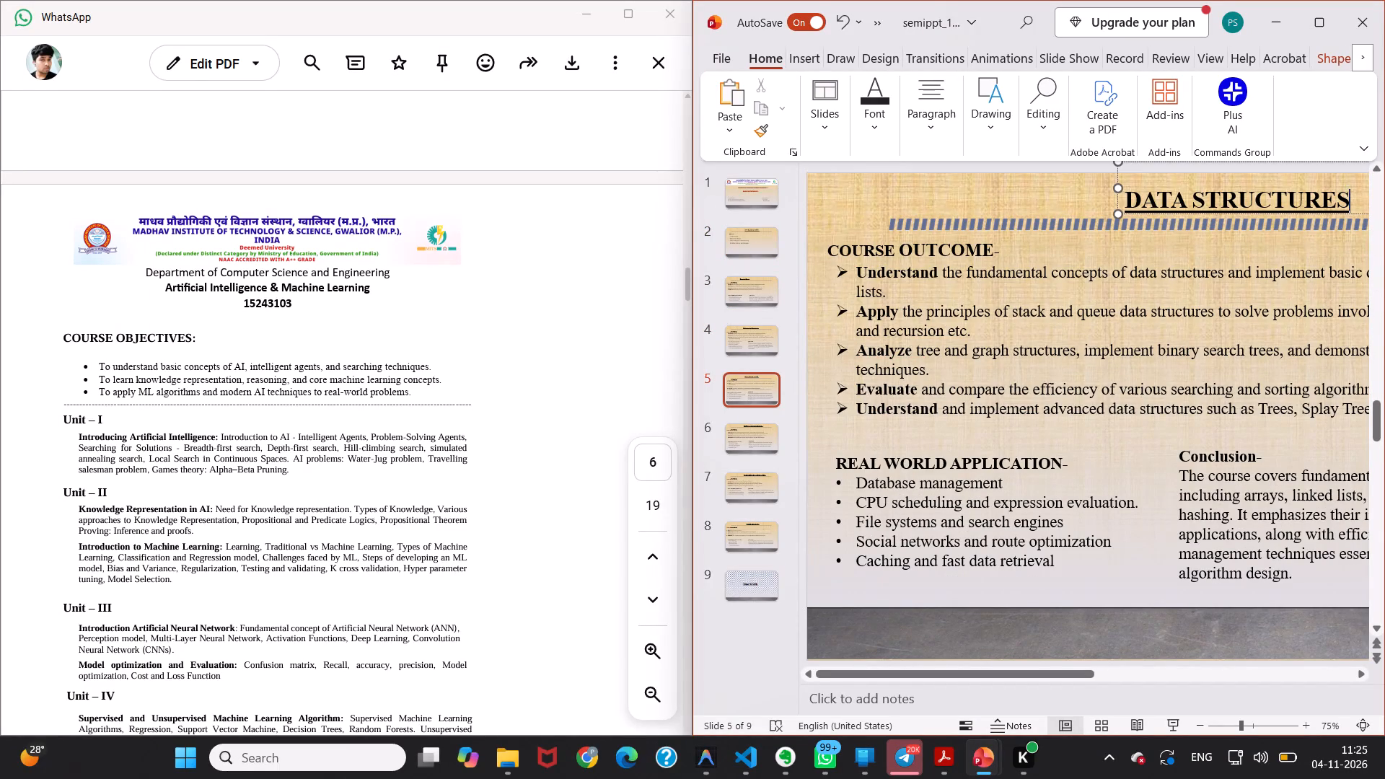
pyautogui.hotkey('ctrl', 'BackSpace')
pyautogui.hotkey('ctrl', 'BackSpace')
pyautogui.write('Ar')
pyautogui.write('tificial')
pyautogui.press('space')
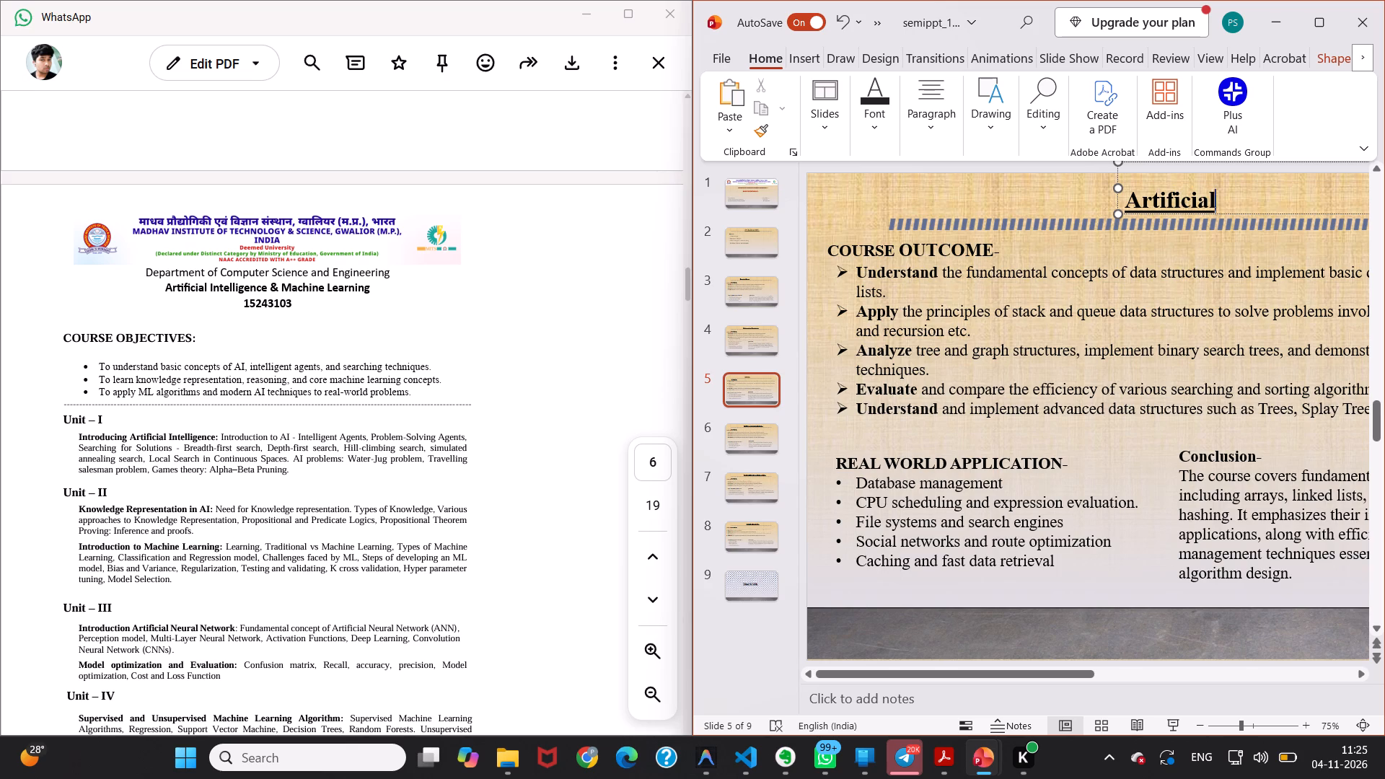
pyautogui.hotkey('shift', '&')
# Complete slide 5's title by adding "Inelligence" before the ampersand and "Machine Learning" after it.
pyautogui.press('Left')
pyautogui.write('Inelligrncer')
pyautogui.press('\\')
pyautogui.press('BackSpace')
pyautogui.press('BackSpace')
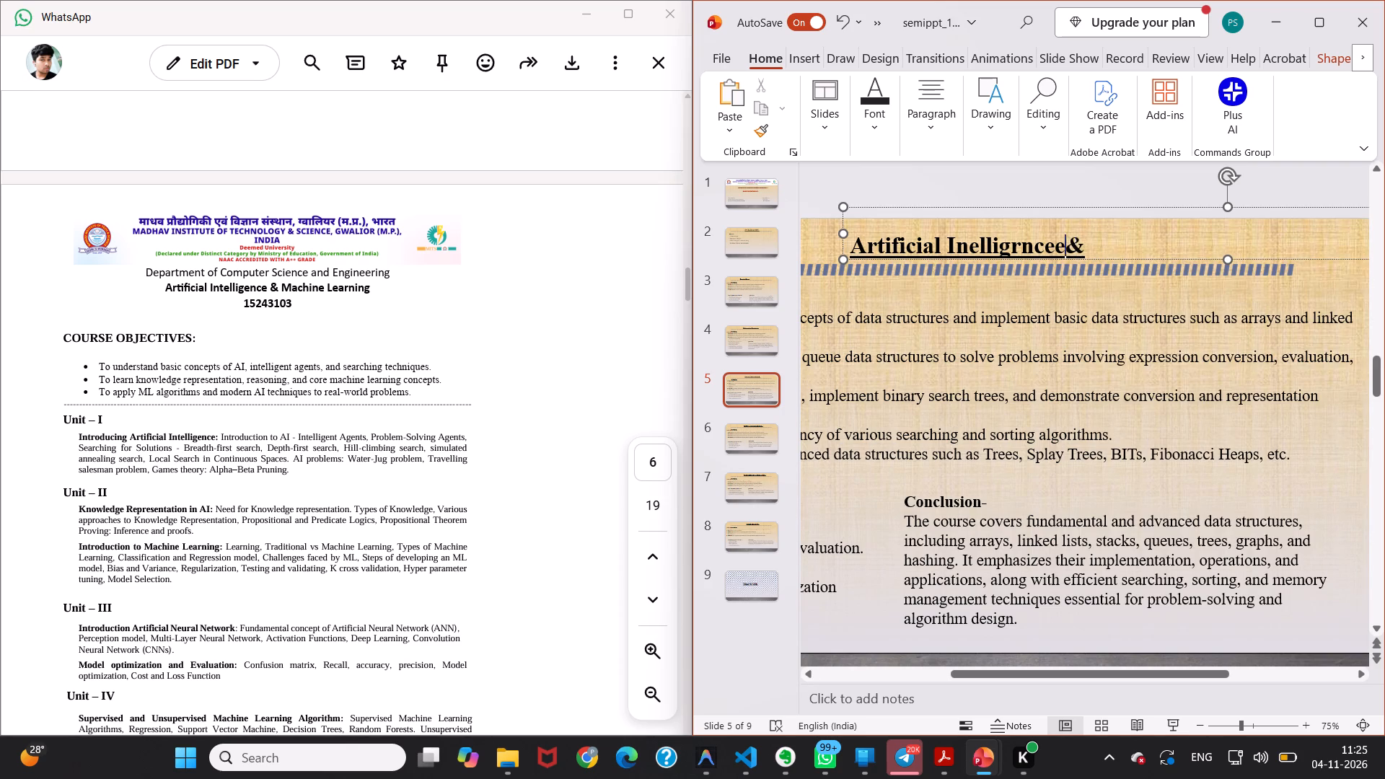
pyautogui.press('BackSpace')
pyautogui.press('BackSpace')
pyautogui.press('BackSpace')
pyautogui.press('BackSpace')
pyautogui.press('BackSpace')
pyautogui.write('ence')
pyautogui.press('space')
pyautogui.press('Right')
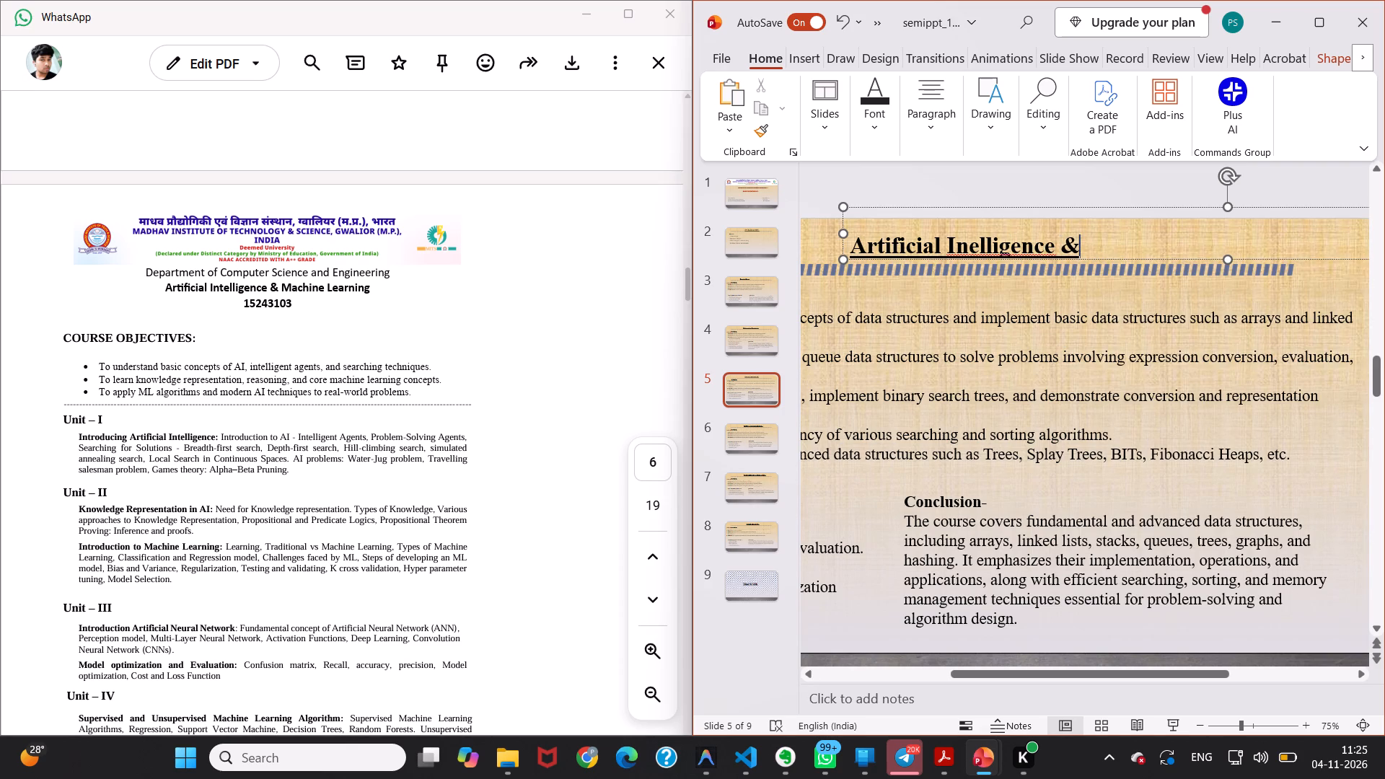
pyautogui.press('space')
pyautogui.write('Machine Learning')
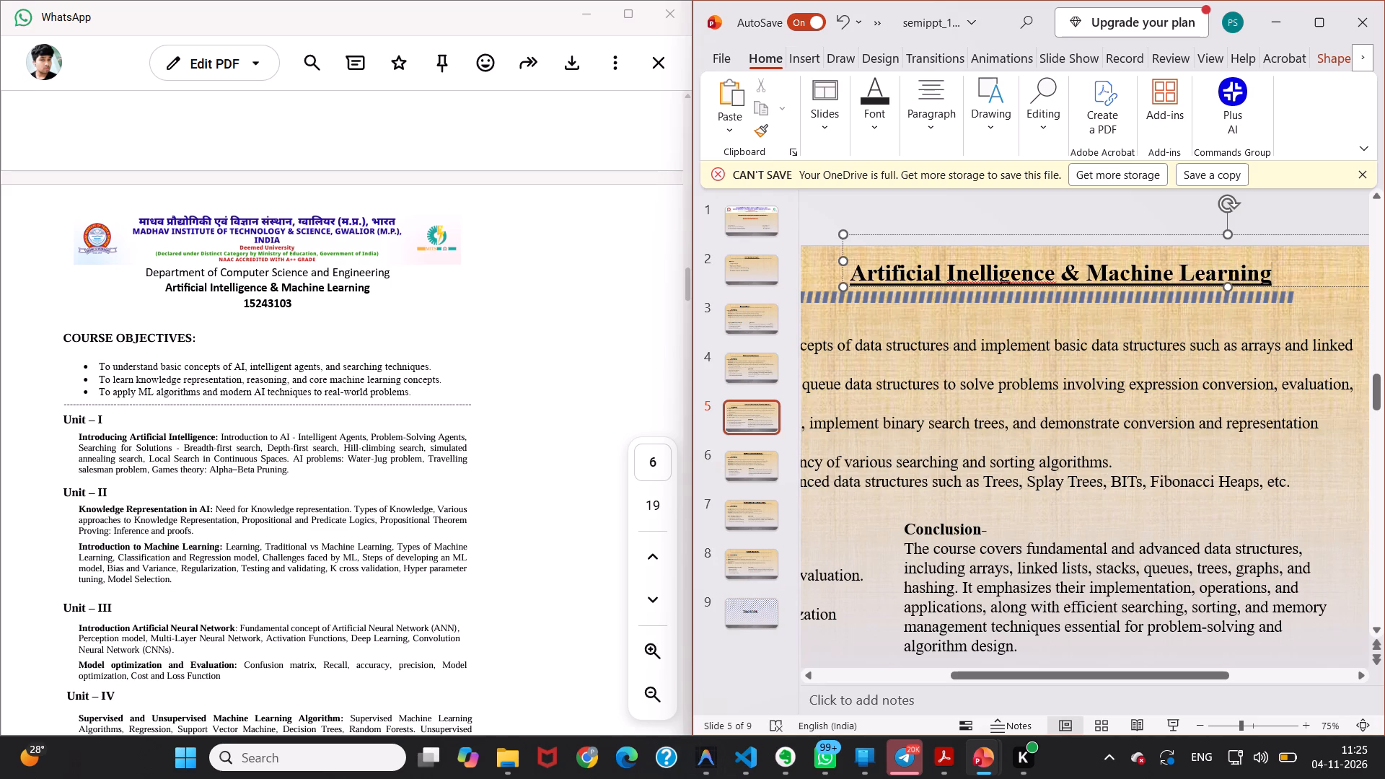
# Insert the missing "t" in the slide title's second word so it reads "Intelligence".
pyautogui.hscroll(6, 1349, 203)
pyautogui.hscroll(-2, 1349, 203)
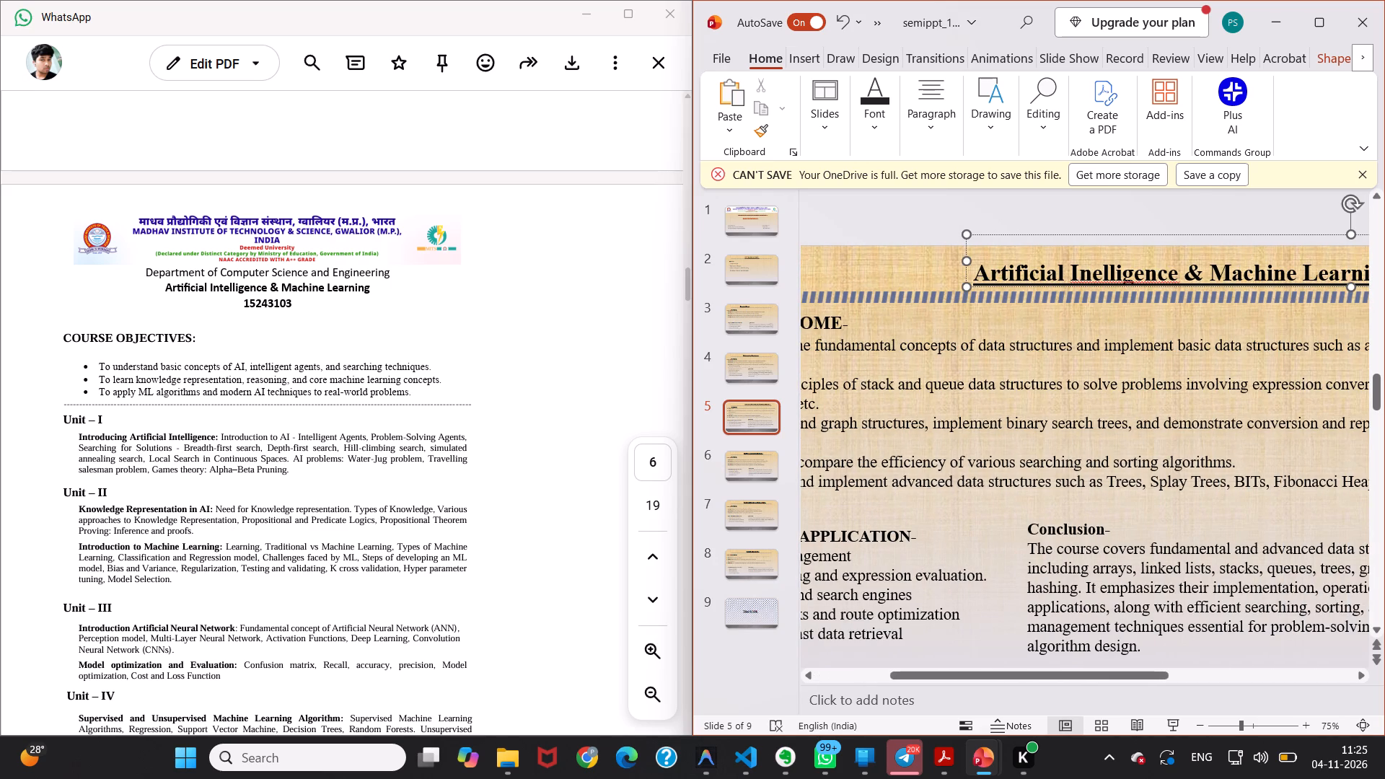
pyautogui.press('Left')
pyautogui.press('Left')
pyautogui.press('Left')
pyautogui.press('Left')
pyautogui.press('Left')
pyautogui.press('Left')
pyautogui.press('Left')
pyautogui.press('Left')
pyautogui.press('Left')
pyautogui.press('Left')
pyautogui.press('Left')
pyautogui.press('Left')
pyautogui.press('Left')
pyautogui.press('Left')
pyautogui.press('Left')
pyautogui.press('Left')
pyautogui.press('Left')
pyautogui.press('Left')
pyautogui.press('Left')
pyautogui.press('Left')
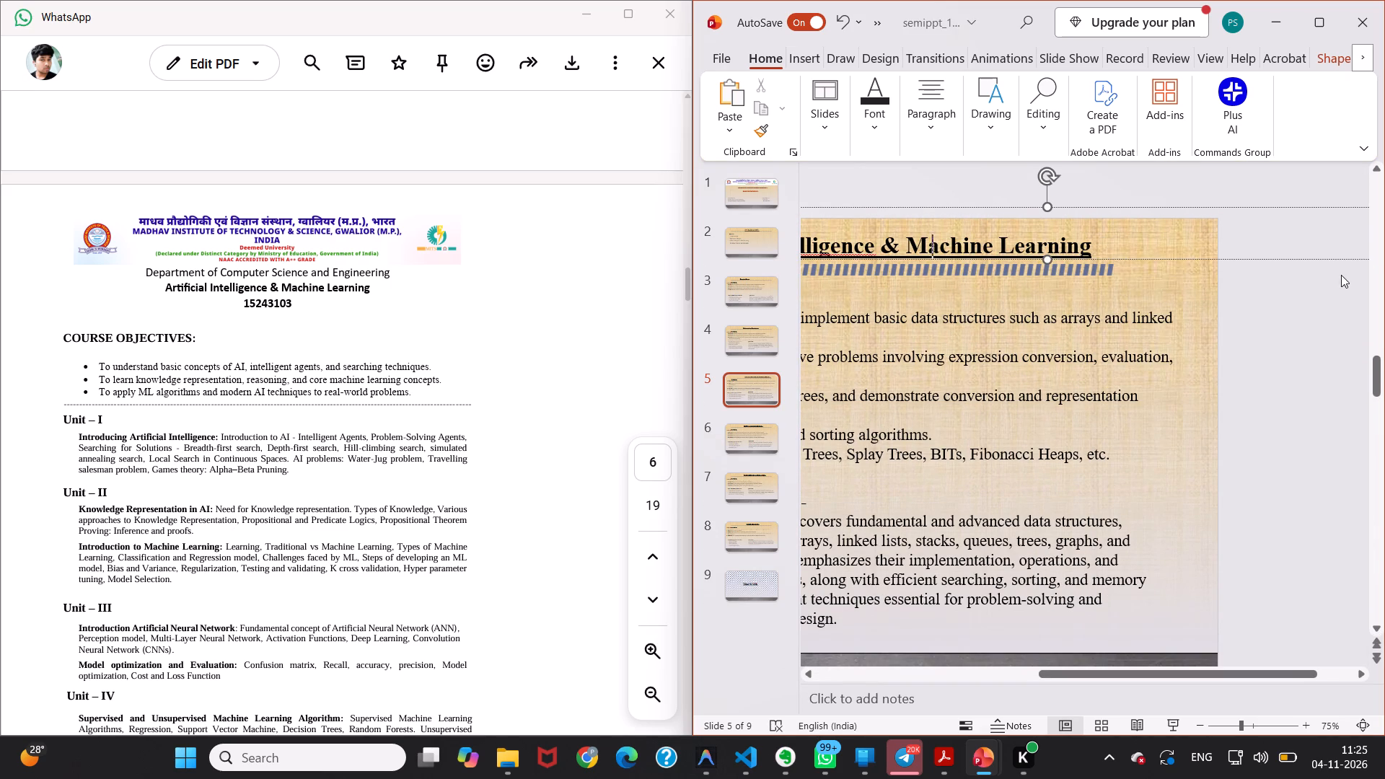
pyautogui.press('Left')
pyautogui.press('Left')
pyautogui.press('Left')
pyautogui.press('Left')
pyautogui.press('Left')
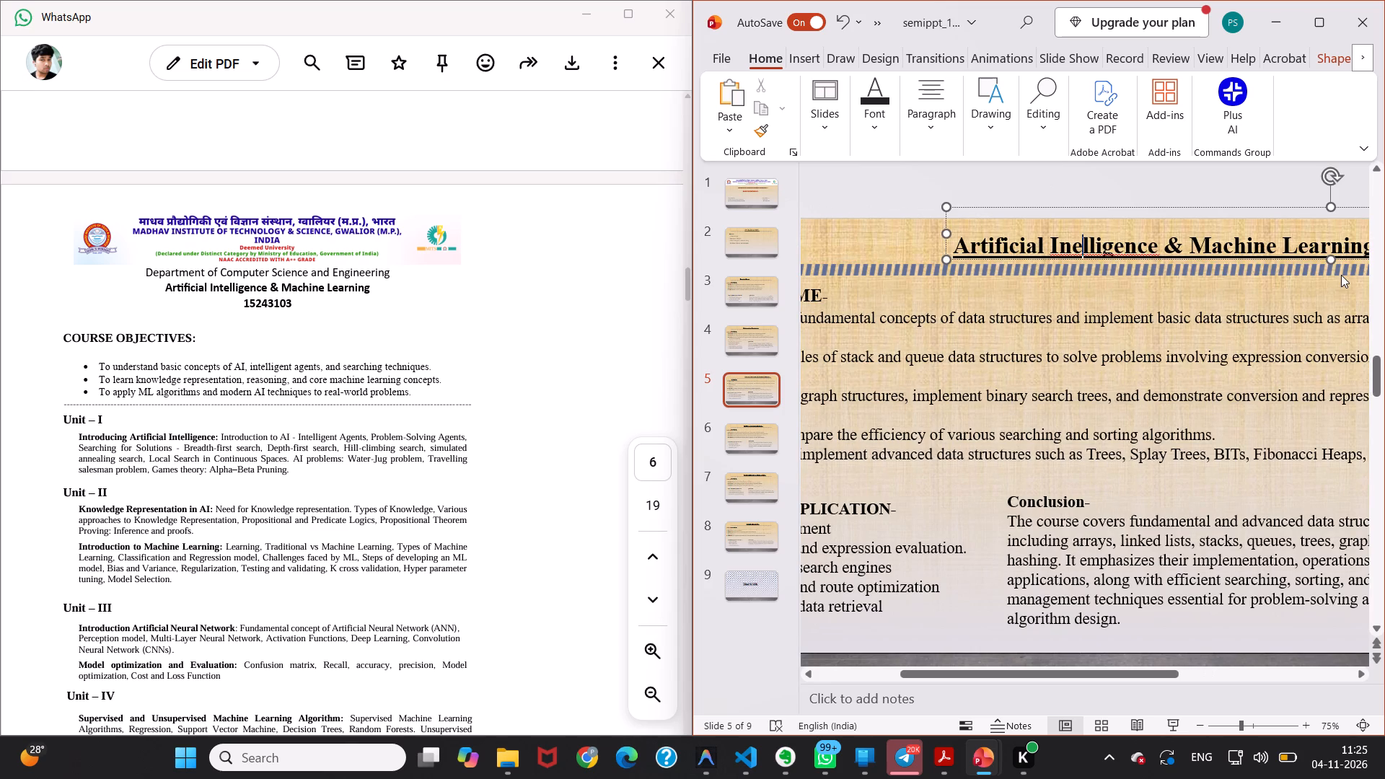
pyautogui.press('Left')
pyautogui.press('t')
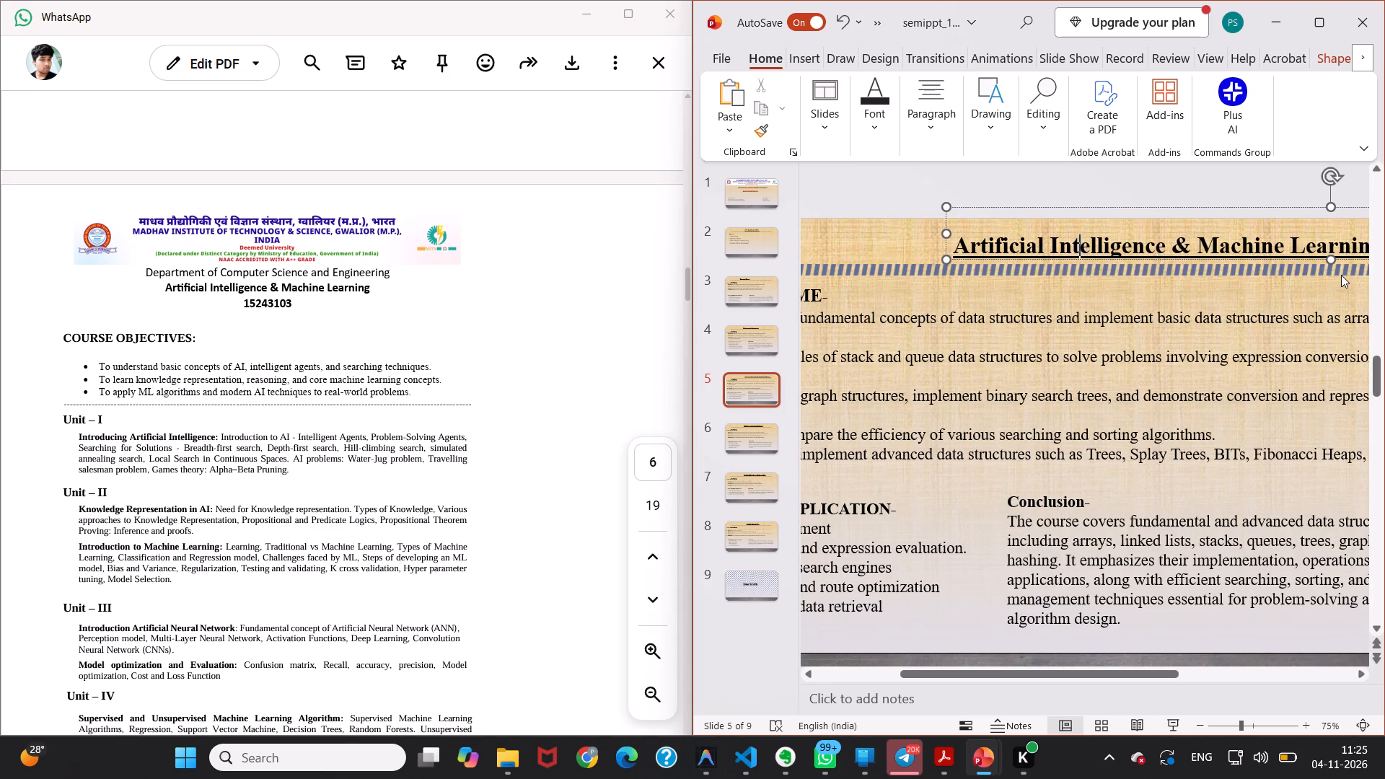
# Find the course outcomes CO1 to CO5 for Artificial Intelligence & Machine Learning in the syllabus PDF.
pyautogui.hscroll(2, 1344, 272)
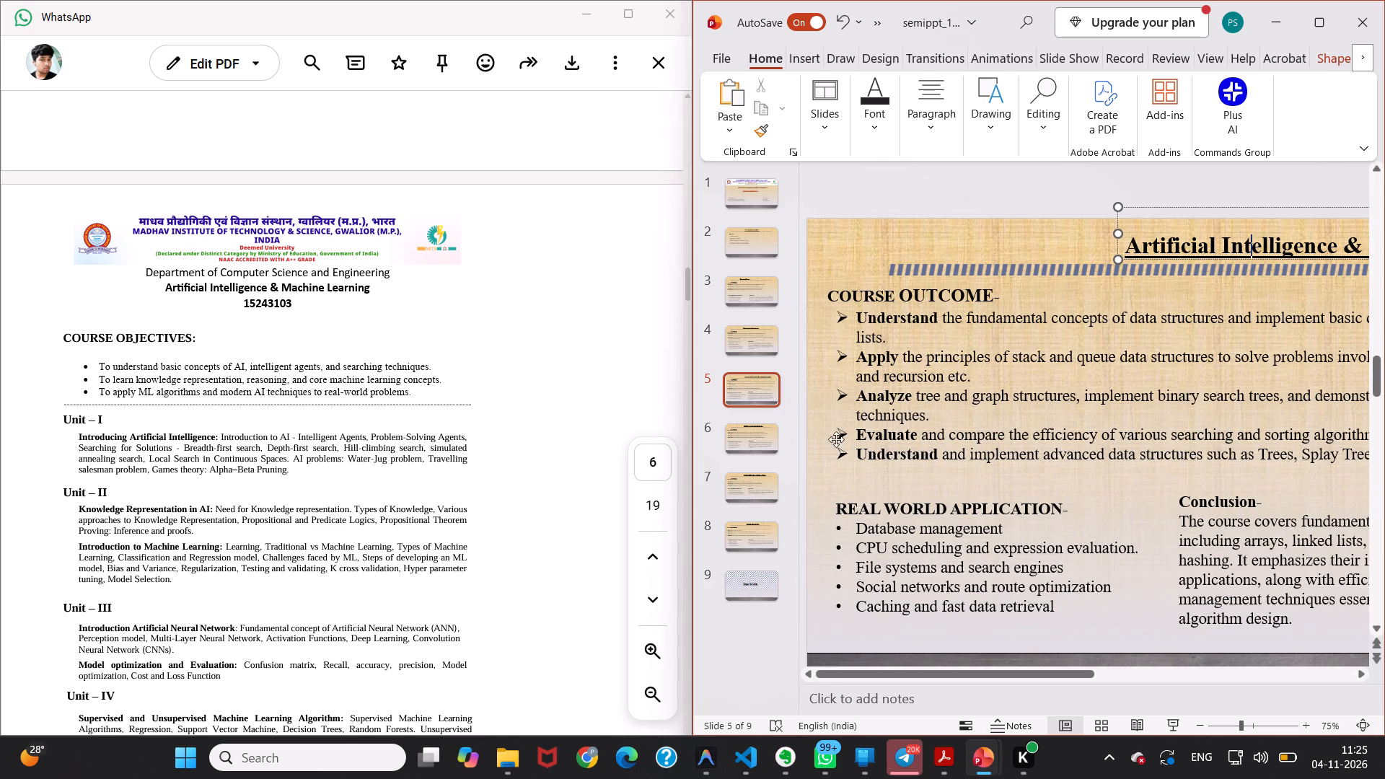
pyautogui.scroll(-3, 242, 511)
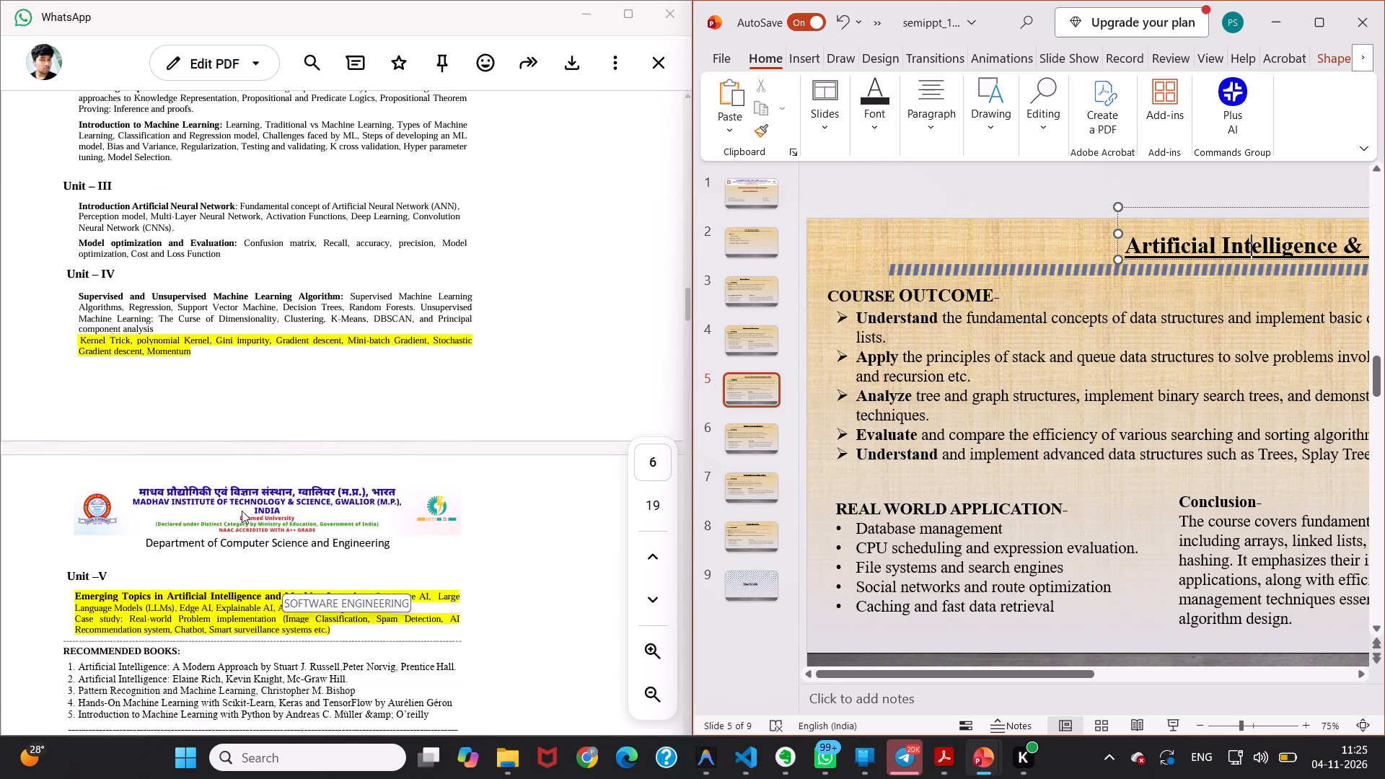
pyautogui.scroll(-4, 242, 511)
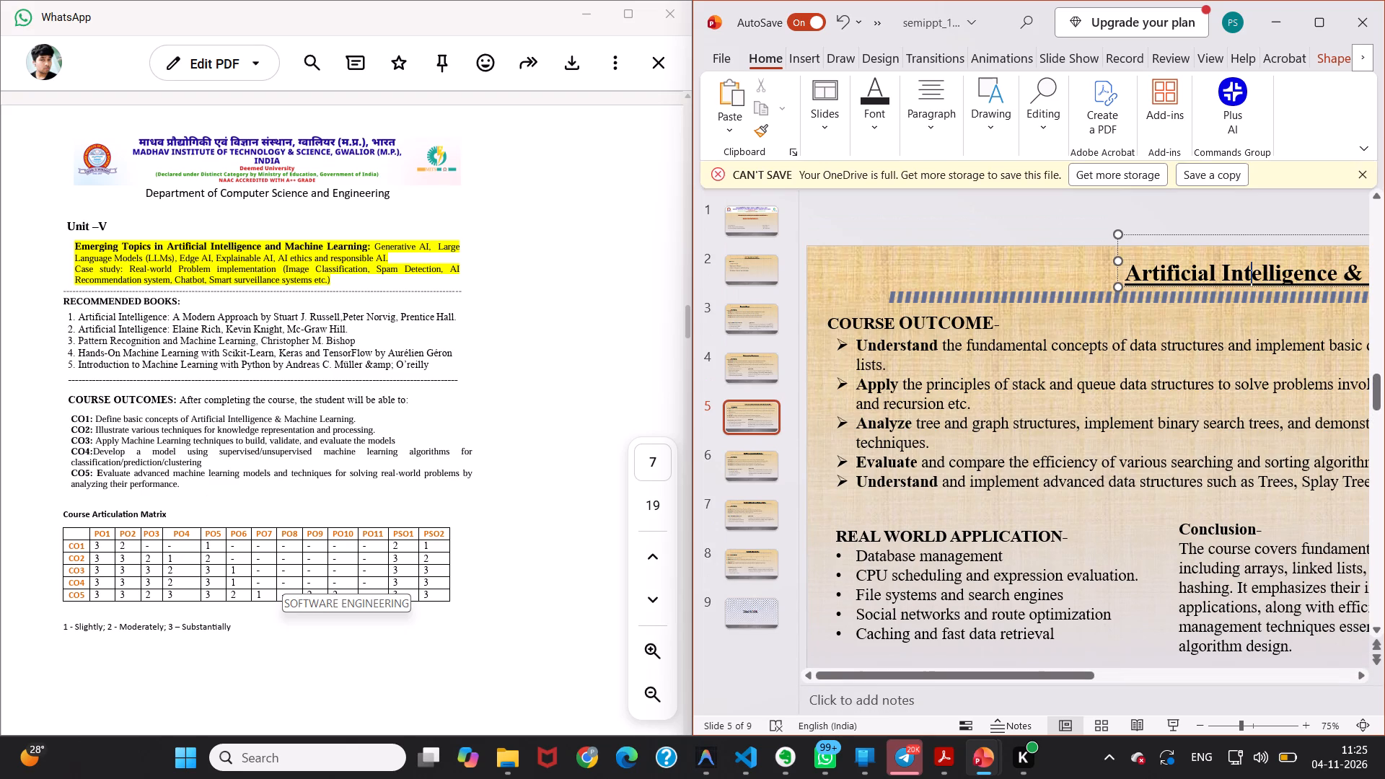
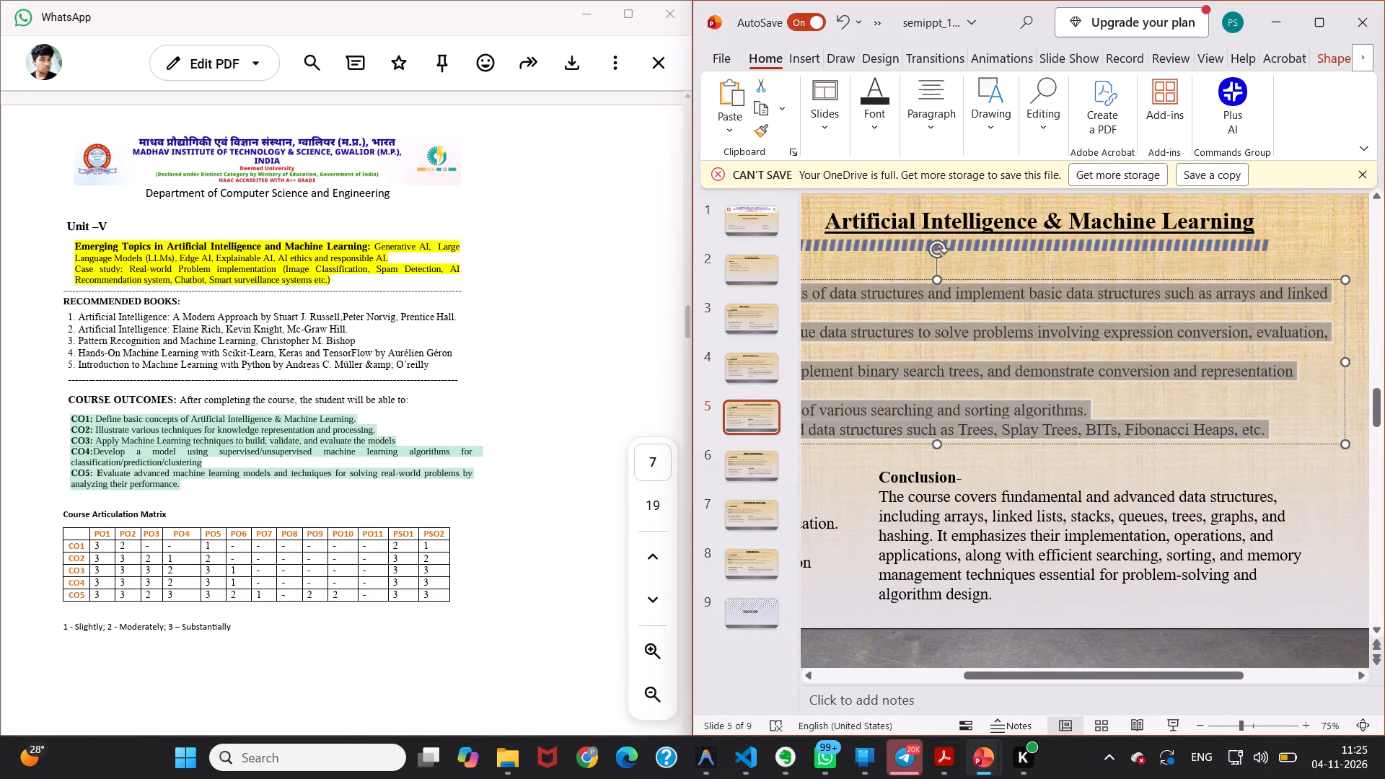
# Replace slide 5's old data structures course outcomes with the CO1 to CO5 text copied from the syllabus.
pyautogui.press('BackSpace')
pyautogui.hotkey('ctrl', 'v')
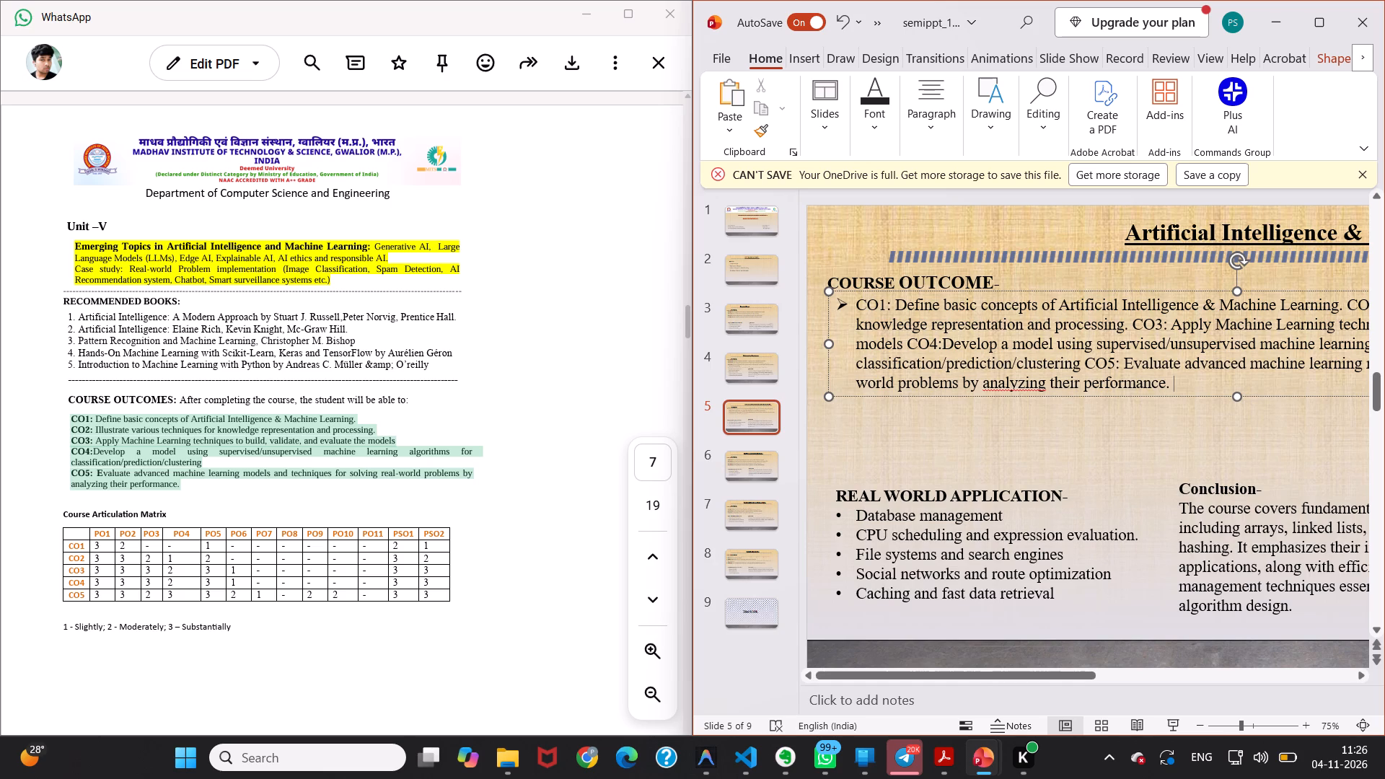
# Split the pasted course outcome text so that CO2 starts its own bullet.
pyautogui.click(1344, 309)
pyautogui.press('Right')
pyautogui.press('Return')
pyautogui.press('Right')
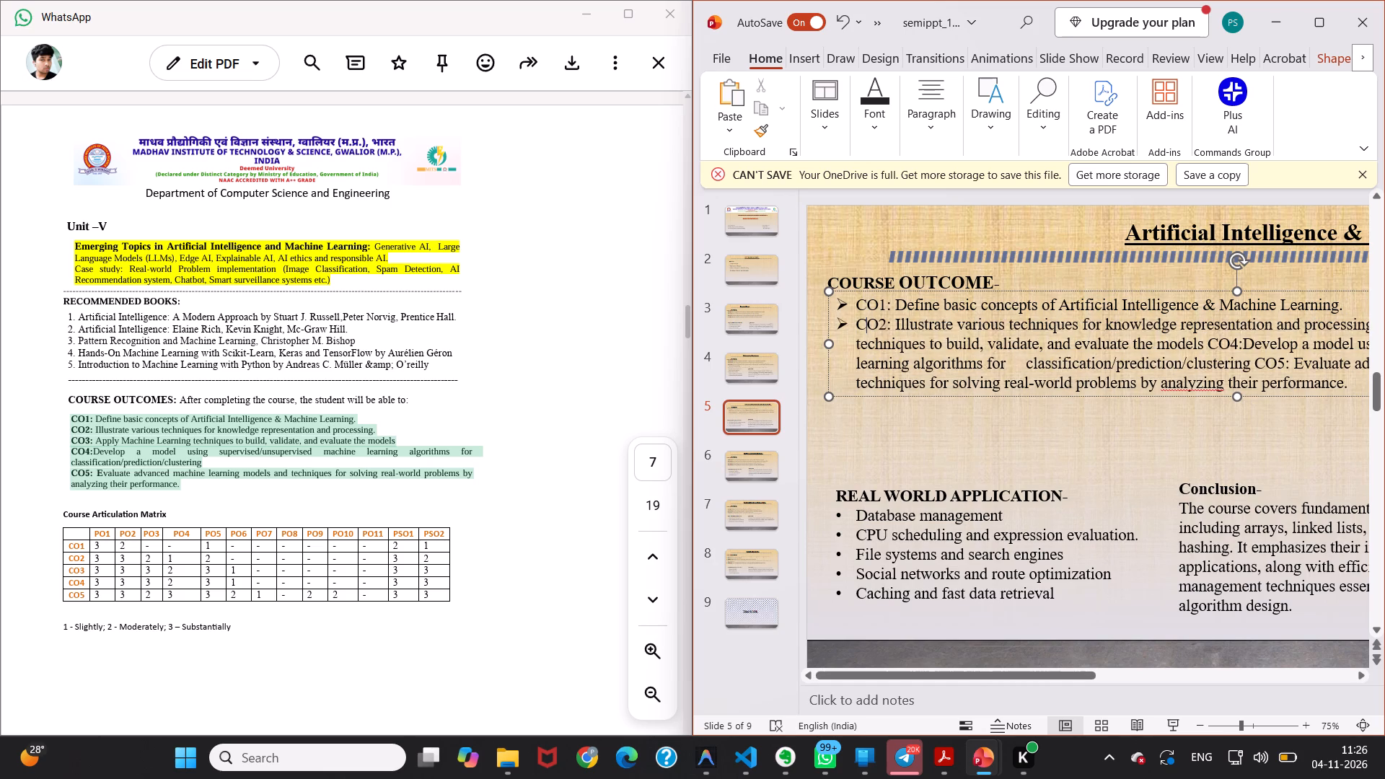
# Split the CO2 bullet after "processing." so that CO3 starts its own bullet without a leading space.
pyautogui.press('Down')
pyautogui.press('Up')
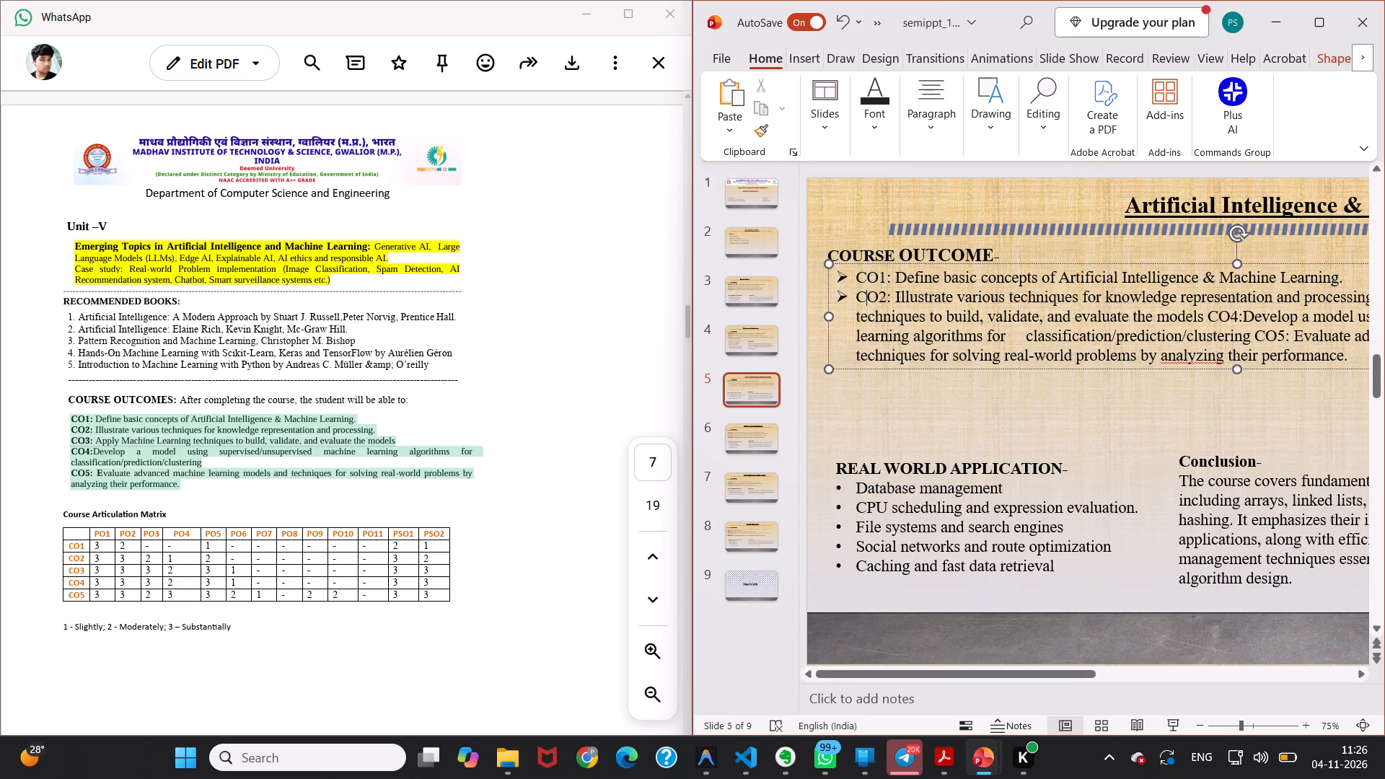
pyautogui.press('End')
pyautogui.press('Left')
pyautogui.press('Left')
pyautogui.press('Left')
pyautogui.press('Left')
pyautogui.press('Left')
pyautogui.press('Left')
pyautogui.press('Left')
pyautogui.press('Left')
pyautogui.press('Left')
pyautogui.press('Left')
pyautogui.press('Left')
pyautogui.press('Left')
pyautogui.press('Left')
pyautogui.press('Left')
pyautogui.press('Left')
pyautogui.press('Left')
pyautogui.press('Left')
pyautogui.press('Left')
pyautogui.press('Left')
pyautogui.press('Left')
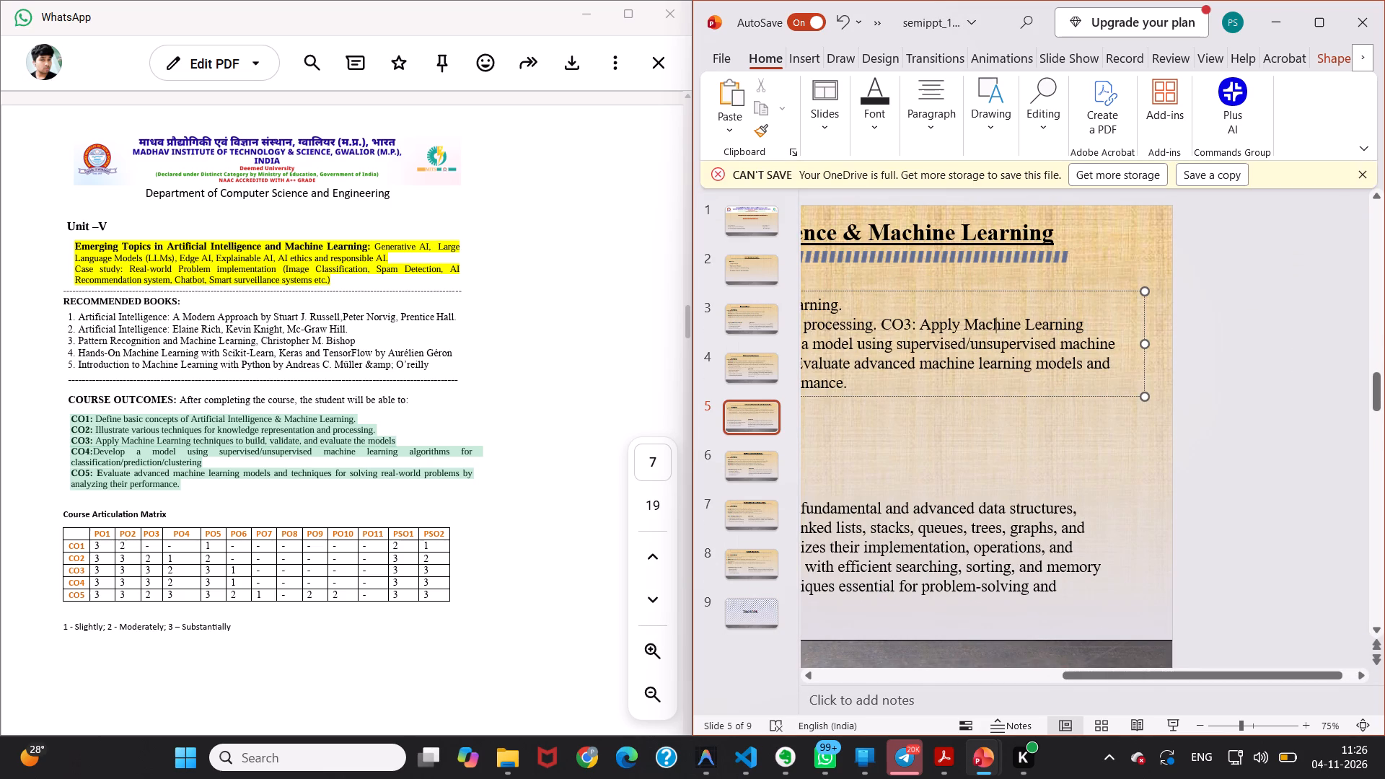
pyautogui.press('Right')
pyautogui.press('Left')
pyautogui.press('Return')
pyautogui.press('Right')
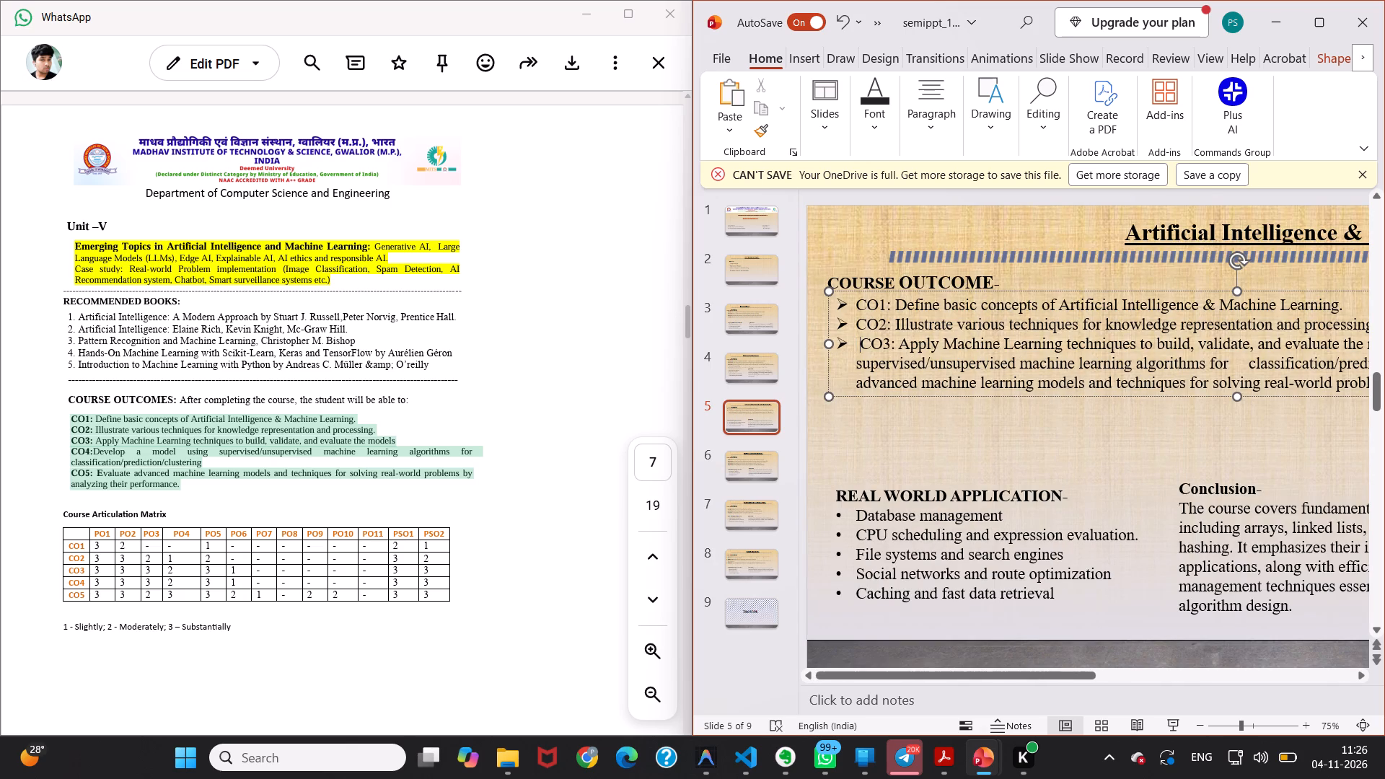
pyautogui.press('BackSpace')
# End the CO3 outcome with a period after "models" and put CO4 on its own bullet.
pyautogui.press('End')
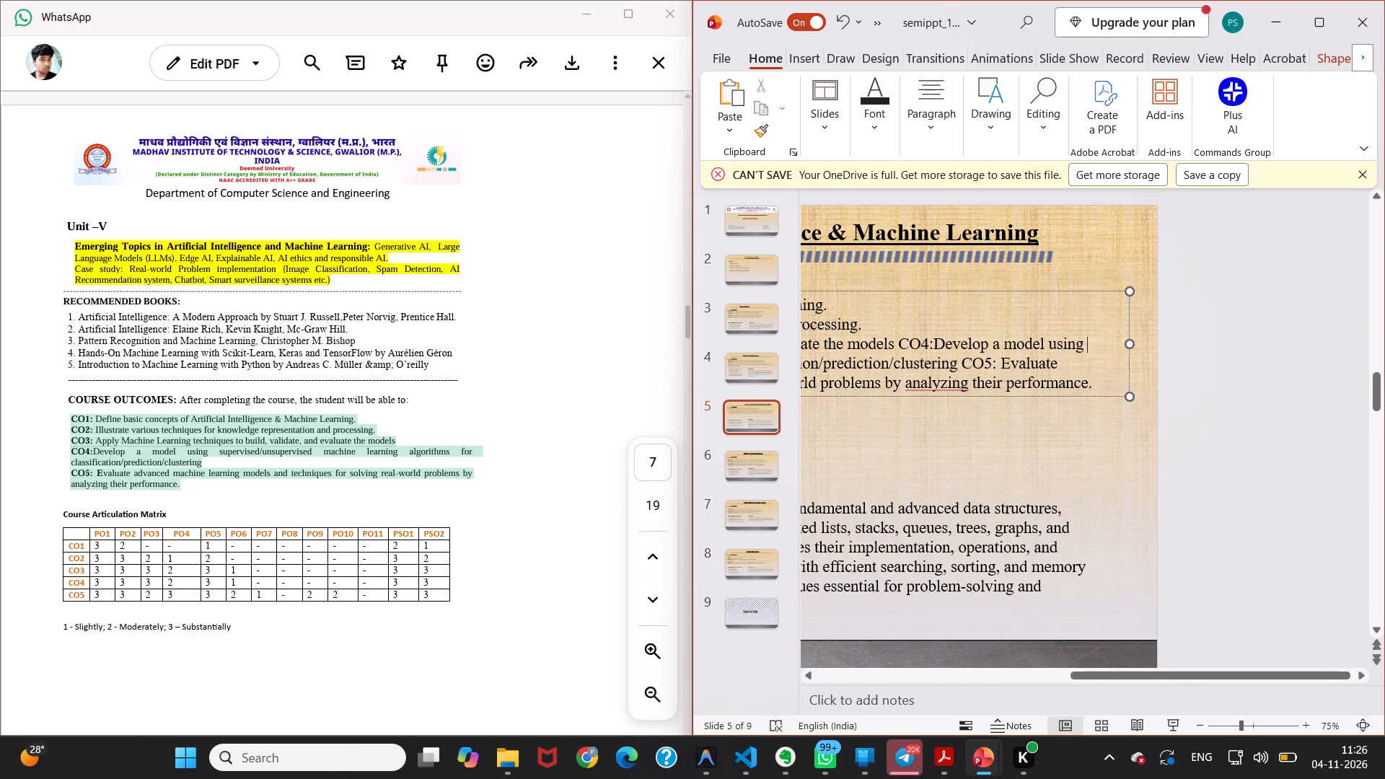
pyautogui.press('Left')
pyautogui.press('Down')
pyautogui.press('Left')
pyautogui.press('Up')
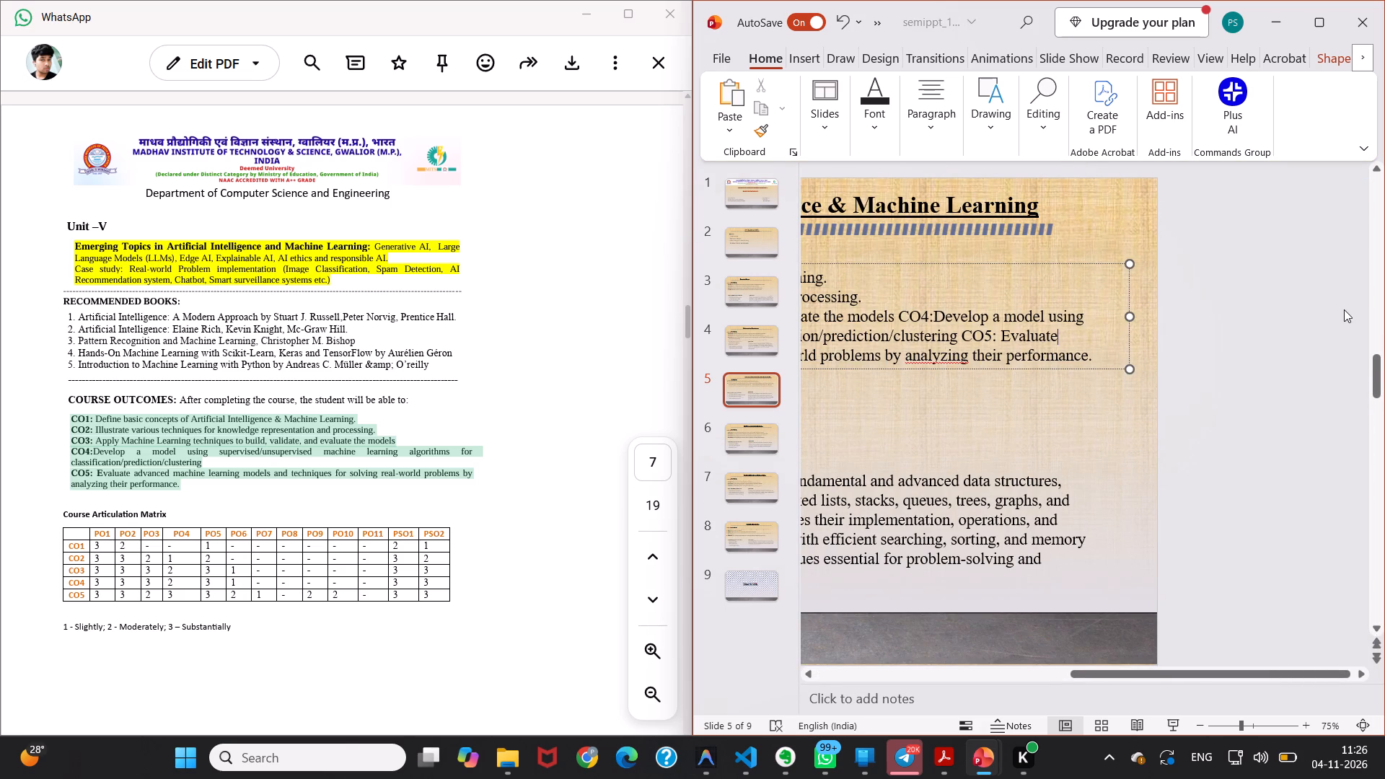
pyautogui.press('Left')
pyautogui.press('Left')
pyautogui.press('Left')
pyautogui.press('Left')
pyautogui.press('Left')
pyautogui.press('Left')
pyautogui.press('Left')
pyautogui.press('Left')
pyautogui.press('Left')
pyautogui.press('Left')
pyautogui.press('Left')
pyautogui.press('Left')
pyautogui.press('Left')
pyautogui.press('Left')
pyautogui.press('Left')
pyautogui.press('Left')
pyautogui.press('Left')
pyautogui.press('Left')
pyautogui.press('Left')
pyautogui.press('Left')
pyautogui.press('Right')
pyautogui.press('Right')
pyautogui.press('Left')
pyautogui.press('.')
pyautogui.press('Right')
pyautogui.press('Left')
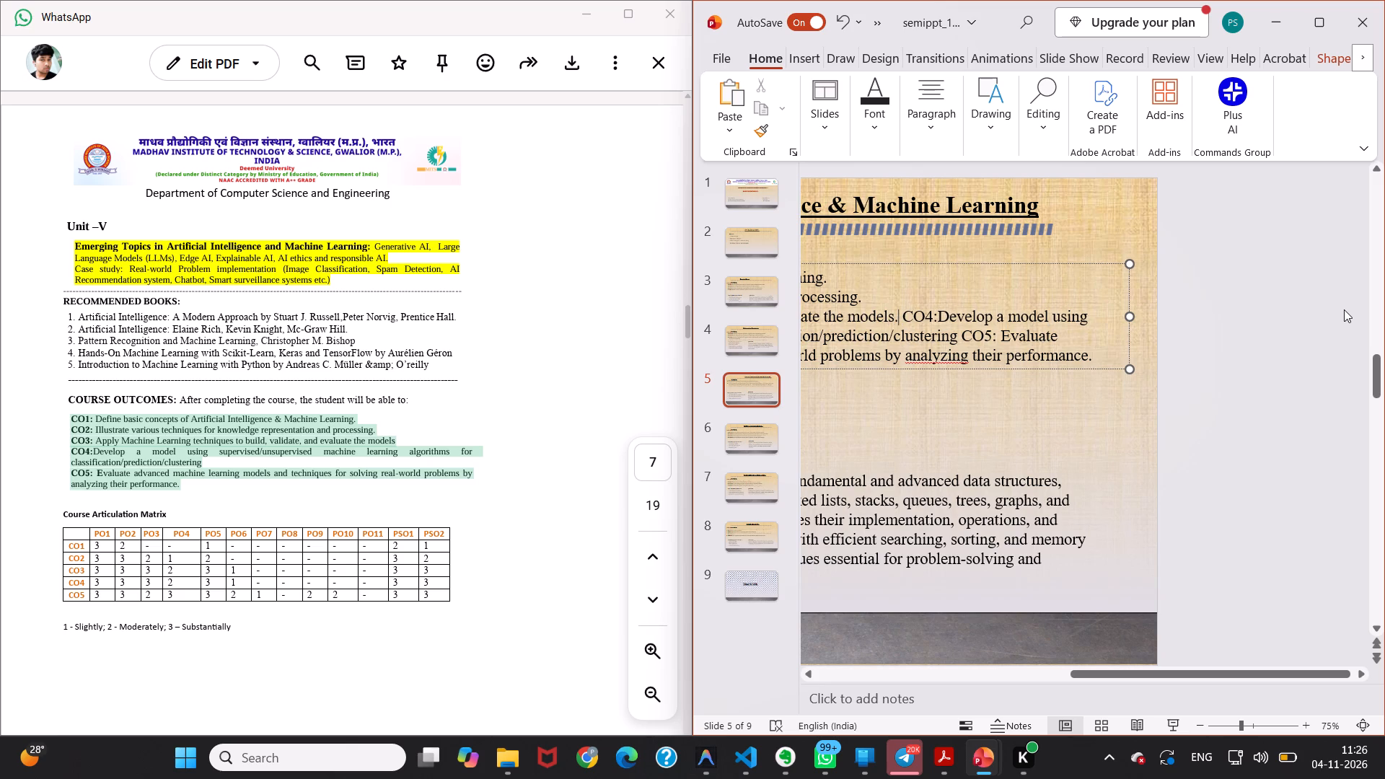
pyautogui.press('Right')
pyautogui.press('Return')
# End the CO4 outcome with a period after "clustering" and put CO5 on its own bullet.
pyautogui.press('Down')
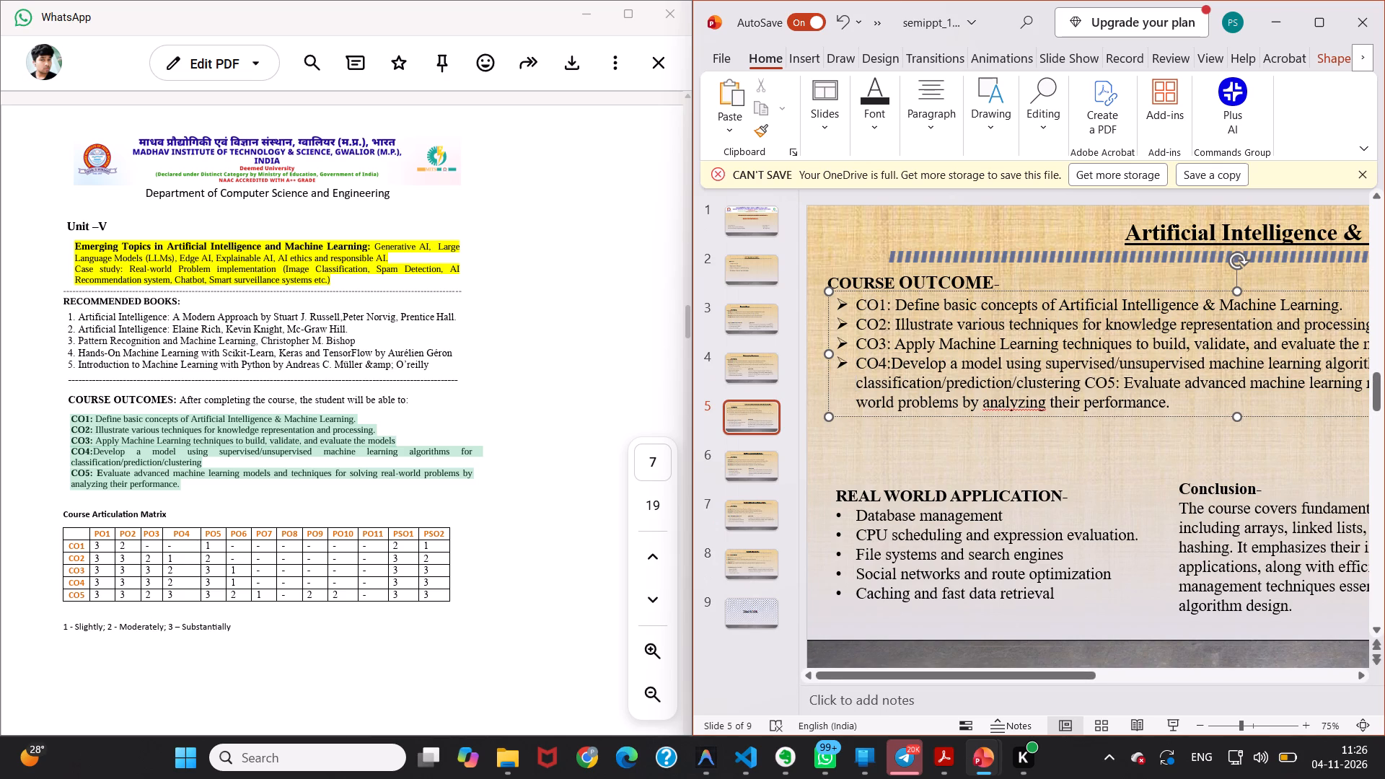
pyautogui.press('Right')
pyautogui.press('Right')
pyautogui.press('Right')
pyautogui.press('Right')
pyautogui.press('Right')
pyautogui.press('Right')
pyautogui.press('Right')
pyautogui.press('Right')
pyautogui.press('Right')
pyautogui.press('Right')
pyautogui.press('Right')
pyautogui.press('Right')
pyautogui.press('Right')
pyautogui.press('Right')
pyautogui.press('Right')
pyautogui.press('Right')
pyautogui.press('Right')
pyautogui.press('Right')
pyautogui.press('Right')
pyautogui.press('Right')
pyautogui.press('Right')
pyautogui.press('Right')
pyautogui.press('Right')
pyautogui.press('Right')
pyautogui.press('Right')
pyautogui.press('Left')
pyautogui.press('.')
pyautogui.press('Right')
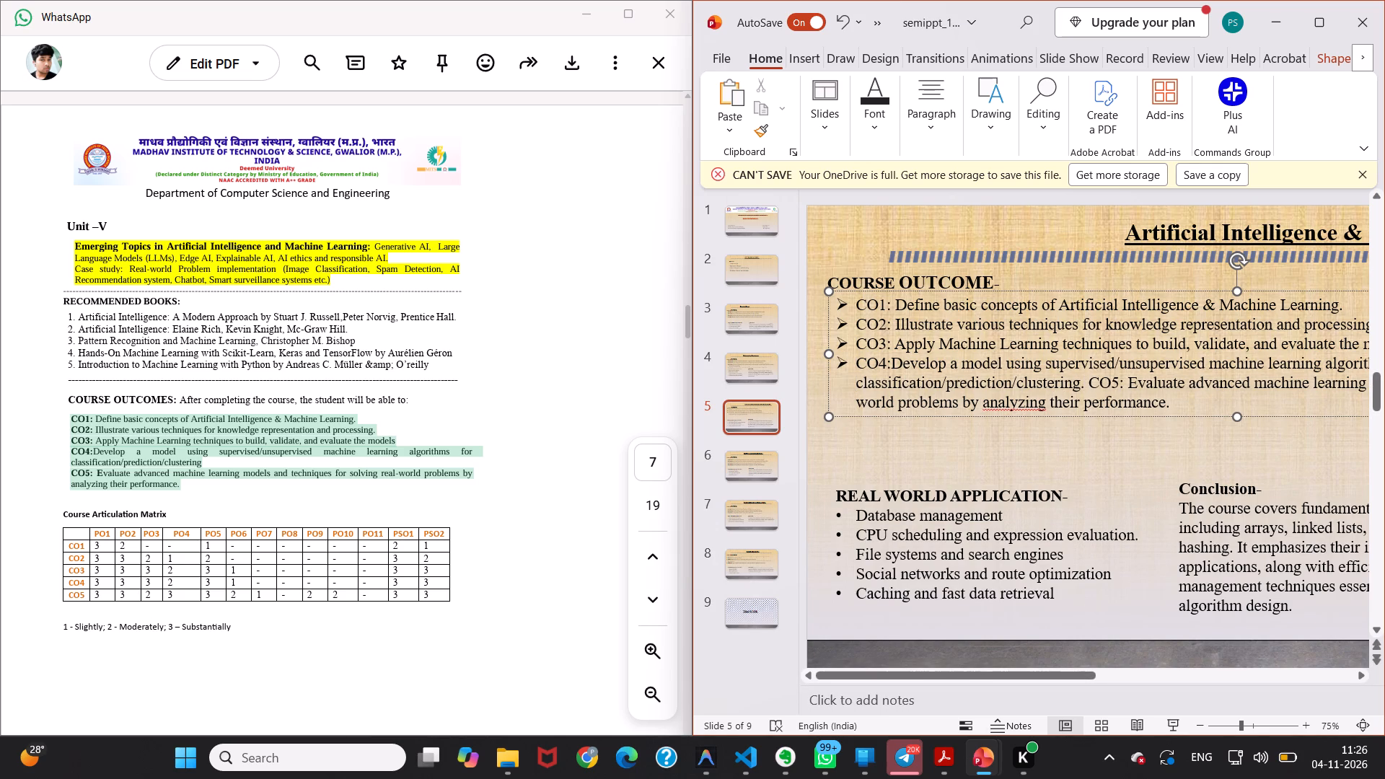
pyautogui.press('Return')
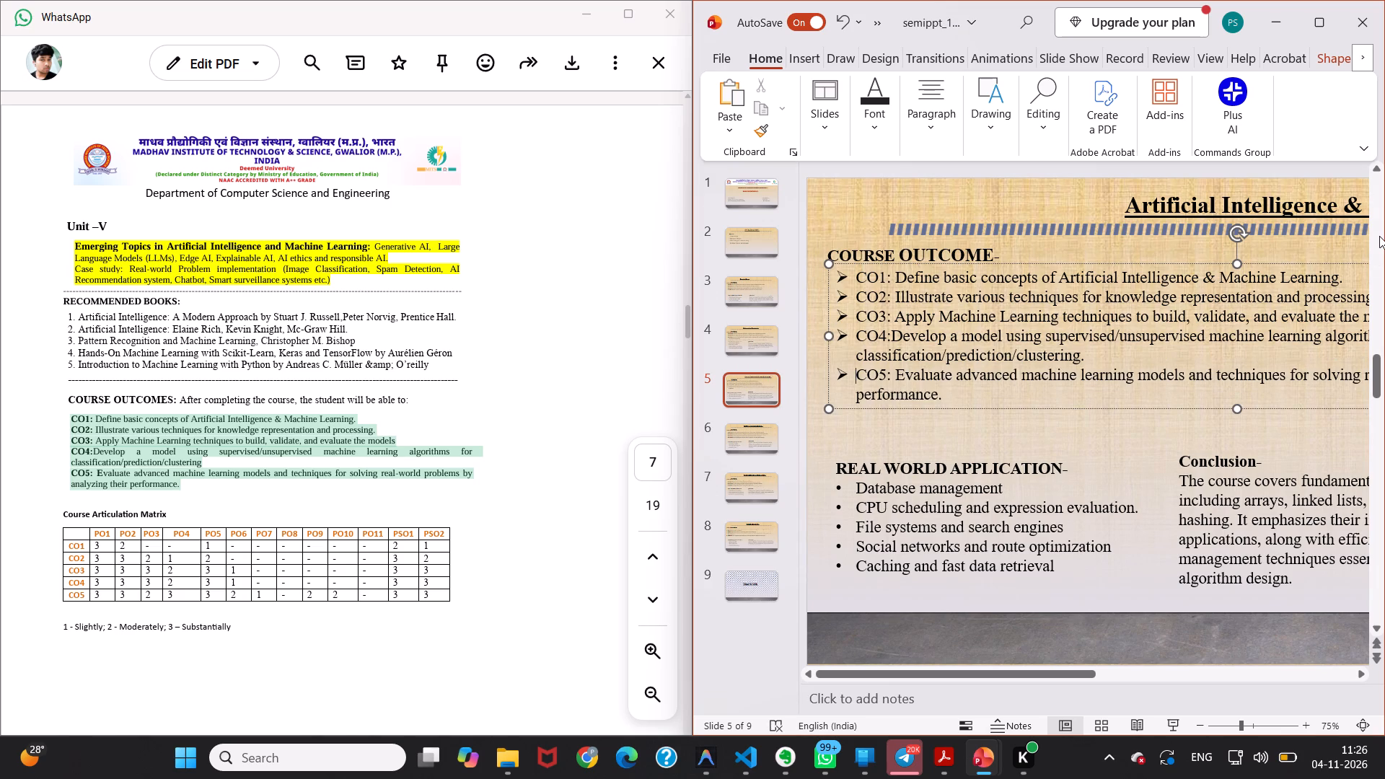
# Delete the "CO1:" label so the first bullet begins with "Define".
pyautogui.press('Up')
pyautogui.press('Up')
pyautogui.press('Up')
pyautogui.press('Up')
pyautogui.press('Up')
pyautogui.press('Right')
pyautogui.press('Right')
pyautogui.press('Right')
pyautogui.press('Right')
pyautogui.press('Right')
pyautogui.press('Right')
pyautogui.press('Left')
pyautogui.press('Left')
pyautogui.press('Right')
pyautogui.hotkey('ctrl', 'BackSpace')
pyautogui.hotkey('ctrl', 'BackSpace')
# Delete the "CO2:" label so the second bullet begins with "Illustrate".
pyautogui.press('Down')
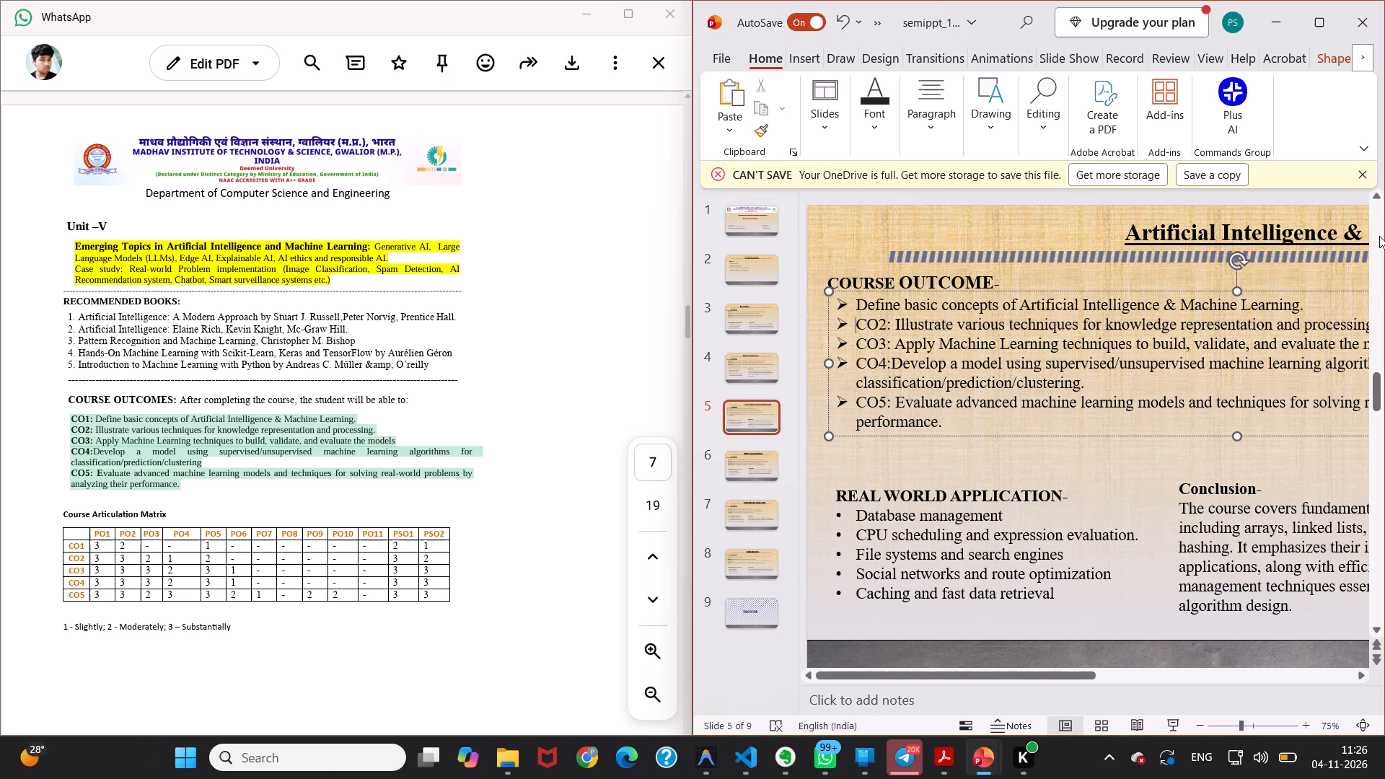
pyautogui.press('Right')
pyautogui.press('Right')
pyautogui.press('Right')
pyautogui.press('Right')
pyautogui.press('Right')
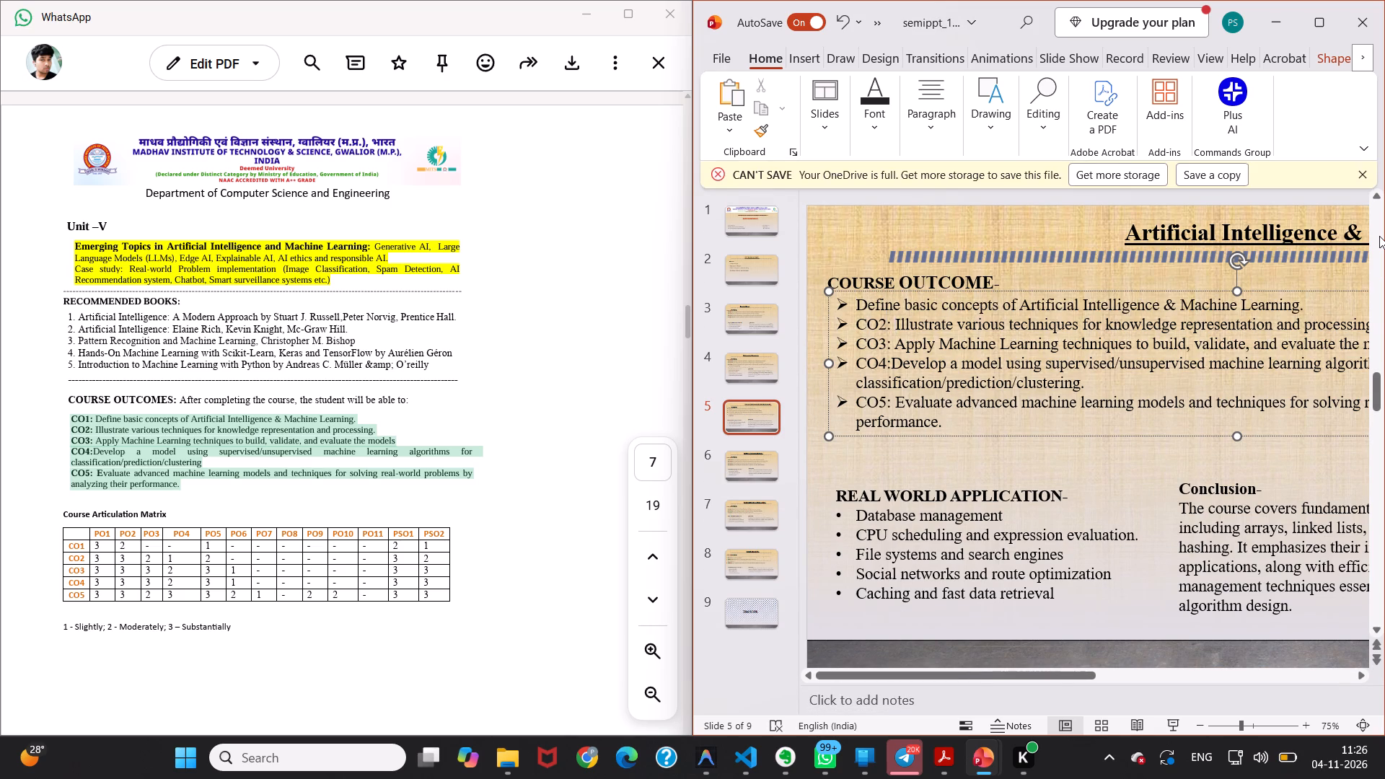
pyautogui.hotkey('ctrl', 'BackSpace')
pyautogui.hotkey('ctrl', 'BackSpace')
# Delete the "CO3:" label so the third bullet begins with "Apply".
pyautogui.press('Down')
pyautogui.press('Right')
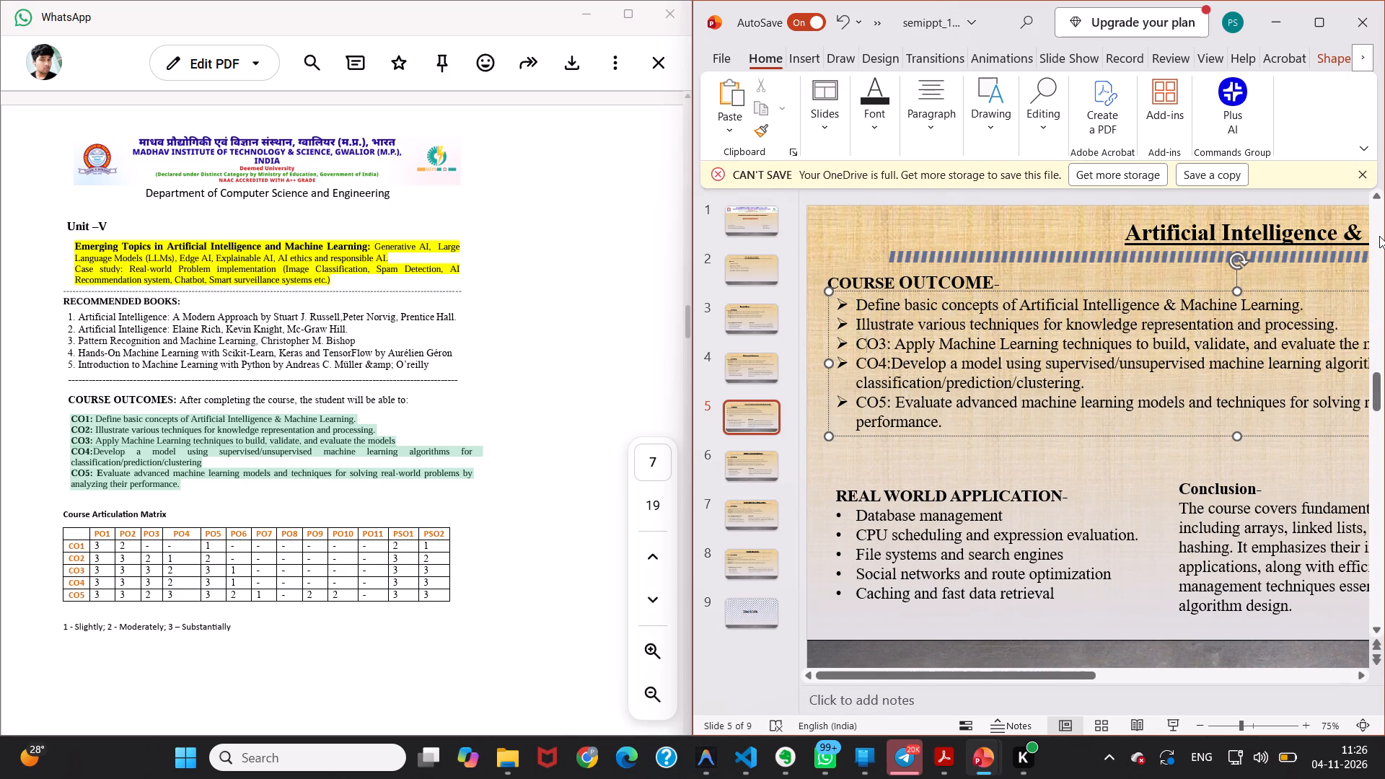
pyautogui.press('Right')
pyautogui.press('Right')
pyautogui.press('Right')
pyautogui.press('Right')
pyautogui.hotkey('ctrl', 'BackSpace')
pyautogui.hotkey('ctrl', 'BackSpace')
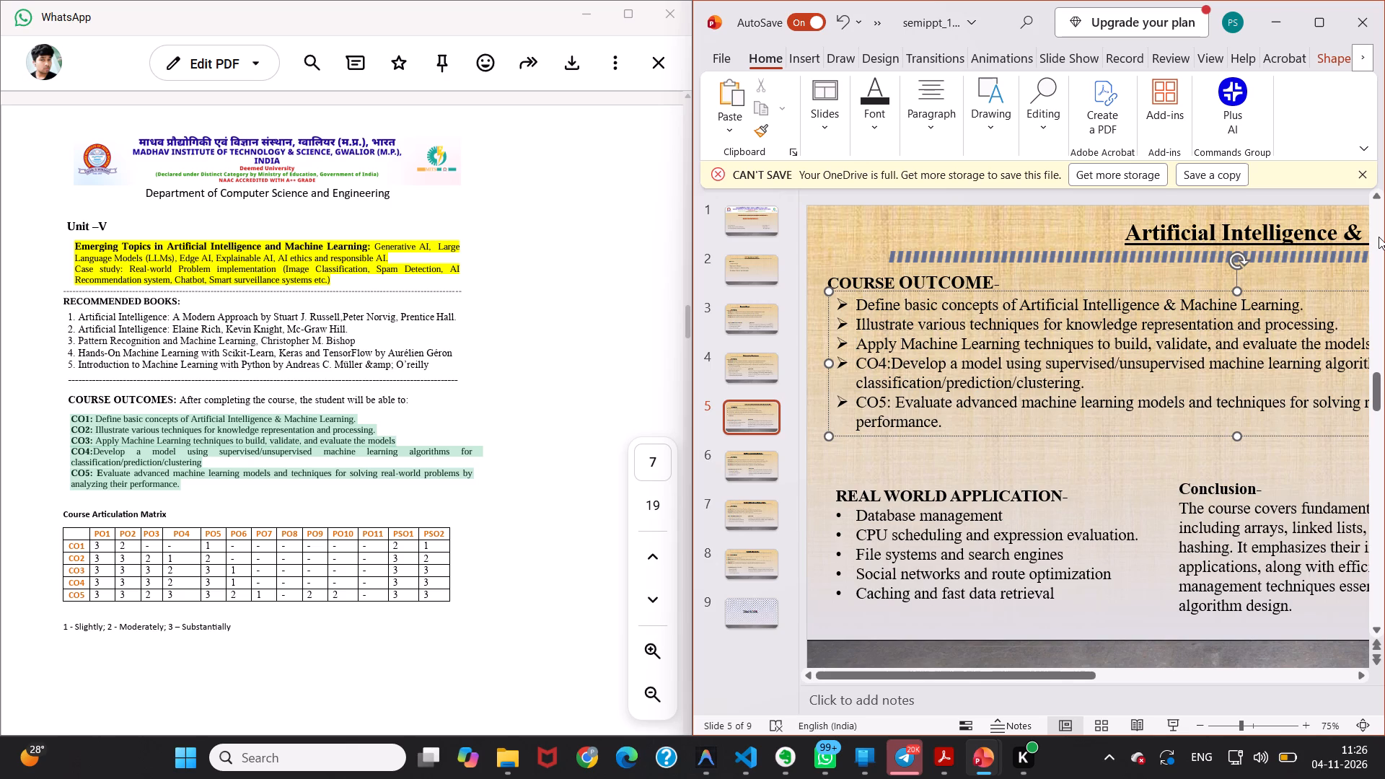
# Delete the "CO4:" label so the fourth bullet begins with "Develop".
pyautogui.press('Down')
pyautogui.press('Right')
pyautogui.press('Right')
pyautogui.press('Right')
pyautogui.press('Right')
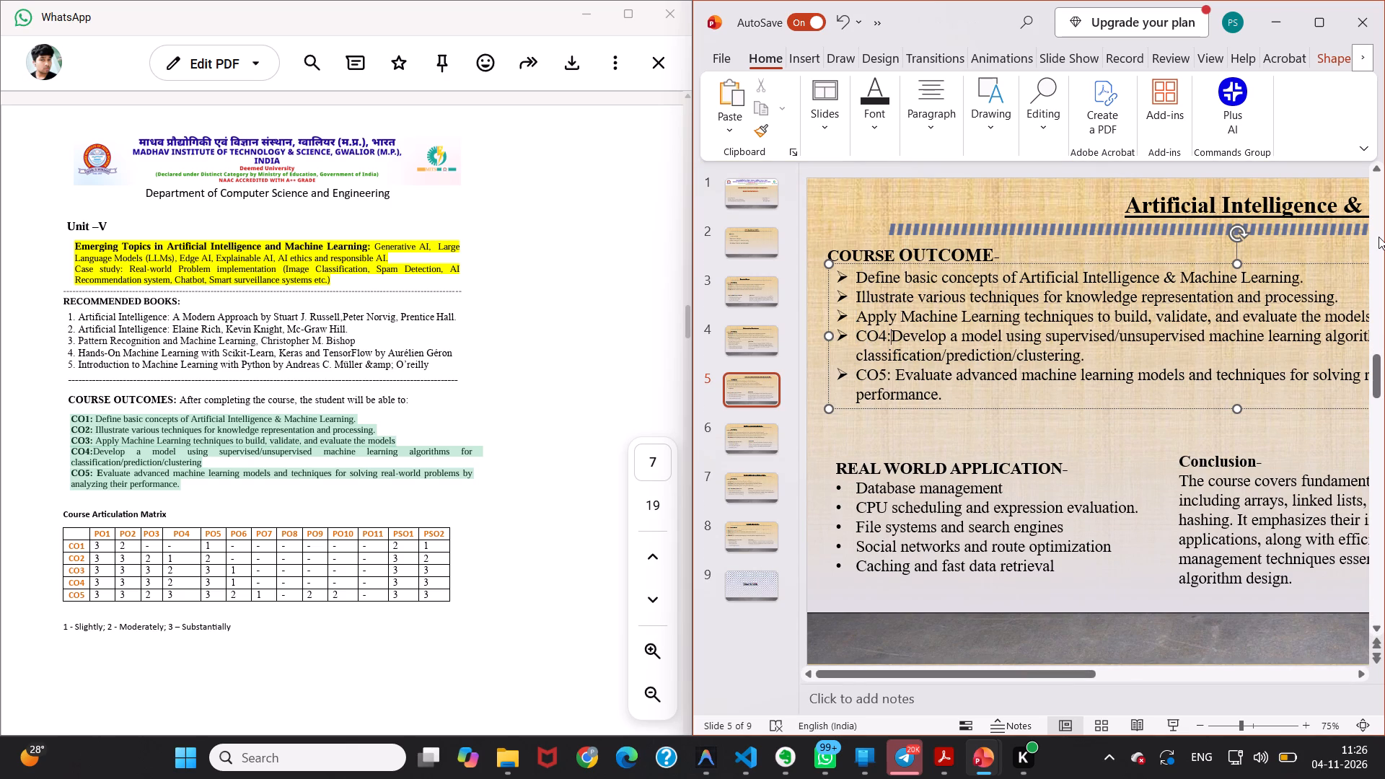
pyautogui.hotkey('ctrl', 'BackSpace')
pyautogui.hotkey('ctrl', 'BackSpace')
# Delete the "CO5:" label so the fifth bullet begins with "Evaluate".
pyautogui.press('Down')
pyautogui.press('Right')
pyautogui.press('Right')
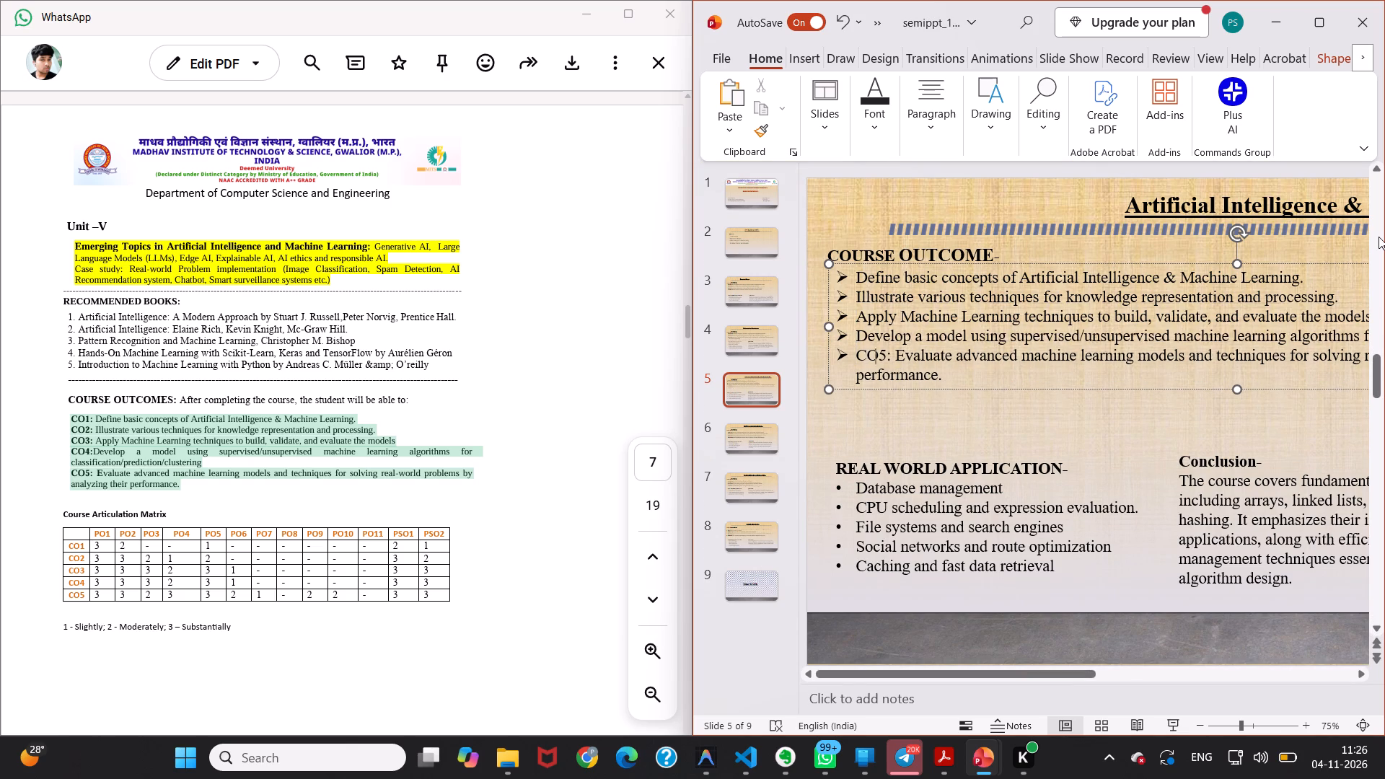
pyautogui.press('Right')
pyautogui.press('Right')
pyautogui.press('Right')
pyautogui.hotkey('ctrl', 'BackSpace')
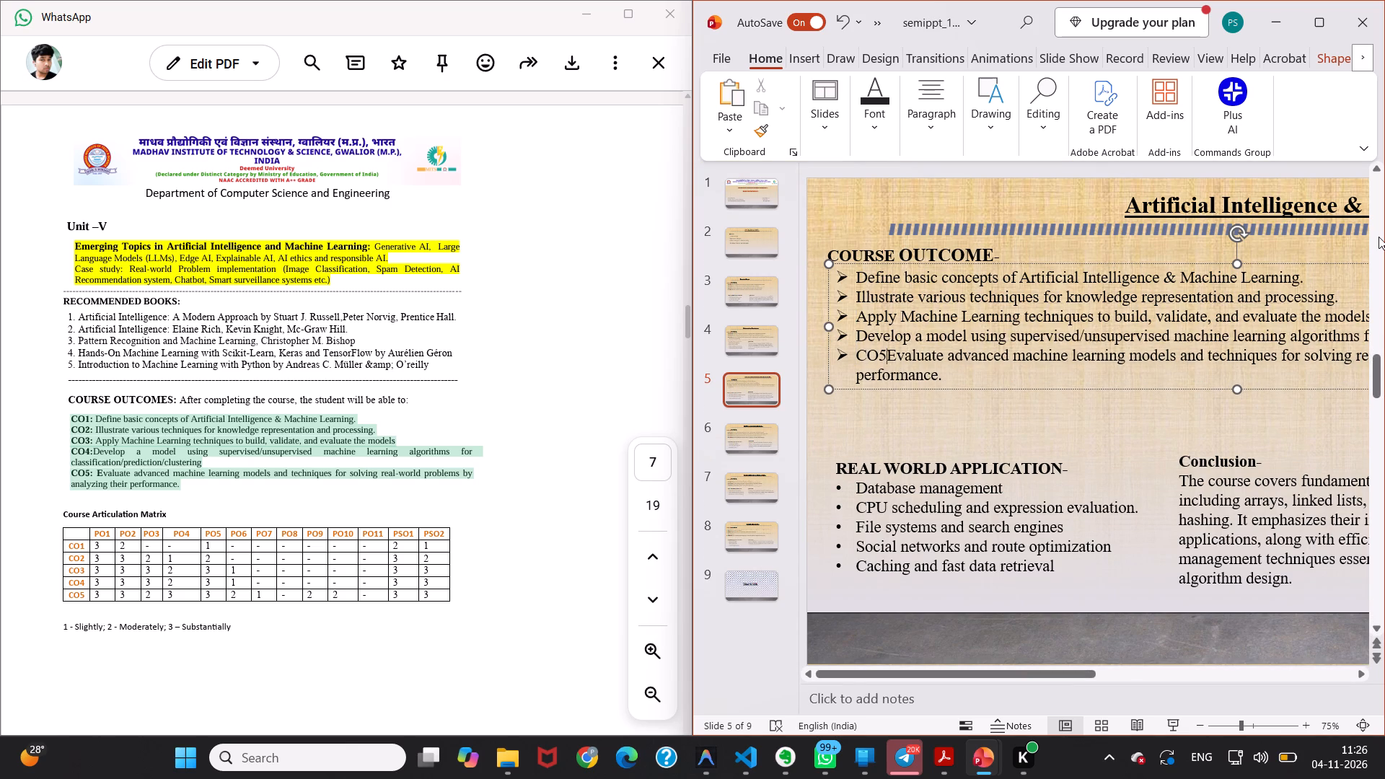
pyautogui.hotkey('ctrl', 'BackSpace')
# Compare slide 5's course outcome layout with the Compiler Design and Optimization Techniques slides.
pyautogui.scroll(1, 1379, 237)
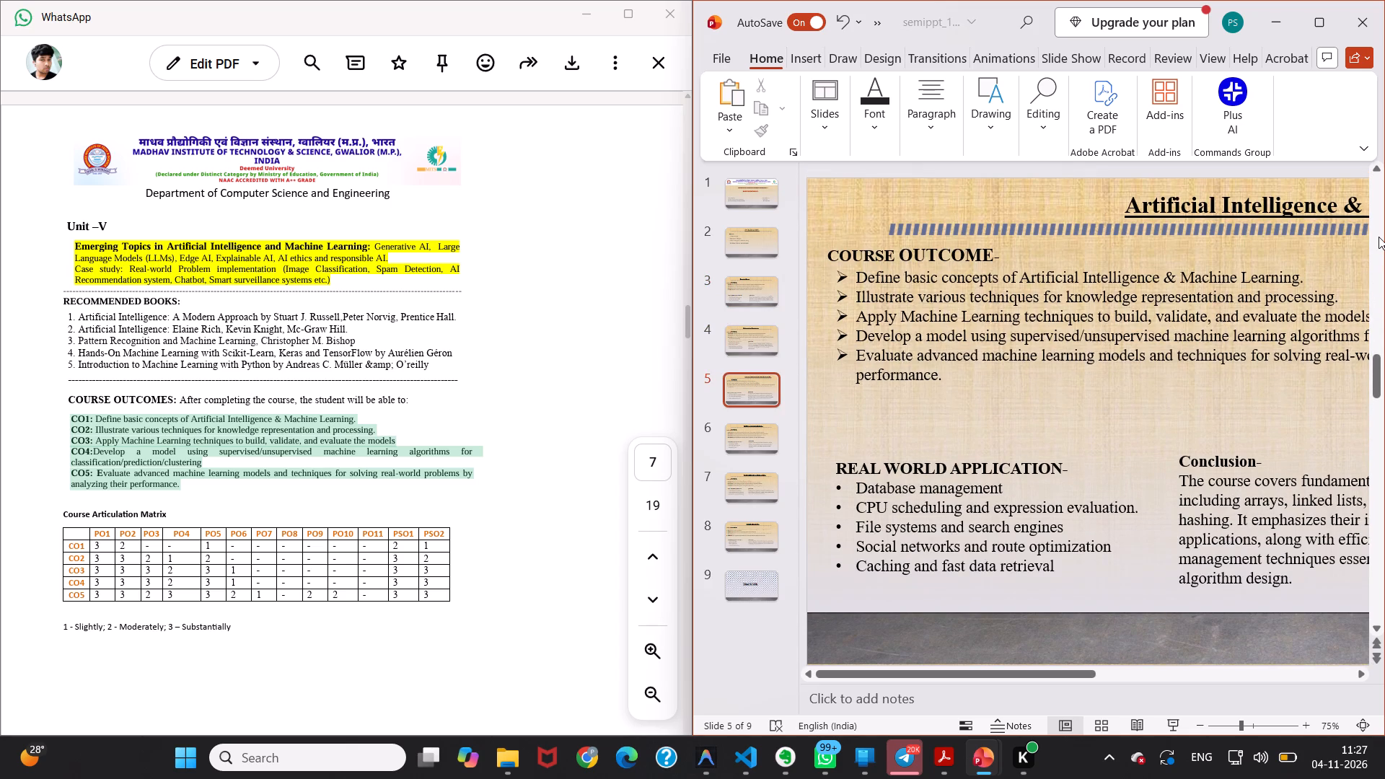
pyautogui.hscroll(1, 1379, 237)
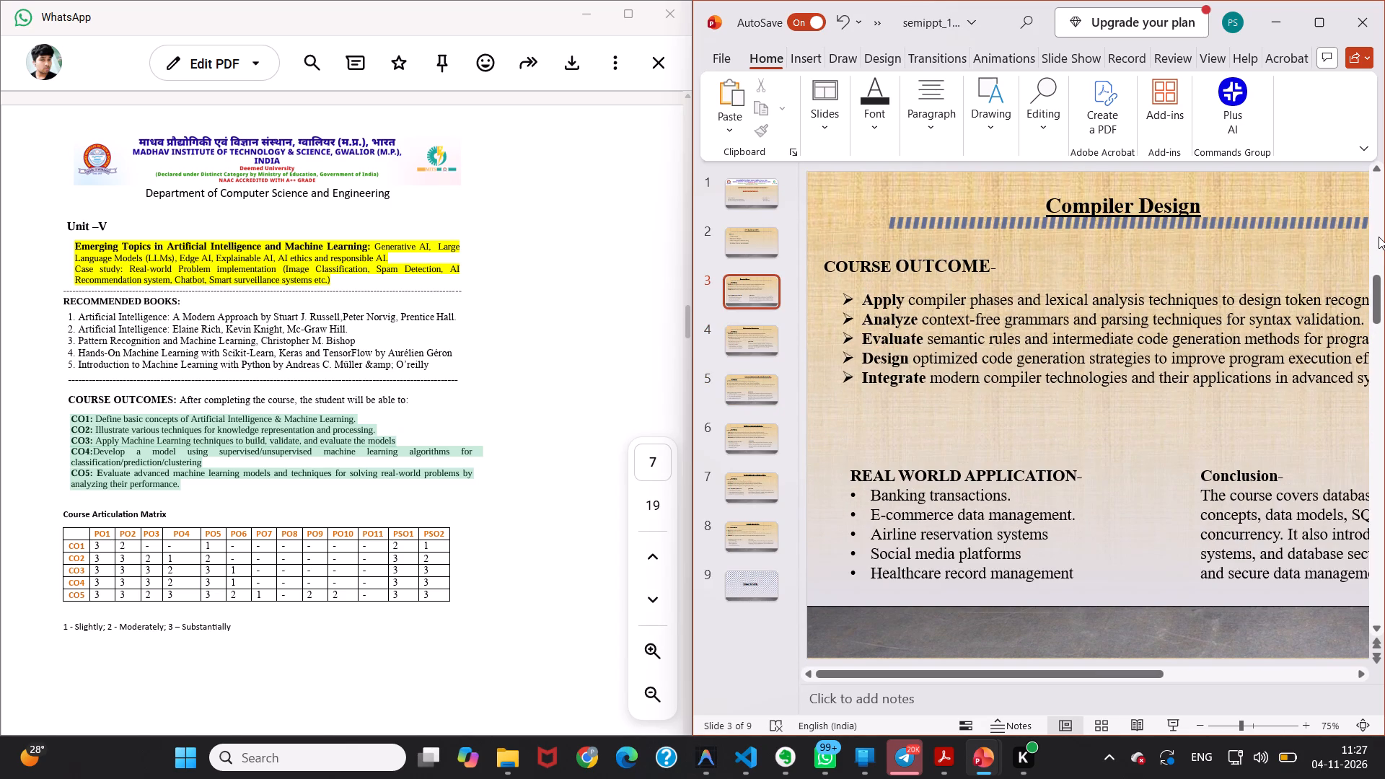
pyautogui.hscroll(2, 1379, 237)
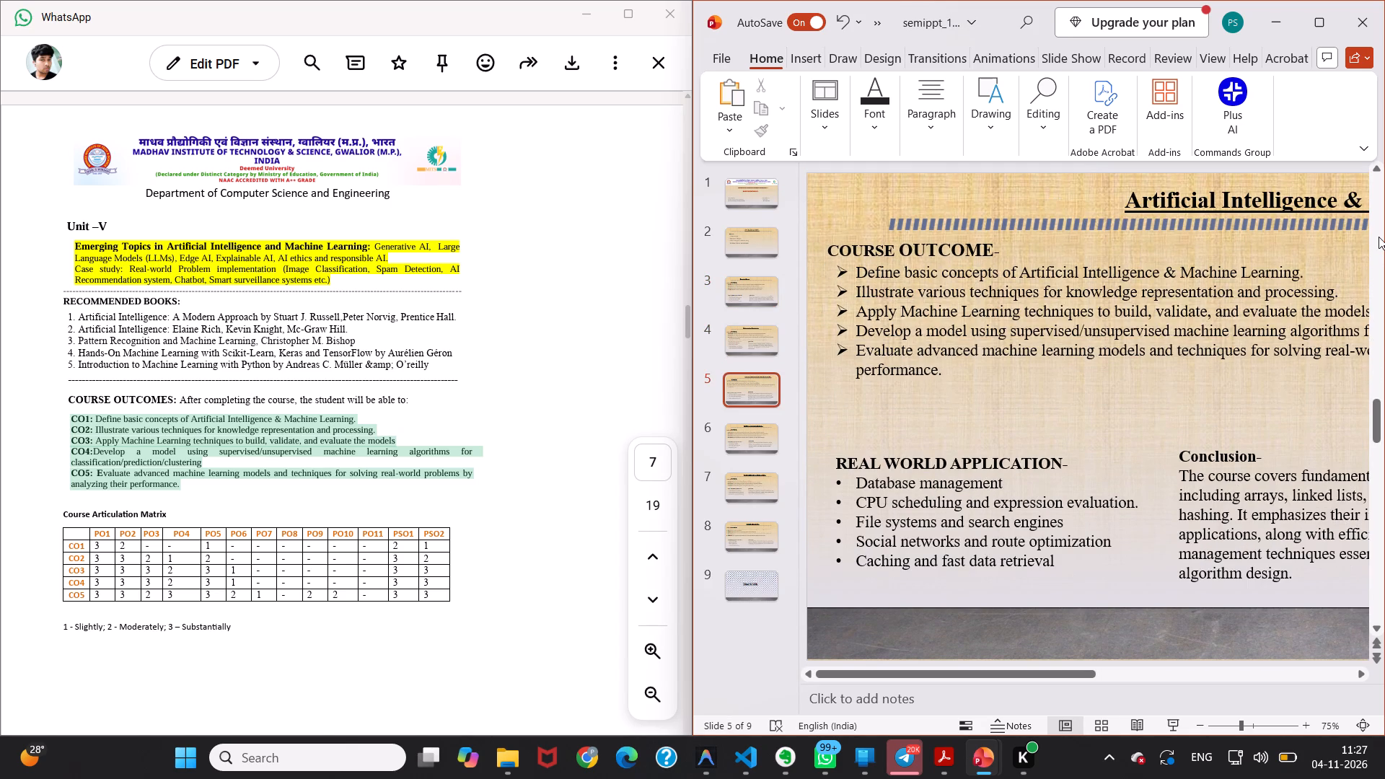
pyautogui.hscroll(-2, 1127, 345)
pyautogui.hscroll(4, 1127, 345)
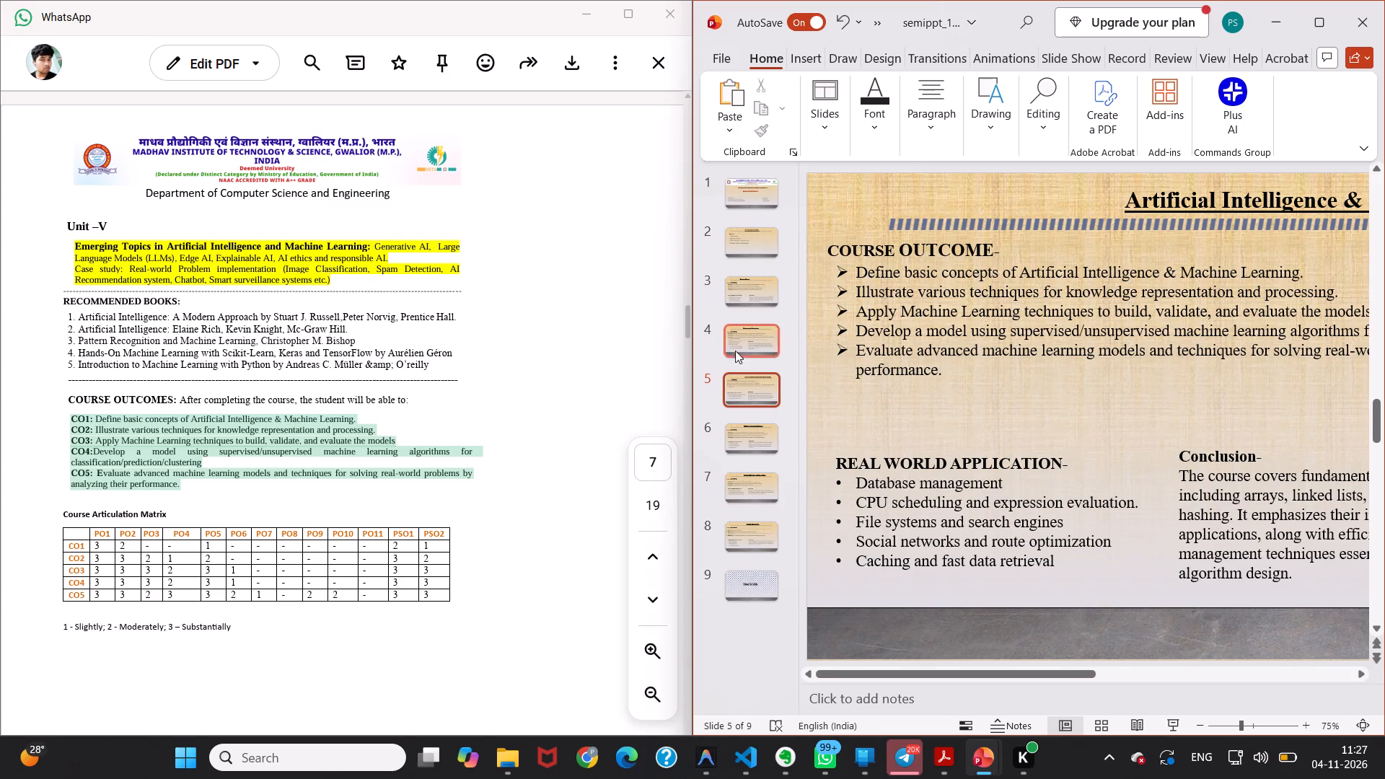
pyautogui.click(762, 338)
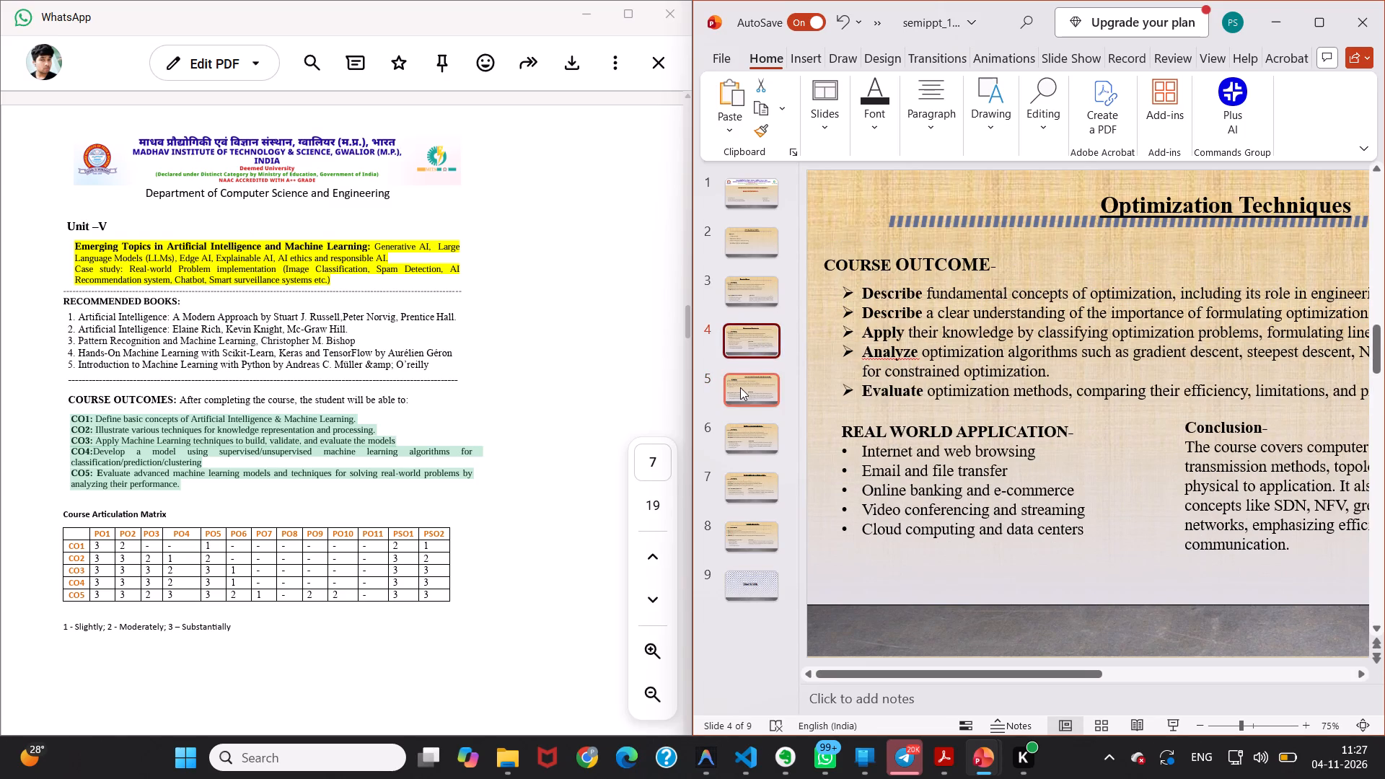
pyautogui.click(740, 388)
# Move the course outcome bullets' text box on slide 5 slightly down, away from the COURSE OUTCOME heading.
pyautogui.click(1009, 367)
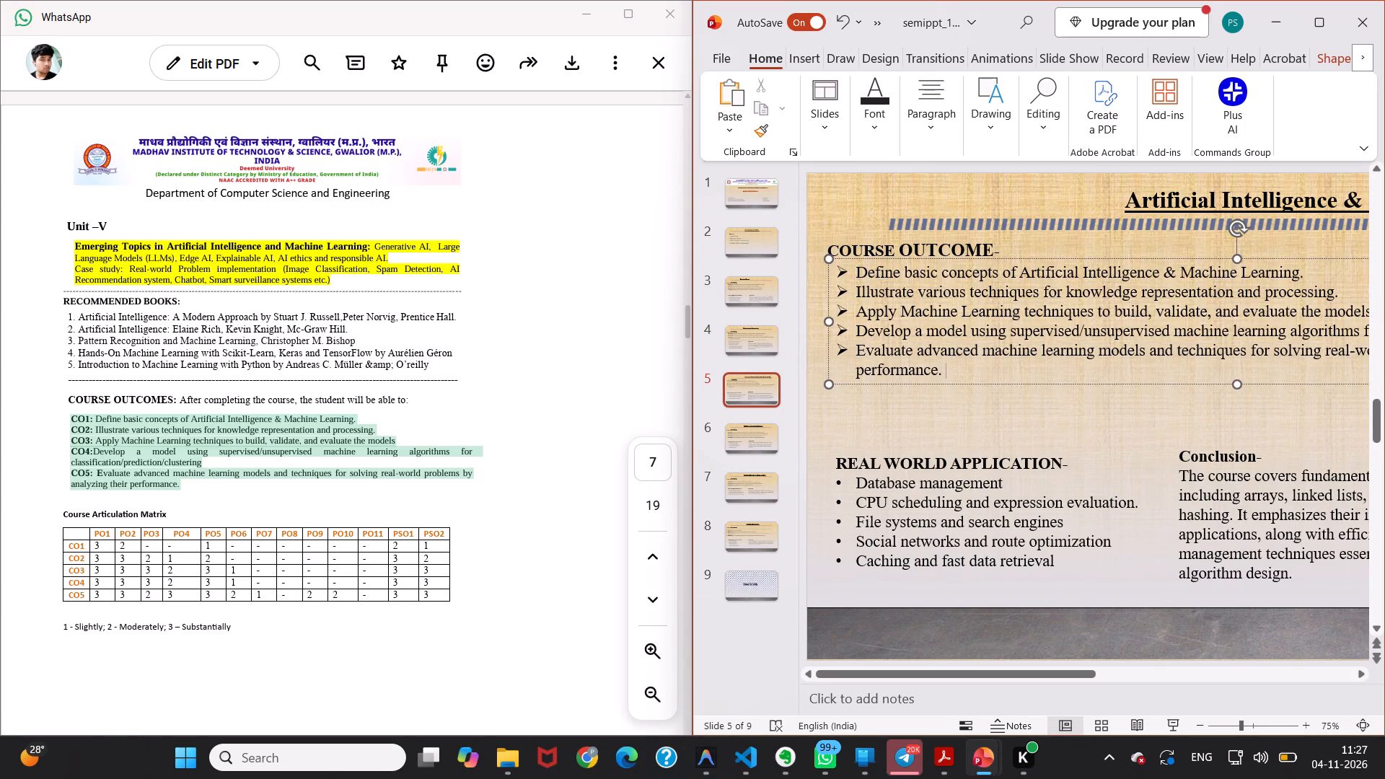
pyautogui.moveTo(1028, 383); pyautogui.dragTo(1028, 393)
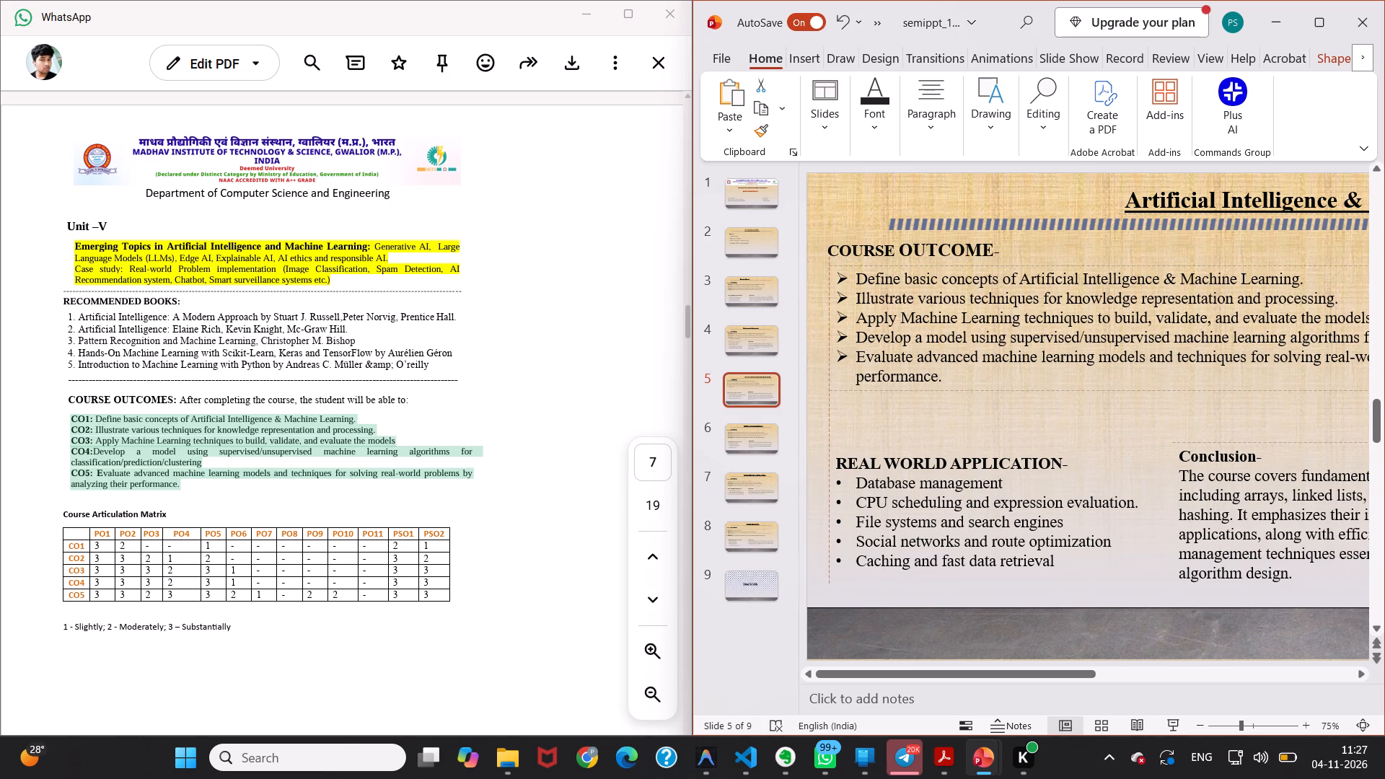
# Move the course outcome bullets' text box on slide 5 further down, closer to the REAL WORLD APPLICATION heading.
pyautogui.moveTo(1028, 393); pyautogui.dragTo(1027, 400)
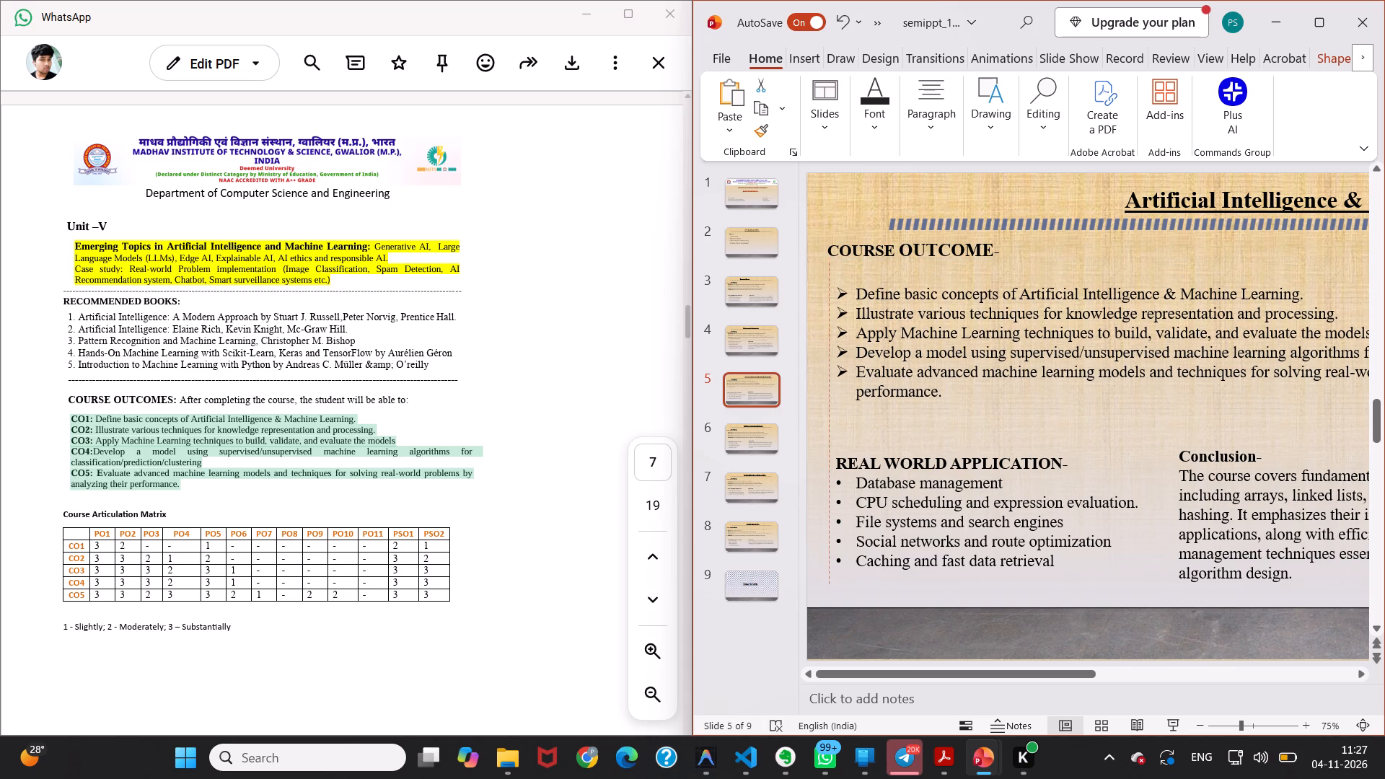
pyautogui.moveTo(1027, 400); pyautogui.dragTo(1026, 405)
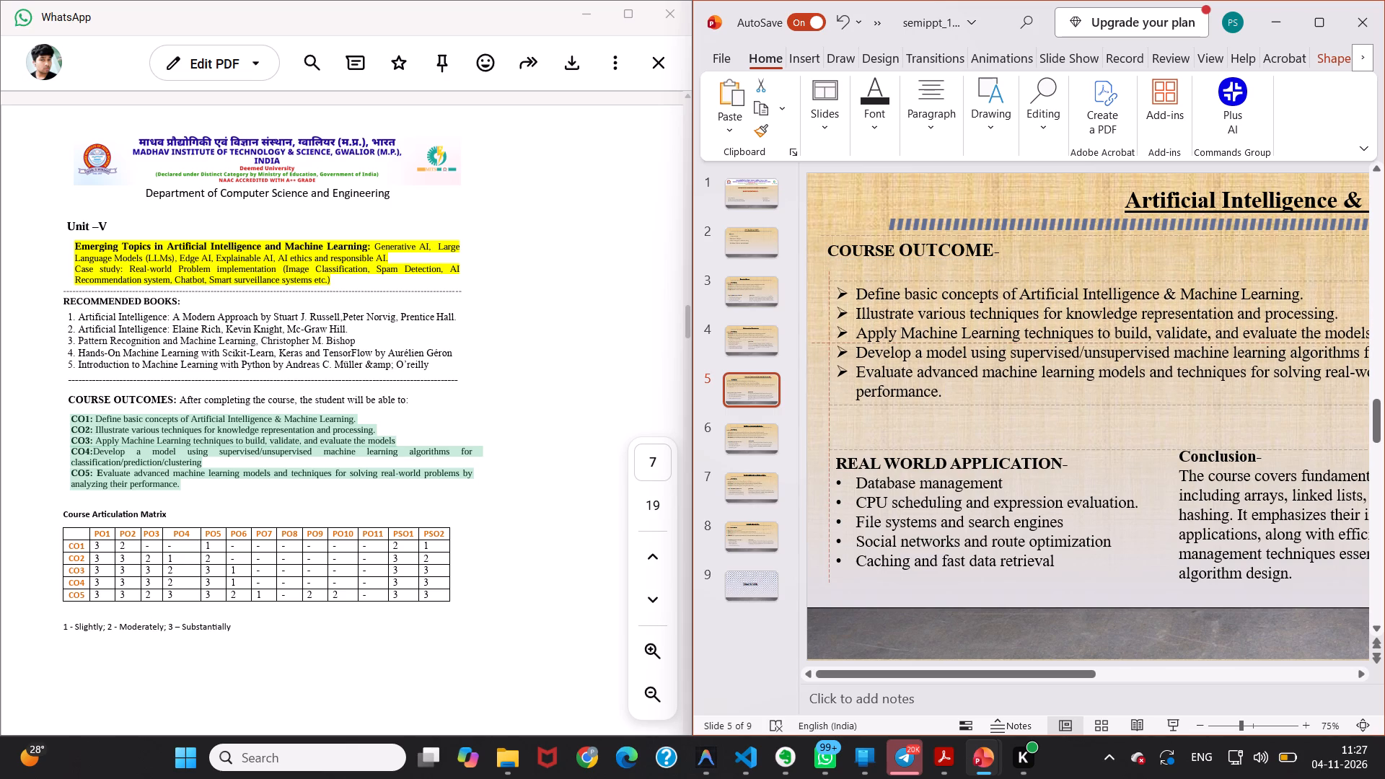
pyautogui.moveTo(1026, 405); pyautogui.dragTo(1026, 410)
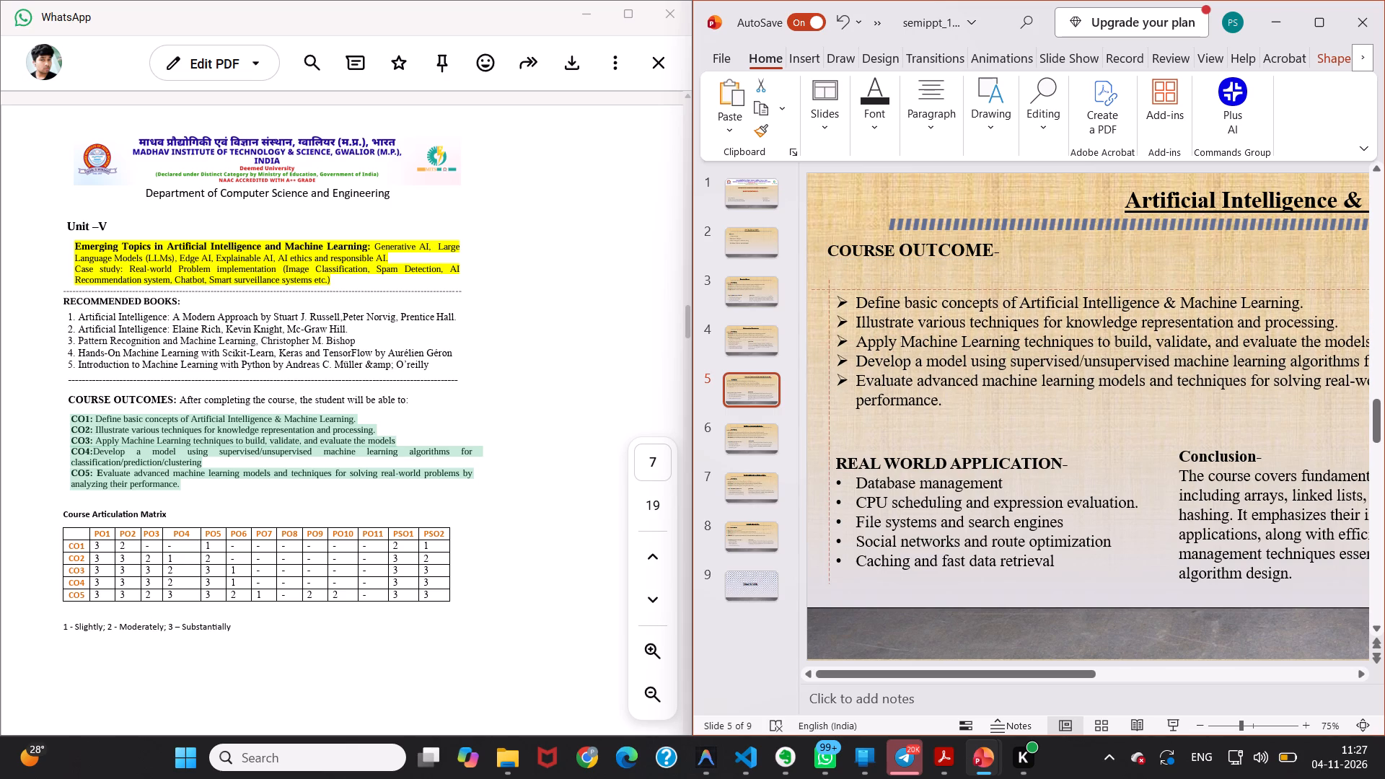
pyautogui.moveTo(1026, 410); pyautogui.dragTo(1027, 412)
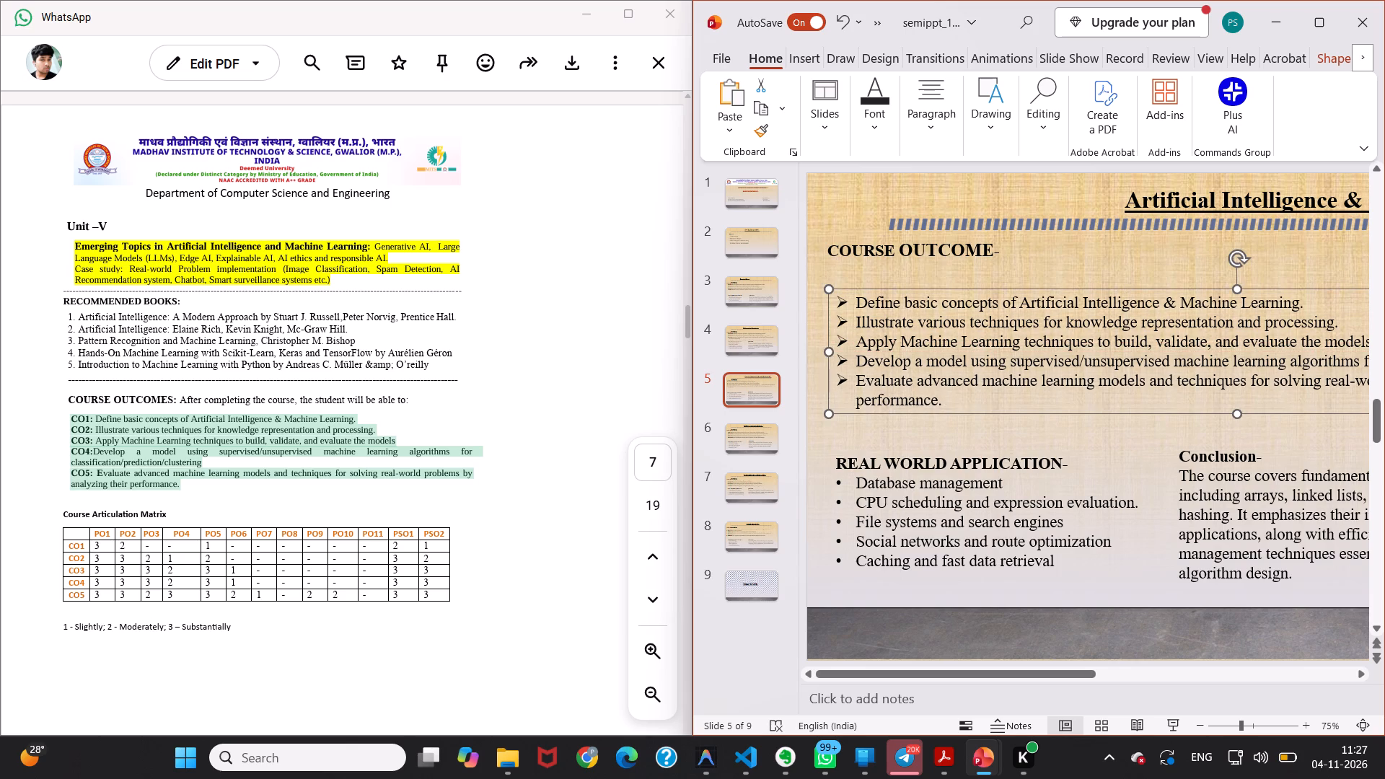
# Move the COURSE OUTCOME heading's text box down so it sits just above the first outcome bullet.
pyautogui.click(955, 260)
pyautogui.click(969, 257)
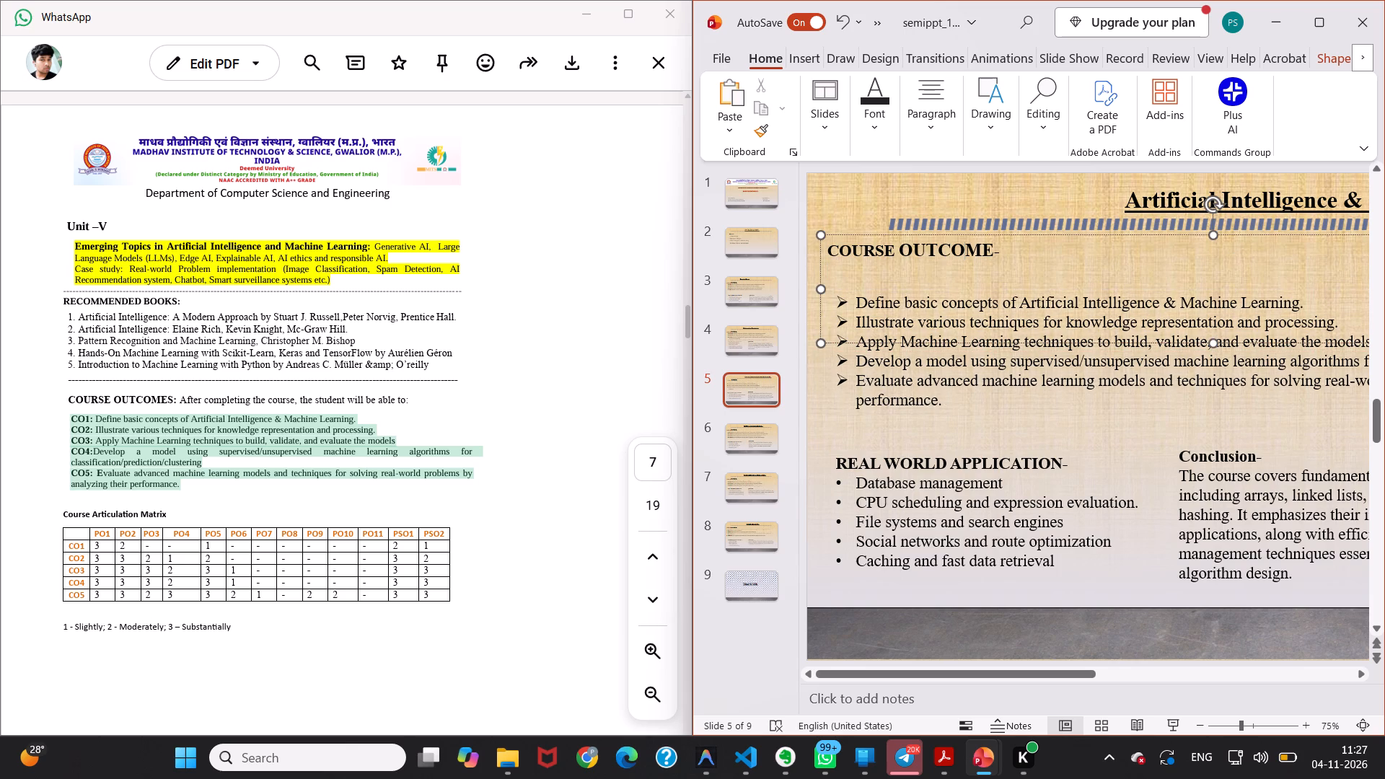
pyautogui.moveTo(1015, 270); pyautogui.dragTo(1015, 292)
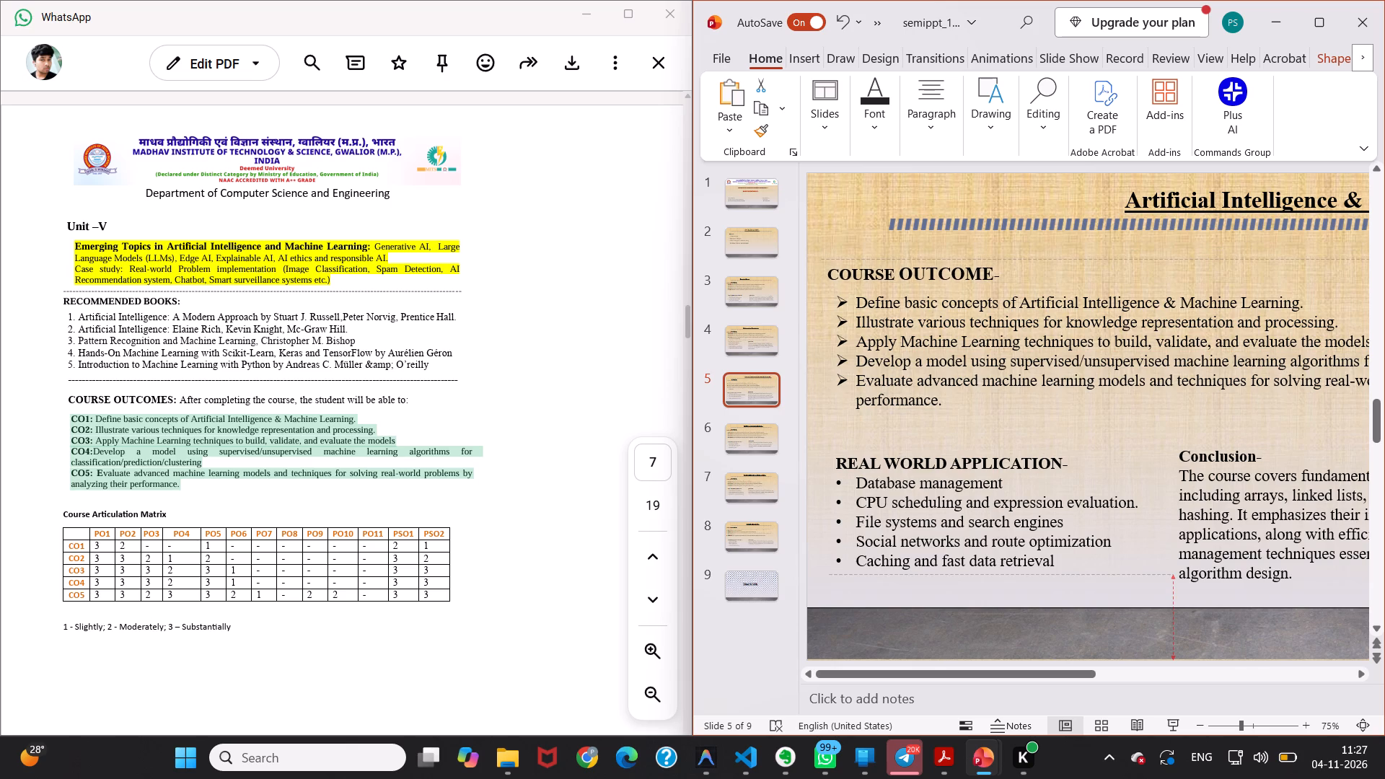
pyautogui.moveTo(1015, 292); pyautogui.dragTo(1012, 289)
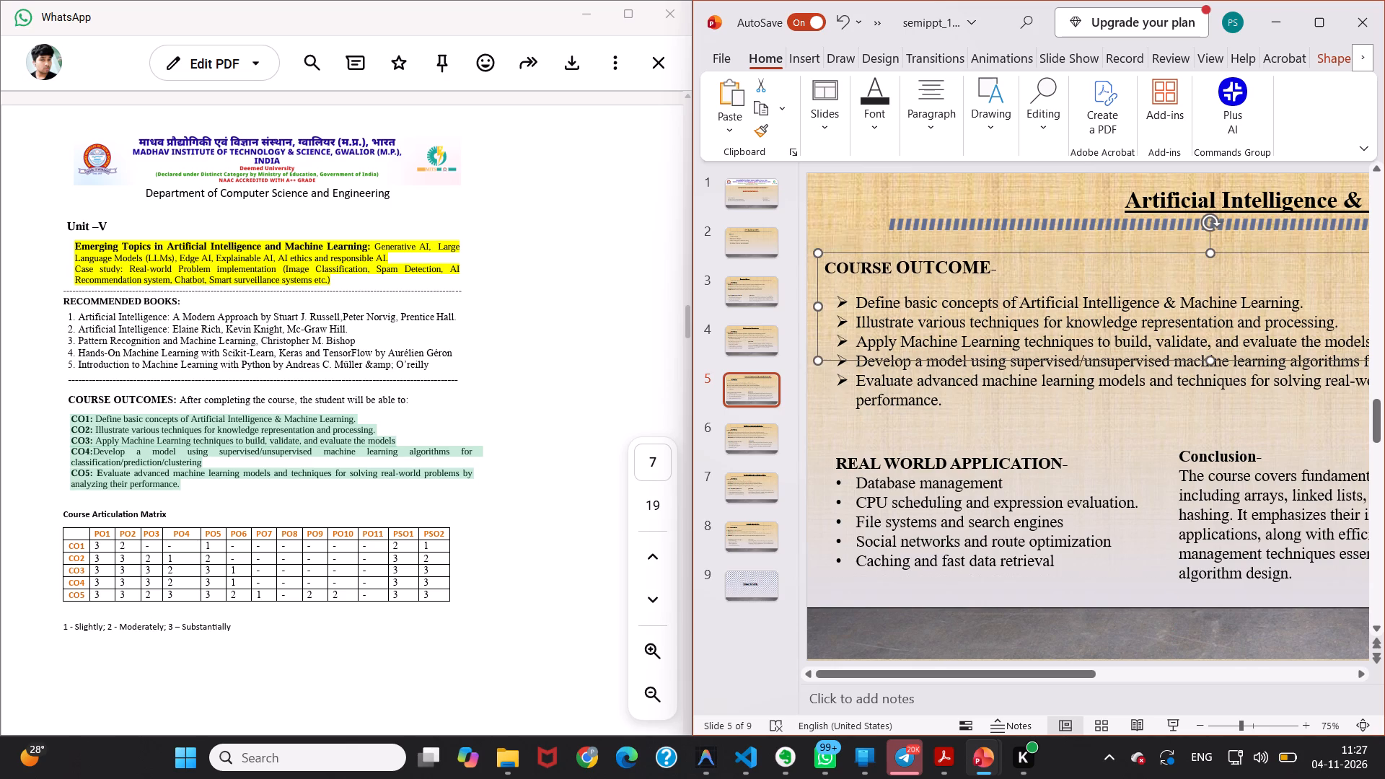
pyautogui.click(1067, 283)
pyautogui.click(1116, 424)
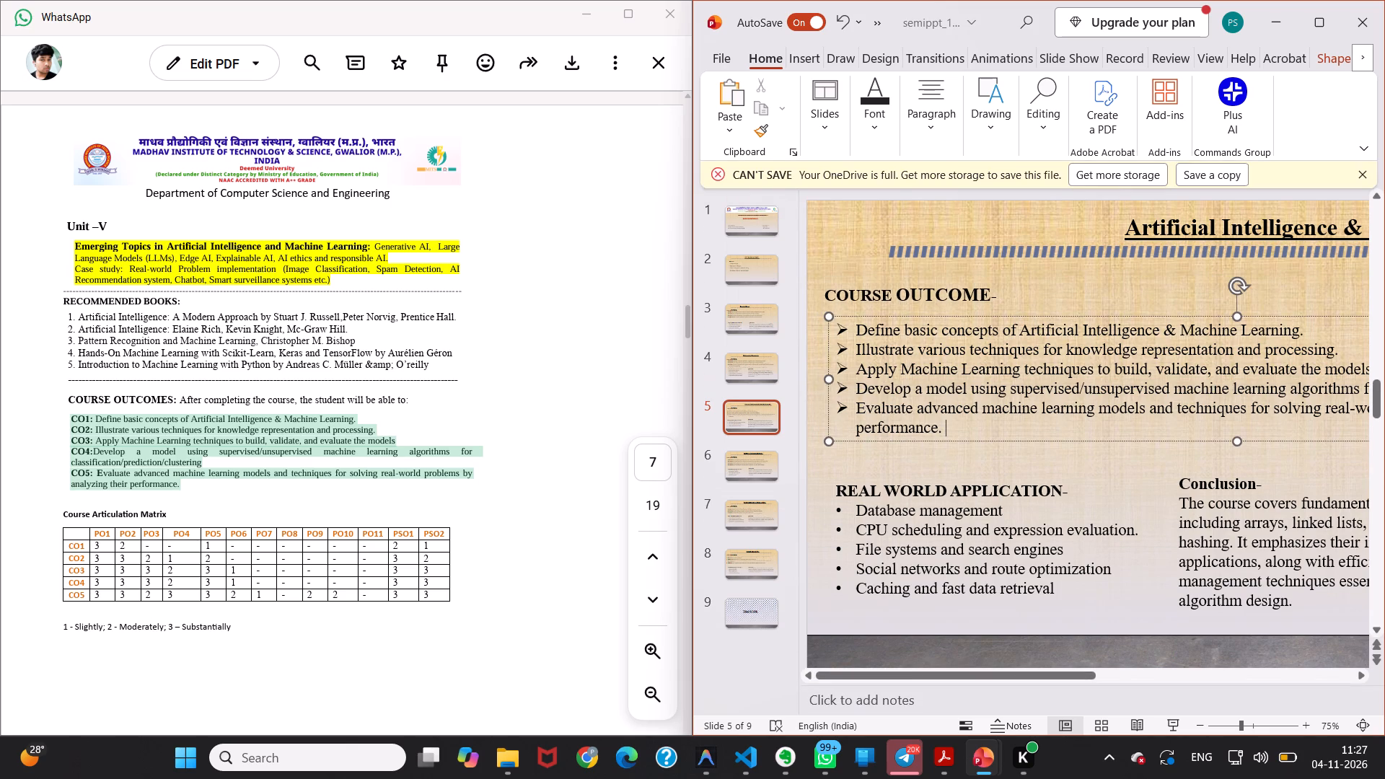
pyautogui.click(1085, 291)
pyautogui.click(1128, 459)
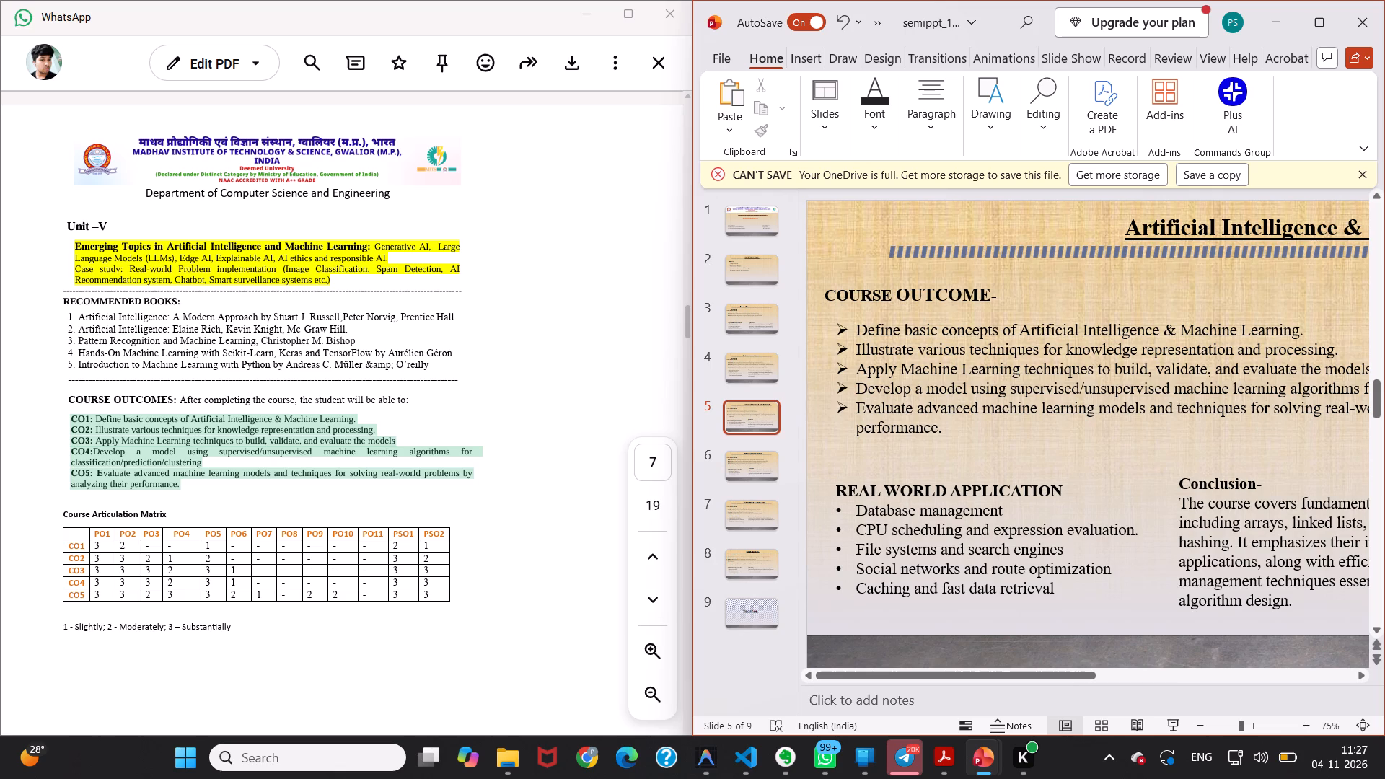
# Bold the opening verbs "Define", "Illustrate" and "Apply" in the first three course outcome bullets.
pyautogui.moveTo(899, 331); pyautogui.dragTo(884, 333)
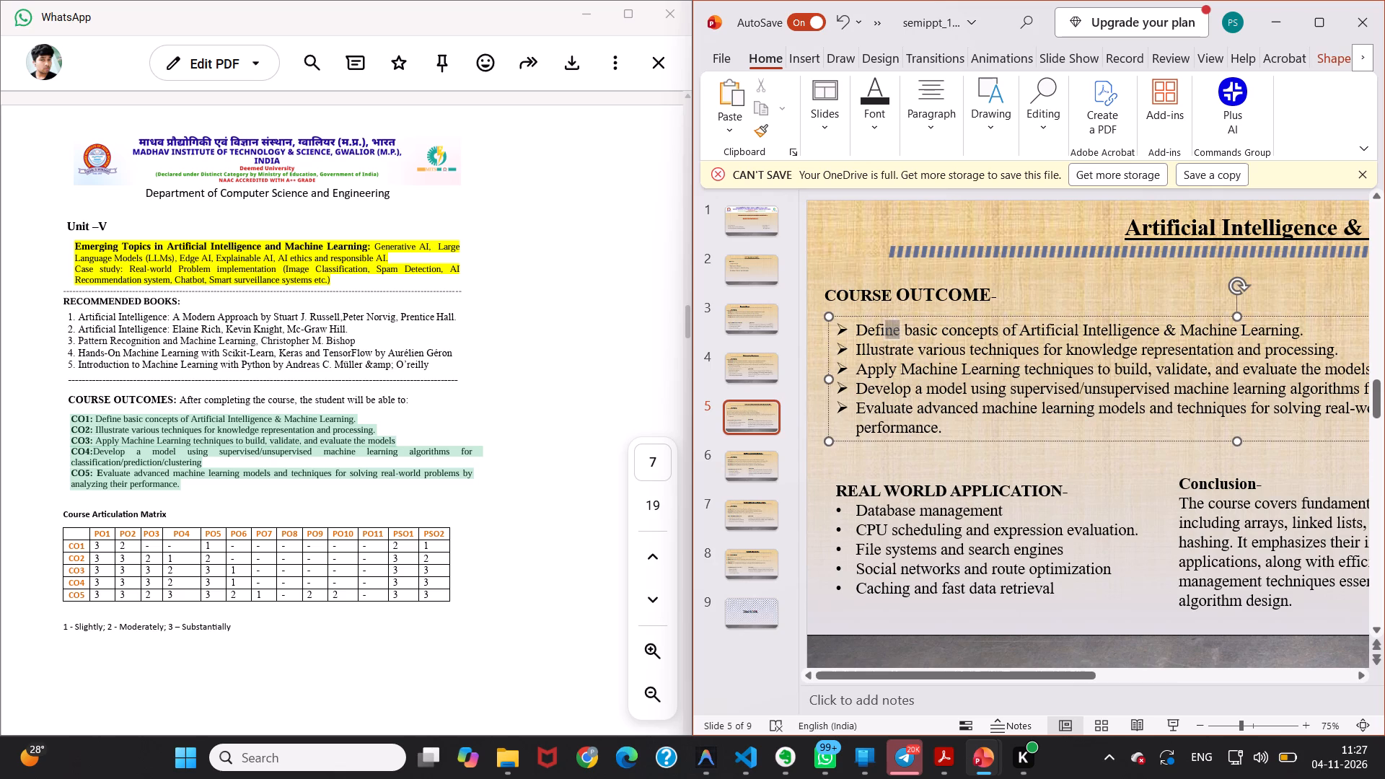
pyautogui.moveTo(884, 333); pyautogui.dragTo(858, 336)
pyautogui.click(864, 306)
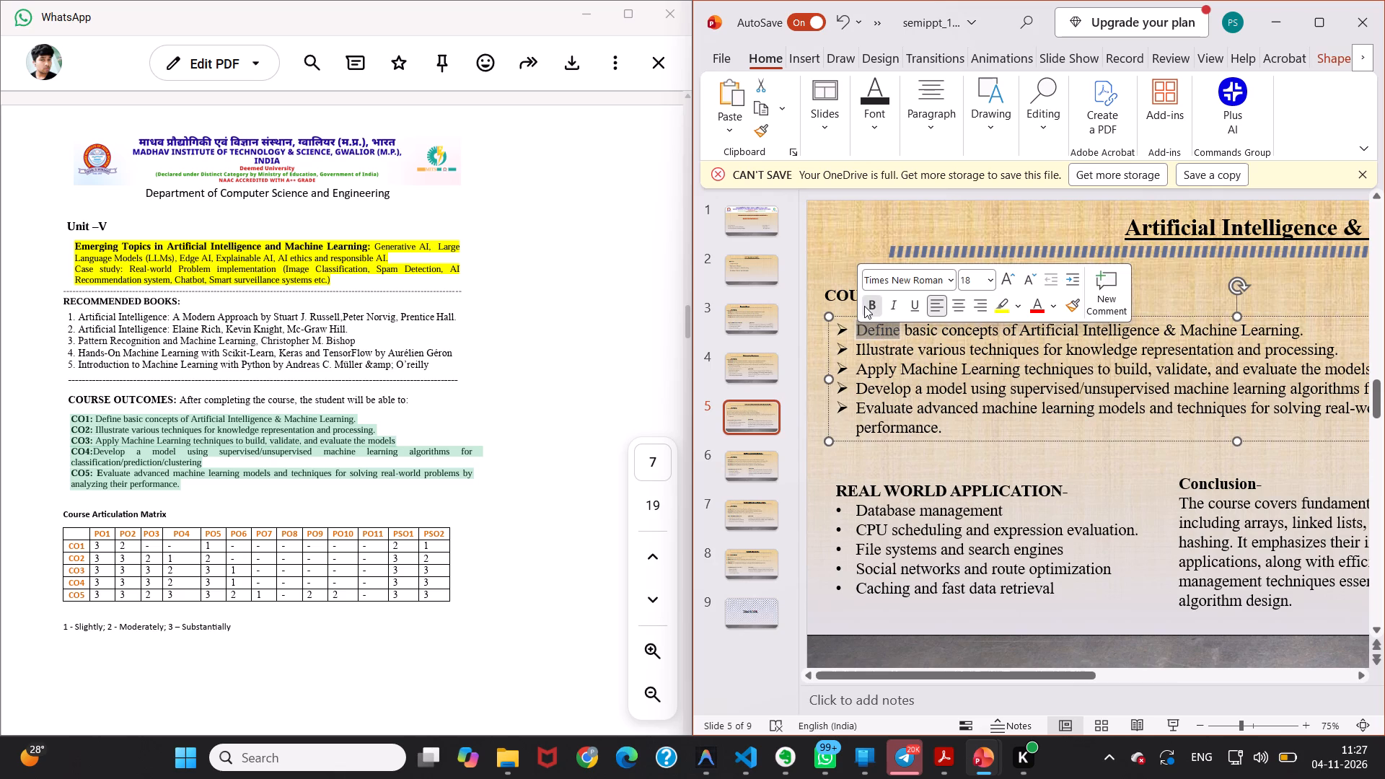
pyautogui.moveTo(913, 351); pyautogui.dragTo(858, 360)
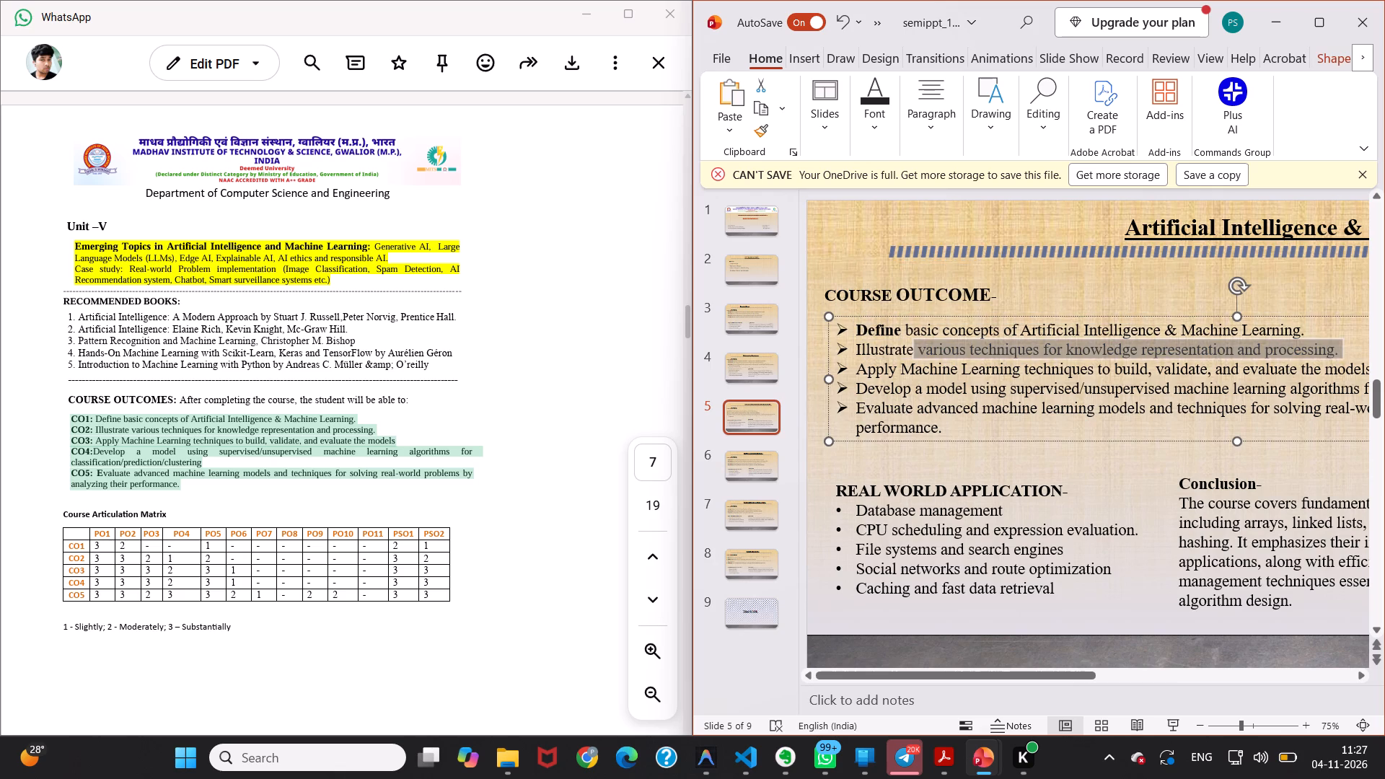
pyautogui.moveTo(858, 360); pyautogui.dragTo(858, 354)
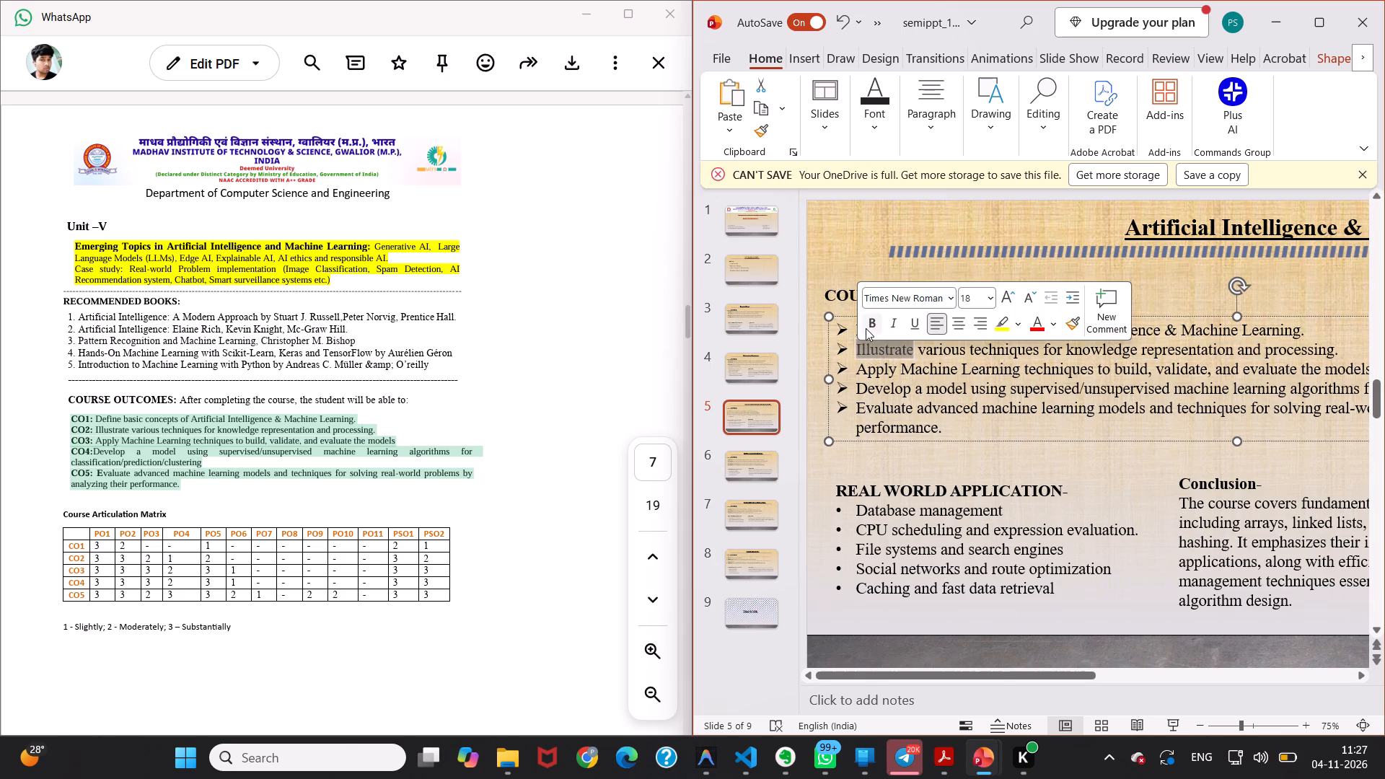
pyautogui.click(866, 328)
pyautogui.moveTo(894, 371); pyautogui.dragTo(858, 371)
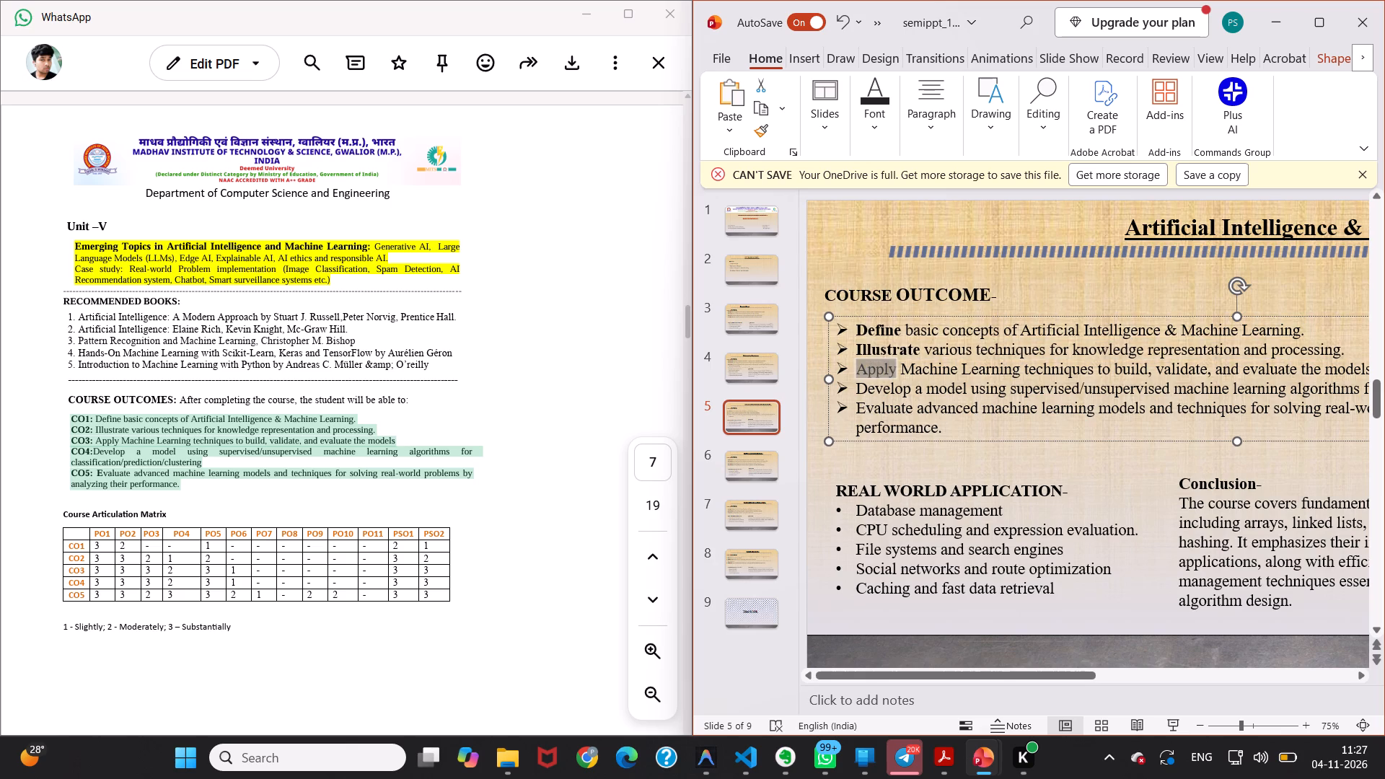
pyautogui.click(871, 346)
# Bold the opening verbs "Develop" and "Evaluate" in the fourth and fifth course outcome bullets.
pyautogui.moveTo(912, 392); pyautogui.dragTo(863, 393)
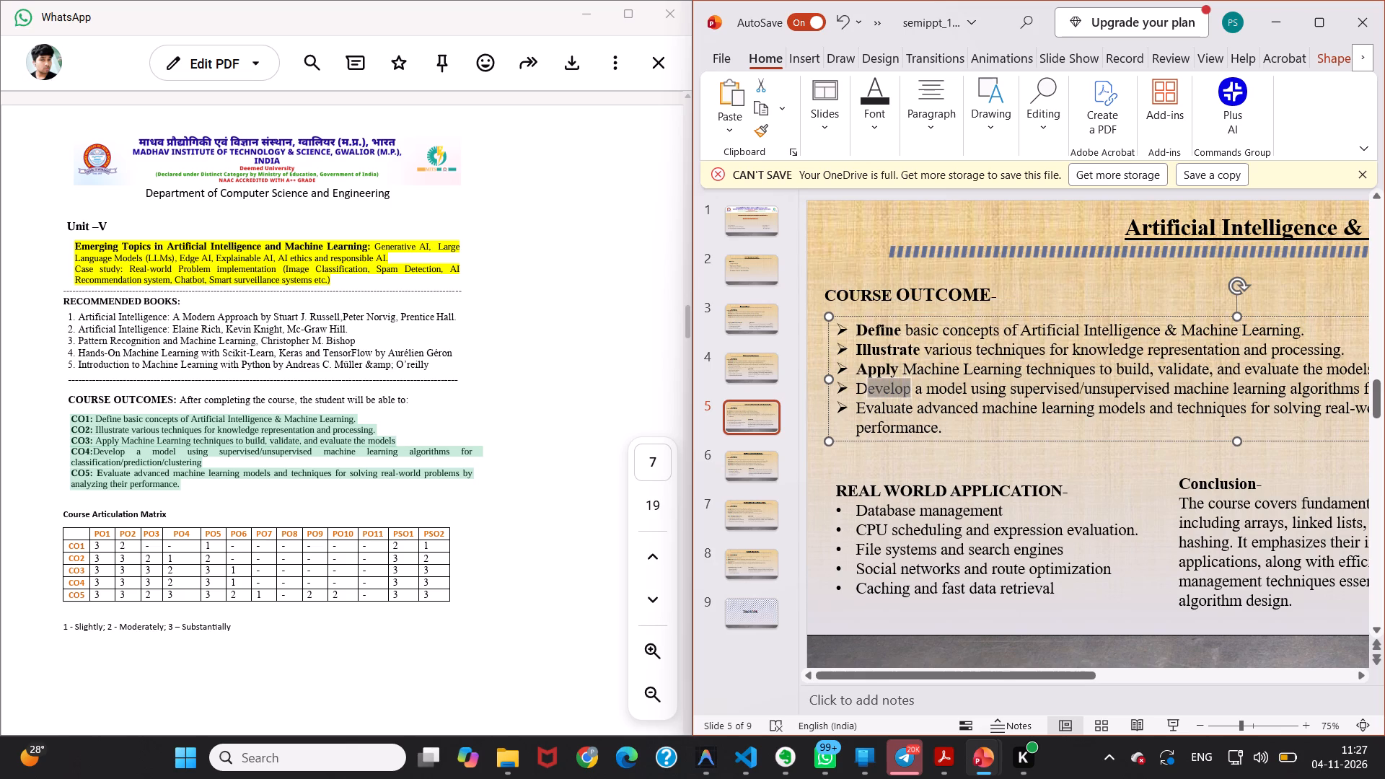
pyautogui.moveTo(863, 393); pyautogui.dragTo(858, 394)
pyautogui.click(870, 364)
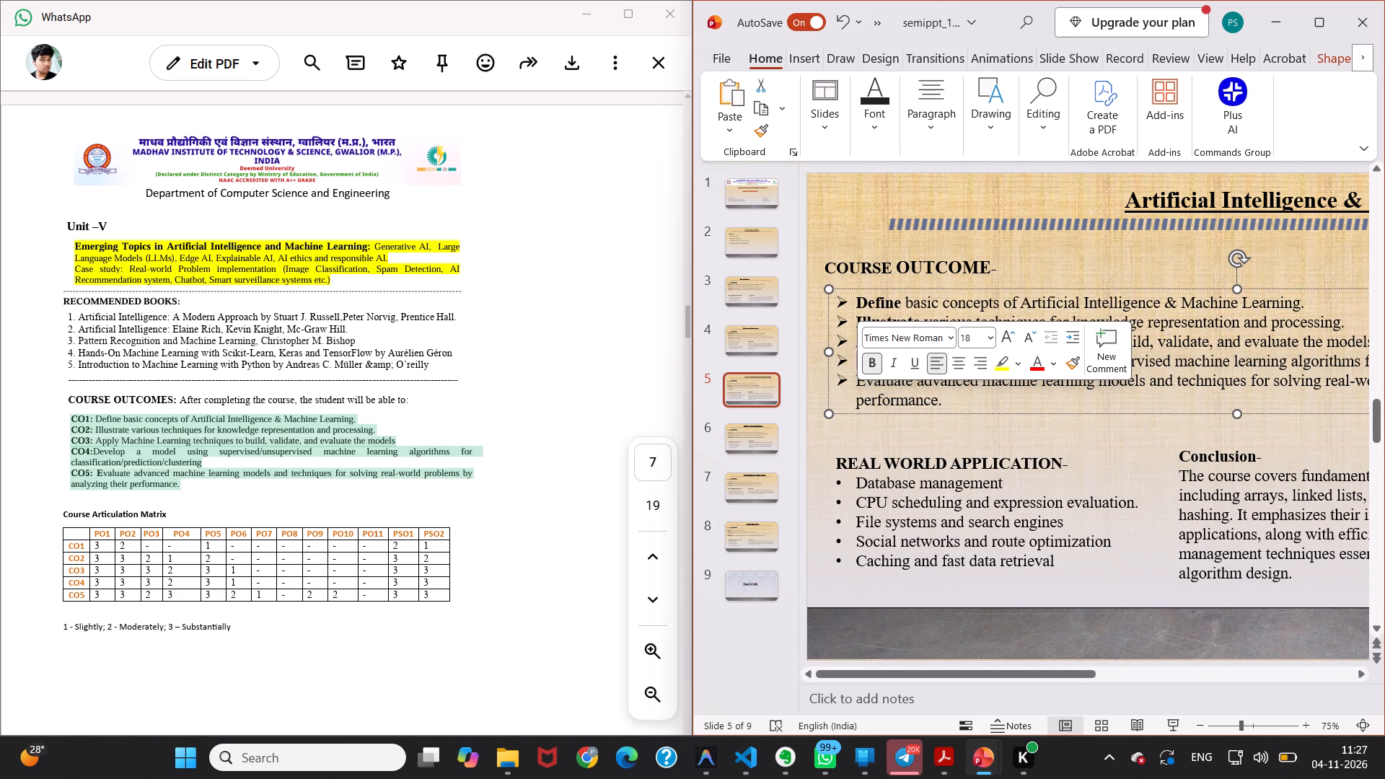
pyautogui.click(910, 410)
pyautogui.moveTo(910, 410); pyautogui.dragTo(896, 412)
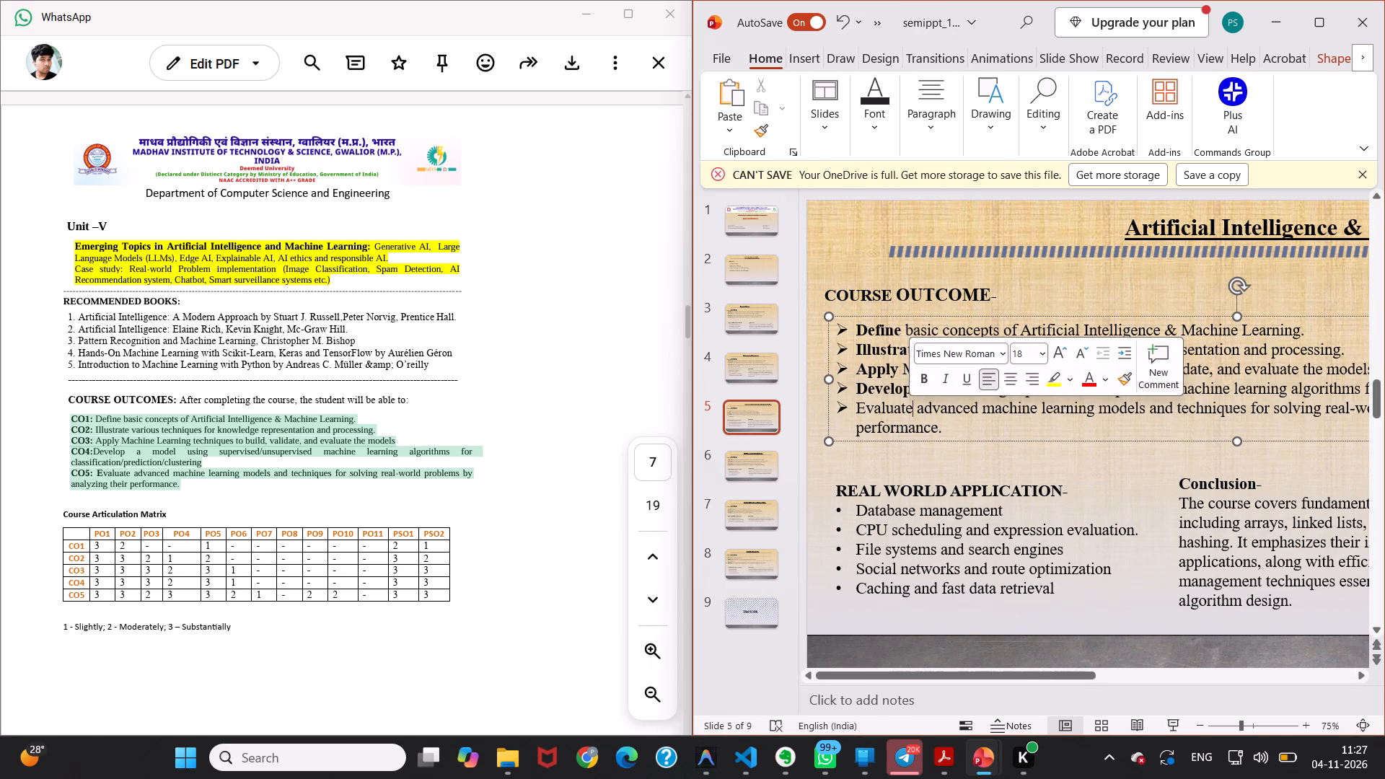
pyautogui.moveTo(896, 412); pyautogui.dragTo(861, 411)
pyautogui.click(867, 389)
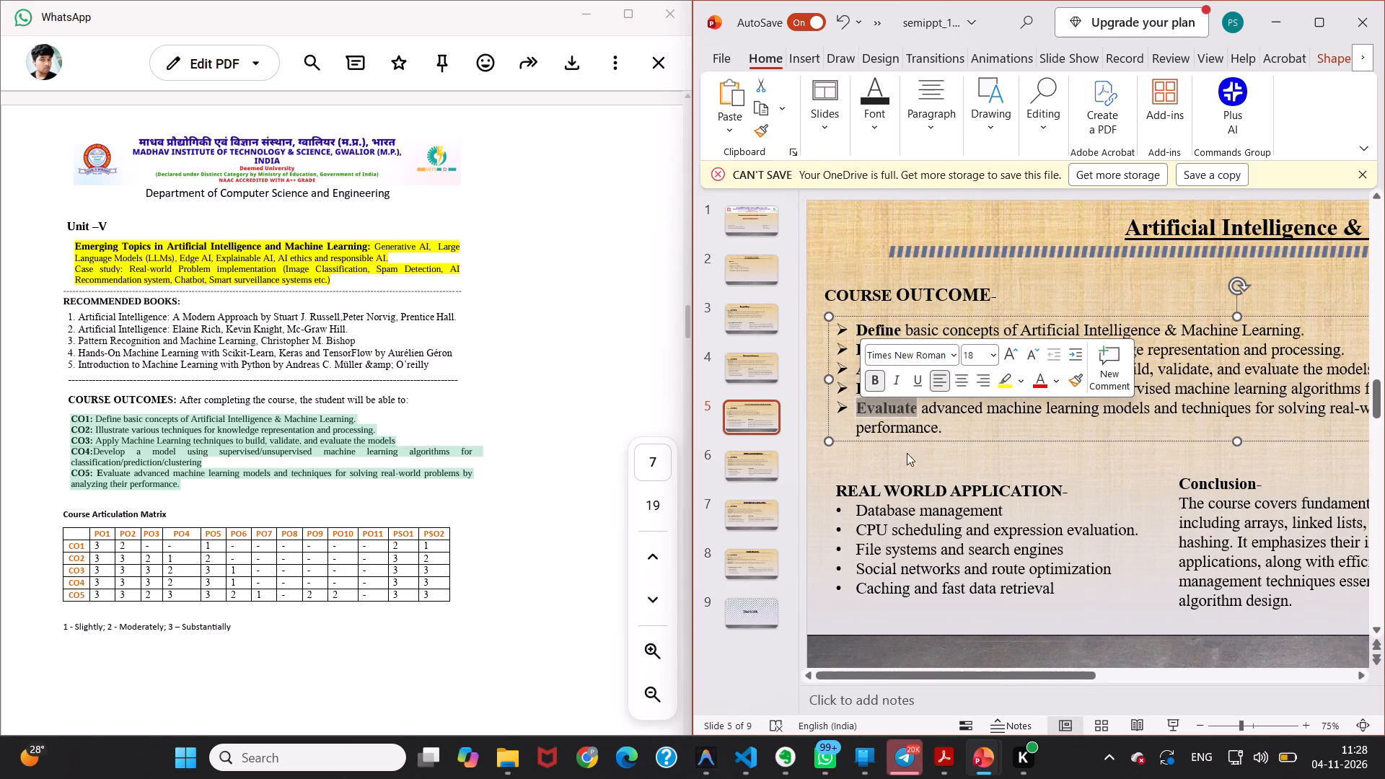
pyautogui.click(919, 457)
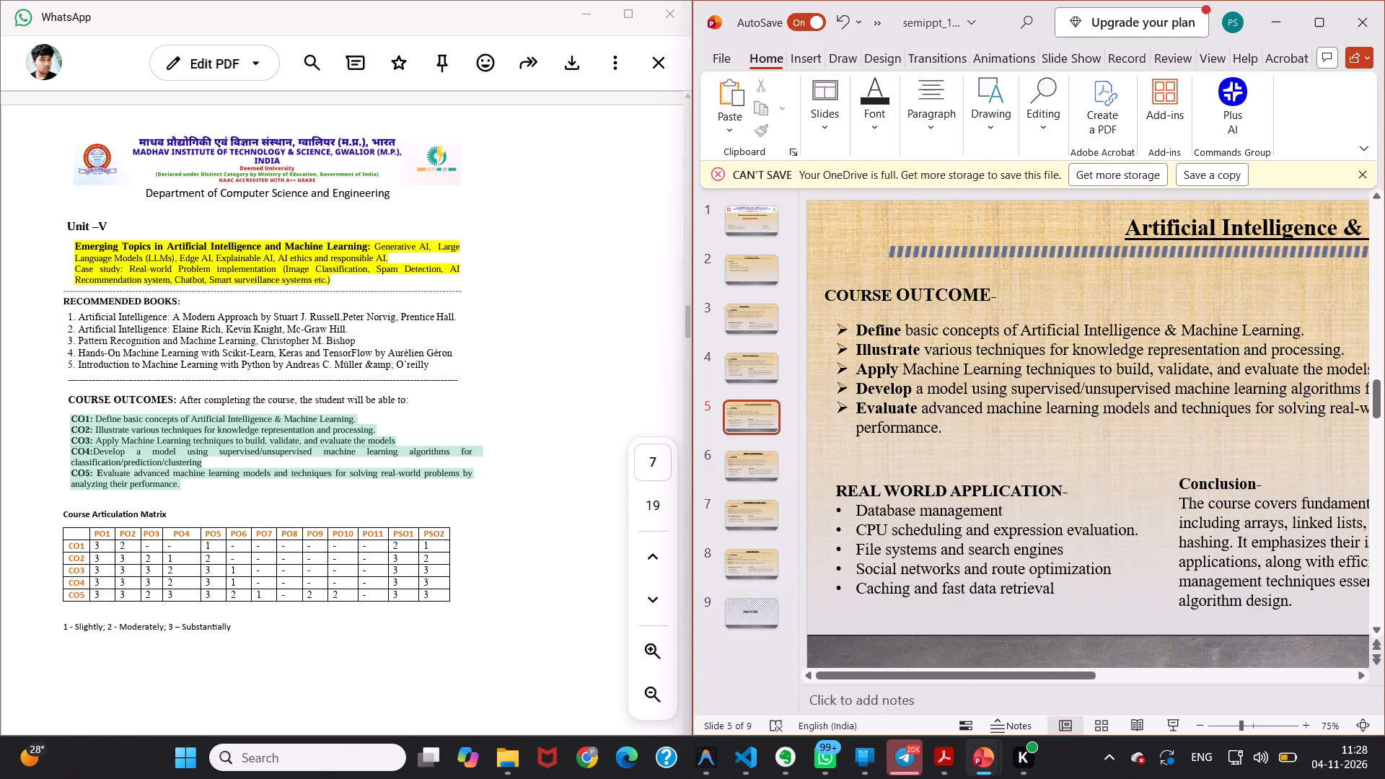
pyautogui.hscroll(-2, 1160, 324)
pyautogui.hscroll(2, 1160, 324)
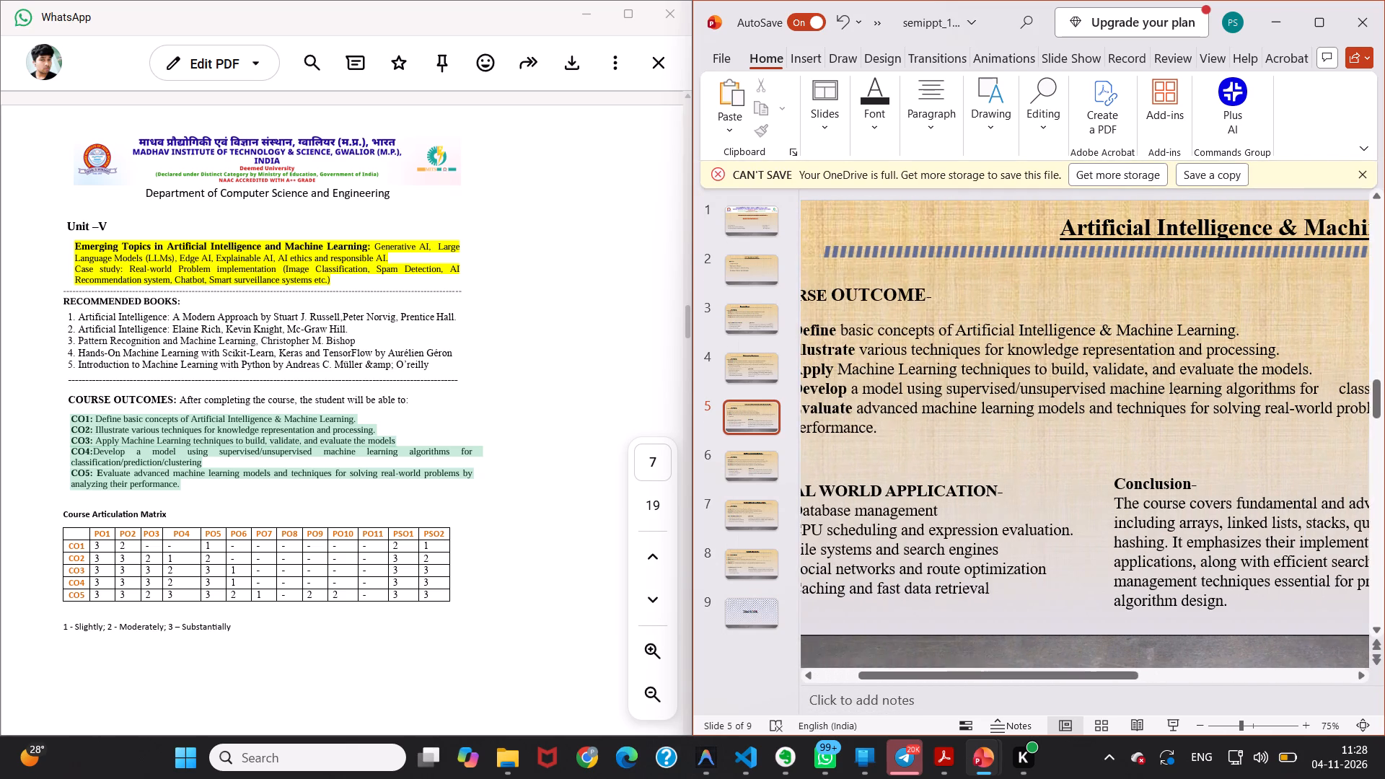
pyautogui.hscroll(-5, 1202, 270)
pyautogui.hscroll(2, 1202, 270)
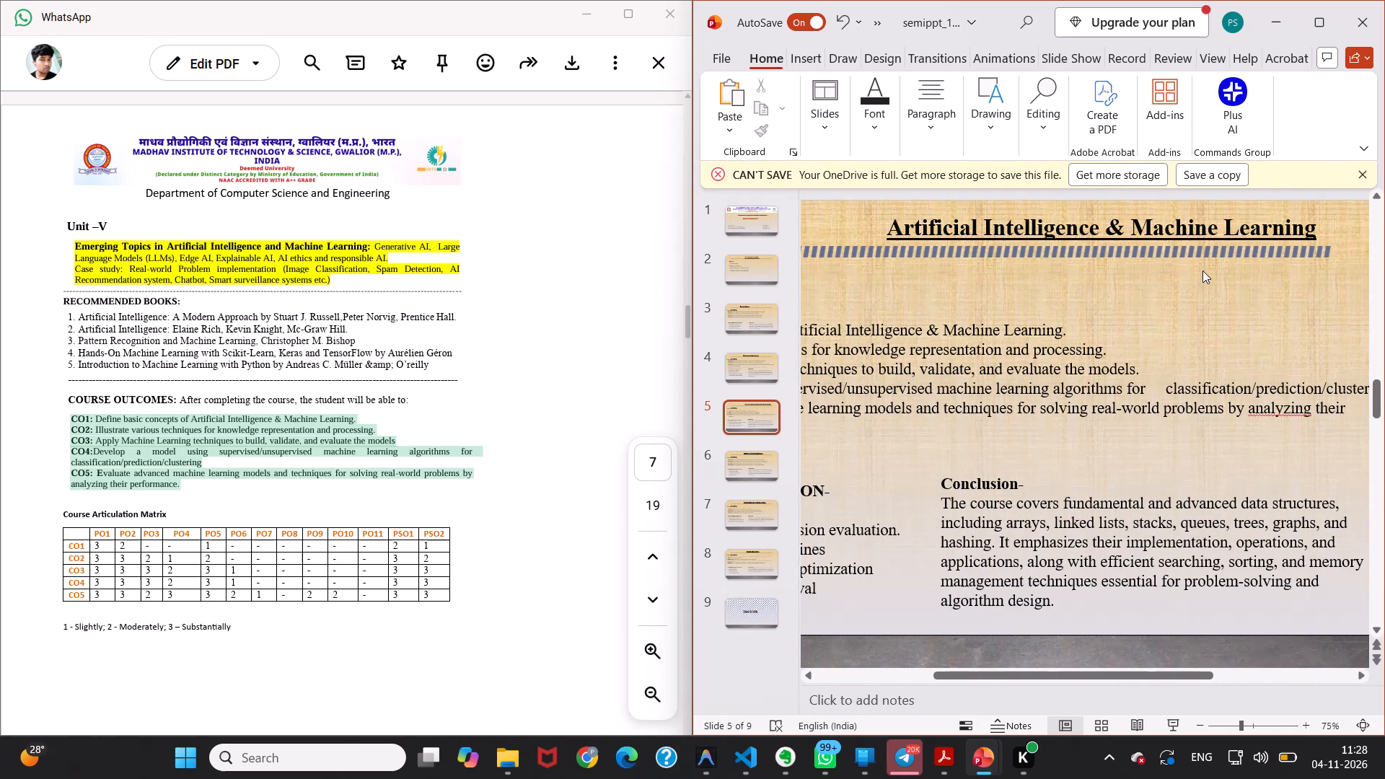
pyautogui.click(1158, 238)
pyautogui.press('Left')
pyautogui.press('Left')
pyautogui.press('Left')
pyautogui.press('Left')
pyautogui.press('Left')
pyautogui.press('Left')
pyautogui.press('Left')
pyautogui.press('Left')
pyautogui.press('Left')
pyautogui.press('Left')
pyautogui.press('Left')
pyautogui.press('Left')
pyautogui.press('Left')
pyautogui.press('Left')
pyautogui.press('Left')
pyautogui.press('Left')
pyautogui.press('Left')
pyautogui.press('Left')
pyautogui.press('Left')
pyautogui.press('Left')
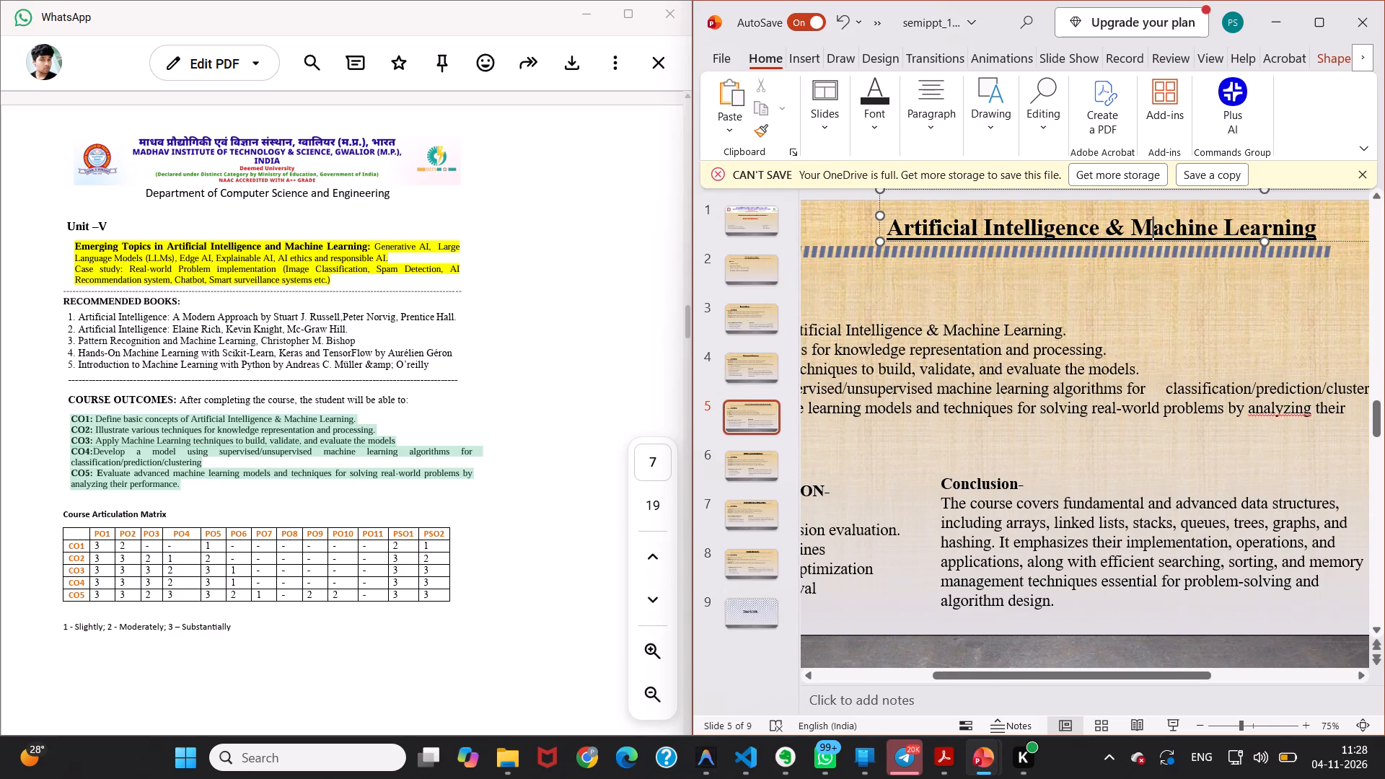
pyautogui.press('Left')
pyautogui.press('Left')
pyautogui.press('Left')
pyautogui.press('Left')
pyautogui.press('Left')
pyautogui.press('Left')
# Move the "Artificial Intelligence & Machine Learning" title leftward on slide 5 and slightly down, towards the centre above the striped divider.
pyautogui.moveTo(1141, 242); pyautogui.dragTo(1016, 239)
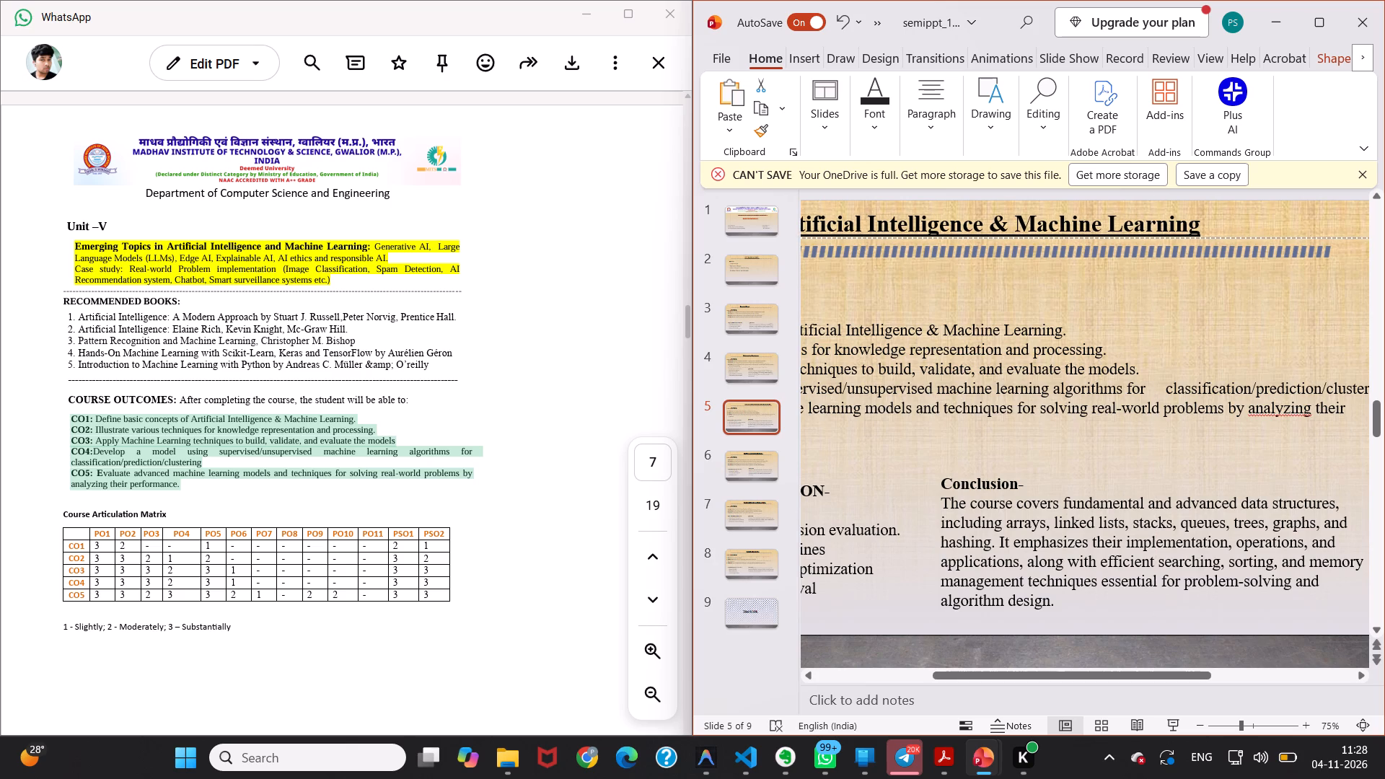
pyautogui.moveTo(1016, 239); pyautogui.dragTo(987, 242)
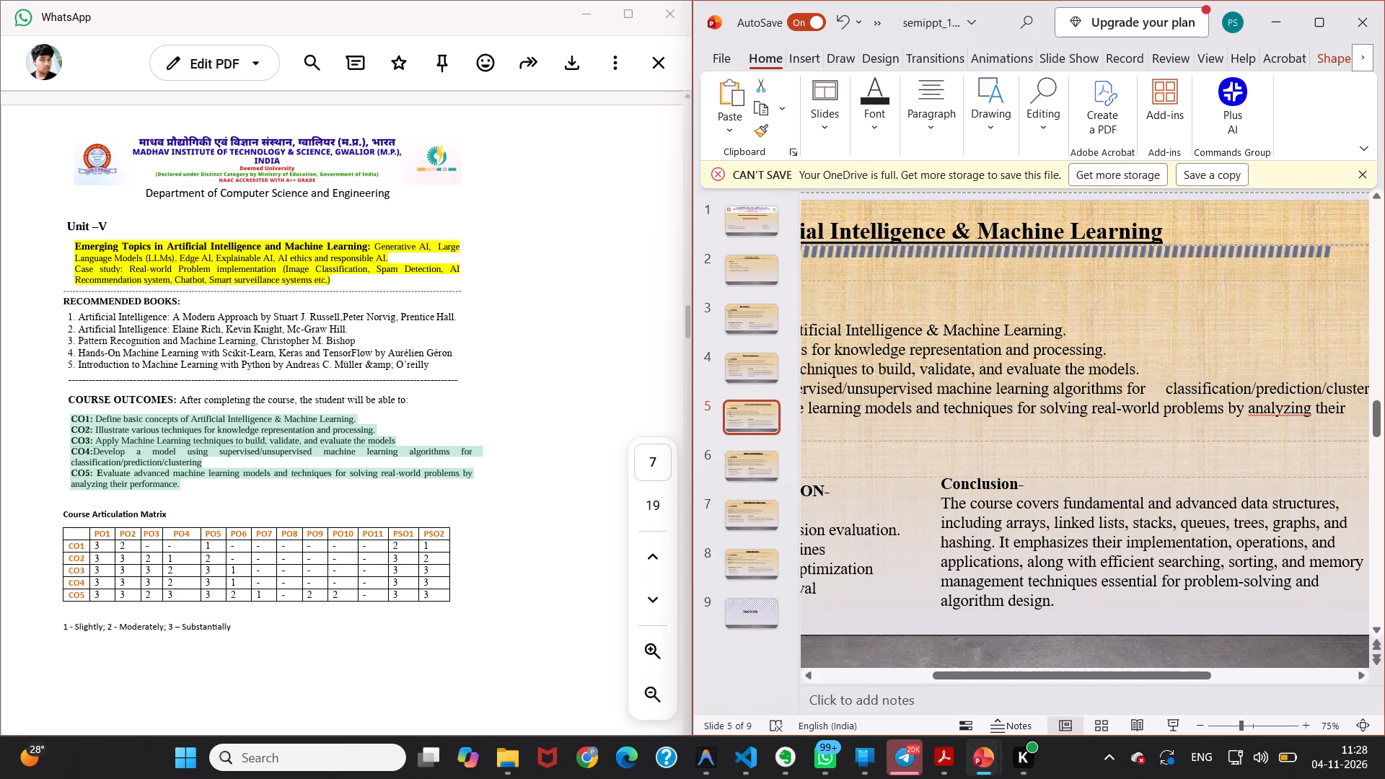
pyautogui.moveTo(987, 242); pyautogui.dragTo(988, 245)
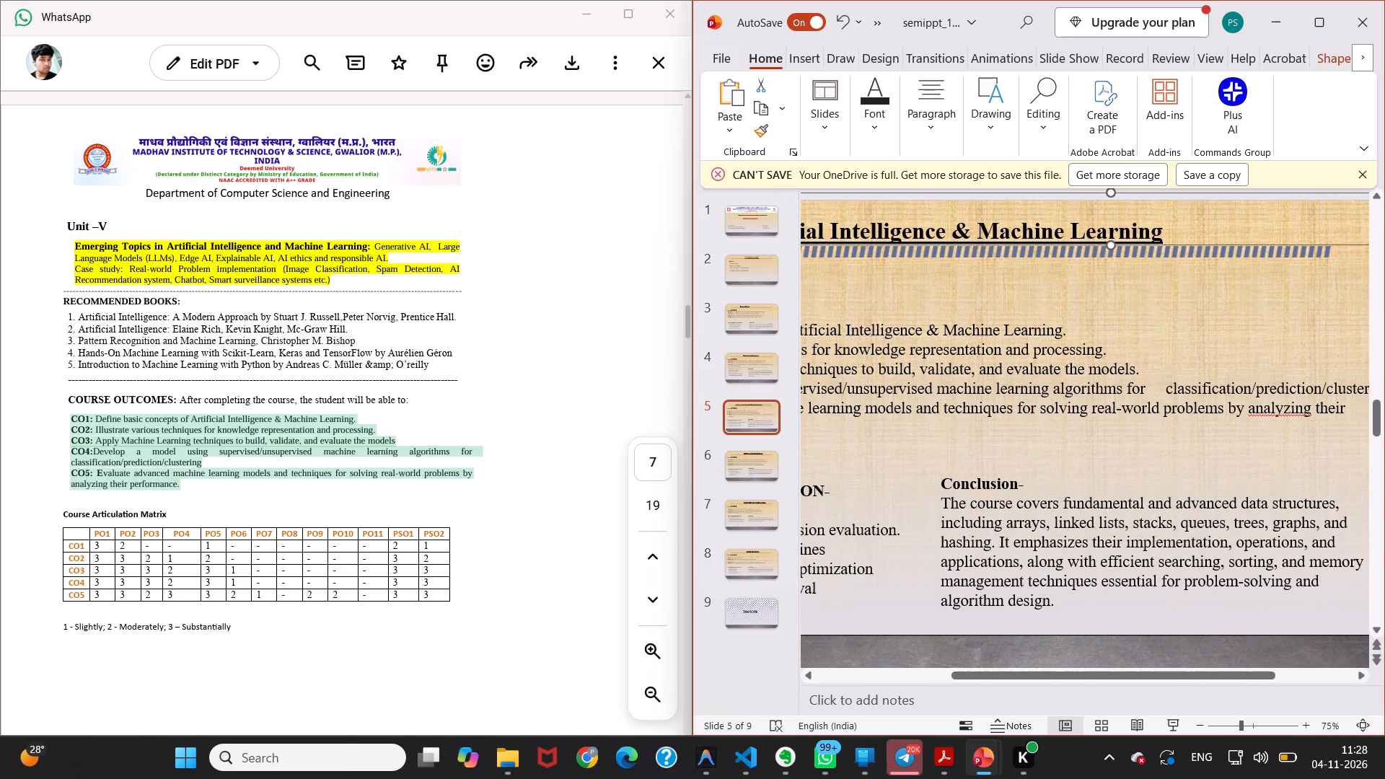
pyautogui.click(976, 310)
# Shift the "Artificial Intelligence & Machine Learning" title slightly back to the right to centre it above the striped divider.
pyautogui.hscroll(4, 976, 310)
pyautogui.hscroll(-1, 976, 310)
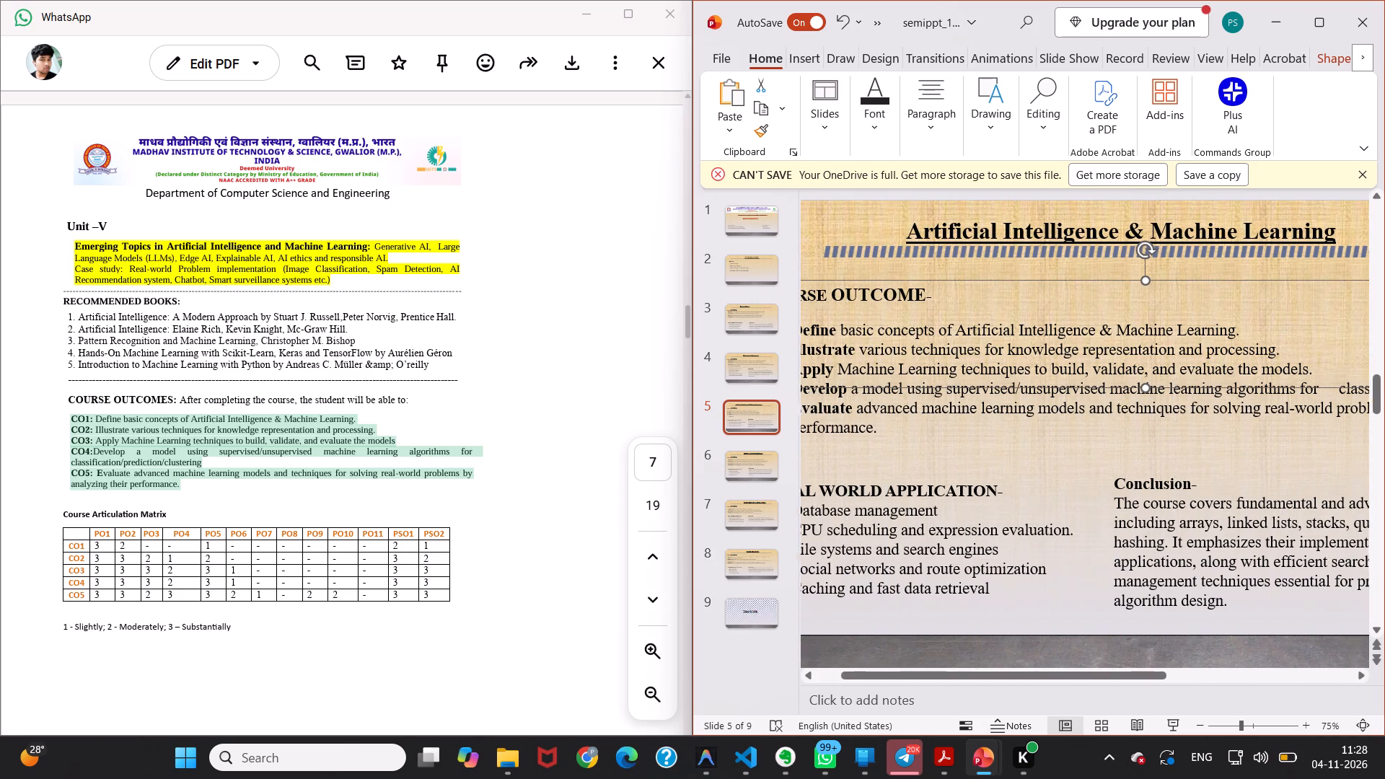
pyautogui.hscroll(-1, 976, 310)
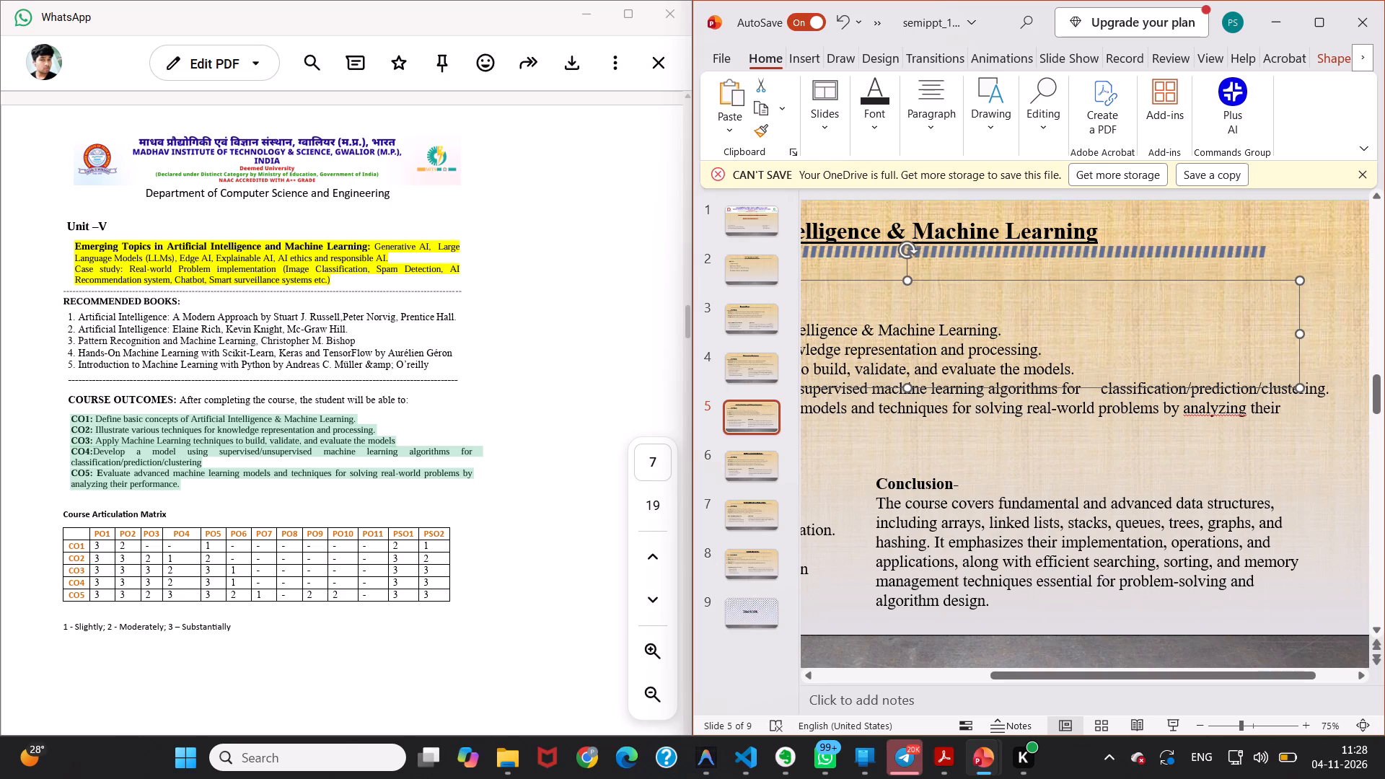
pyautogui.click(975, 230)
pyautogui.moveTo(915, 245); pyautogui.dragTo(937, 245)
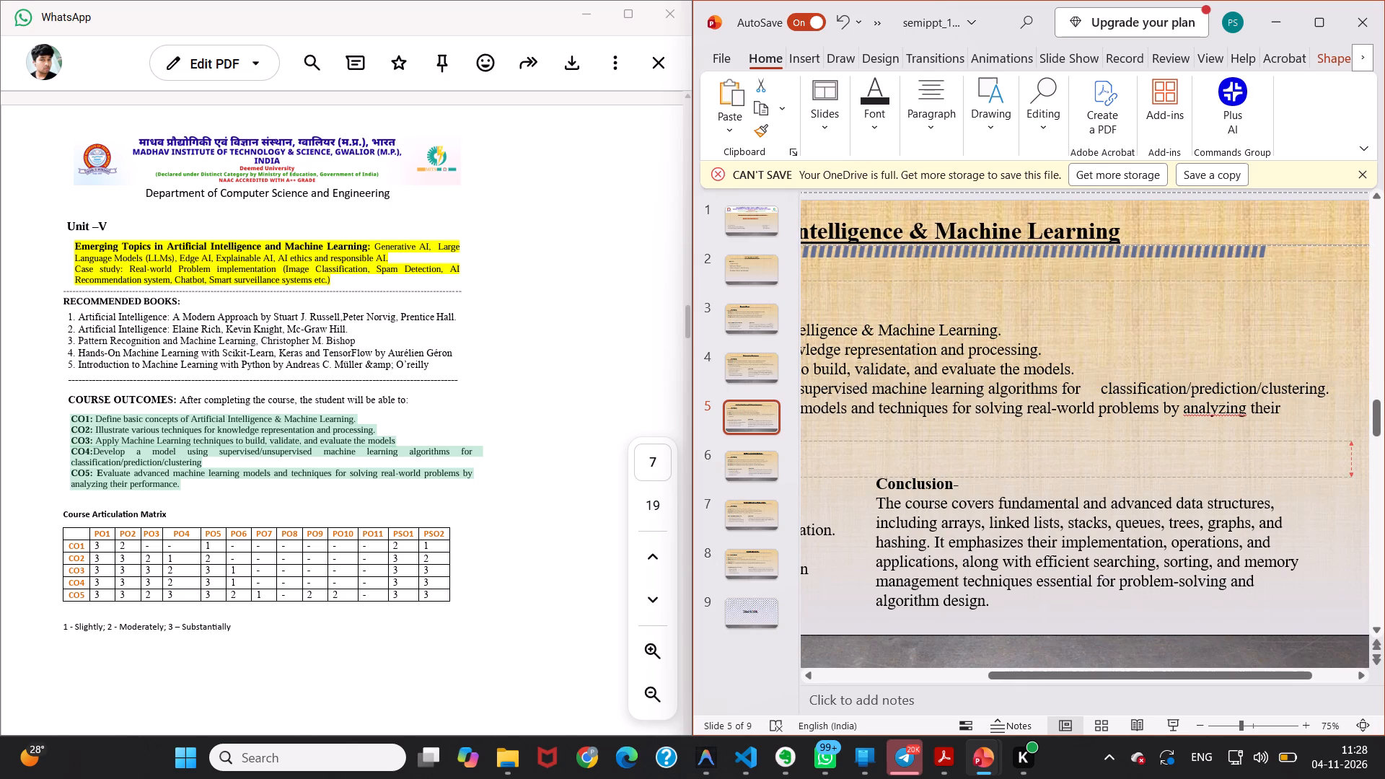
pyautogui.moveTo(937, 245); pyautogui.dragTo(936, 244)
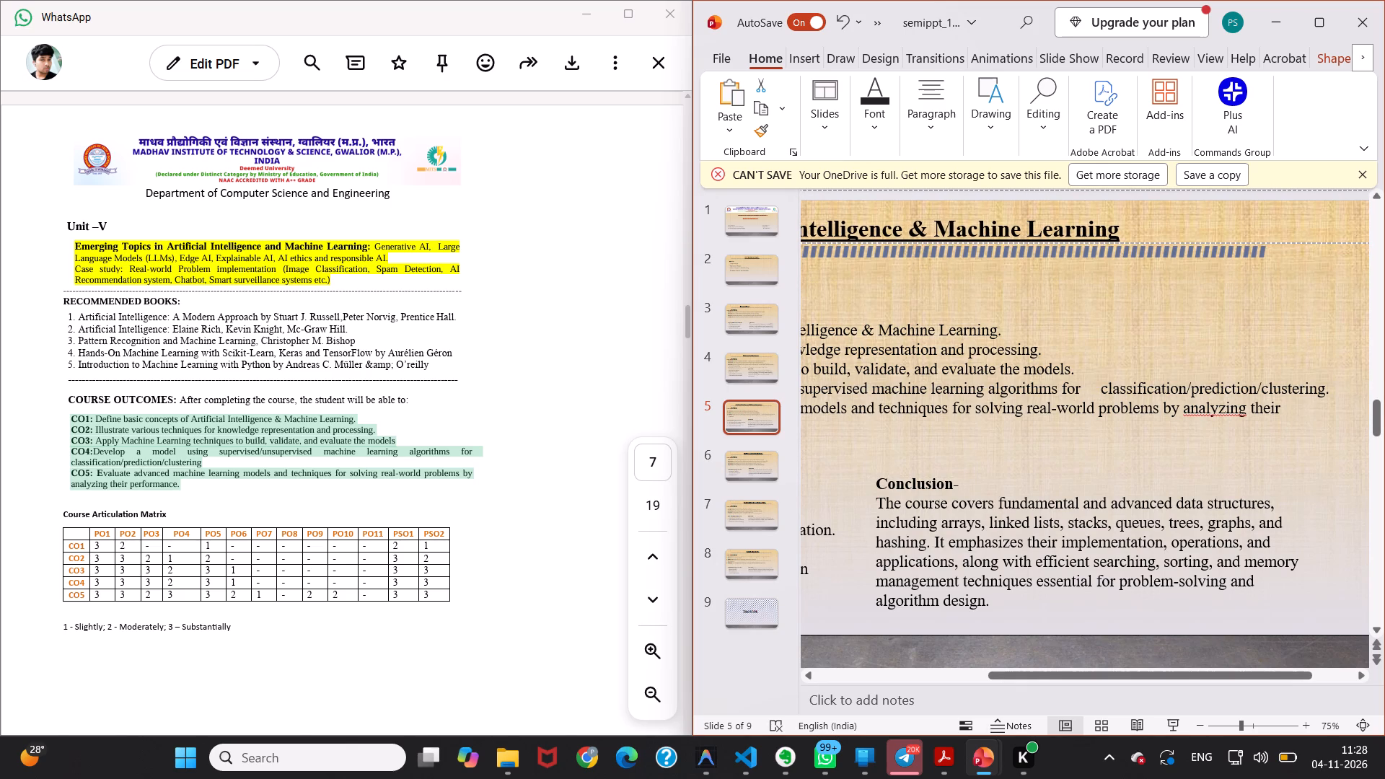
pyautogui.moveTo(936, 244); pyautogui.dragTo(937, 245)
pyautogui.click(957, 282)
pyautogui.hscroll(1, 957, 282)
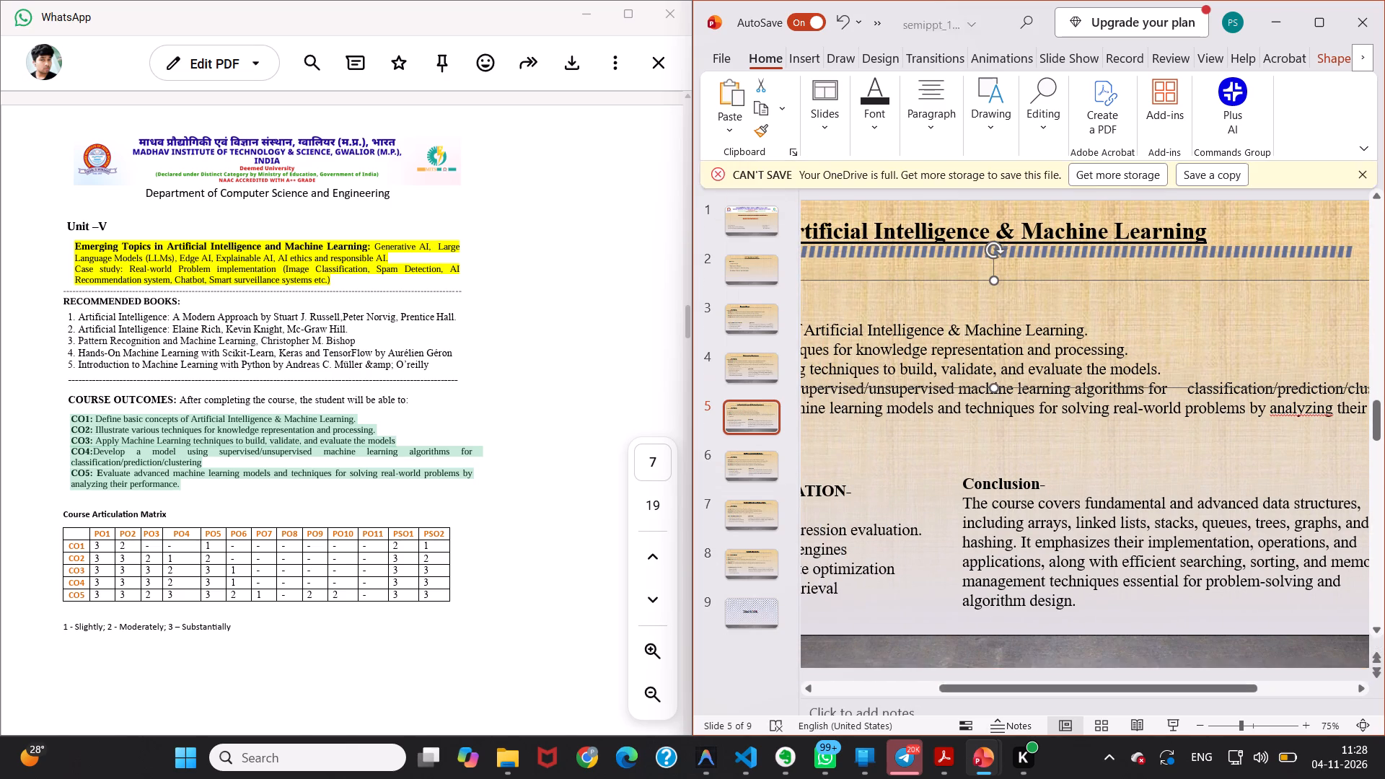
pyautogui.hscroll(2, 957, 282)
pyautogui.hscroll(-1, 957, 282)
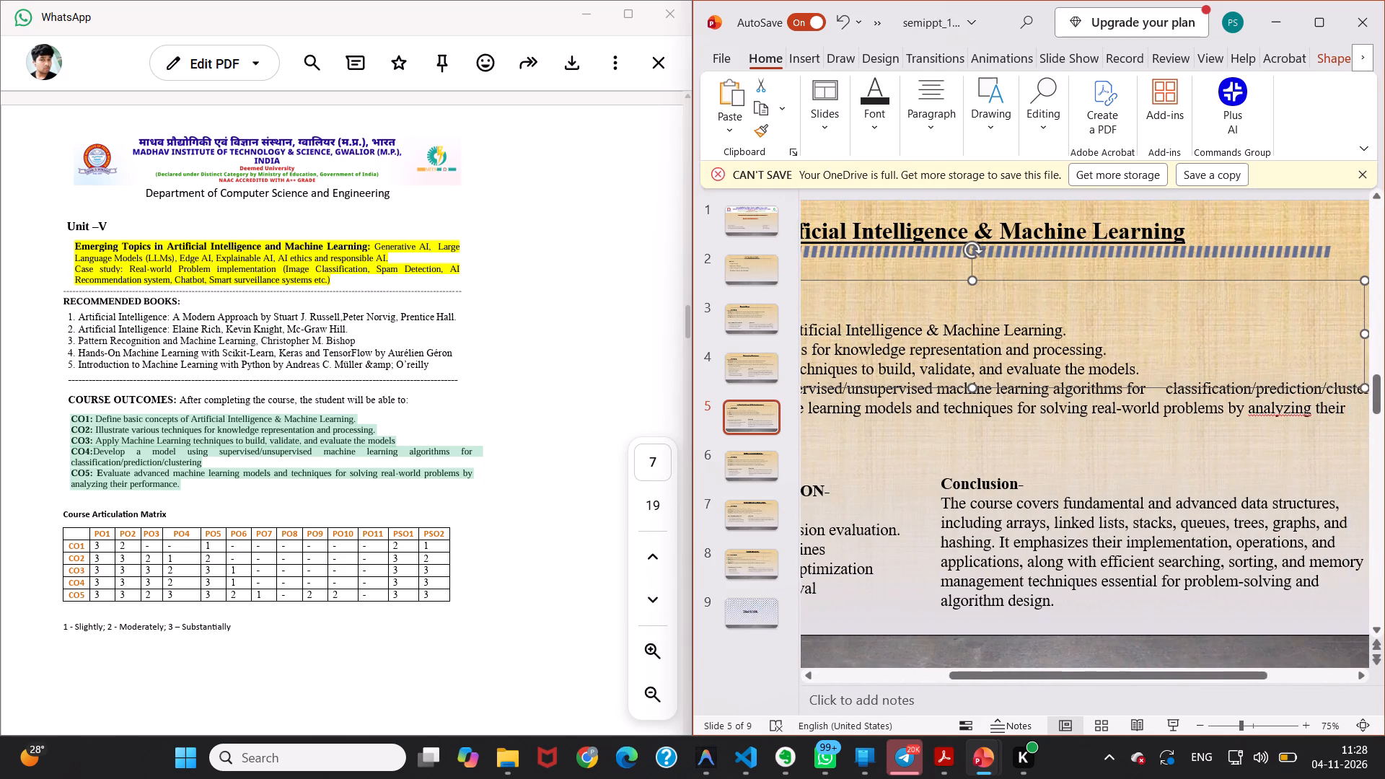
pyautogui.hscroll(-1, 957, 282)
pyautogui.click(1012, 270)
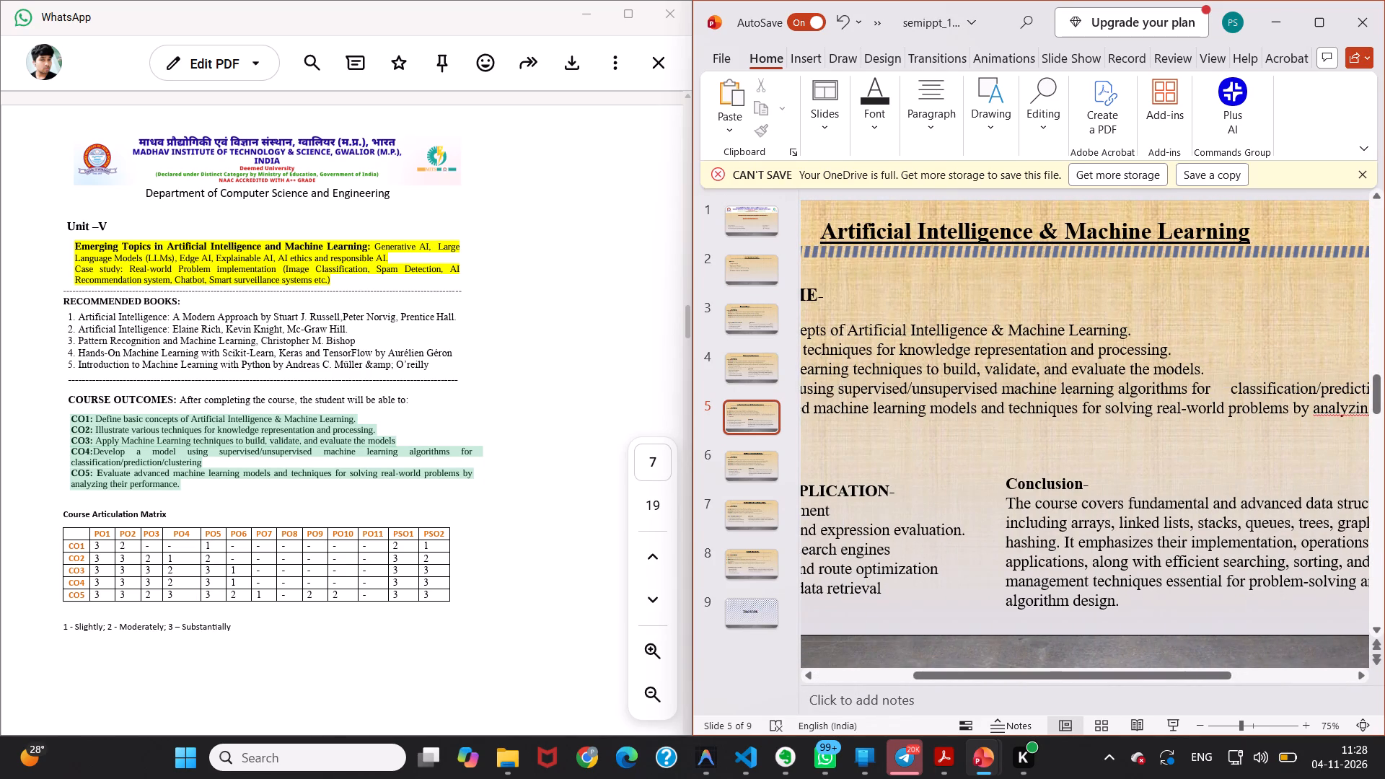
pyautogui.hscroll(1, 1055, 329)
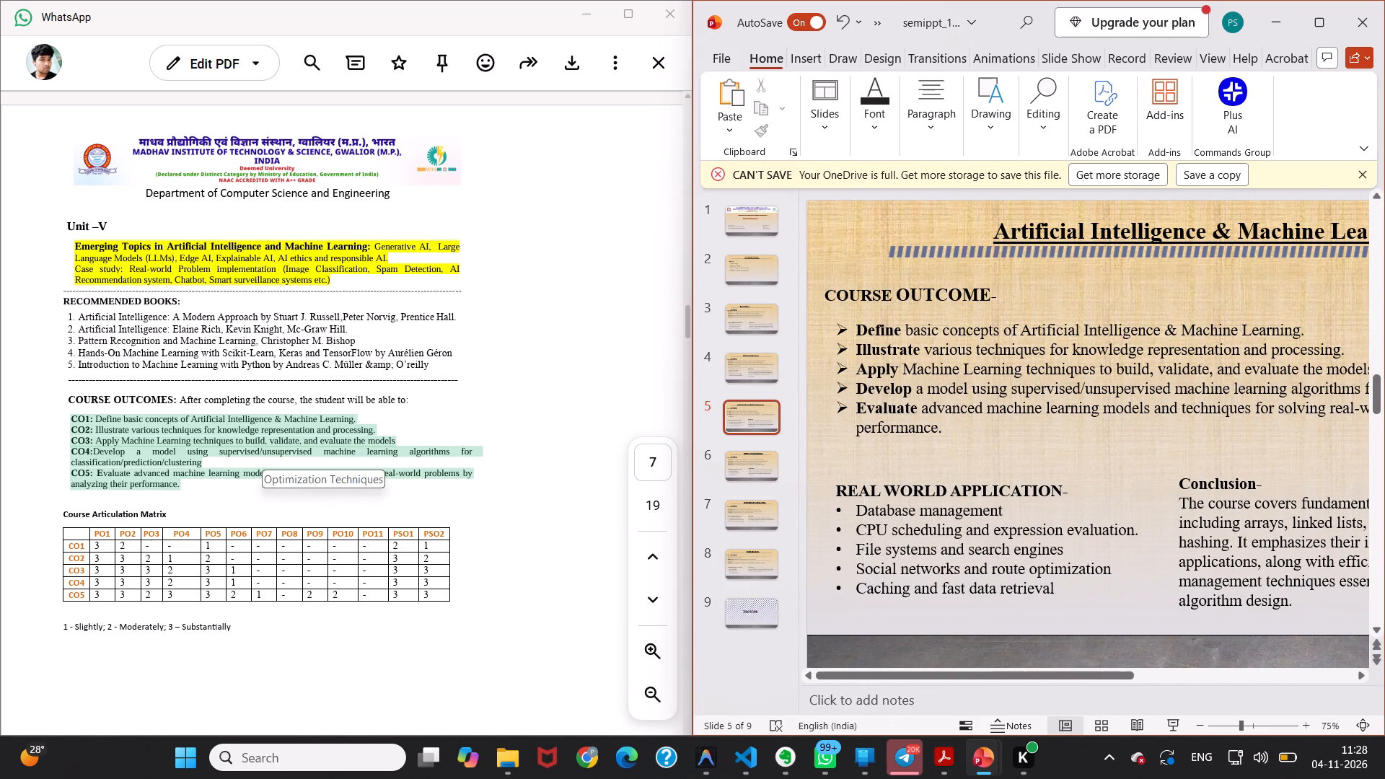
# Replace slide 6's "SOFTWARE ENGINEERING" title with the syllabus PDF's next subject name, "Blockchain Technology and Cryptography".
pyautogui.scroll(-3, 228, 475)
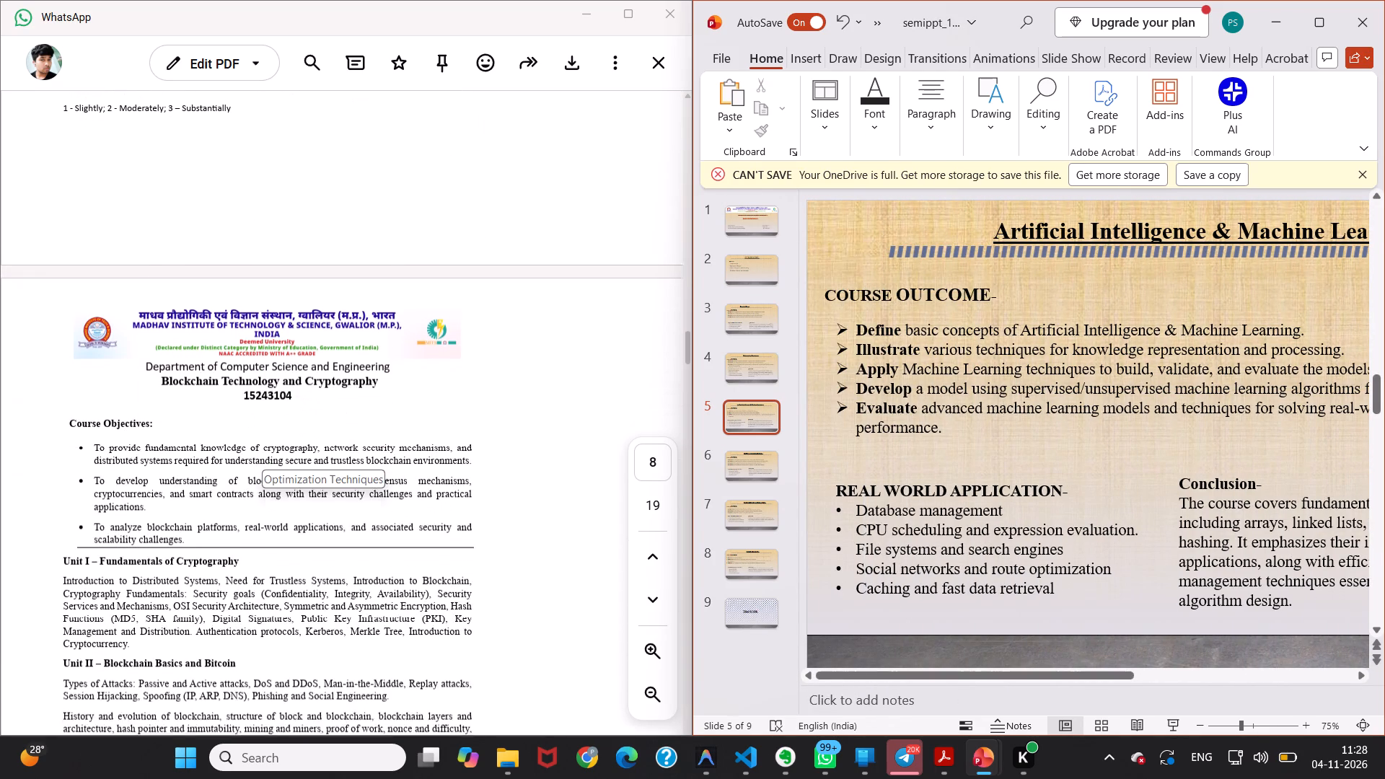
pyautogui.scroll(-3, 228, 475)
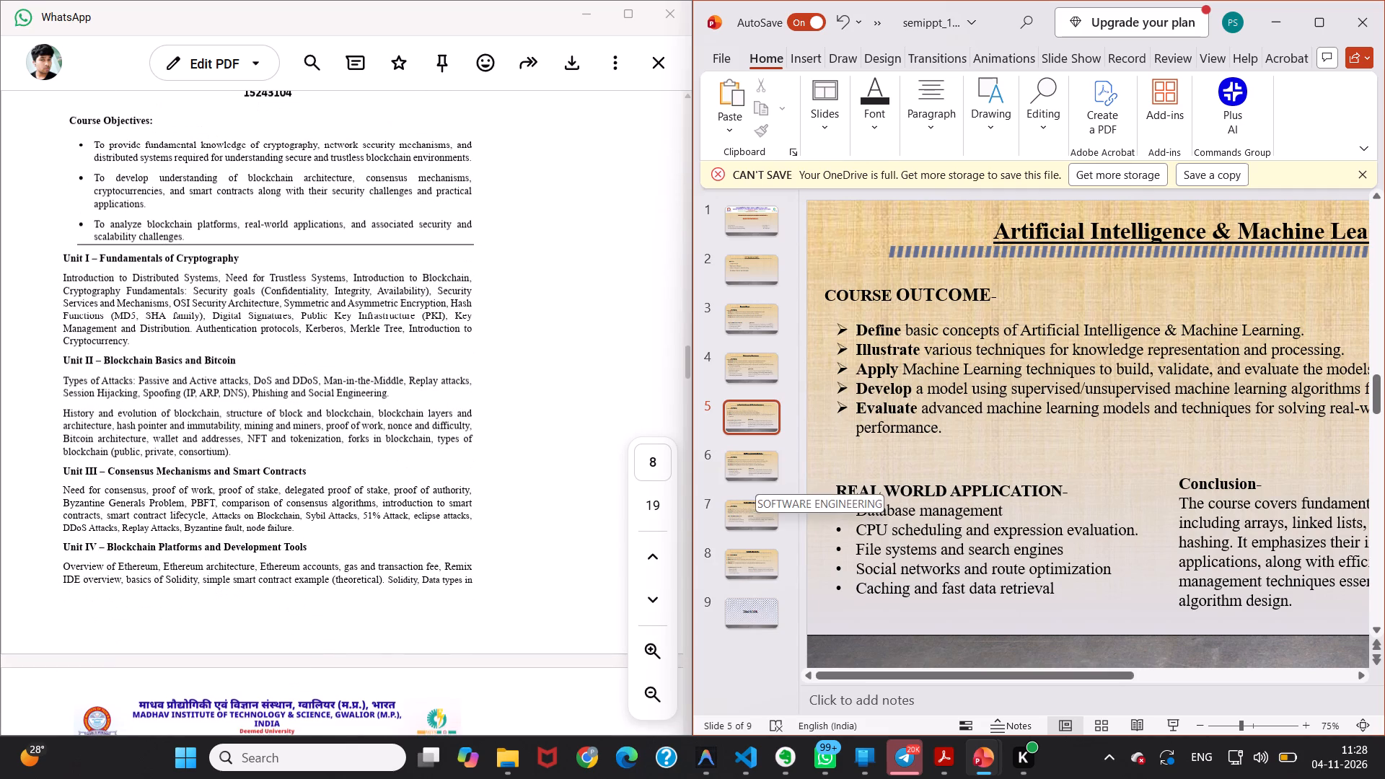
pyautogui.scroll(-3, 917, 501)
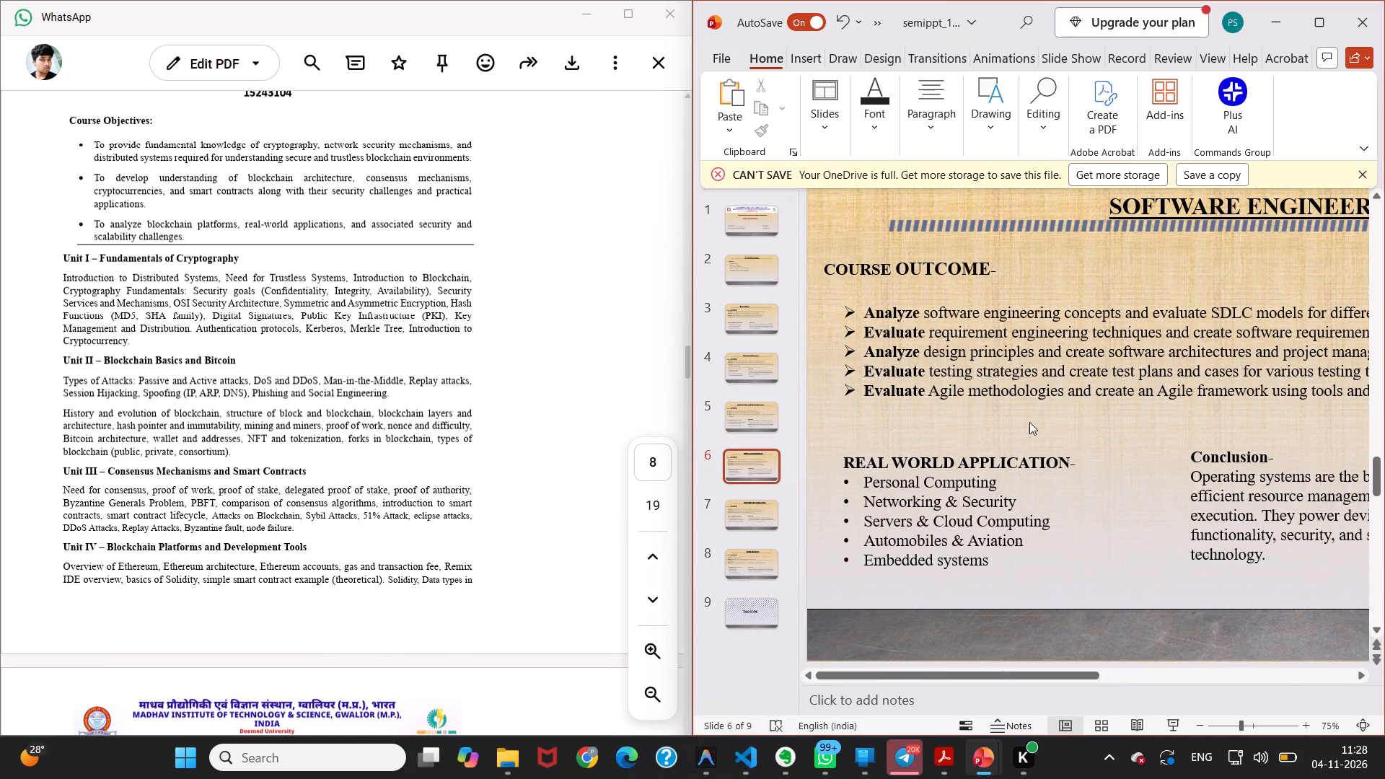
pyautogui.hscroll(-2, 1029, 422)
pyautogui.click(1158, 203)
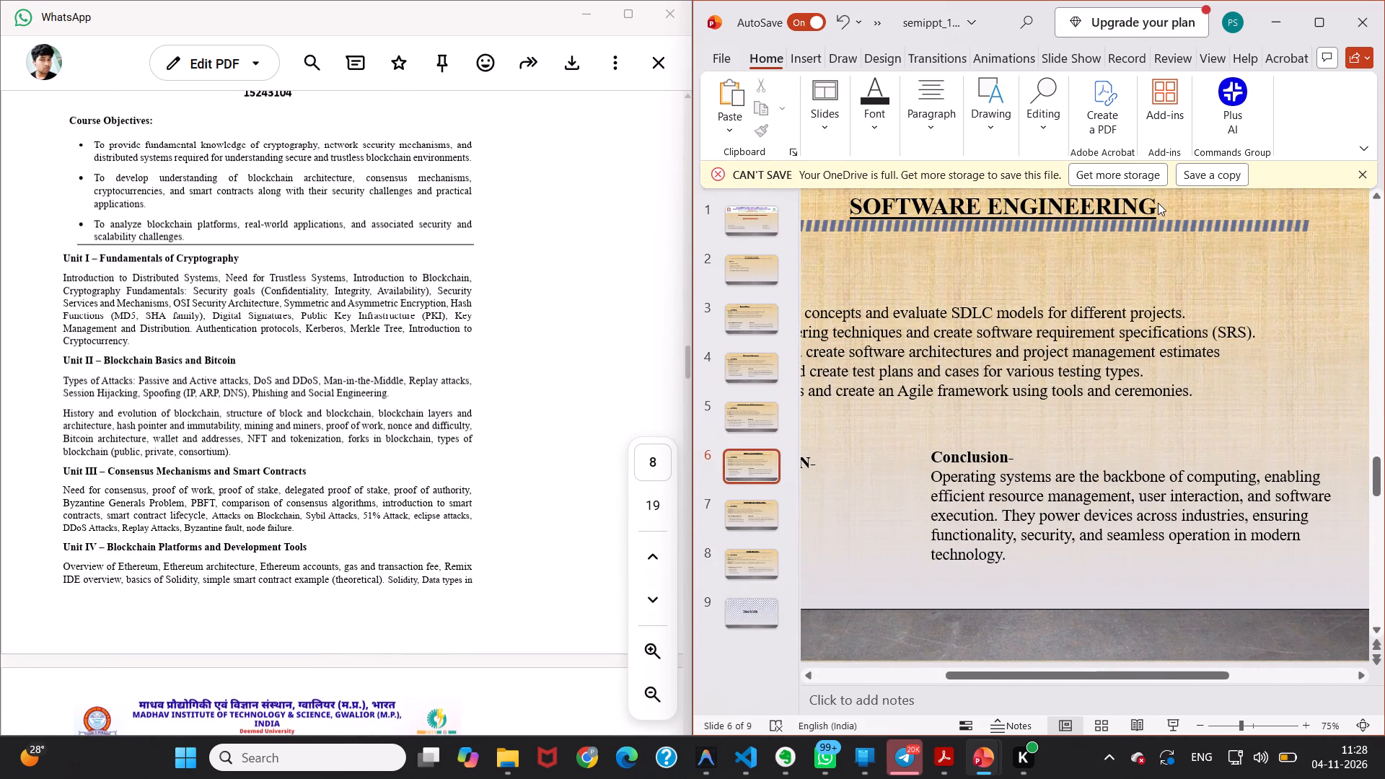
pyautogui.click(1148, 206)
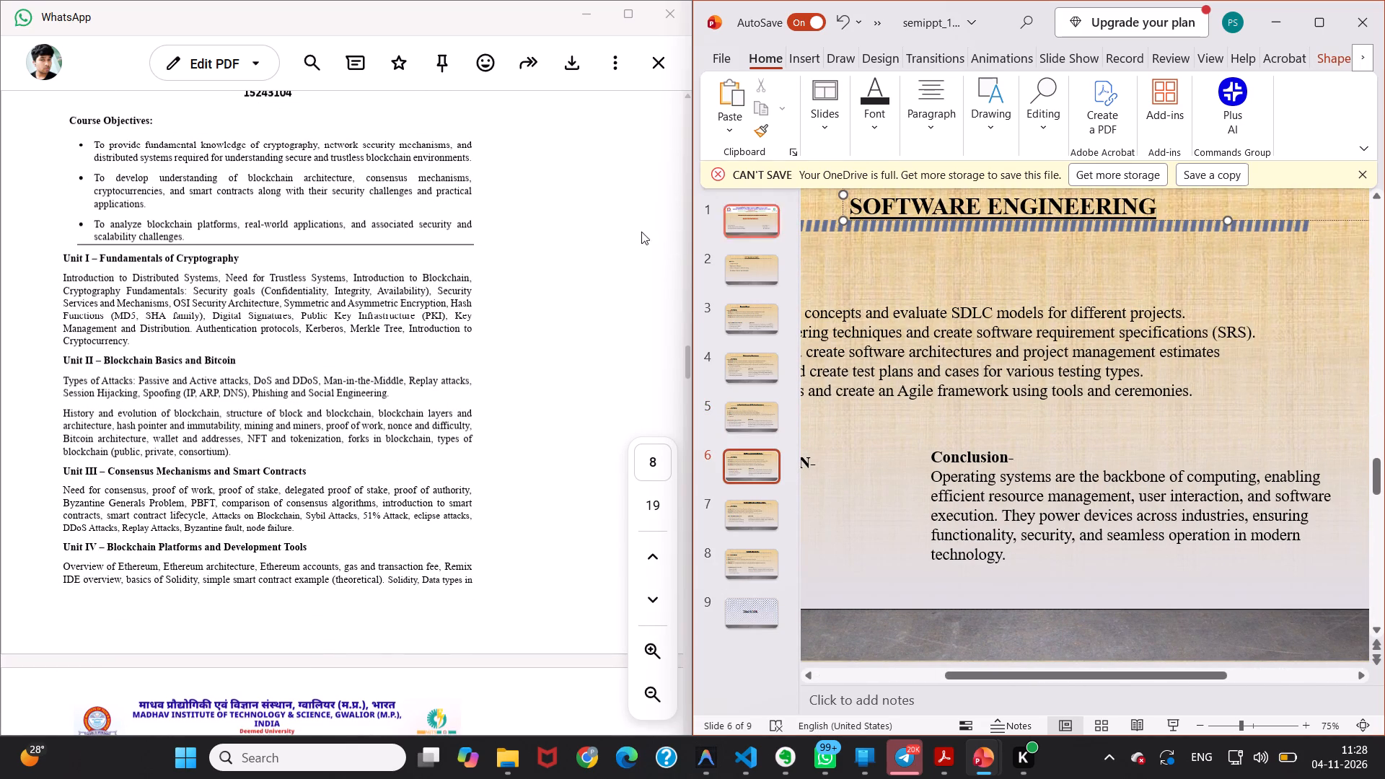
pyautogui.scroll(1, 384, 231)
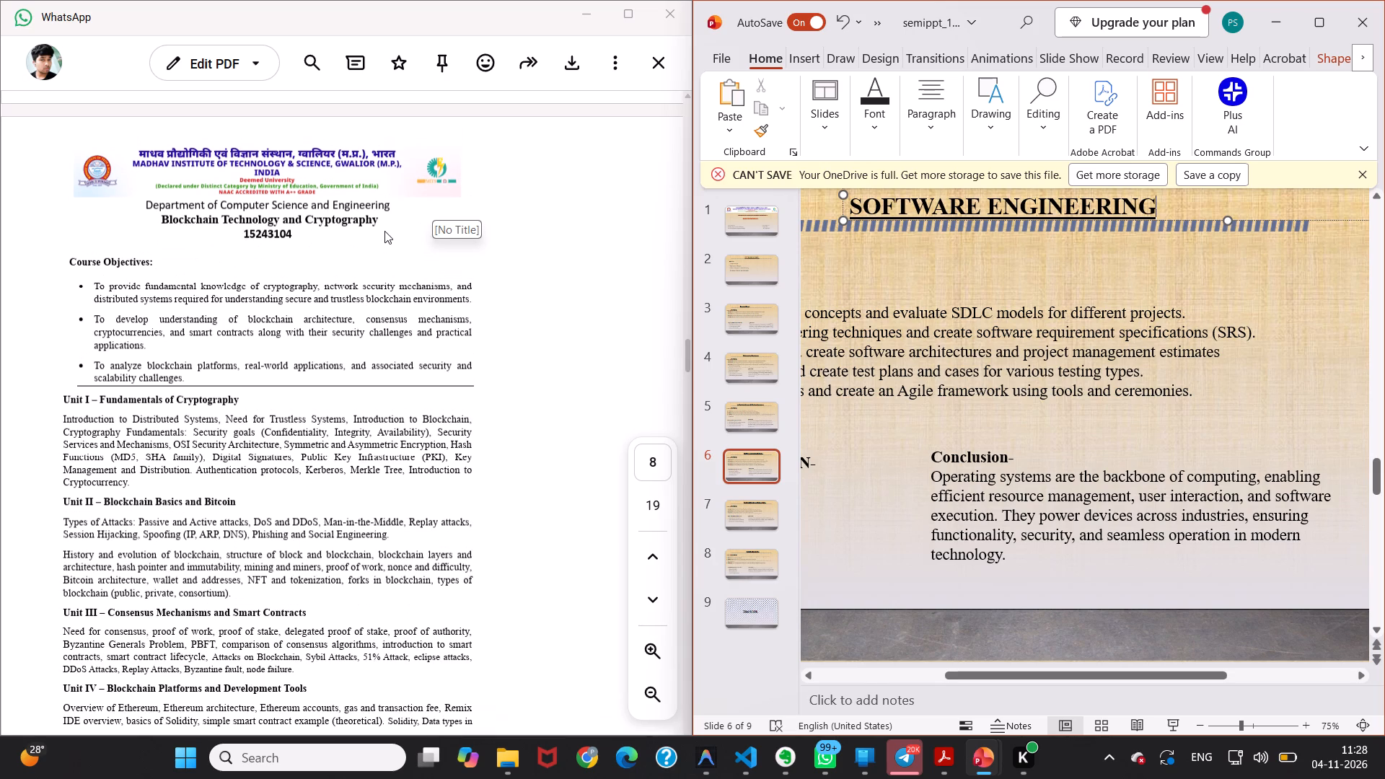
pyautogui.hotkey('ctrl', 'BackSpace')
pyautogui.hotkey('ctrl', 'BackSpace')
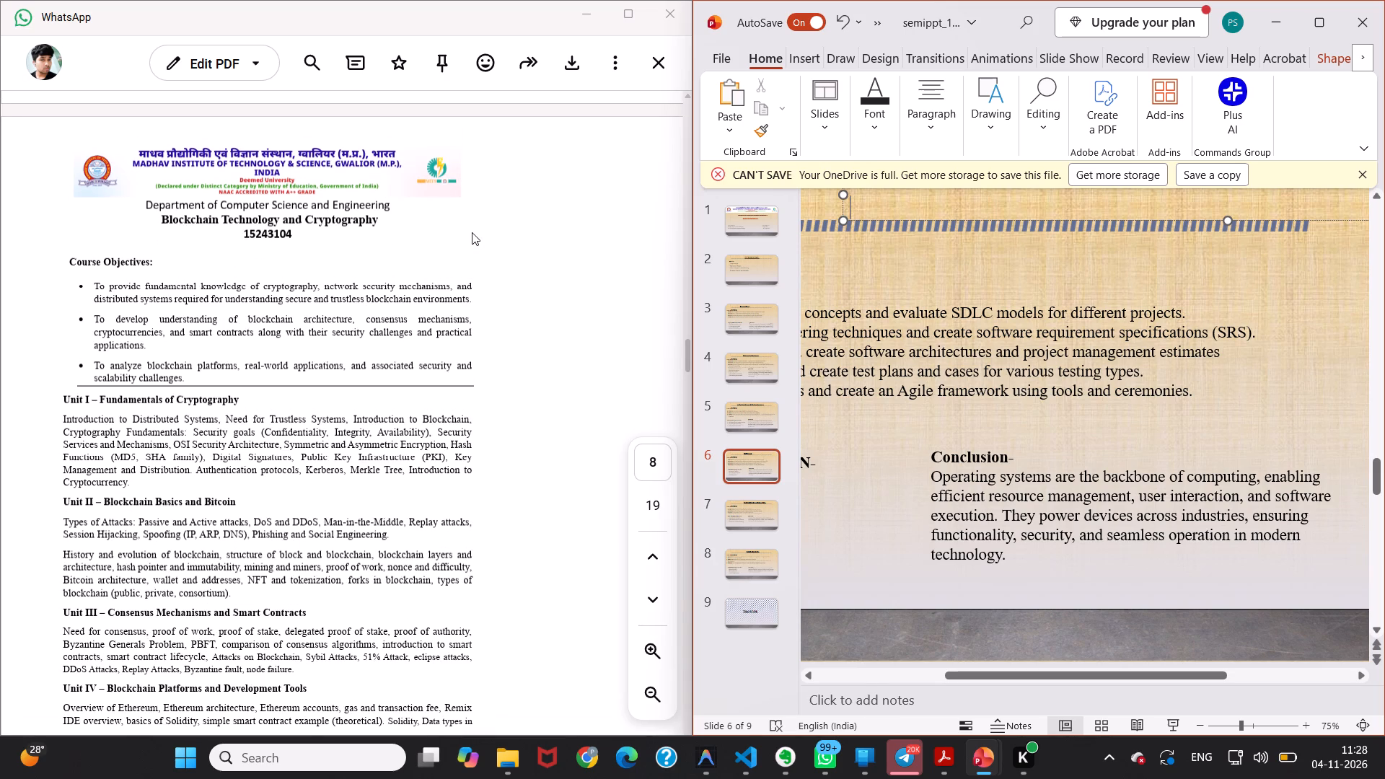
pyautogui.write('Block')
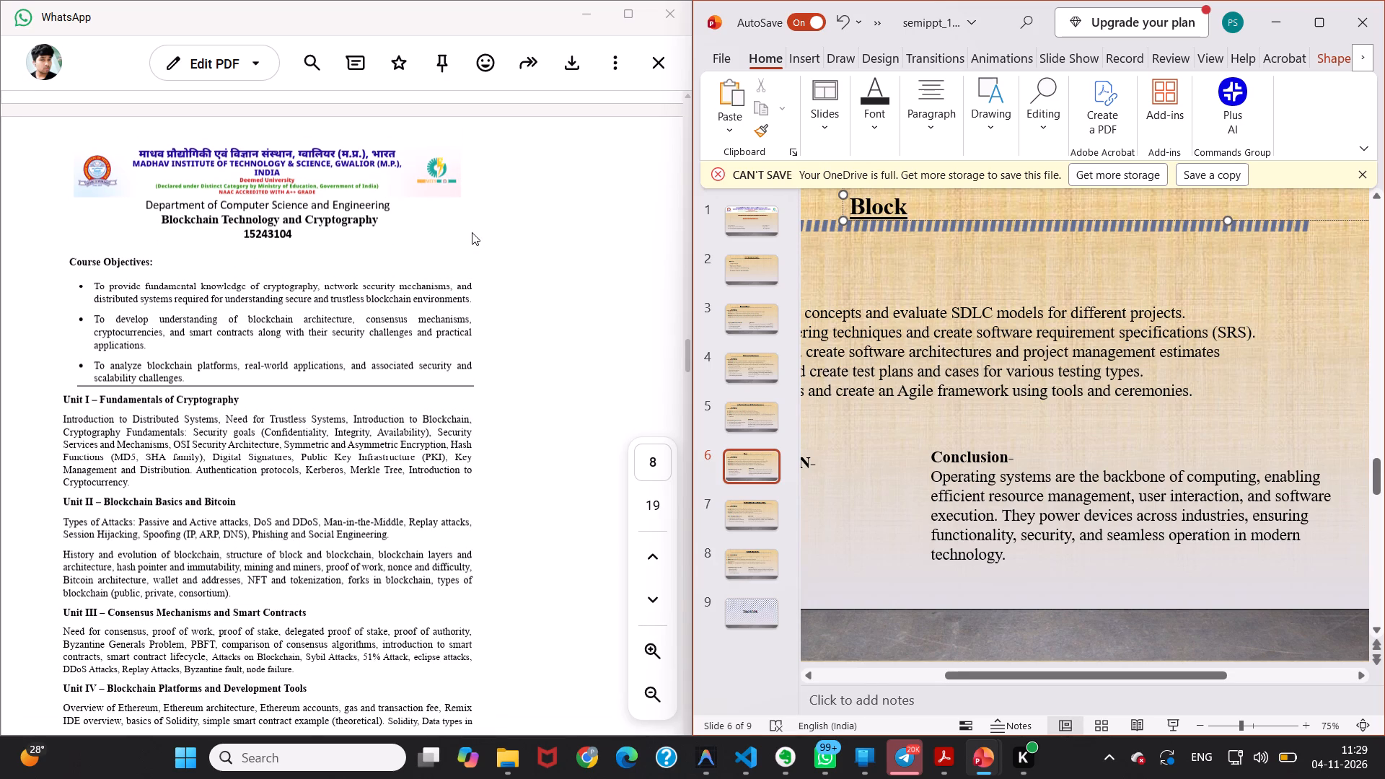
pyautogui.press('c')
pyautogui.write('hain')
pyautogui.press('space')
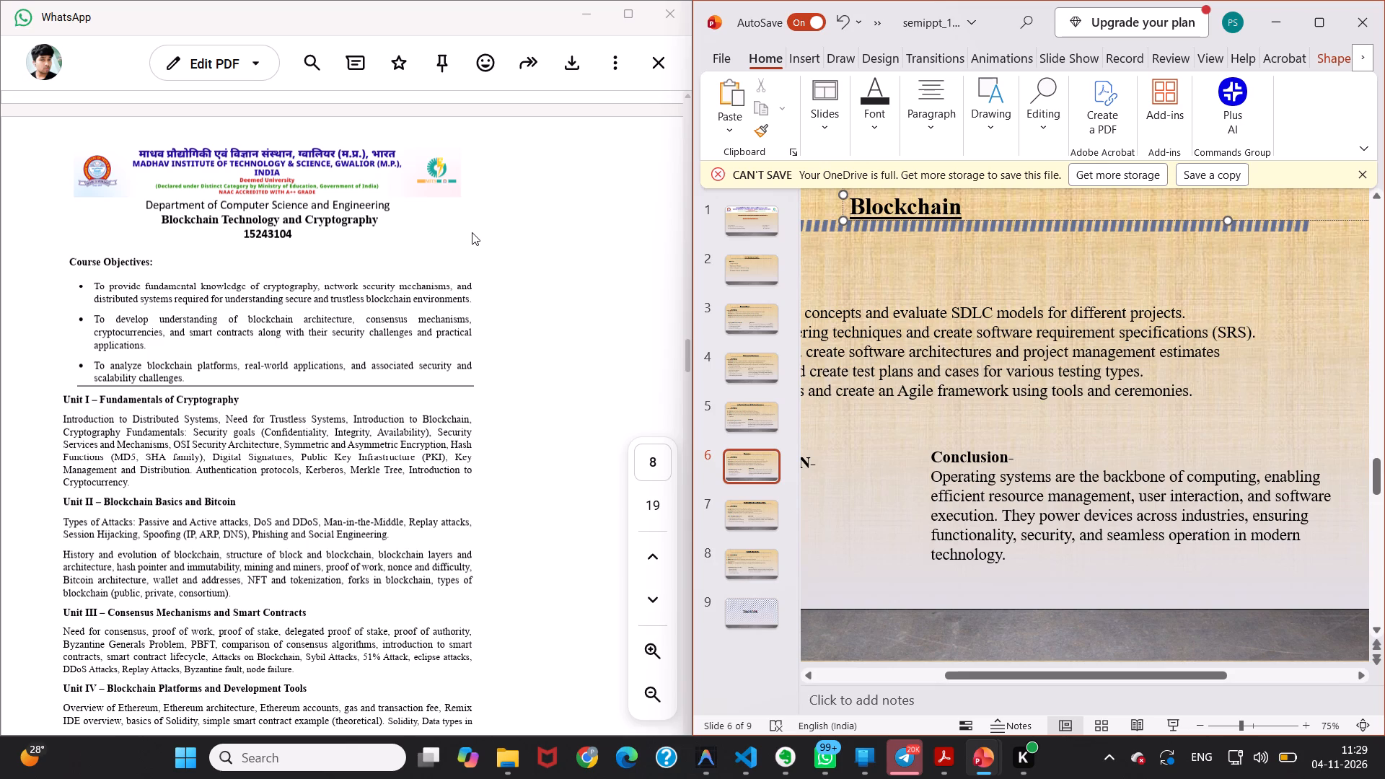
pyautogui.hotkey('shift', 't')
pyautogui.write('ech')
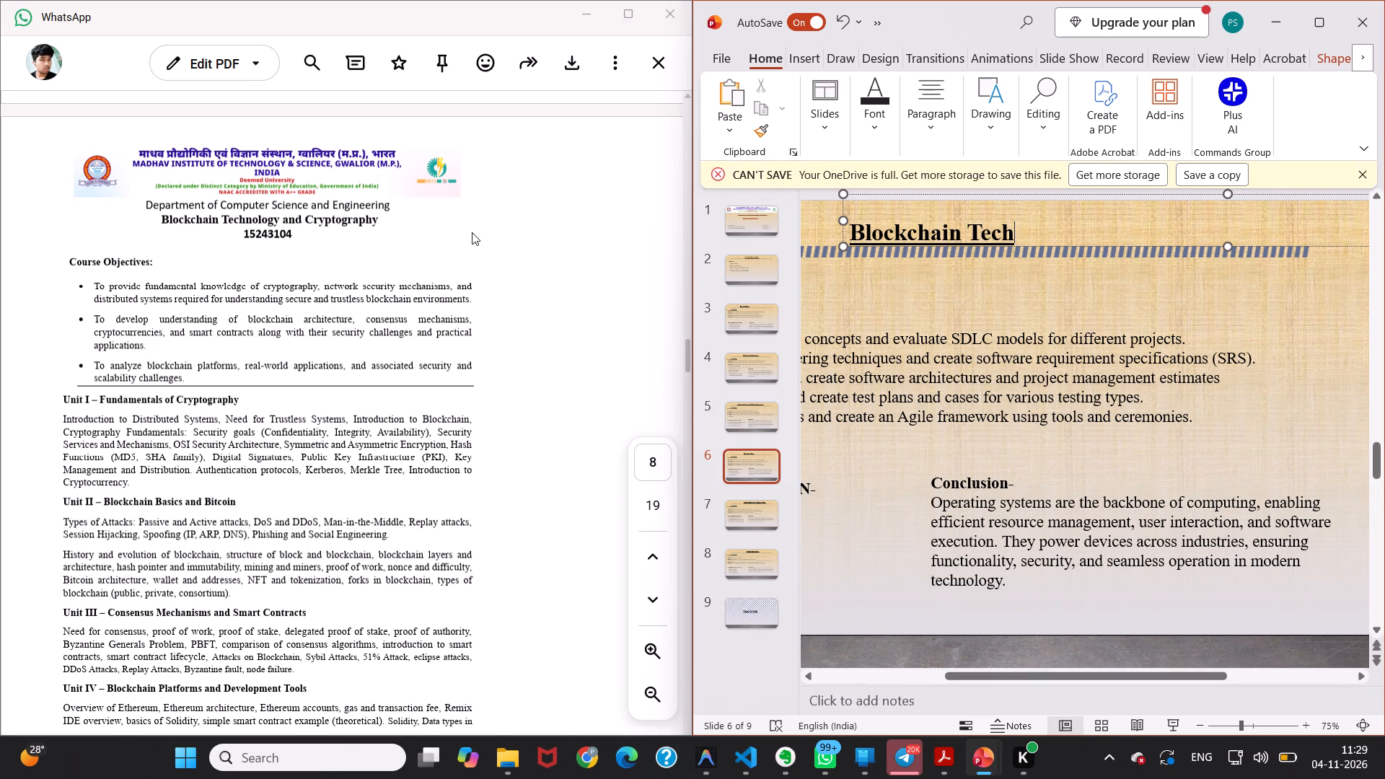
pyautogui.write('nology')
pyautogui.press('space')
pyautogui.write('and')
pyautogui.press('space')
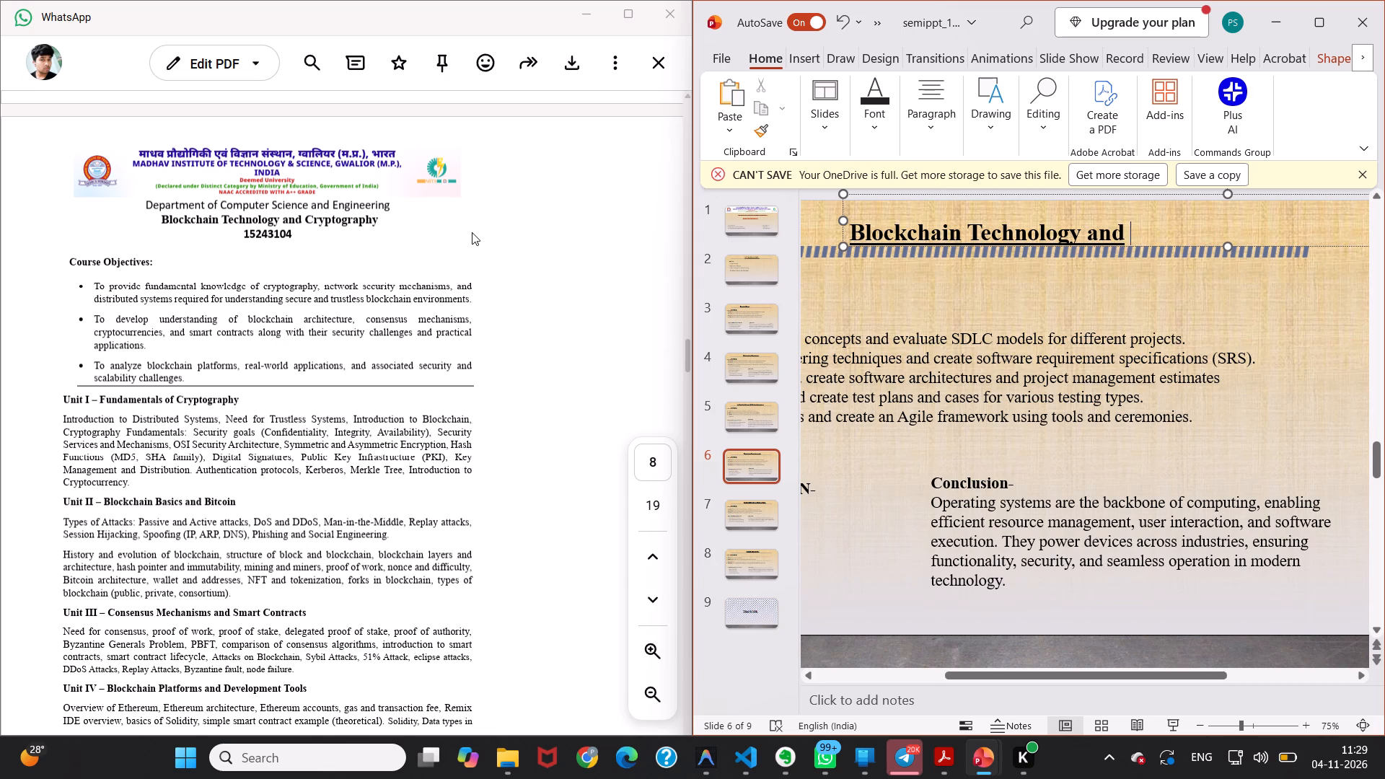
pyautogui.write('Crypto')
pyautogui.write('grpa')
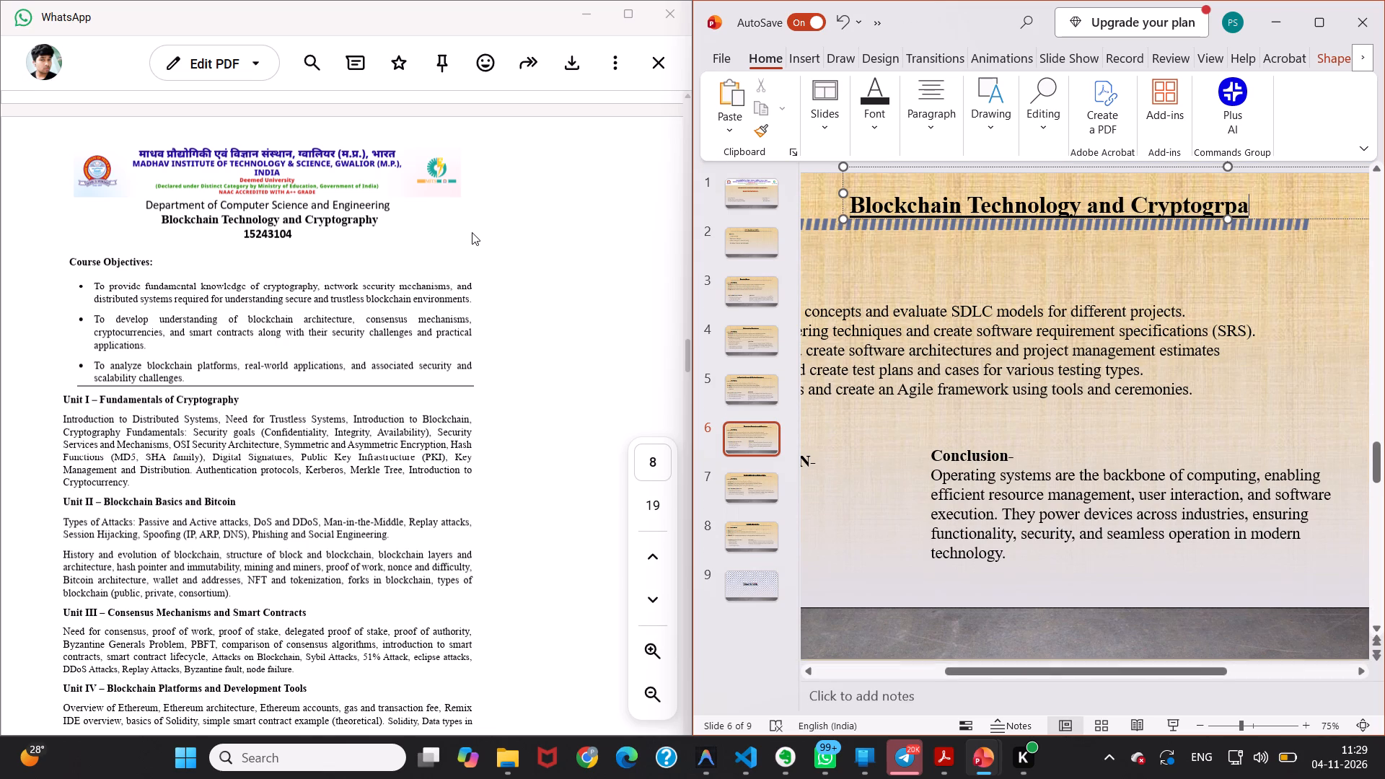
# Correct the misspelled ending of slide 6's title so it reads "Blockchain Technology and Cryptography".
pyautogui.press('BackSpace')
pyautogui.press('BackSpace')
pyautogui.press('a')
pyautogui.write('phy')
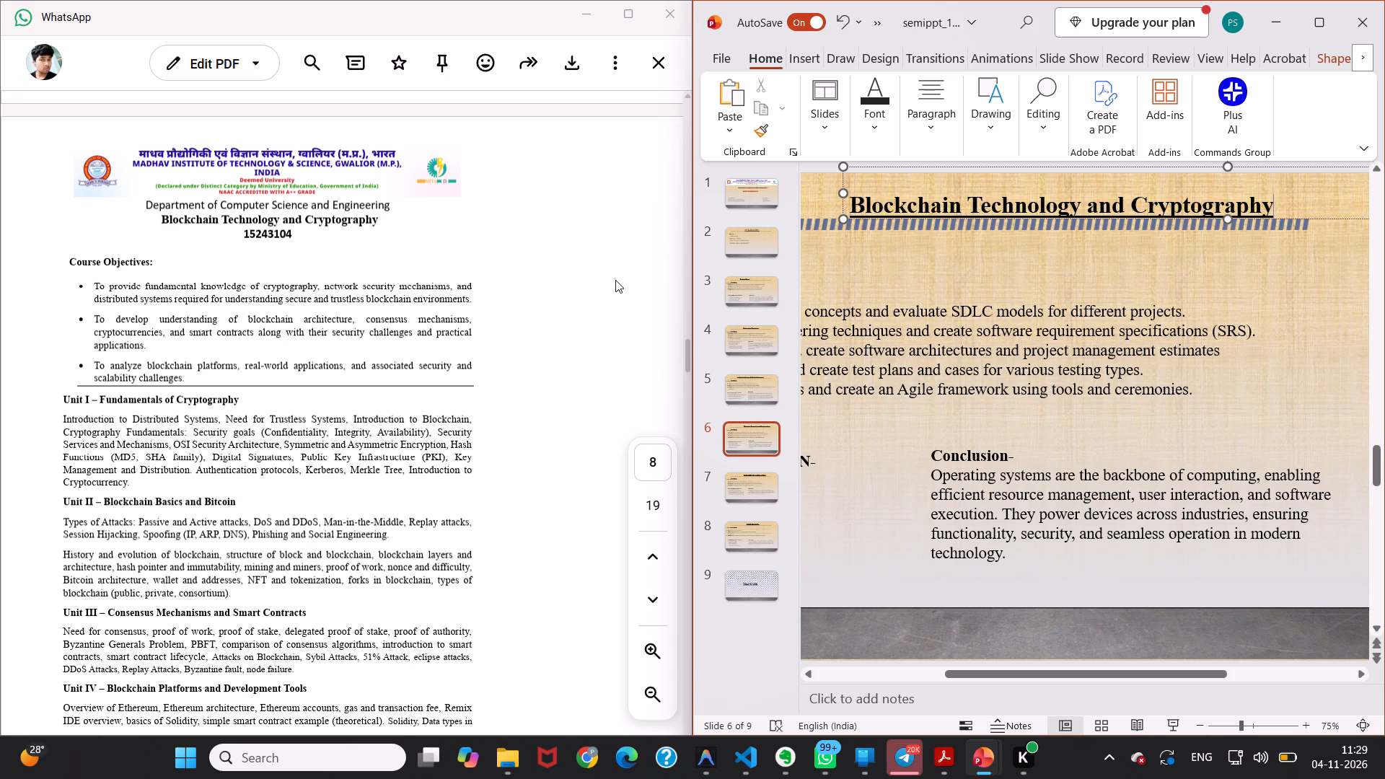
pyautogui.hscroll(3, 889, 302)
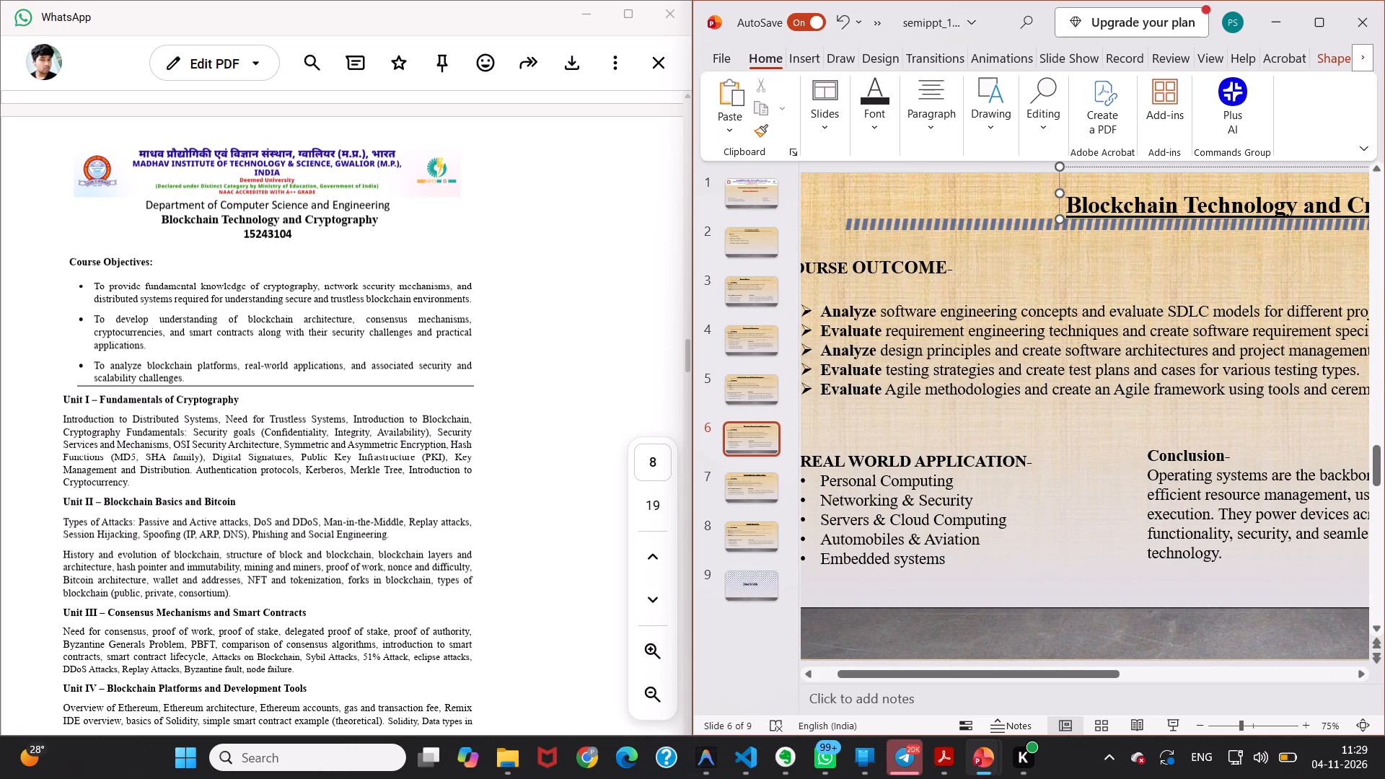
pyautogui.moveTo(1147, 223); pyautogui.dragTo(1129, 223)
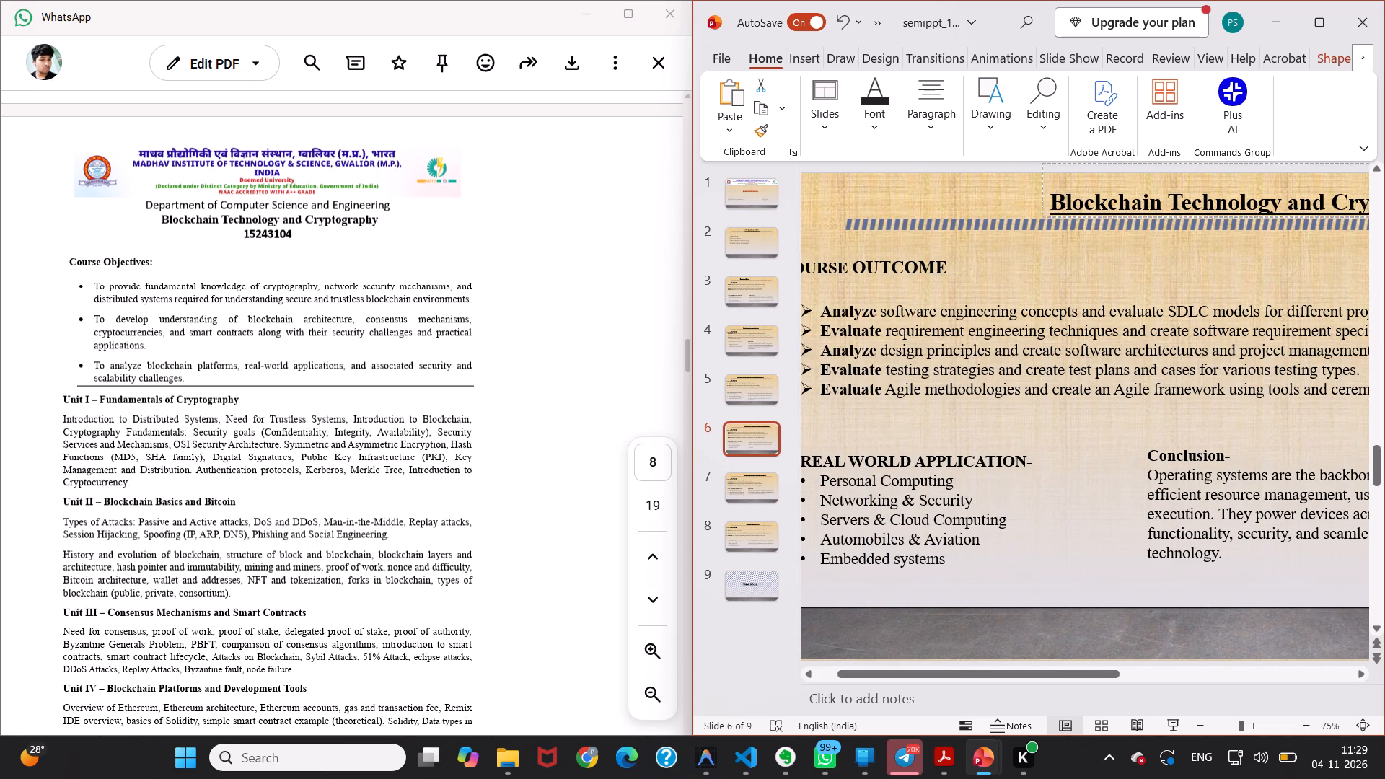
pyautogui.moveTo(1129, 223); pyautogui.dragTo(1044, 221)
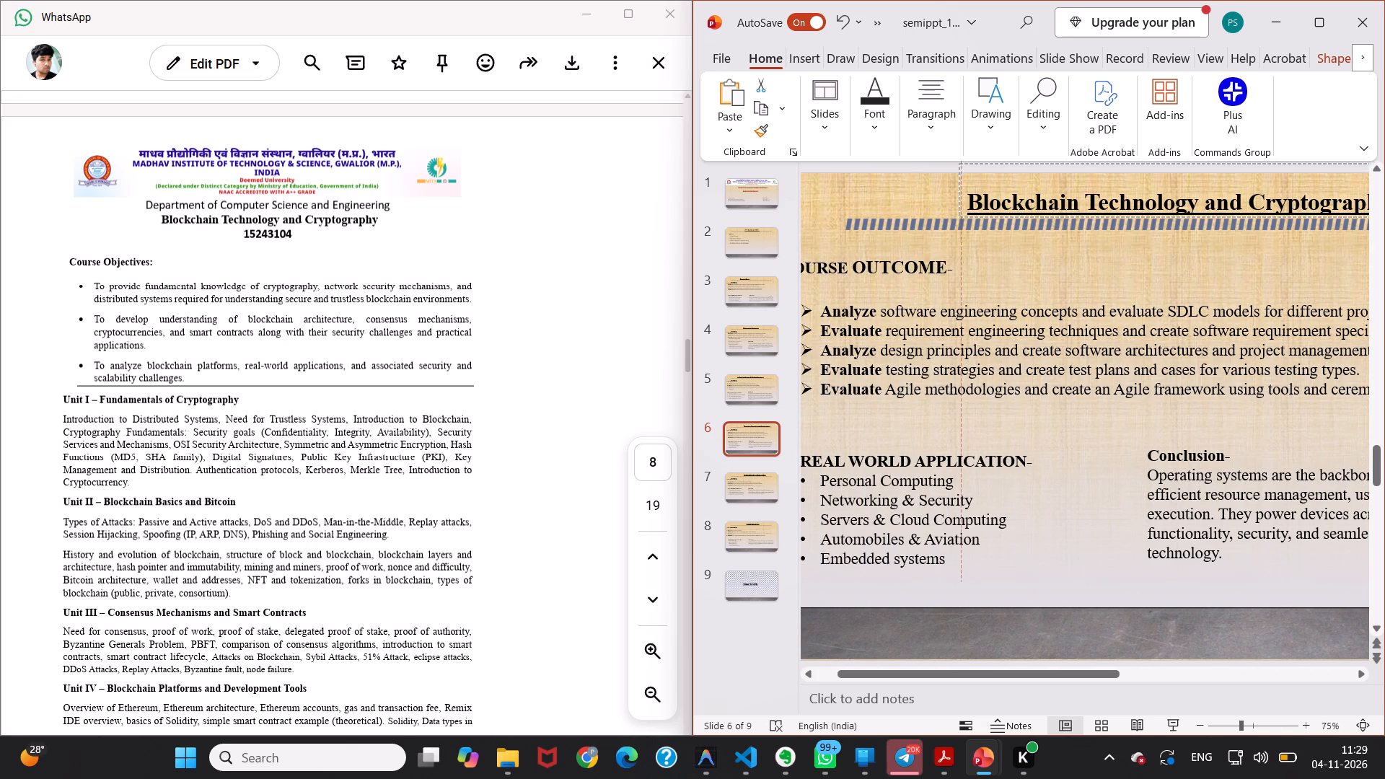
pyautogui.moveTo(1044, 221); pyautogui.dragTo(1045, 221)
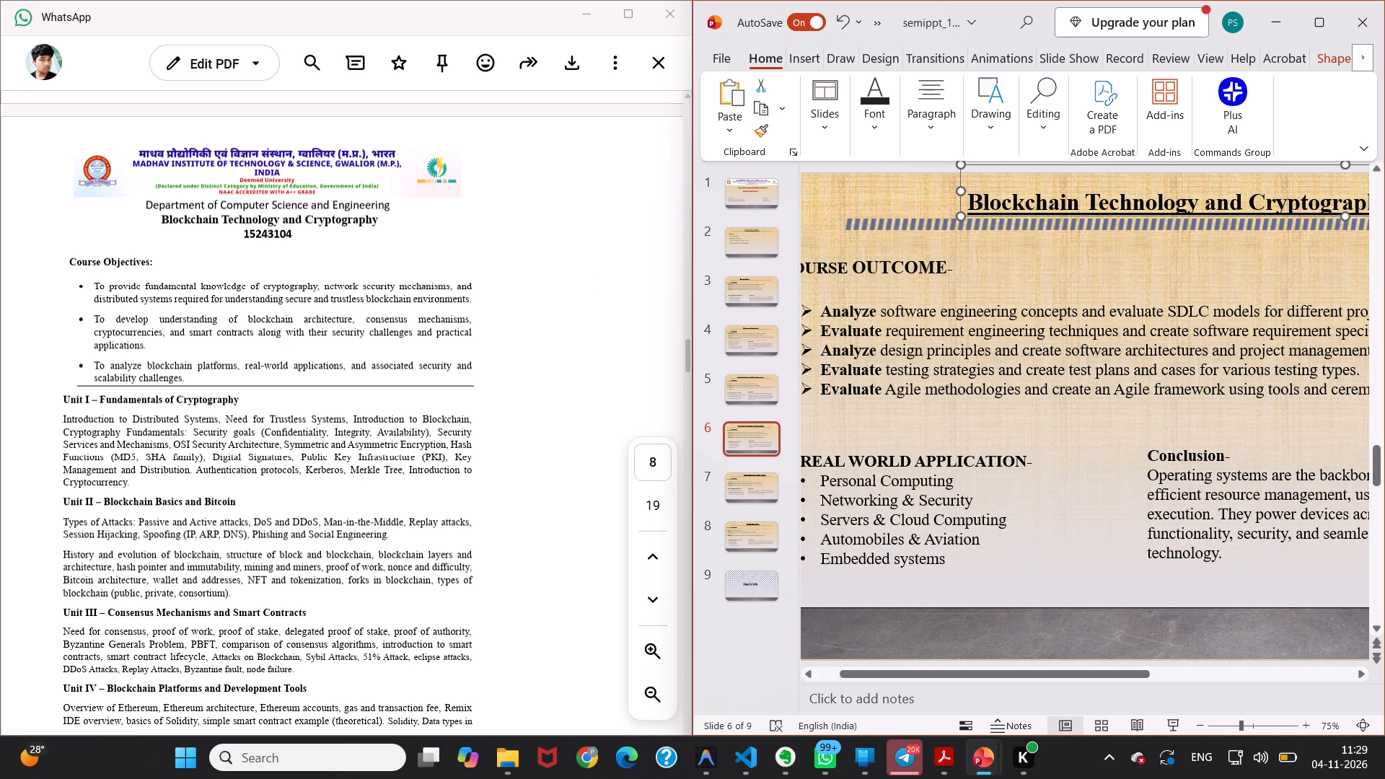
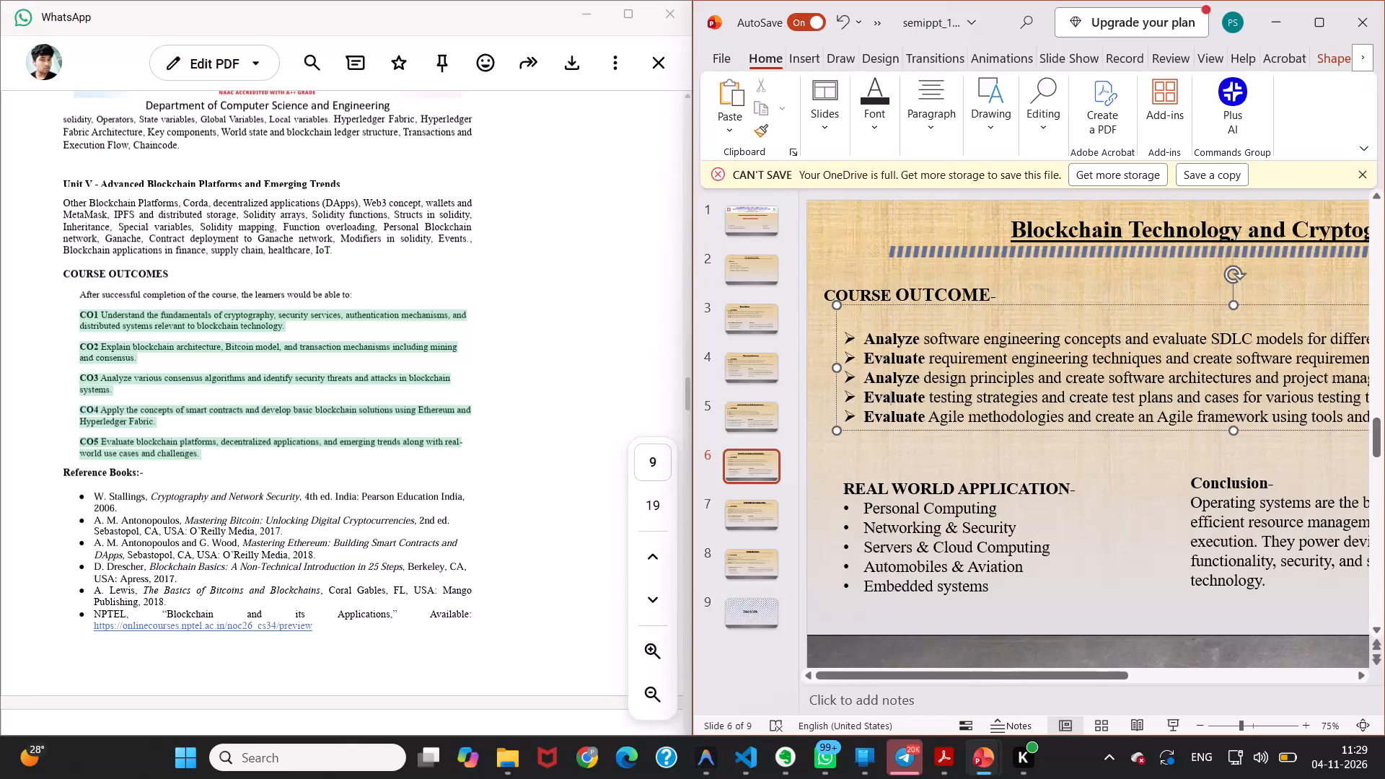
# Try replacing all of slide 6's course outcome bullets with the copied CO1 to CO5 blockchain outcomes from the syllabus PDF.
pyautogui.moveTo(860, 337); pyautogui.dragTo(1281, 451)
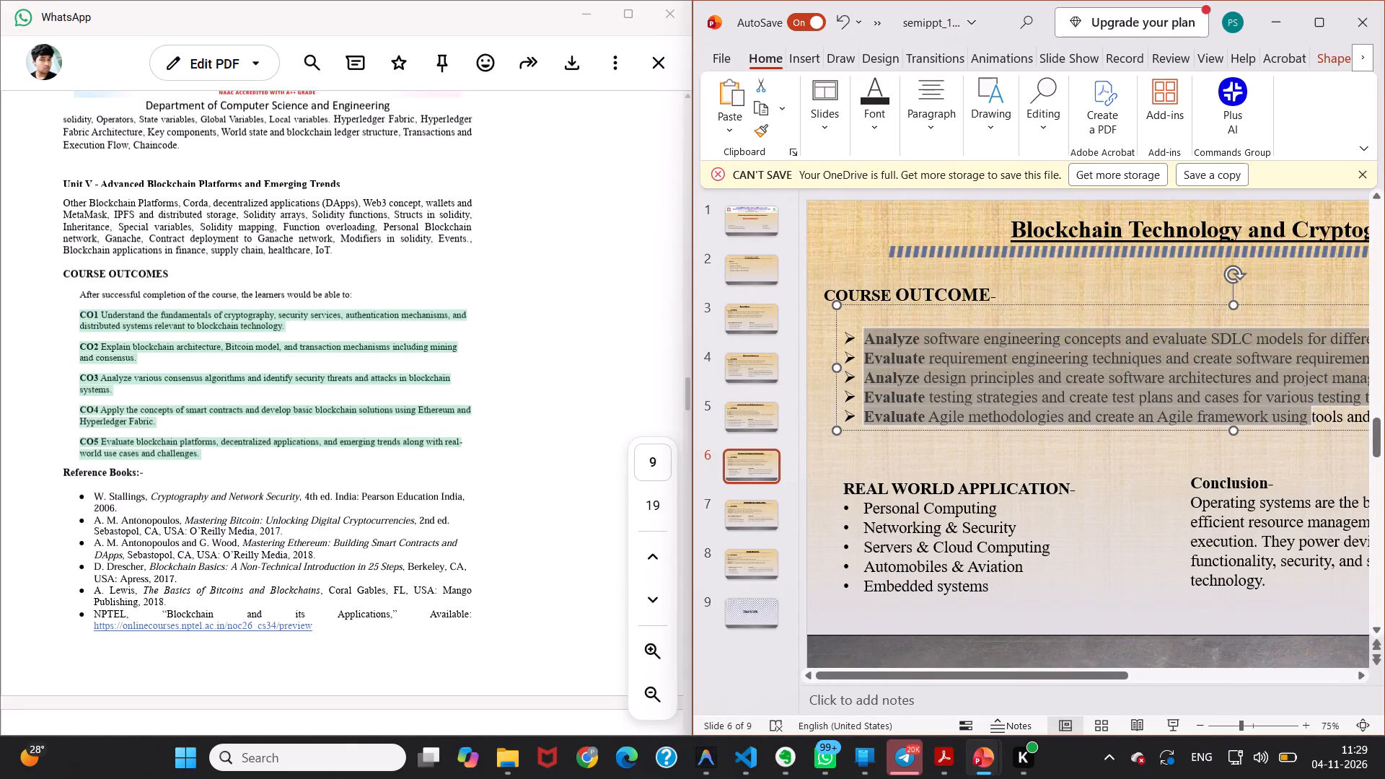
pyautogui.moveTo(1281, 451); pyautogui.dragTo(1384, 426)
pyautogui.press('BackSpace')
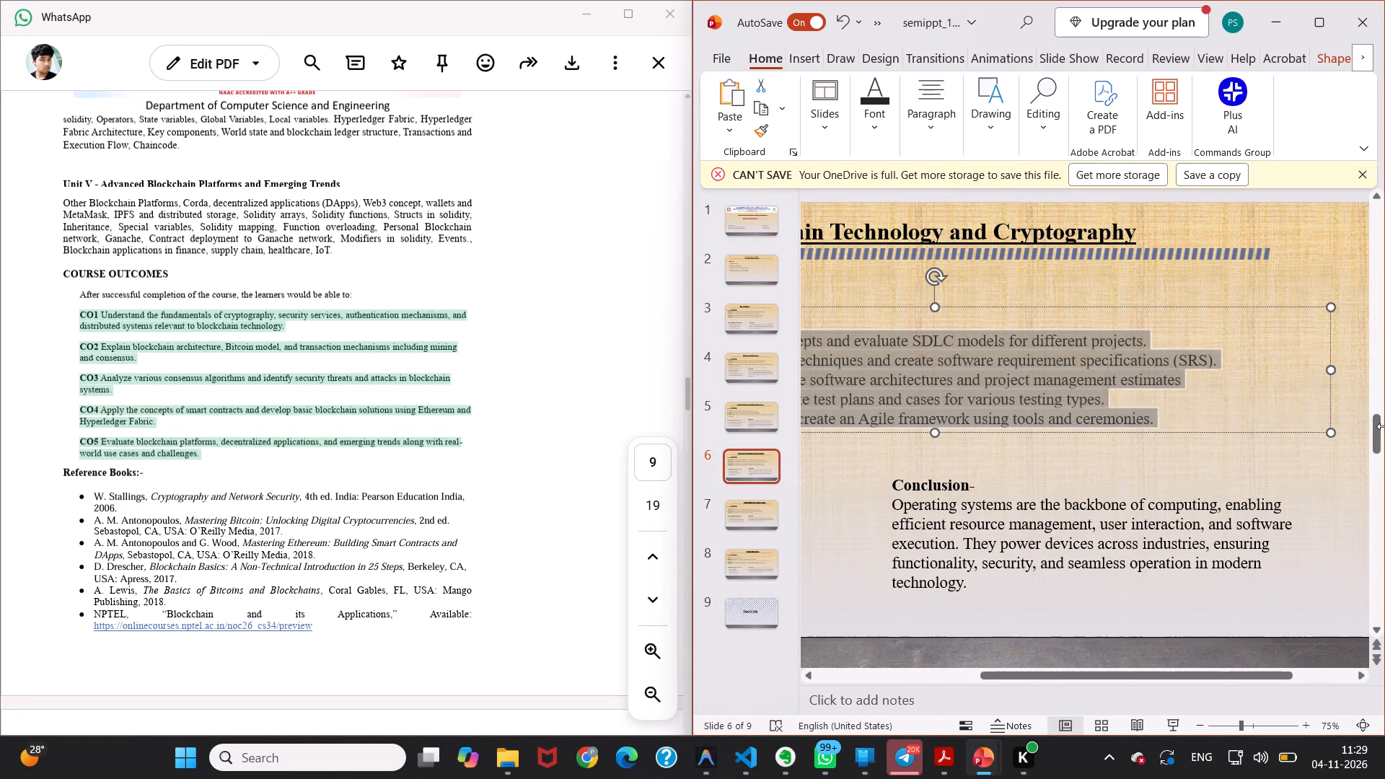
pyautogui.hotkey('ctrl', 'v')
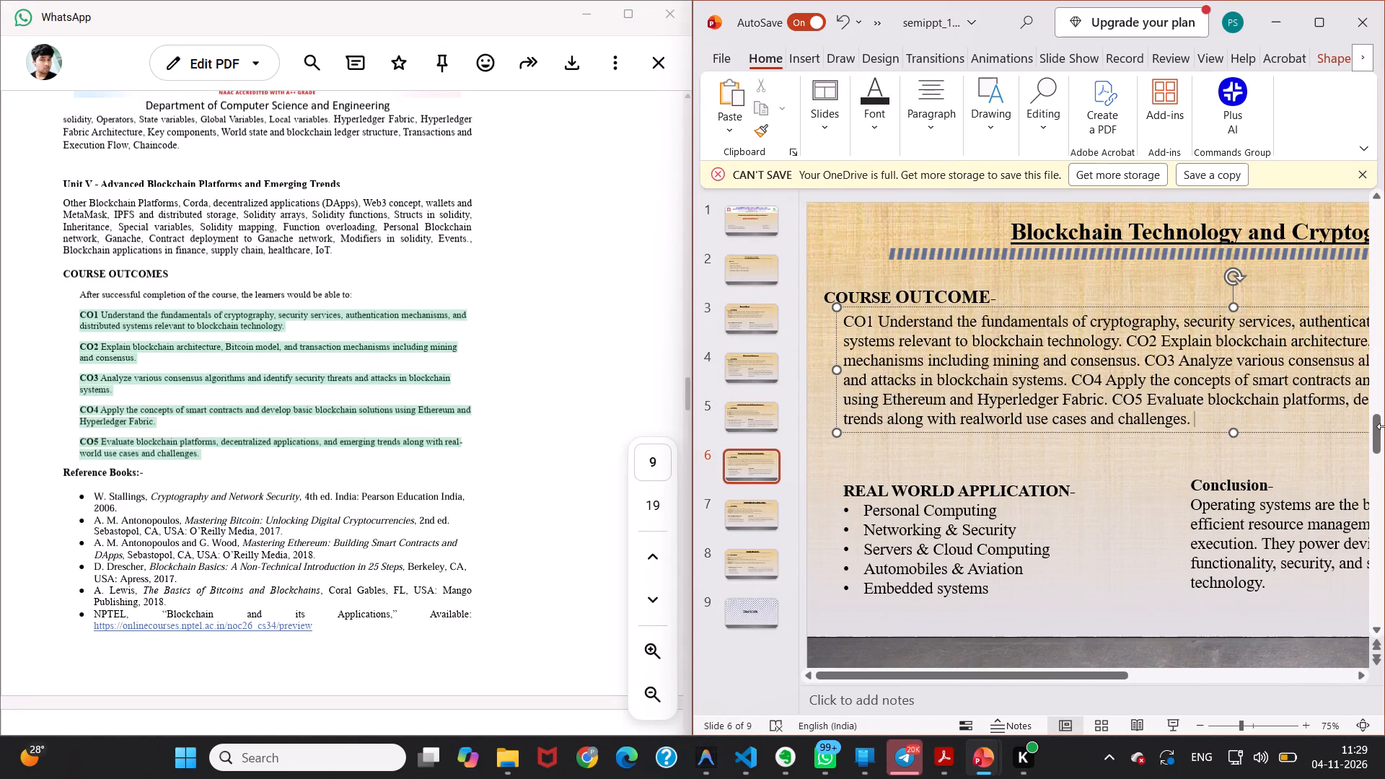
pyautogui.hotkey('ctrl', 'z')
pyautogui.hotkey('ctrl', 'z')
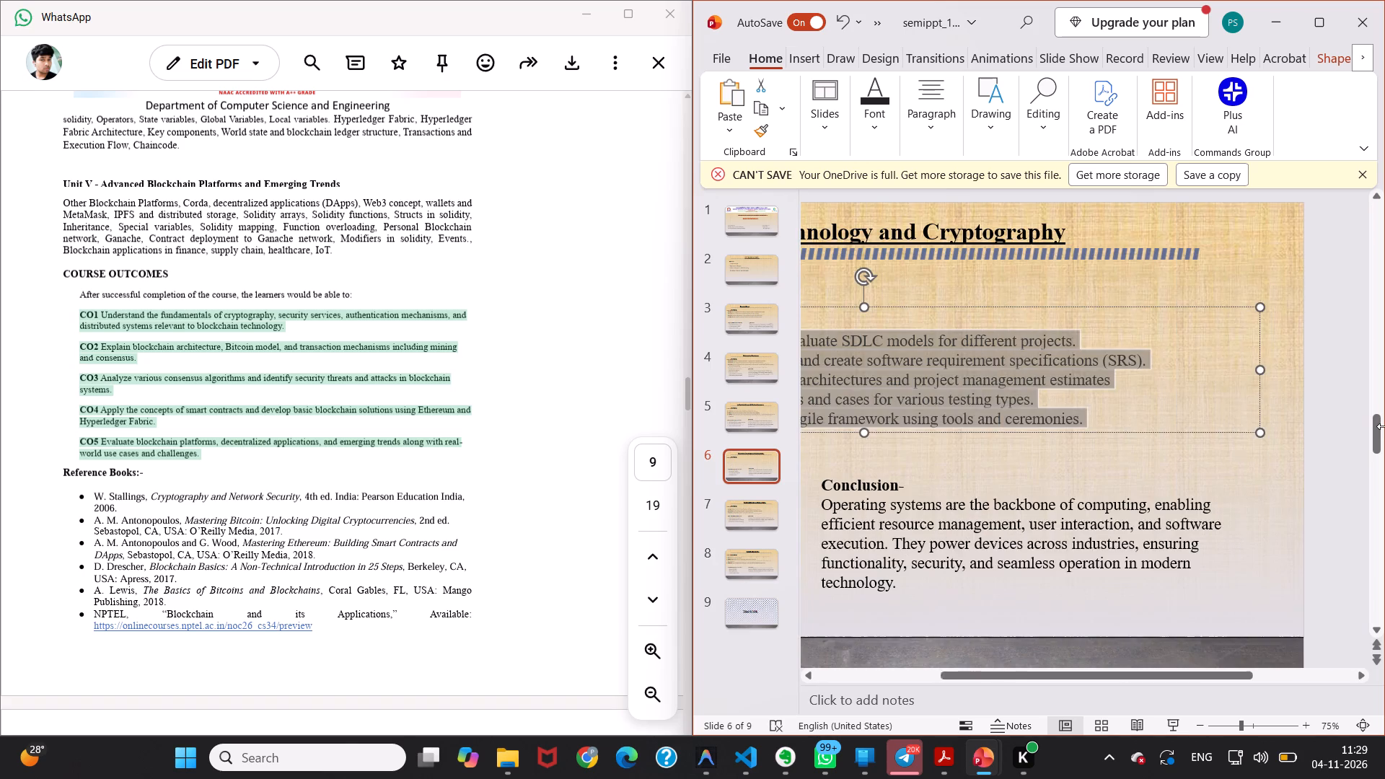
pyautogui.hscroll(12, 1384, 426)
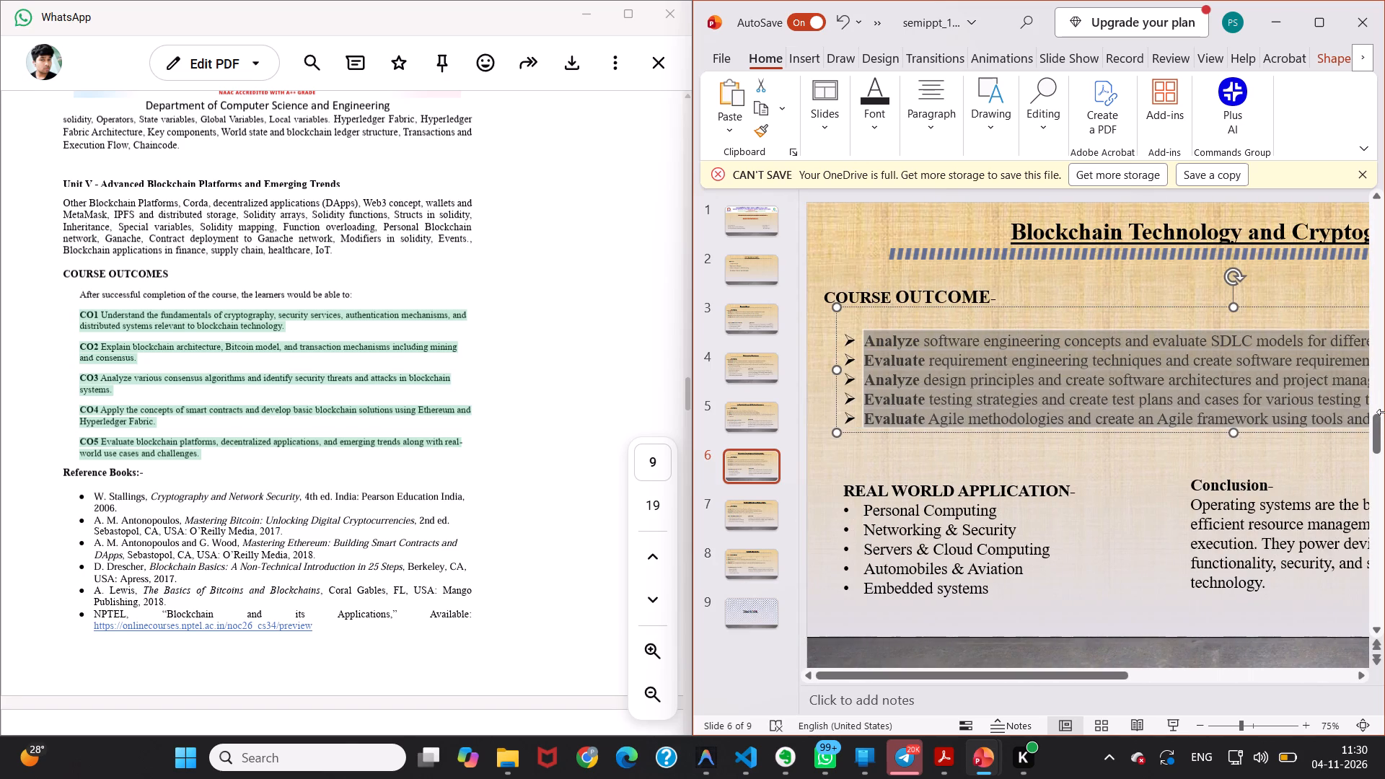
# Replace the software engineering course outcomes on slide 6 with the Blockchain course outcomes CO1 to CO5 from the syllabus PDF.
pyautogui.click(1384, 412)
pyautogui.click(1384, 315)
pyautogui.click(1151, 426)
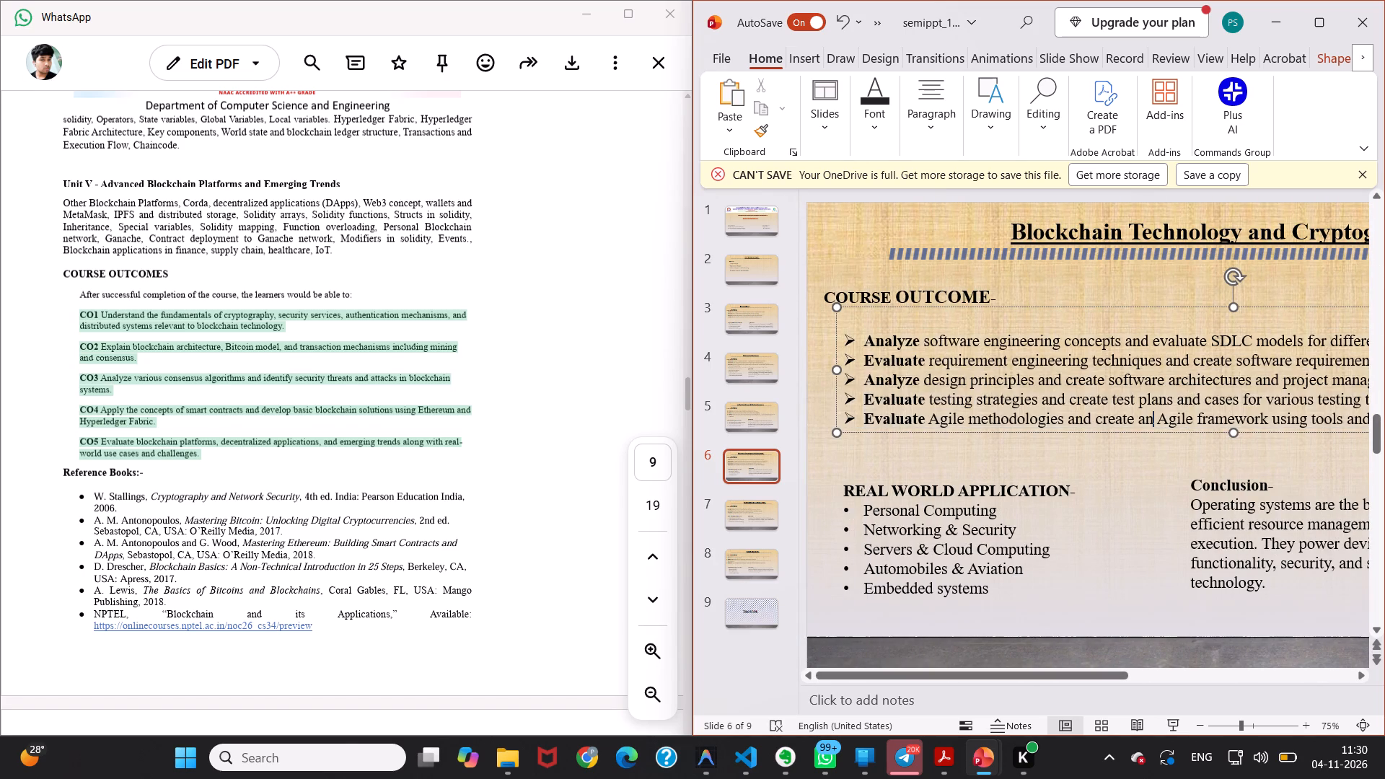
pyautogui.hscroll(-2, 1174, 410)
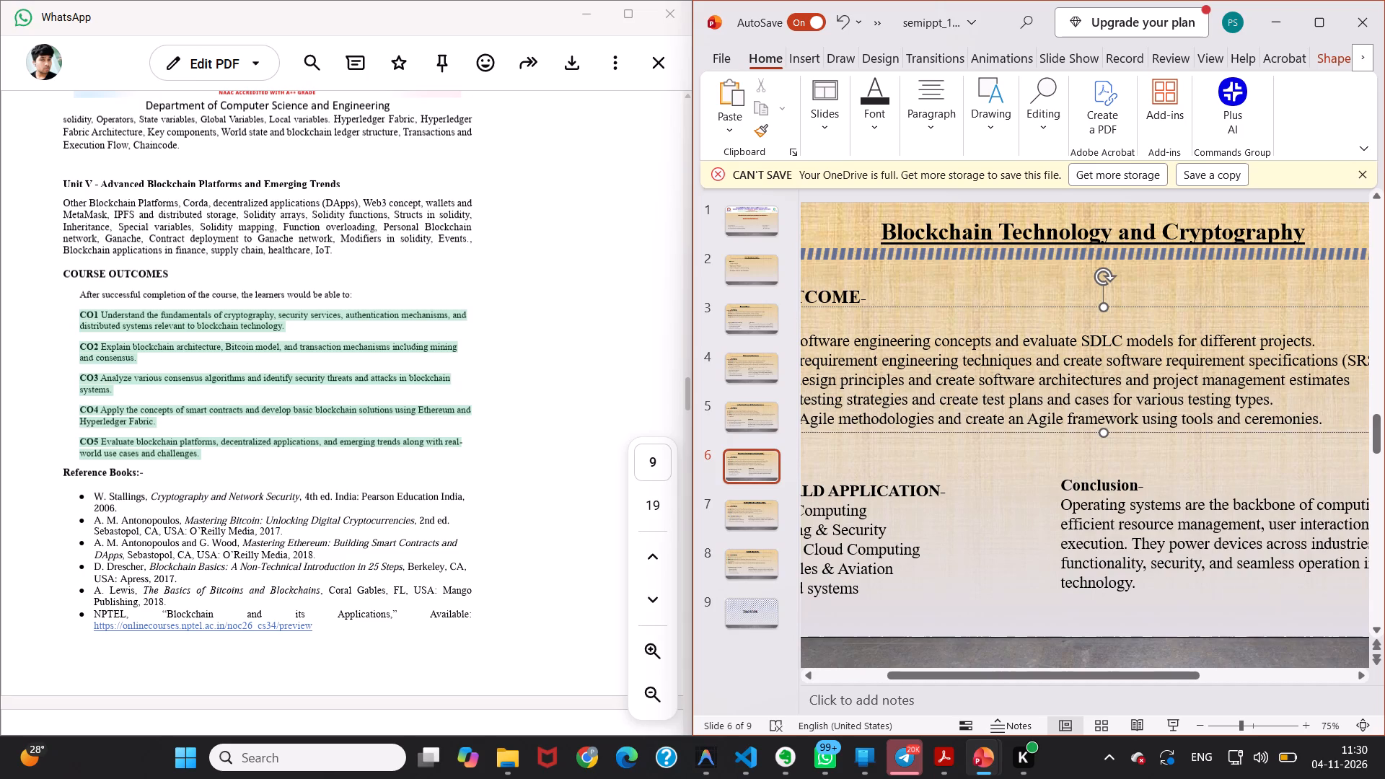
pyautogui.moveTo(1332, 420); pyautogui.dragTo(807, 338)
pyautogui.hscroll(-1, 1008, 365)
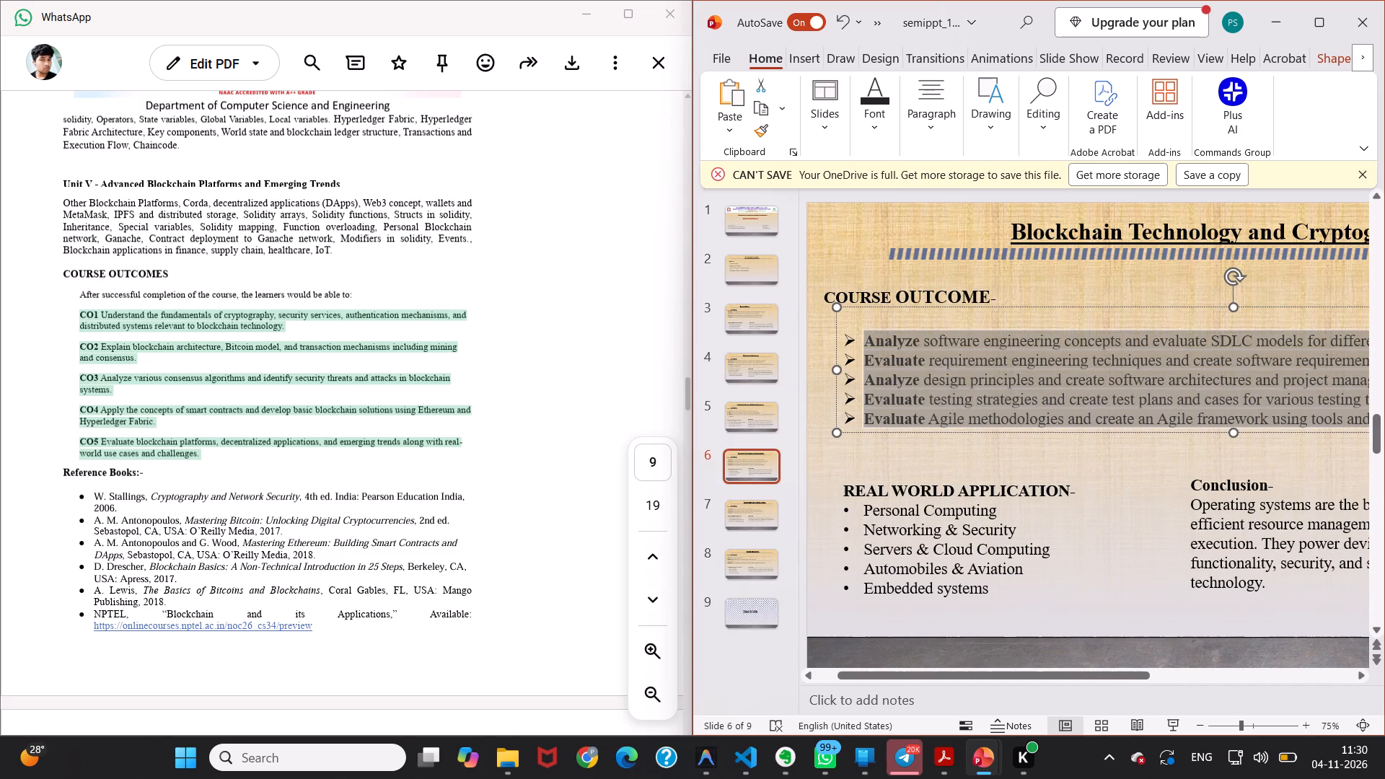
pyautogui.moveTo(807, 338); pyautogui.dragTo(940, 340)
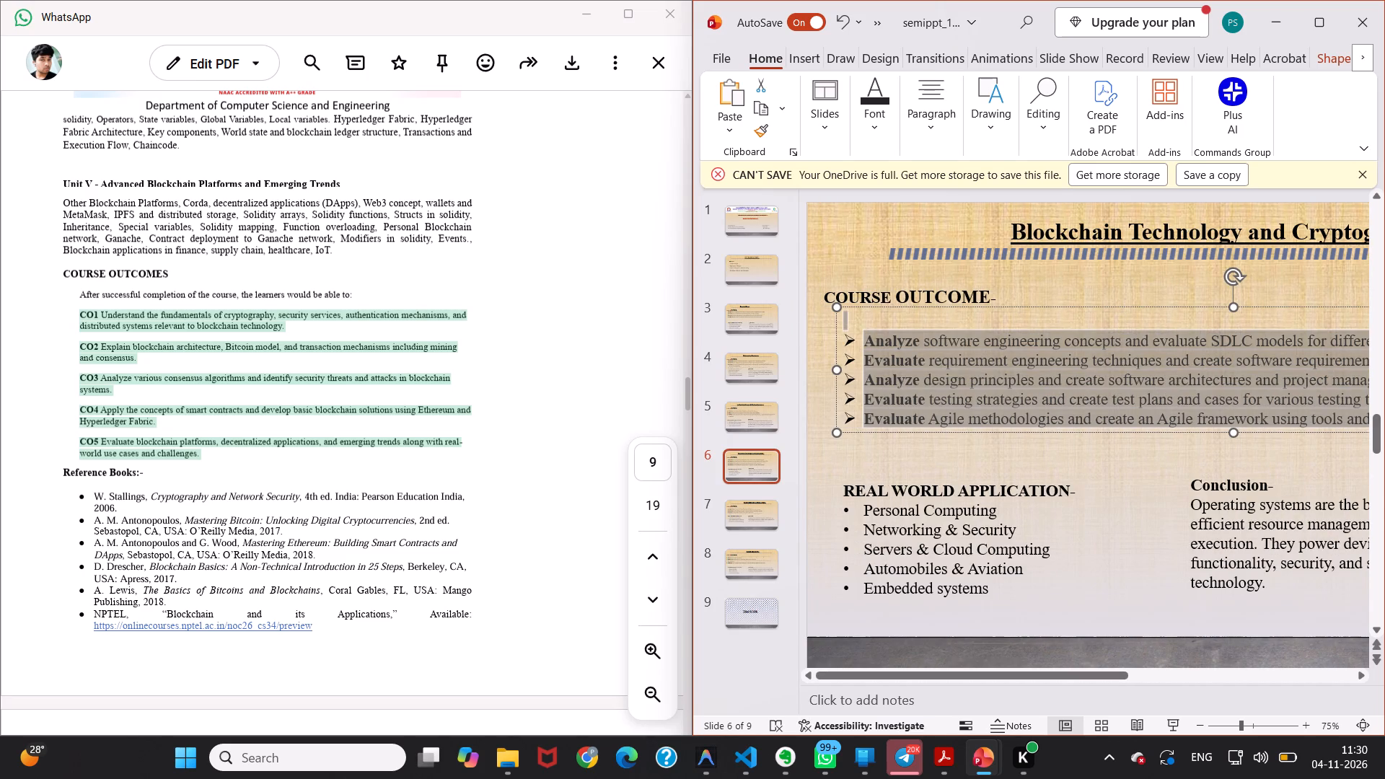
pyautogui.moveTo(940, 340); pyautogui.dragTo(935, 346)
pyautogui.press('BackSpace')
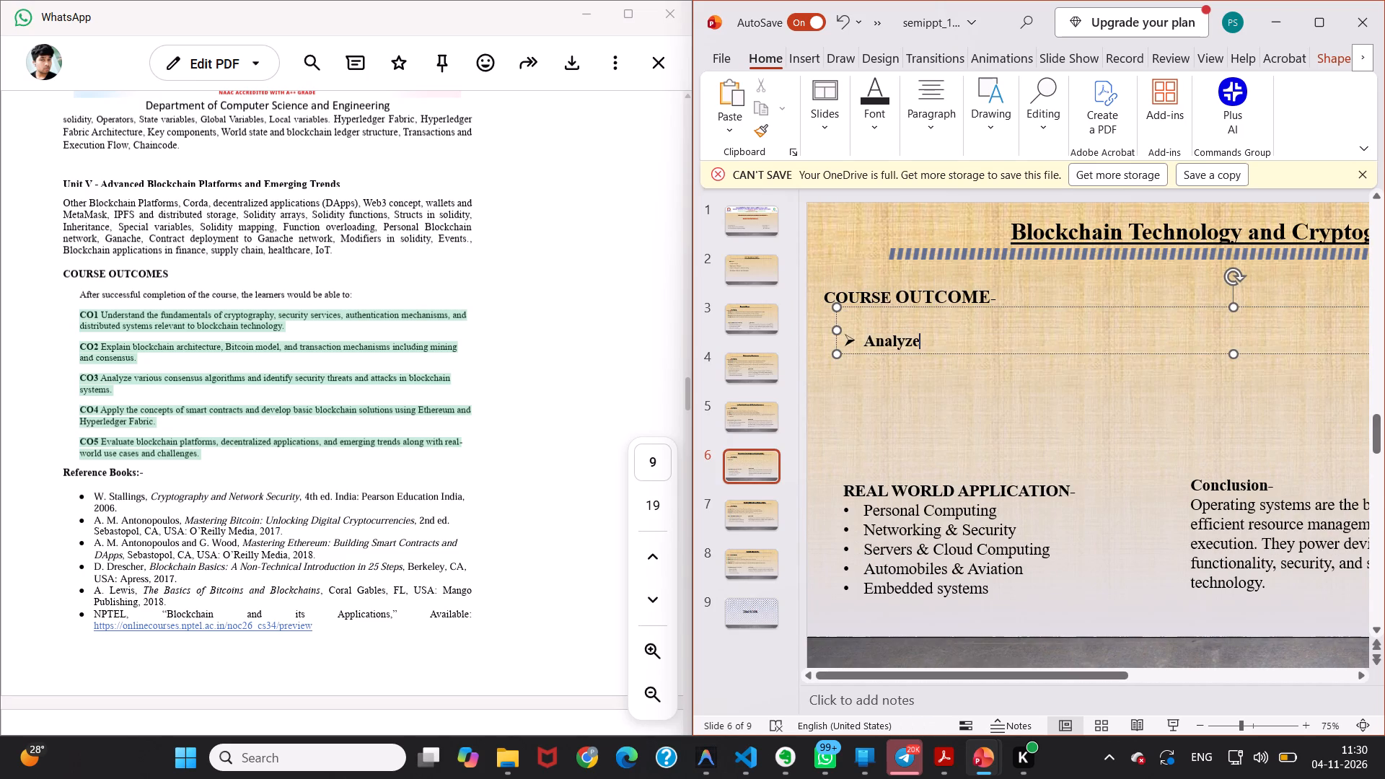
pyautogui.hotkey('ctrl', 'v')
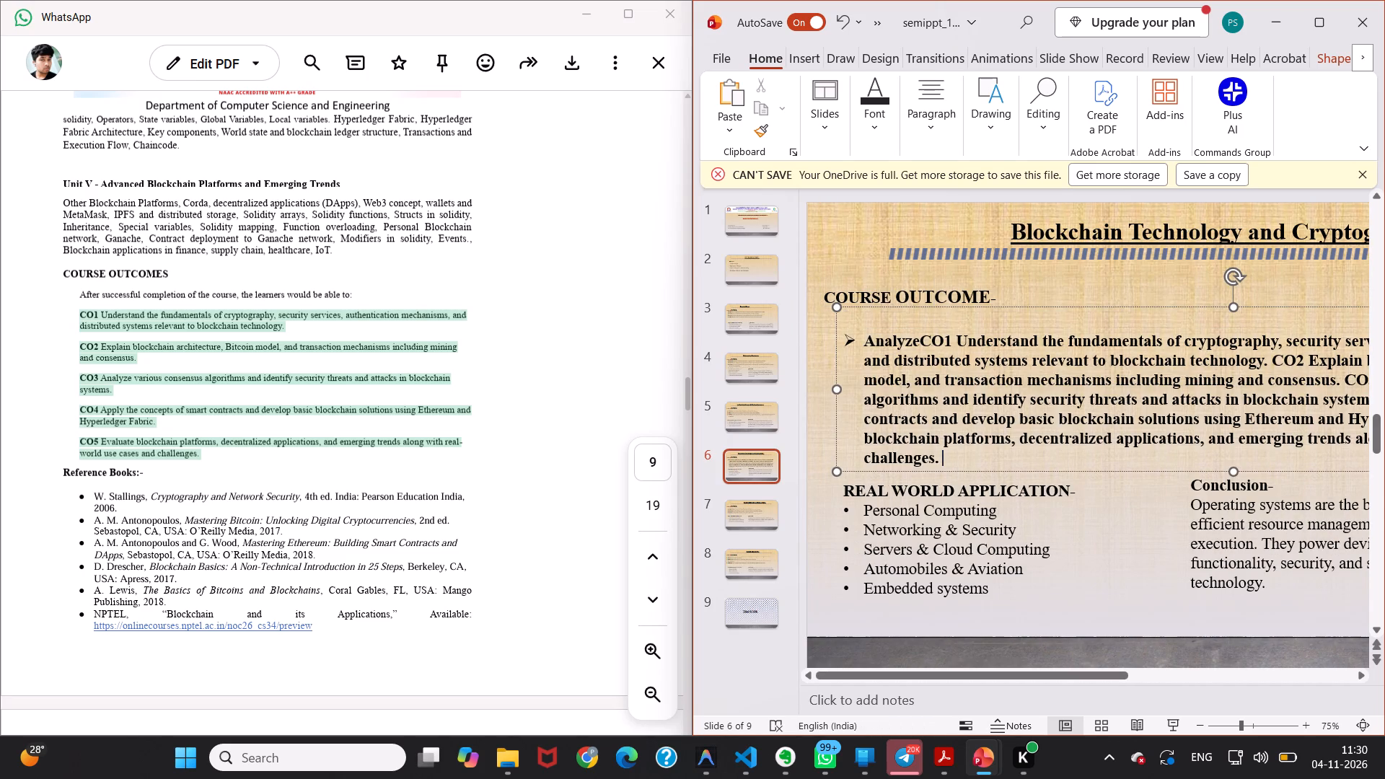
pyautogui.hotkey('ctrl', 'z')
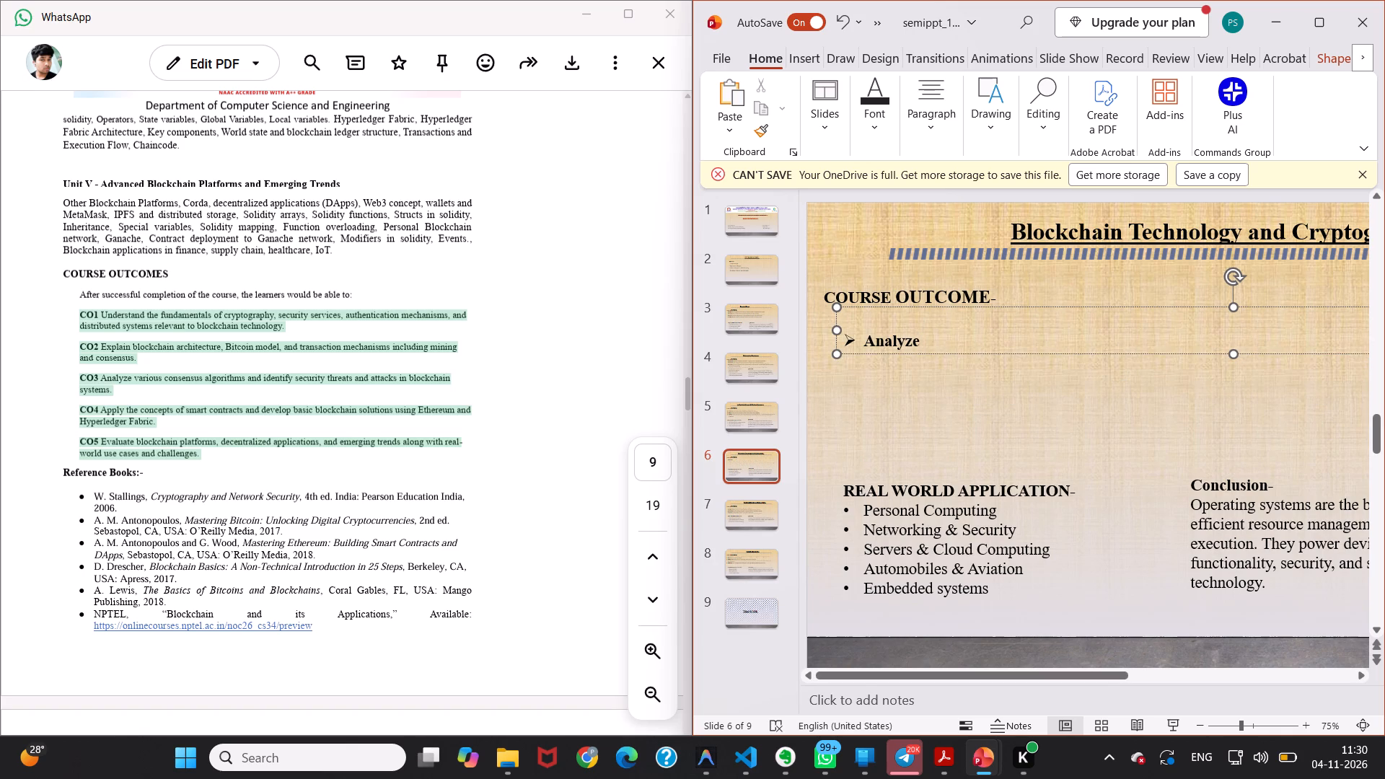
pyautogui.press('BackSpace')
pyautogui.press('BackSpace')
pyautogui.press('BackSpace')
pyautogui.press('BackSpace')
pyautogui.press('BackSpace')
pyautogui.press('BackSpace')
pyautogui.press('BackSpace')
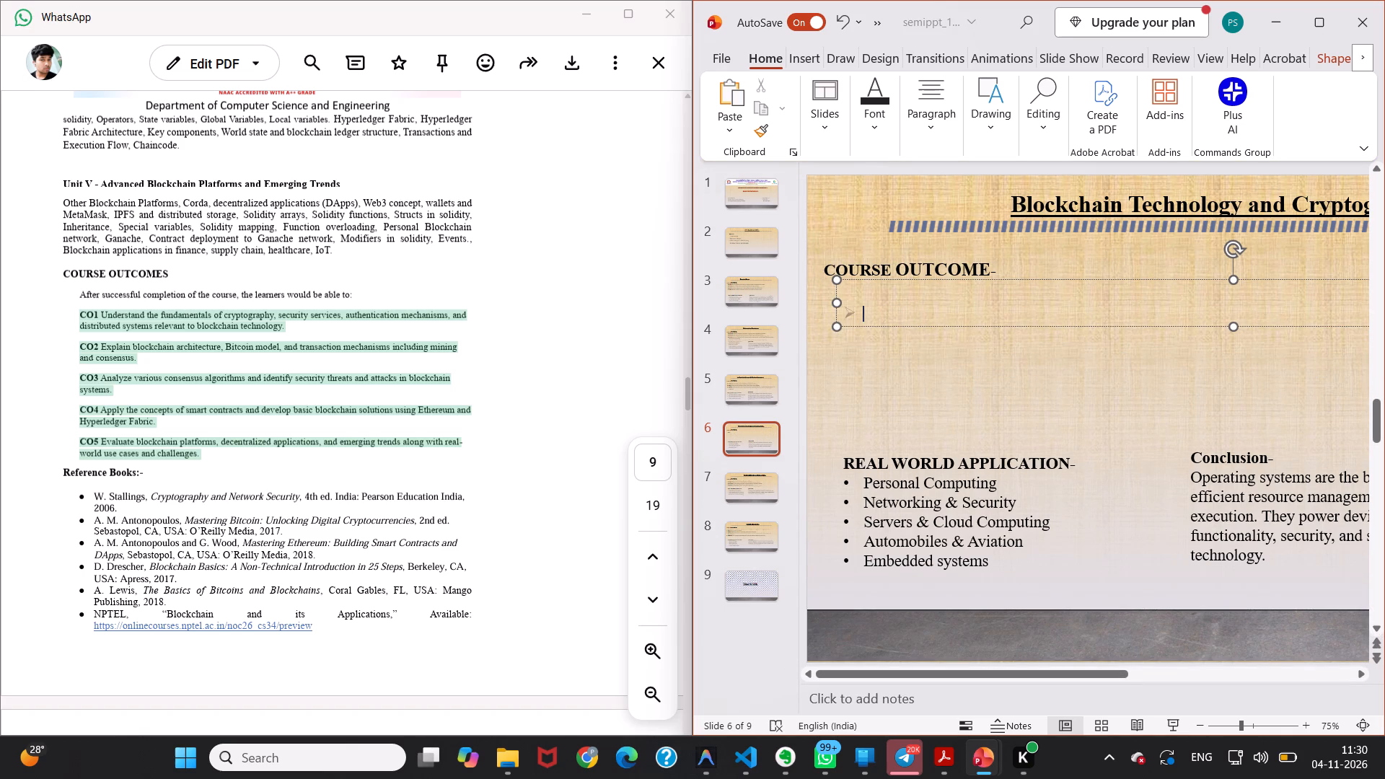
pyautogui.hotkey('ctrl', 'v')
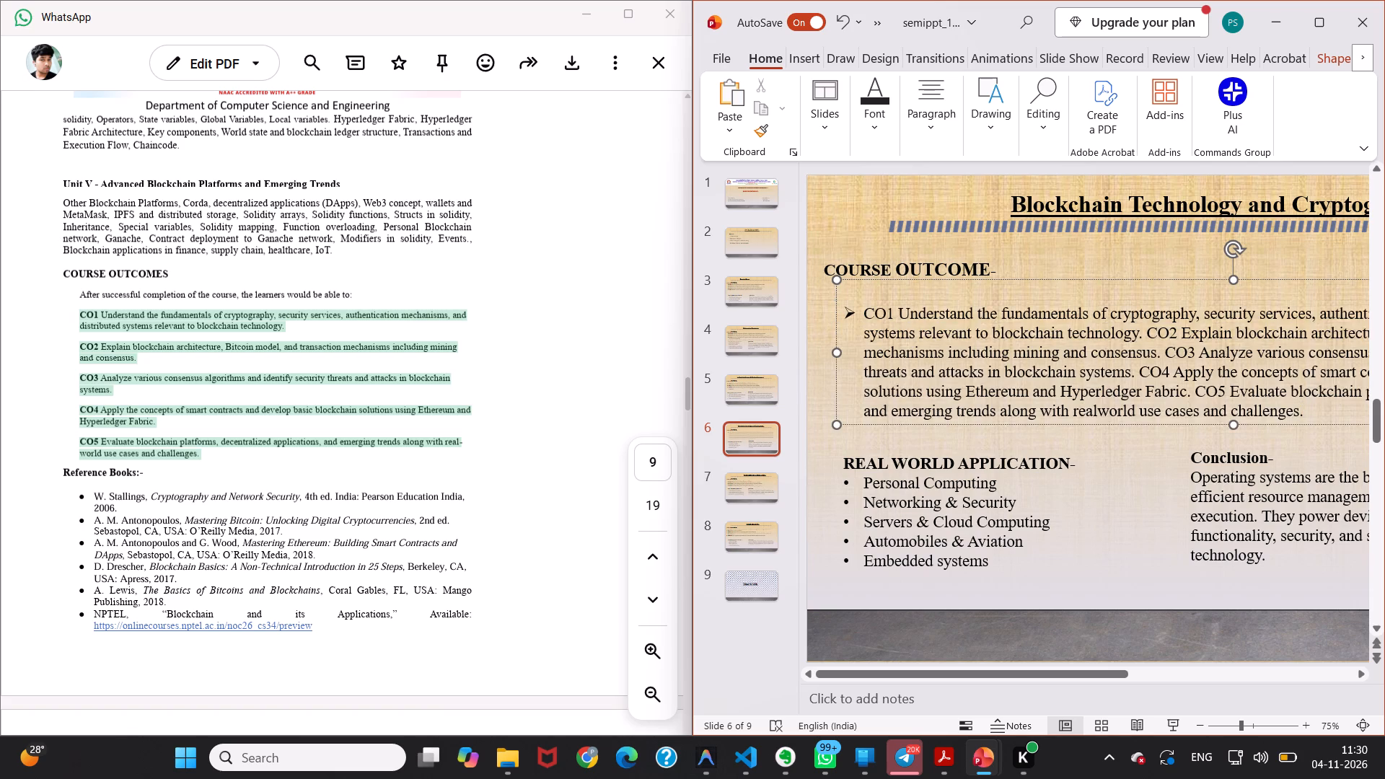
# Split the pasted course outcomes before "CO2" so that the Bitcoin and blockchain architecture outcome starts its own bullet.
pyautogui.hscroll(-1, 938, 343)
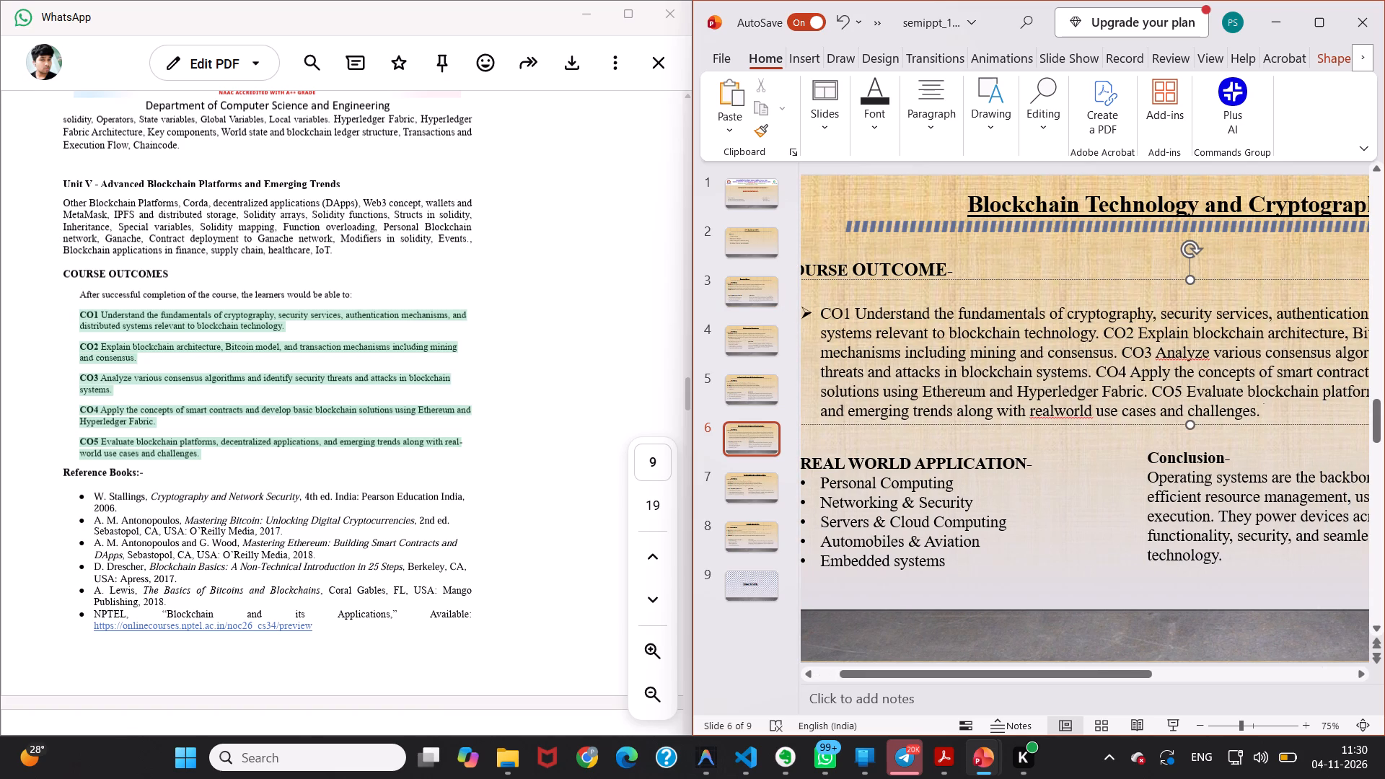
pyautogui.click(856, 317)
pyautogui.press('Down')
pyautogui.press('Right')
pyautogui.press('Right')
pyautogui.press('Right')
pyautogui.press('Right')
pyautogui.press('Right')
pyautogui.press('Right')
pyautogui.press('Right')
pyautogui.press('Right')
pyautogui.press('Right')
pyautogui.press('Right')
pyautogui.press('Right')
pyautogui.press('Right')
pyautogui.press('Right')
pyautogui.press('Right')
pyautogui.press('Right')
pyautogui.press('Right')
pyautogui.press('Right')
pyautogui.press('Right')
pyautogui.press('Right')
pyautogui.press('Right')
pyautogui.press('Right')
pyautogui.press('Right')
pyautogui.press('Right')
pyautogui.press('Right')
pyautogui.press('Return')
pyautogui.press('Right')
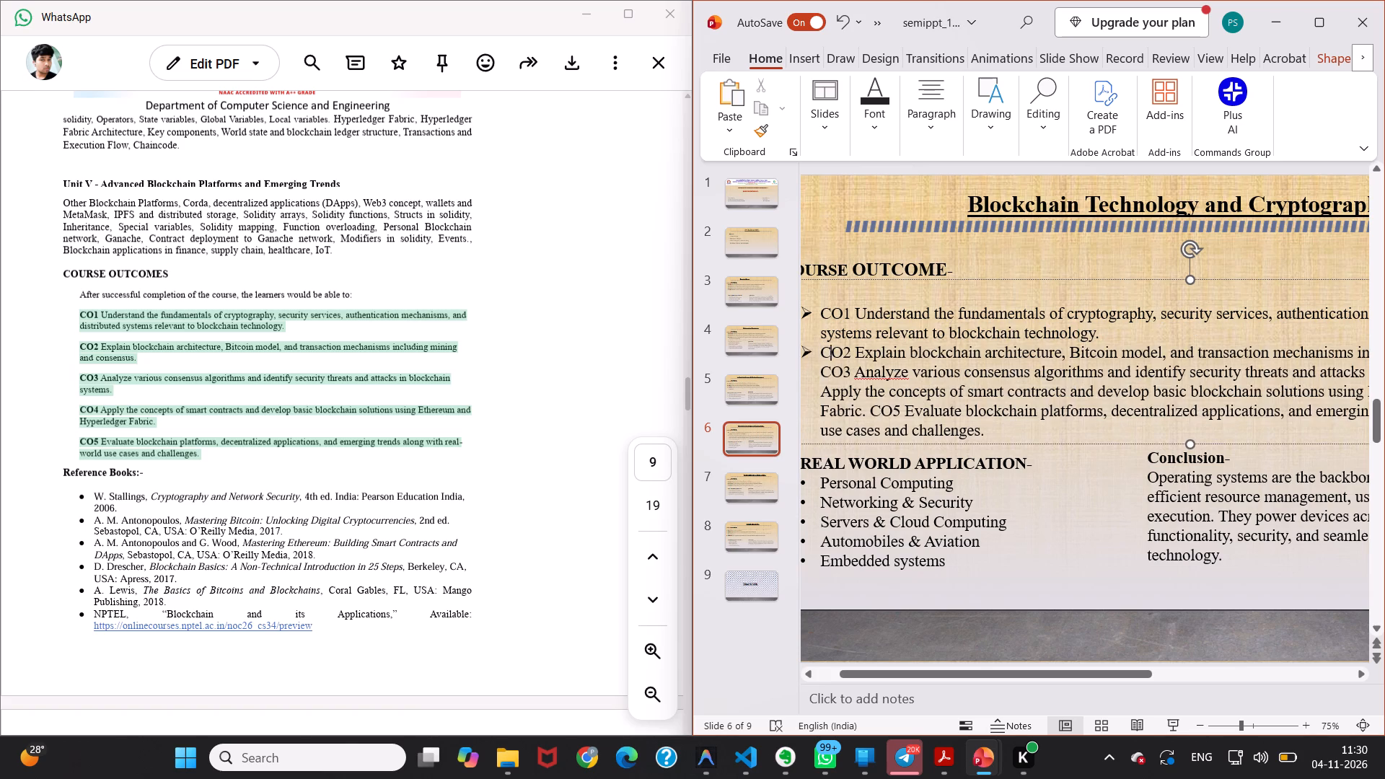
# Split the course outcome text before "CO4" and before "CO3" so that each of these outcomes starts its own bullet.
pyautogui.press('Down')
pyautogui.press('Down')
pyautogui.press('End')
pyautogui.press('Left')
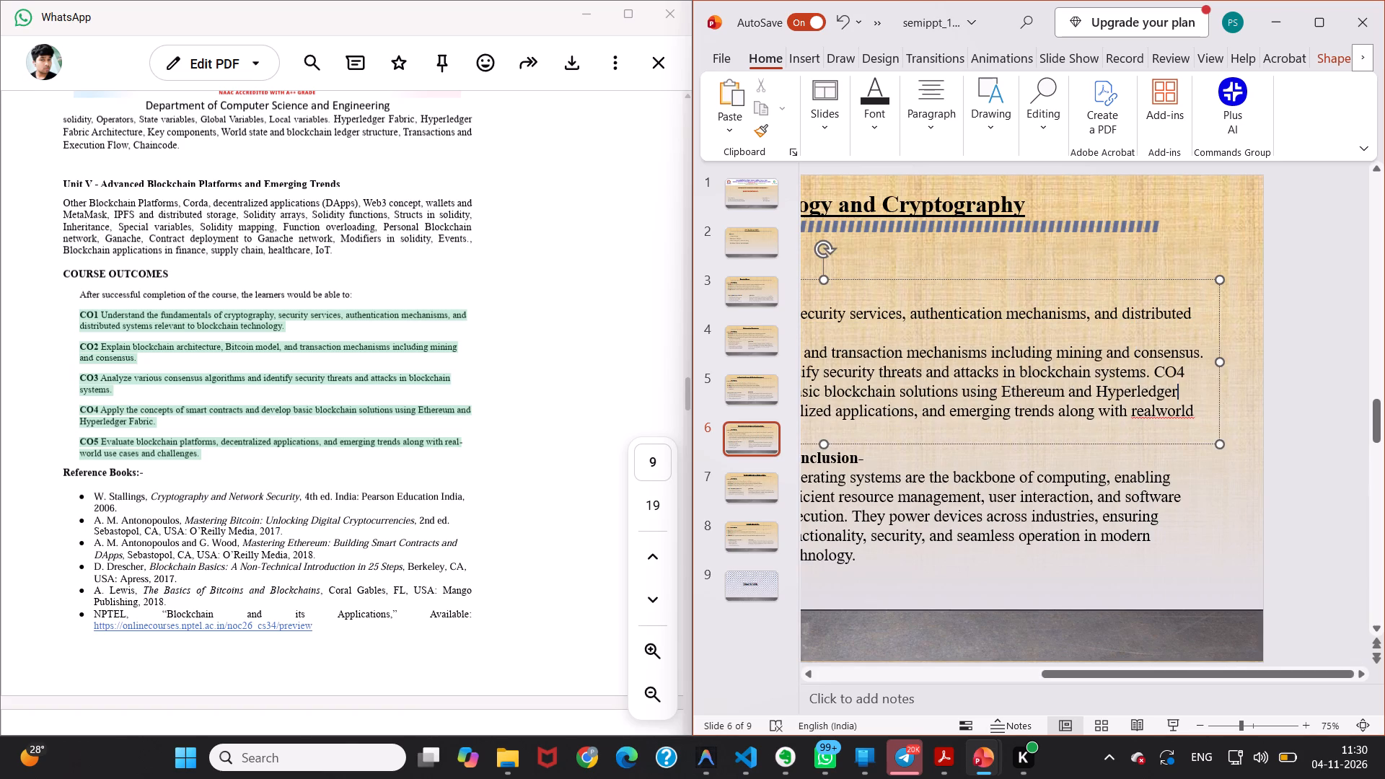
pyautogui.press('Up')
pyautogui.press('Left')
pyautogui.press('Left')
pyautogui.press('Left')
pyautogui.press('Right')
pyautogui.press('Return')
pyautogui.press('Down')
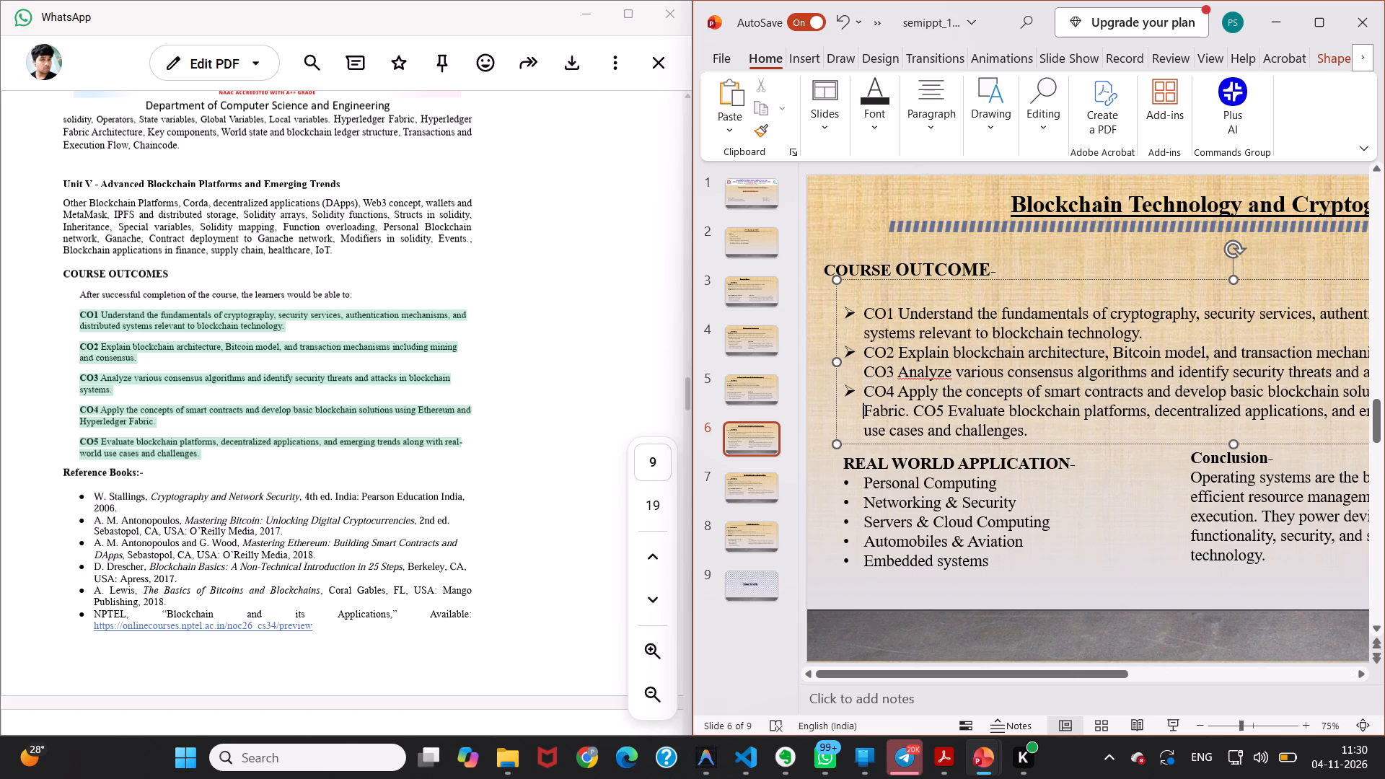
pyautogui.press('Up')
pyautogui.press('Up')
pyautogui.press('Return')
# Split the text after "Hyperledger Fabric." so that the "CO5" outcome starts its own bullet.
pyautogui.press('Down')
pyautogui.press('Down')
pyautogui.press('Right')
pyautogui.press('Right')
pyautogui.press('Right')
pyautogui.press('Right')
pyautogui.press('Right')
pyautogui.press('Right')
pyautogui.press('Right')
pyautogui.press('Right')
pyautogui.press('Return')
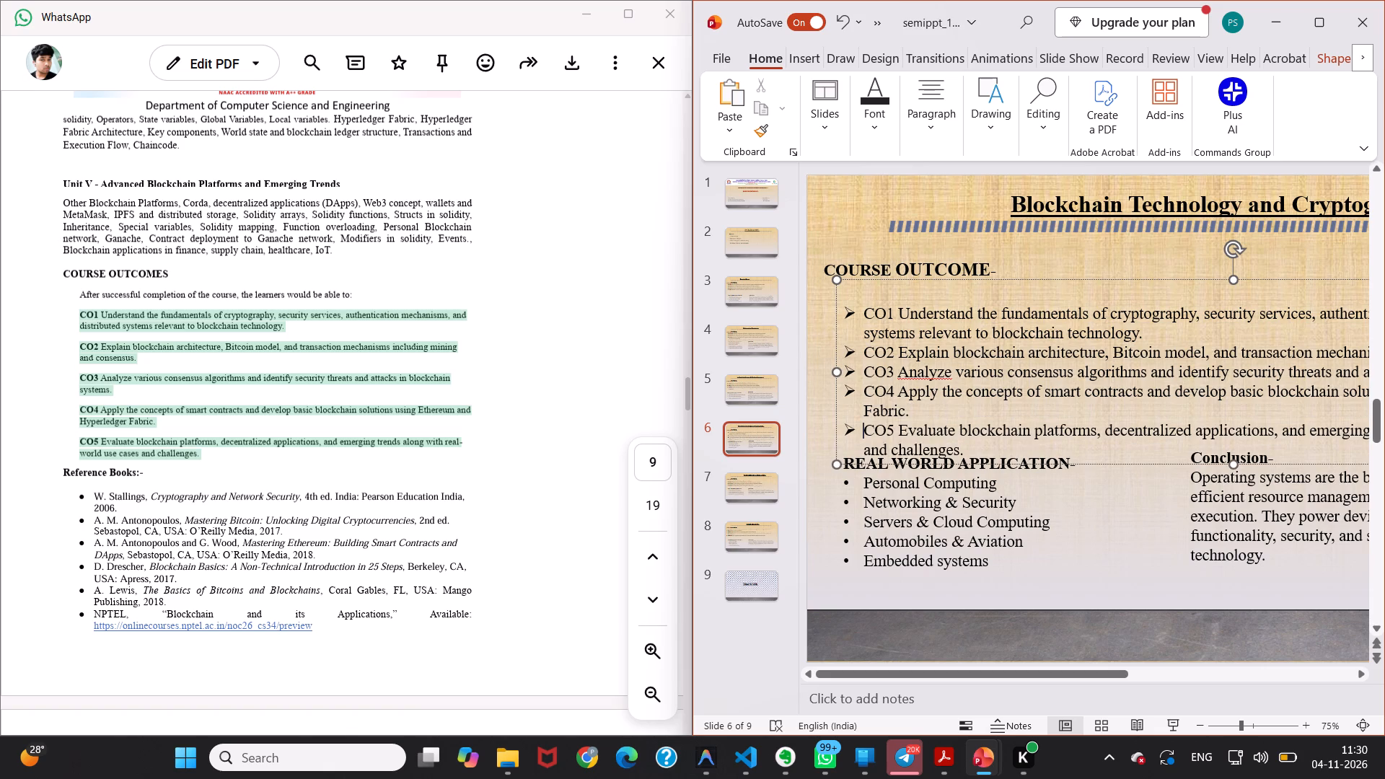
# Remove the "CO5" and "CO4" labels so those bullets begin with "Evaluate" and "Apply".
pyautogui.press('Right')
pyautogui.press('Right')
pyautogui.press('Right')
pyautogui.press('Right')
pyautogui.hotkey('ctrl', 'BackSpace')
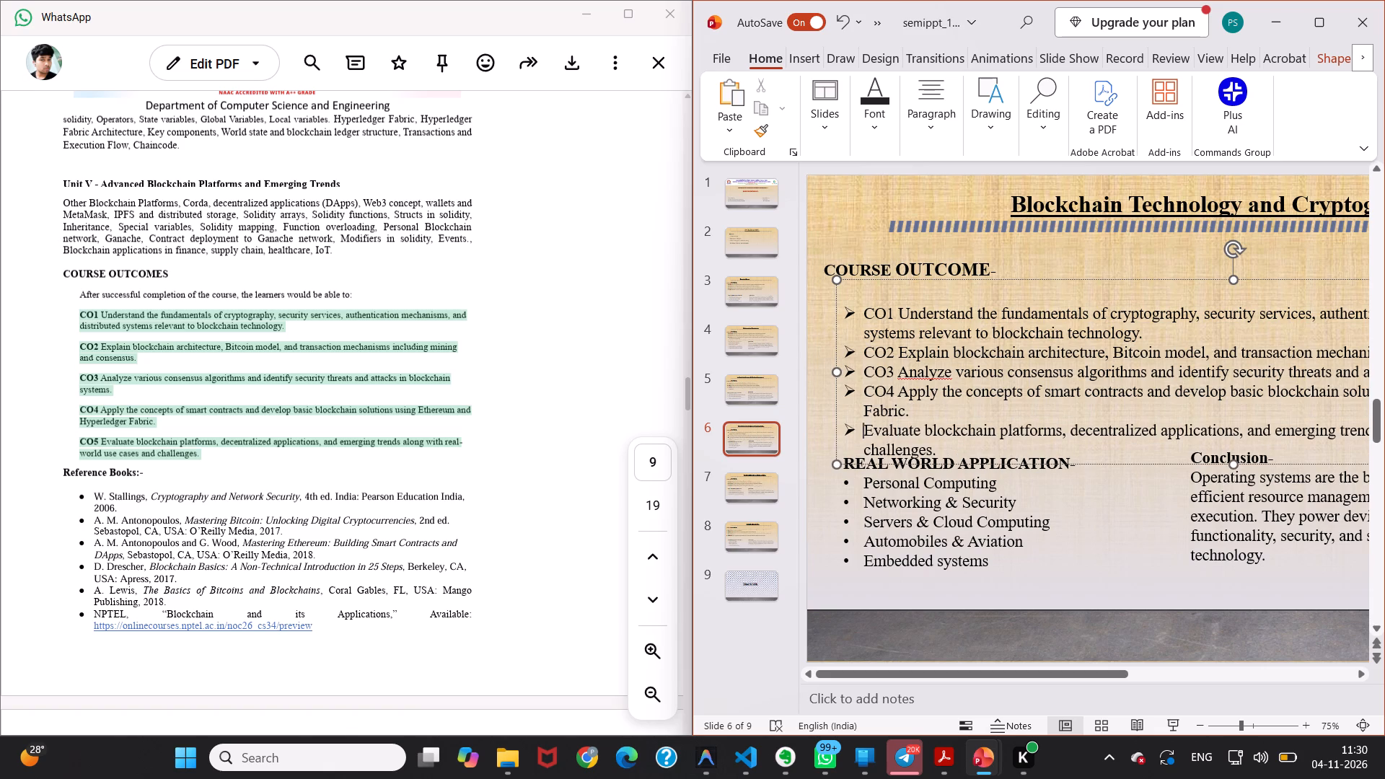
pyautogui.press('Up')
pyautogui.press('Up')
pyautogui.press('Right')
pyautogui.press('Right')
pyautogui.press('Right')
pyautogui.press('Right')
pyautogui.press('Right')
pyautogui.press('Left')
pyautogui.hotkey('ctrl', 'BackSpace')
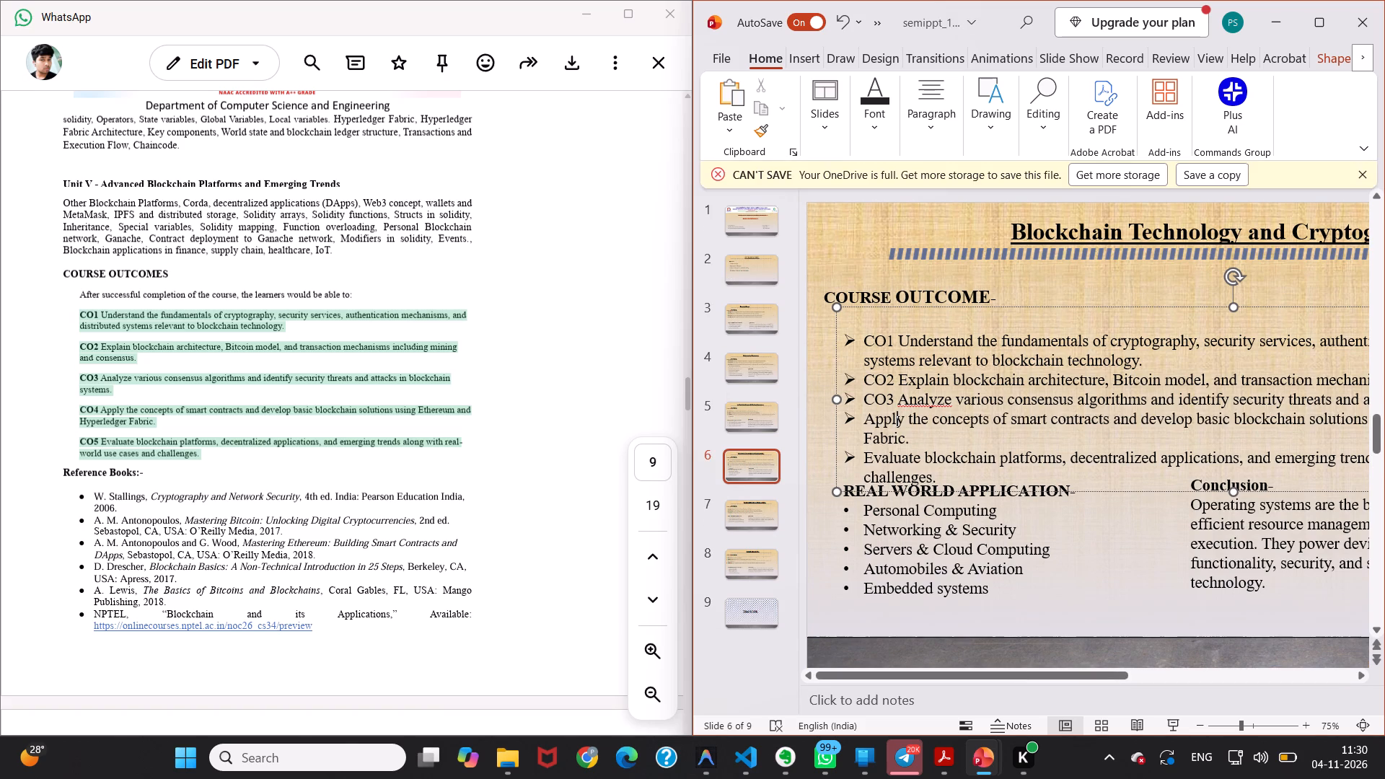
# Remove the "CO3" and "CO2" labels so those bullets begin with "Analyze" and "Explain".
pyautogui.press('Up')
pyautogui.press('Right')
pyautogui.press('Right')
pyautogui.press('Right')
pyautogui.press('Right')
pyautogui.hotkey('ctrl', 'BackSpace')
pyautogui.press('Up')
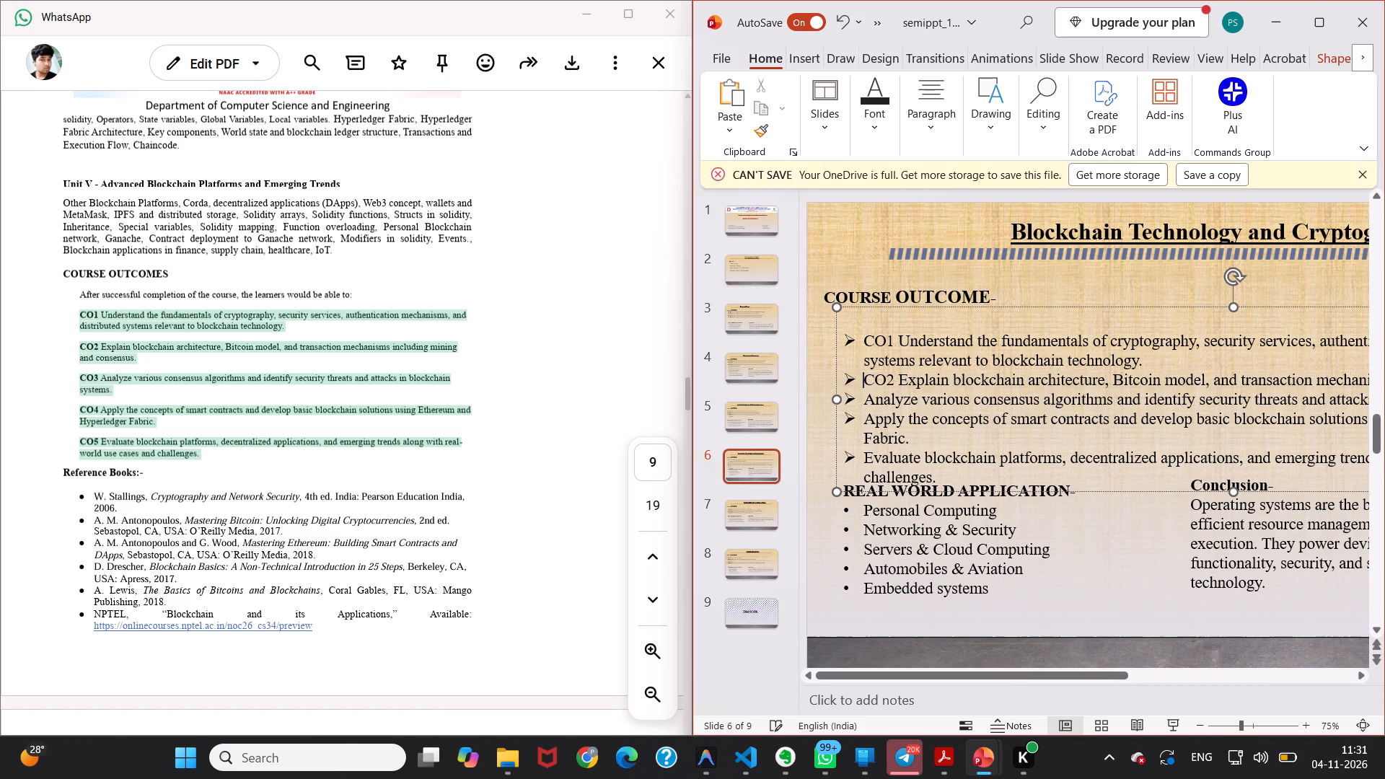
pyautogui.press('Right')
pyautogui.press('Right')
pyautogui.press('Right')
pyautogui.press('Right')
pyautogui.hotkey('ctrl', 'BackSpace')
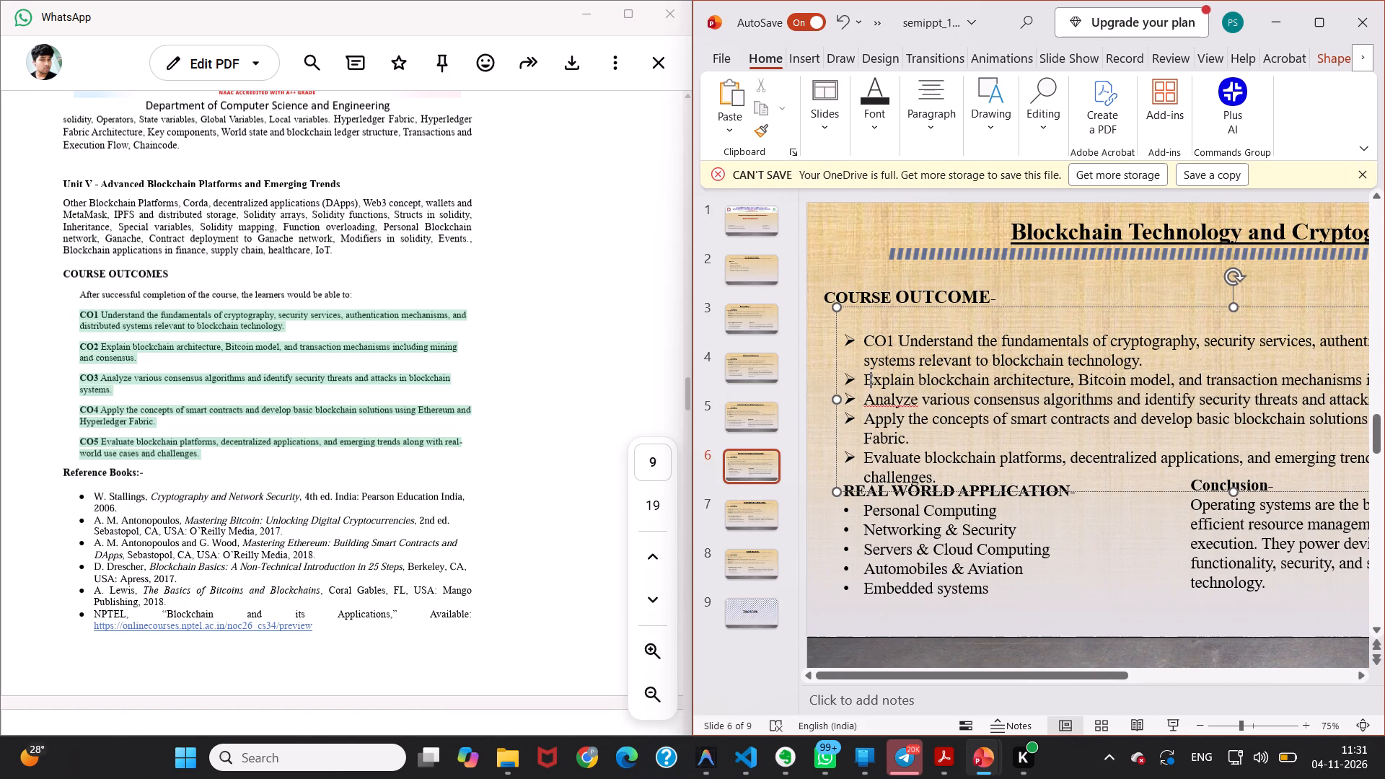
# Remove the "CO1" label so the first course outcome bullet begins with "Understand".
pyautogui.press('Up')
pyautogui.press('Up')
pyautogui.press('Right')
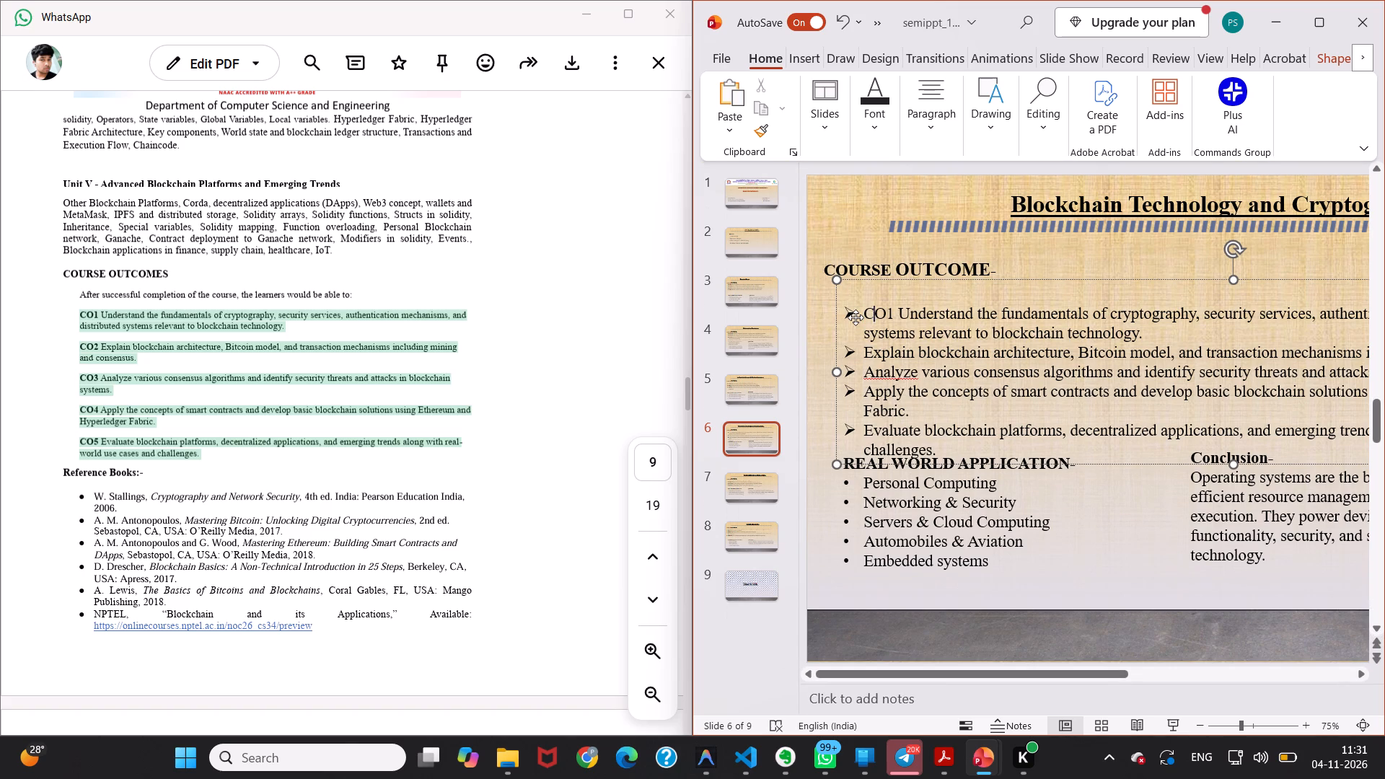
pyautogui.press('Right')
pyautogui.press('Right')
pyautogui.press('Right')
pyautogui.hotkey('ctrl', 'BackSpace')
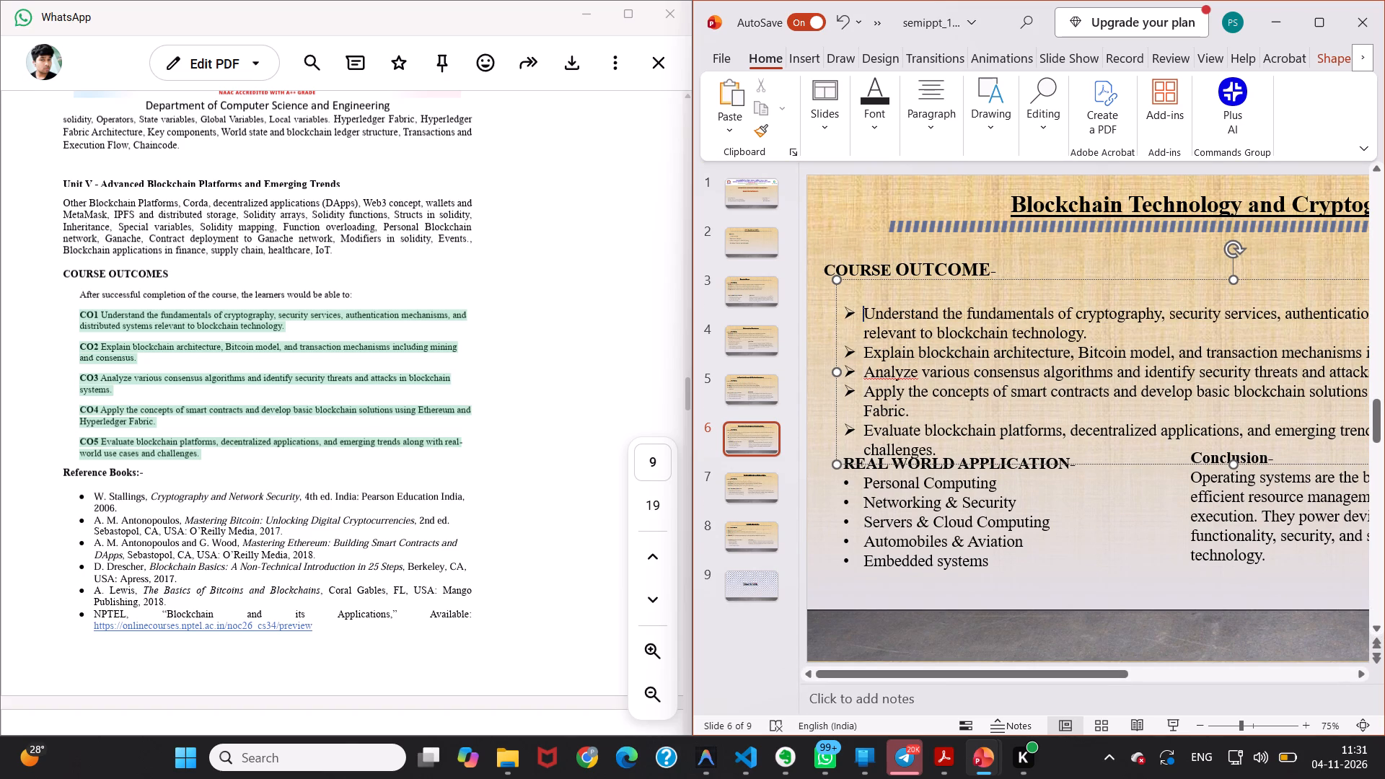
# Move the course outcome bullets up under the "COURSE OUTCOME-" heading, clear of the "REAL WORLD APPLICATION-" heading.
pyautogui.click(923, 273)
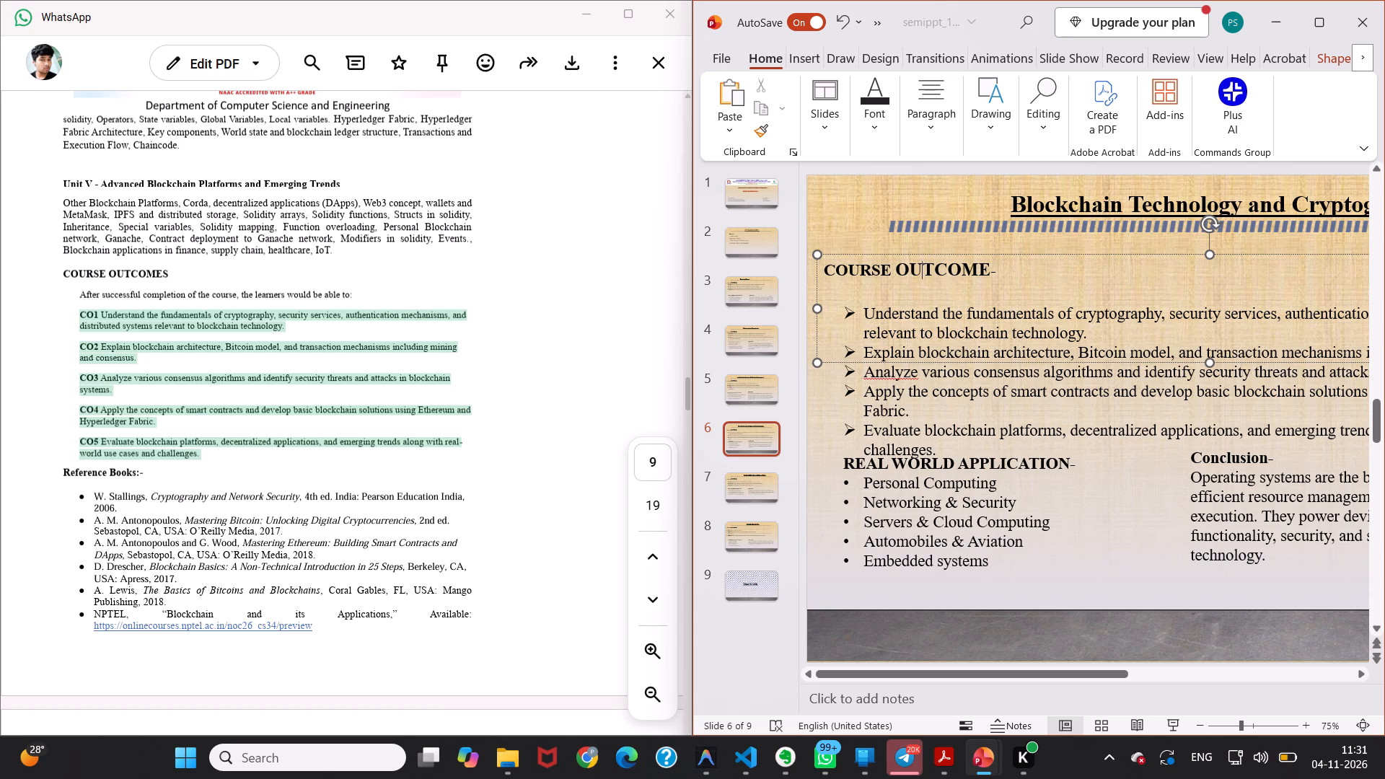
pyautogui.moveTo(990, 281); pyautogui.dragTo(990, 278)
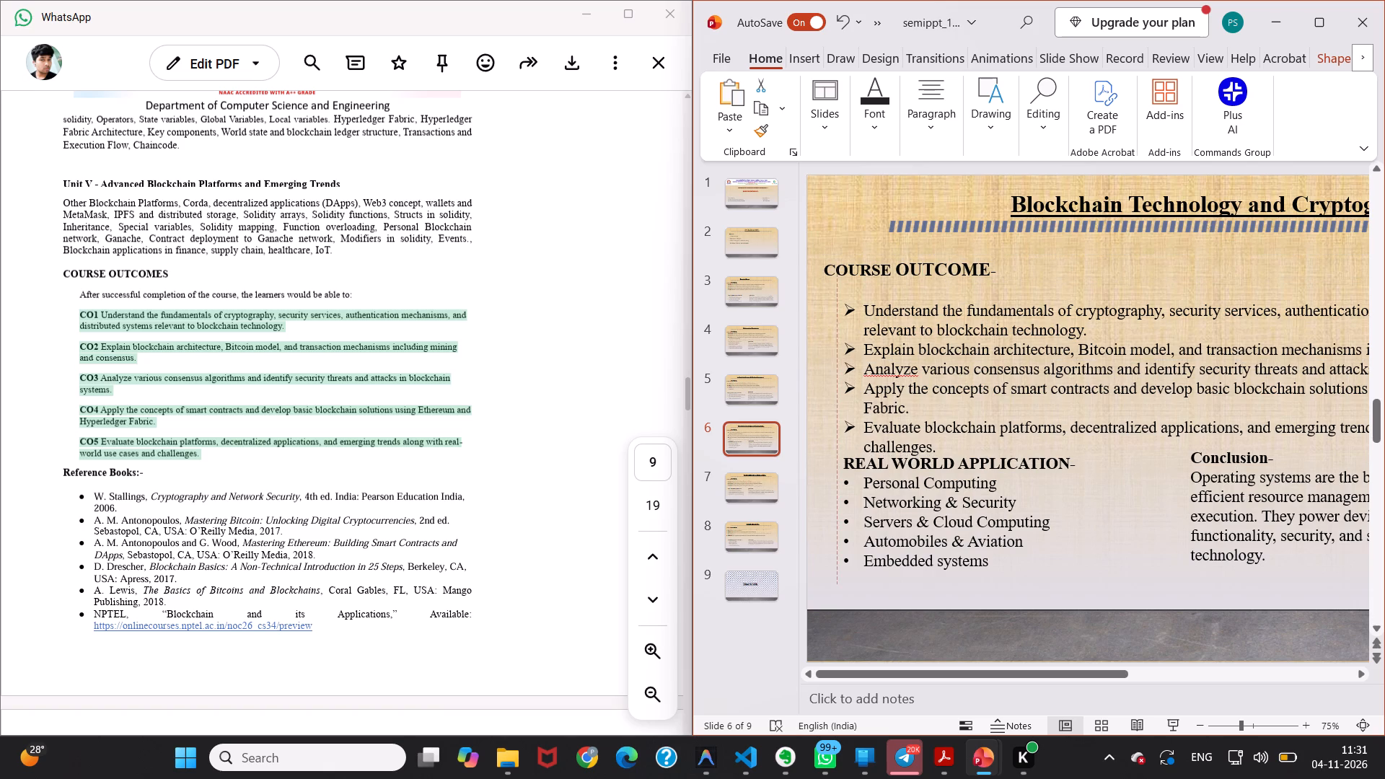
pyautogui.moveTo(990, 278); pyautogui.dragTo(988, 264)
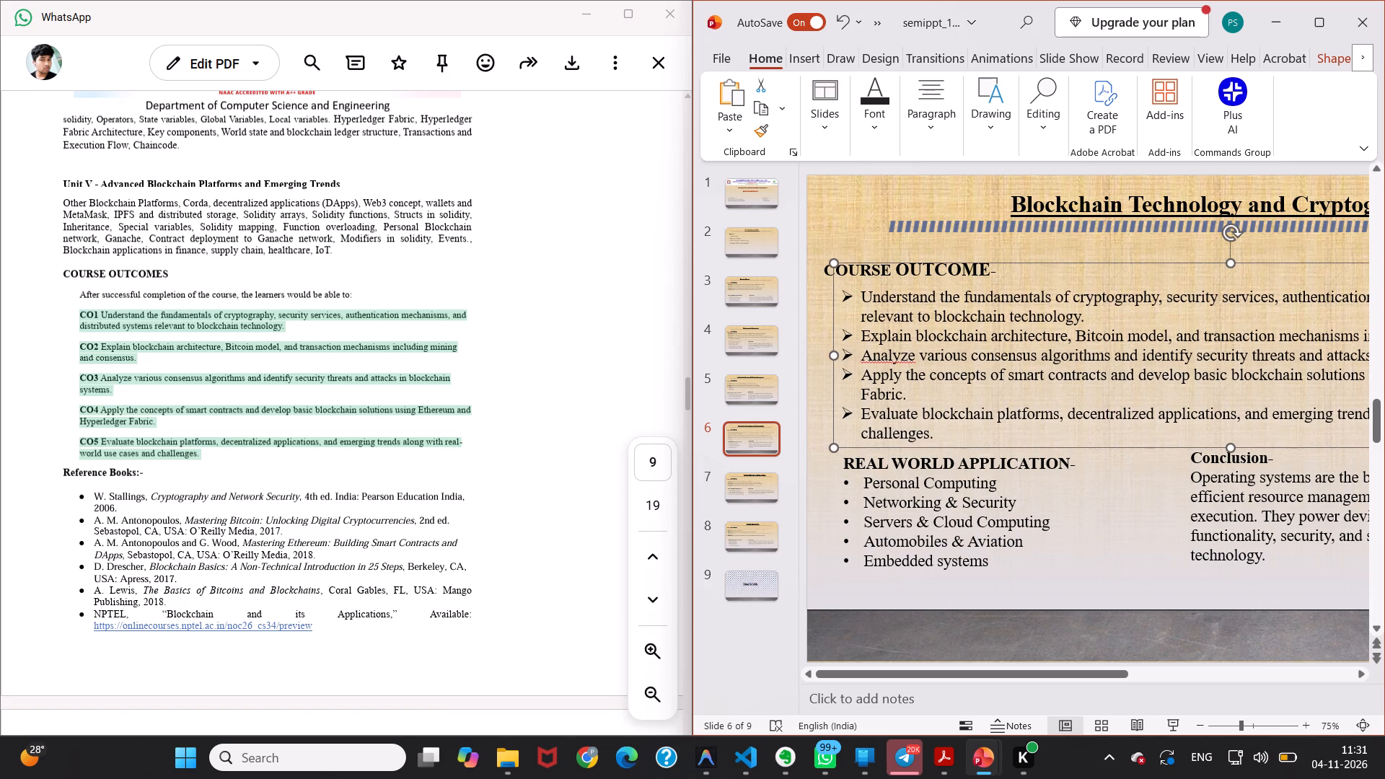
pyautogui.click(806, 338)
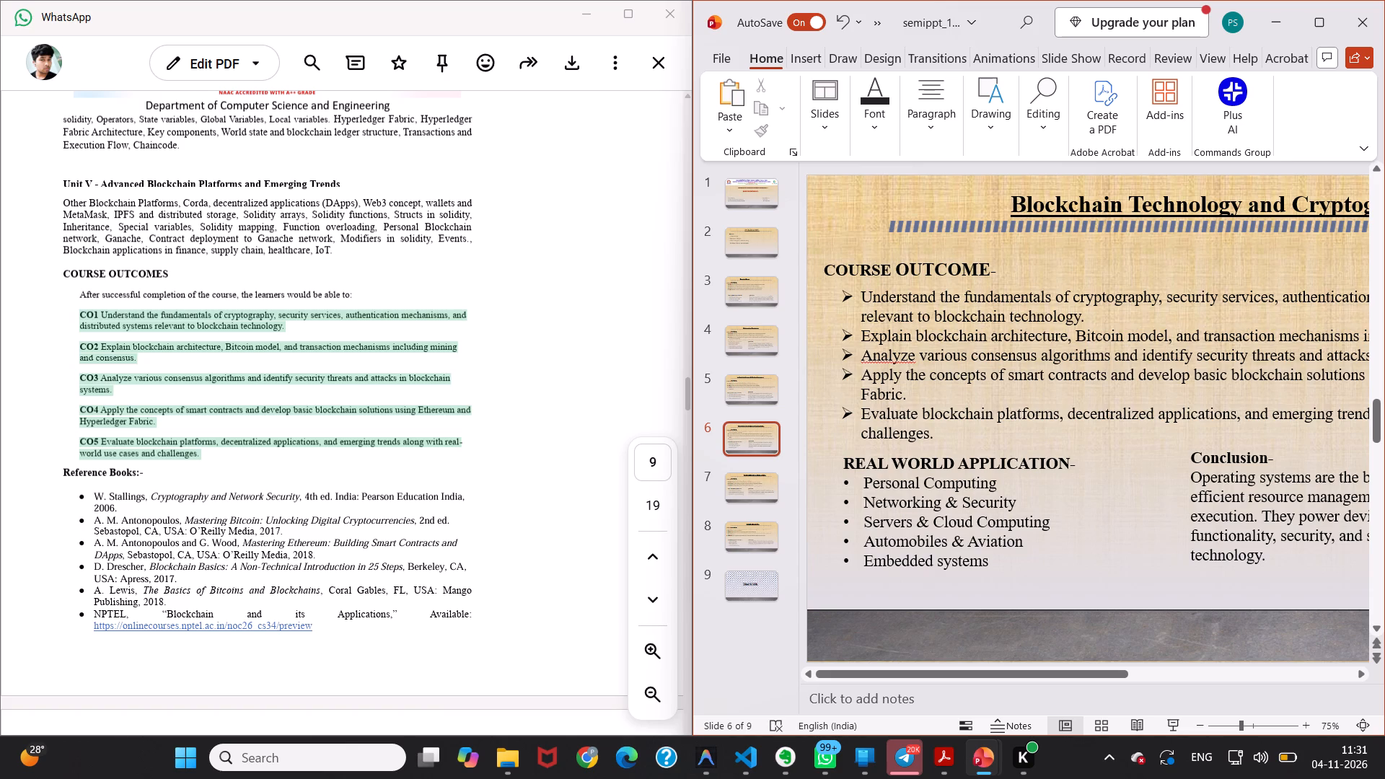
# Bold the opening words "Understand", "Explain" and "Analyze" in the first three course outcome bullets.
pyautogui.moveTo(936, 290); pyautogui.dragTo(862, 292)
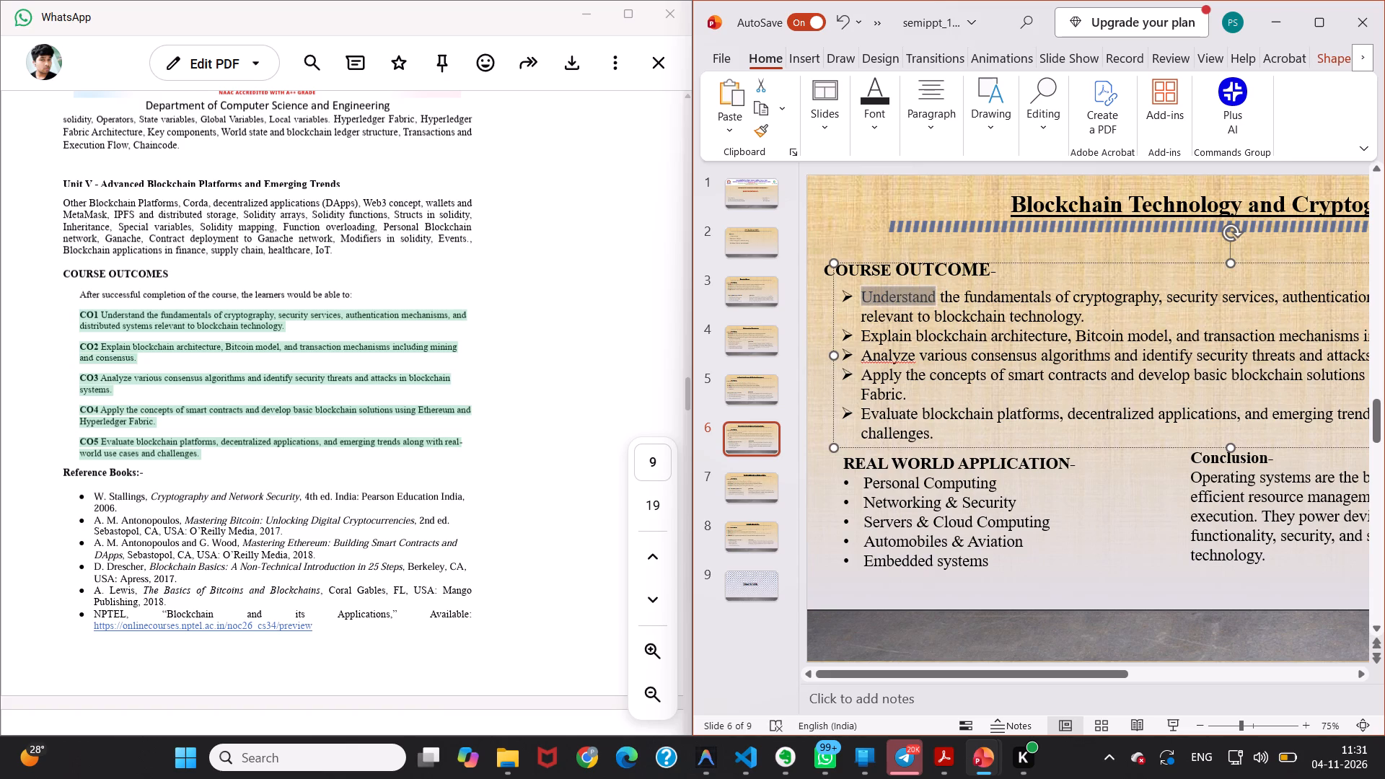
pyautogui.moveTo(862, 292); pyautogui.dragTo(860, 292)
pyautogui.click(875, 259)
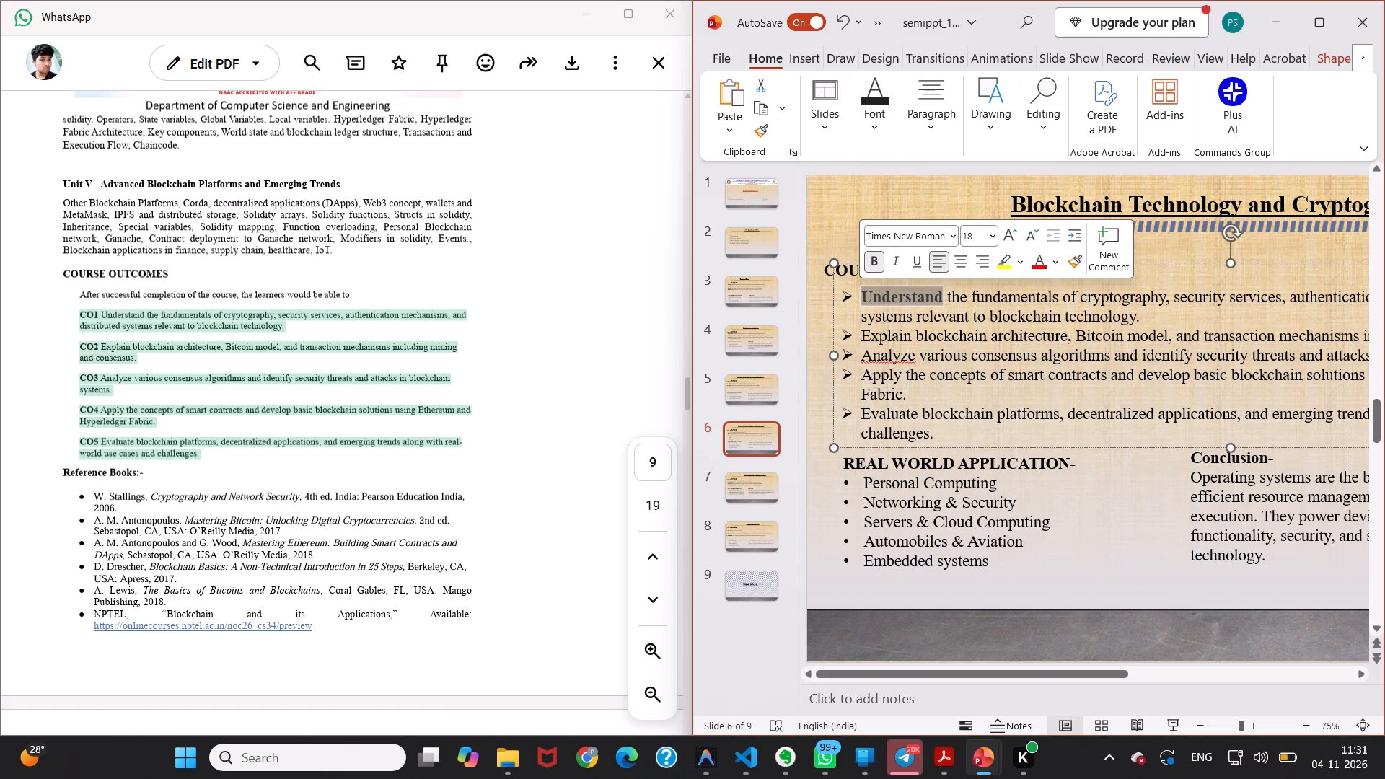
pyautogui.moveTo(909, 338); pyautogui.dragTo(863, 335)
pyautogui.click(881, 302)
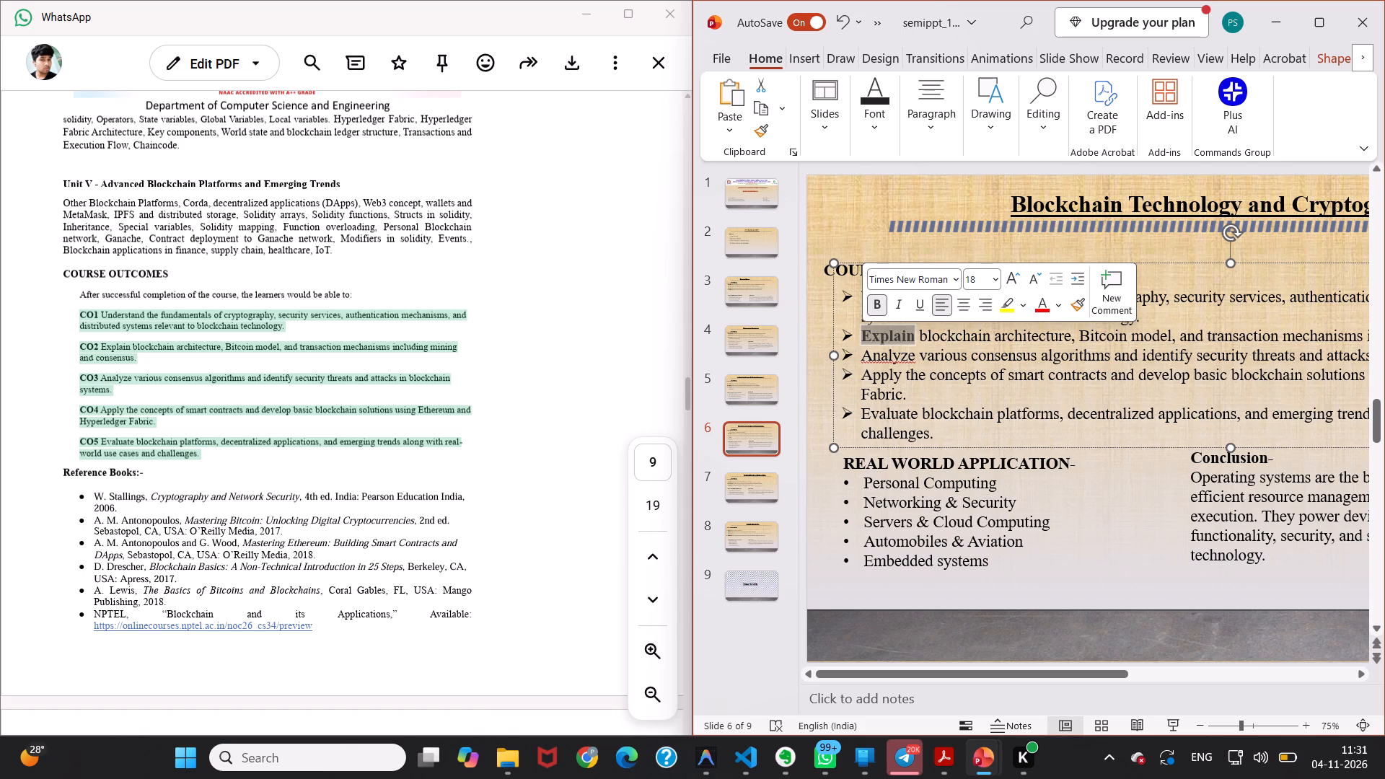
pyautogui.moveTo(915, 361); pyautogui.dragTo(857, 357)
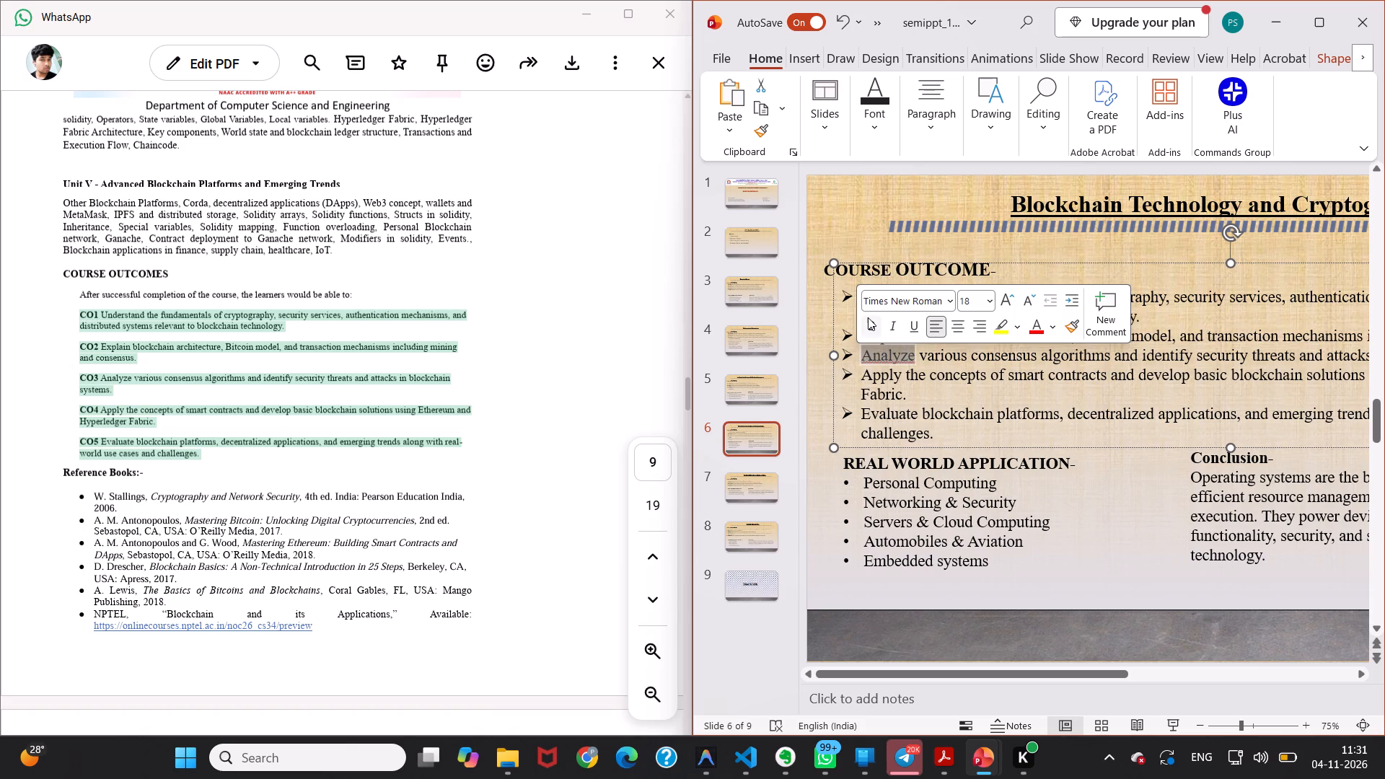
pyautogui.click(868, 317)
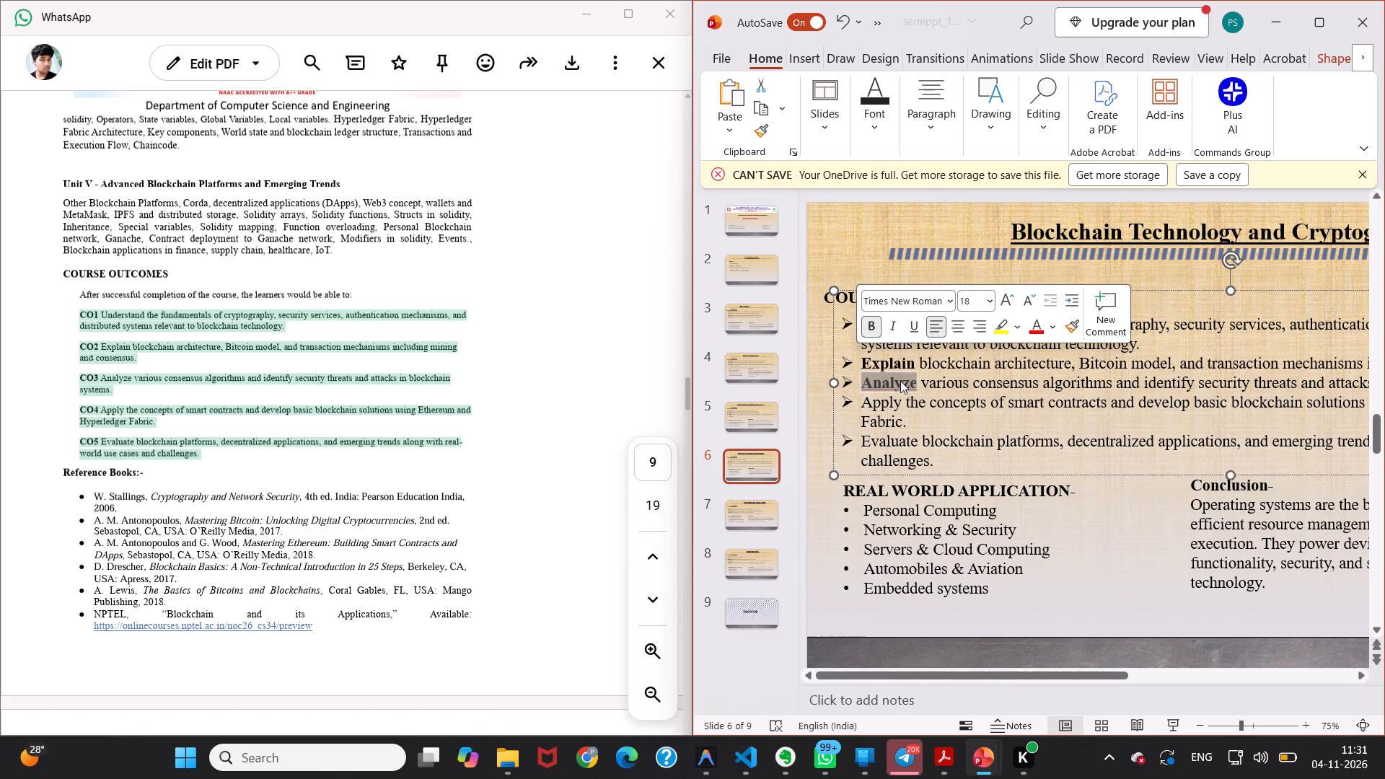
# Bold the opening words "Apply" and "Evaluate" in the last two course outcome bullets.
pyautogui.moveTo(900, 405); pyautogui.dragTo(864, 405)
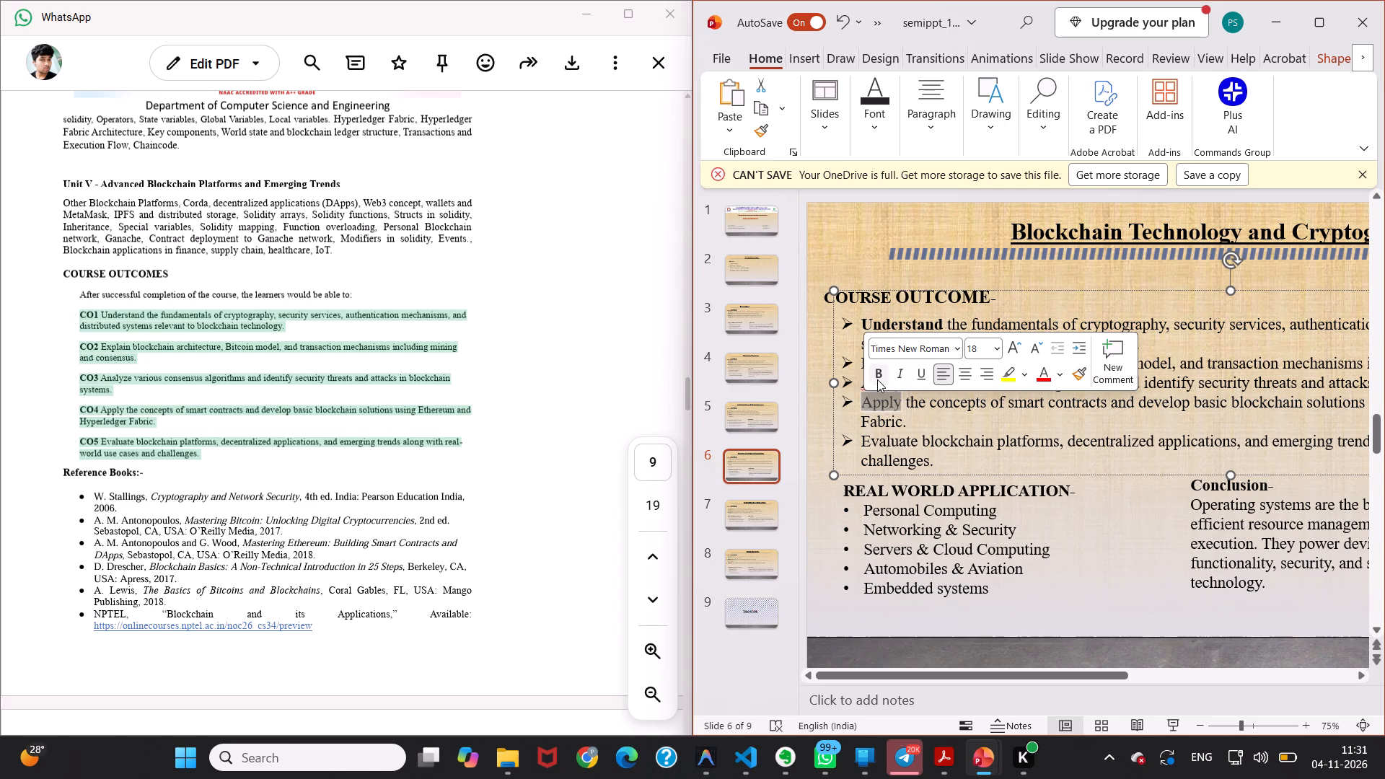
pyautogui.click(877, 379)
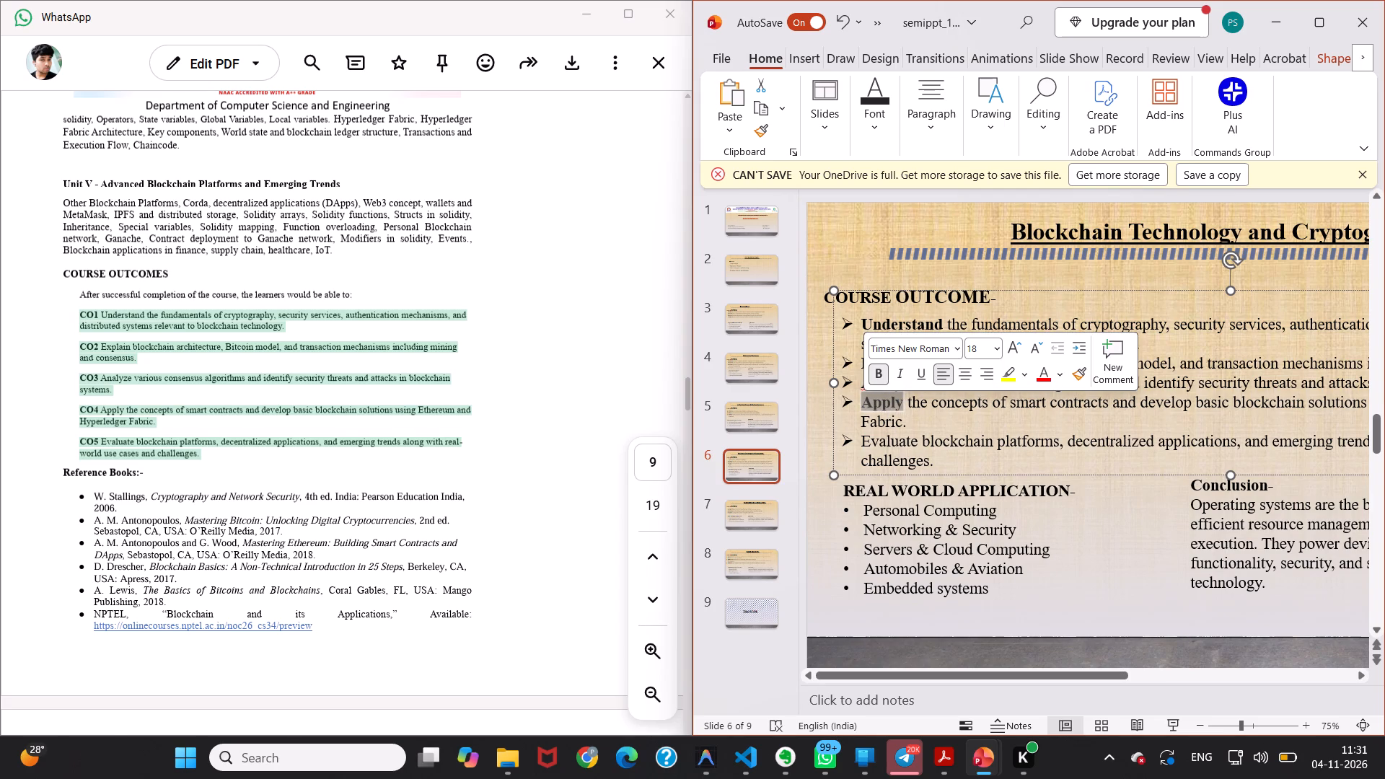
pyautogui.click(915, 439)
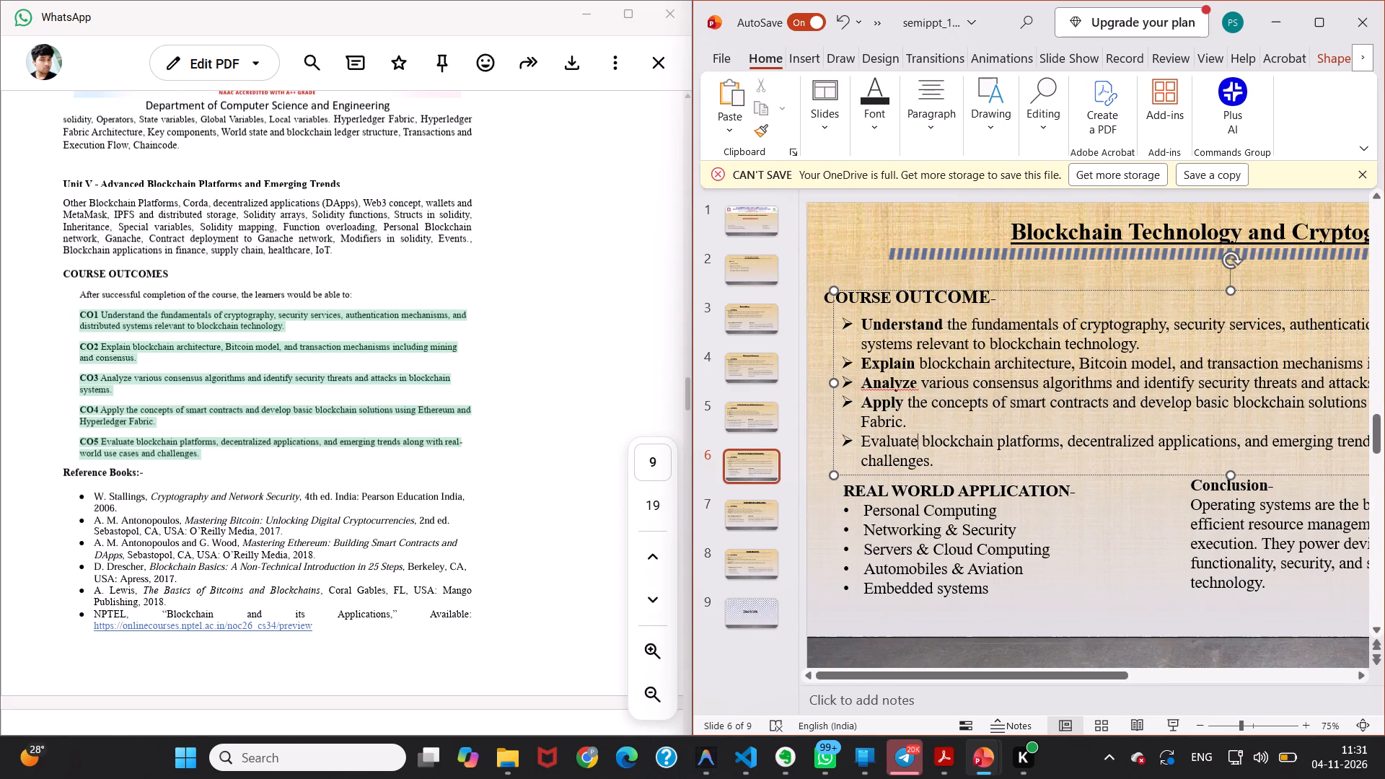
pyautogui.moveTo(915, 439); pyautogui.dragTo(877, 436)
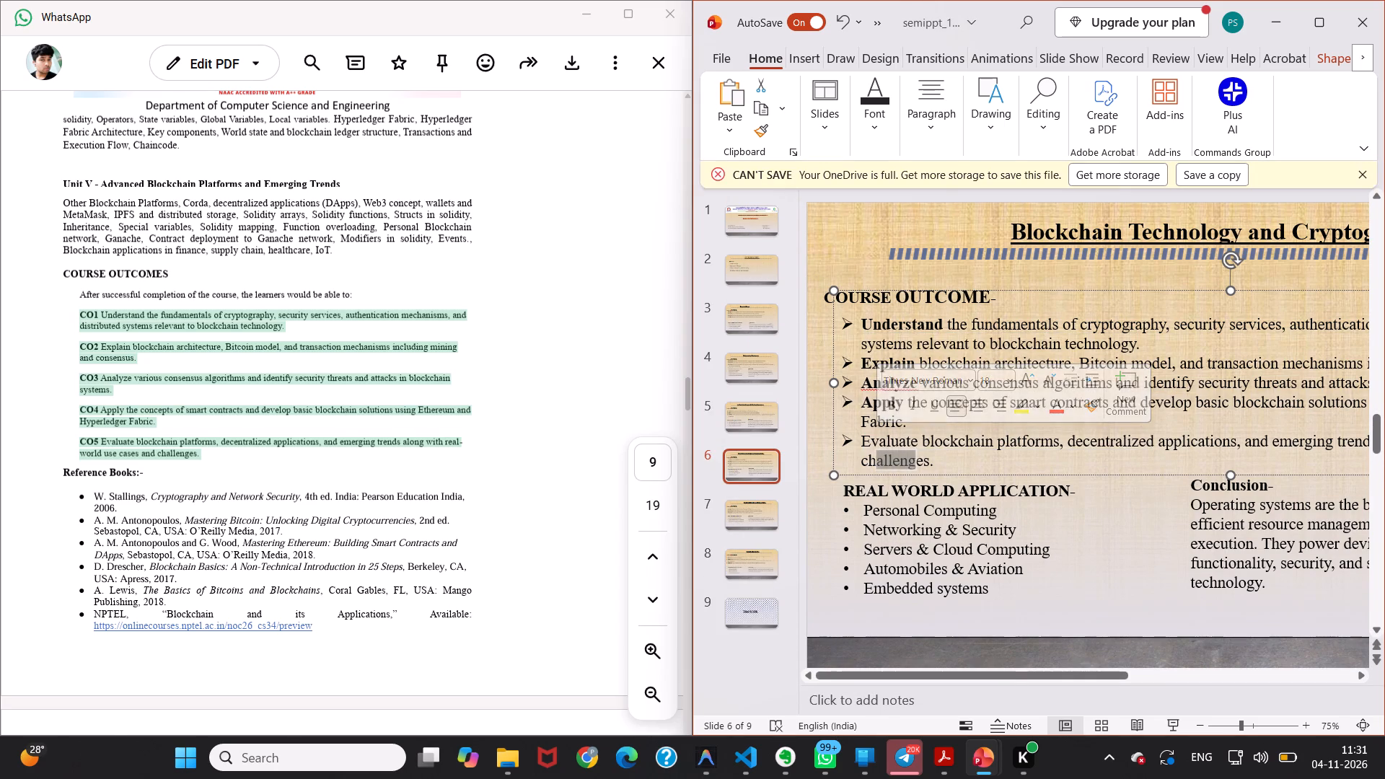
pyautogui.click(951, 470)
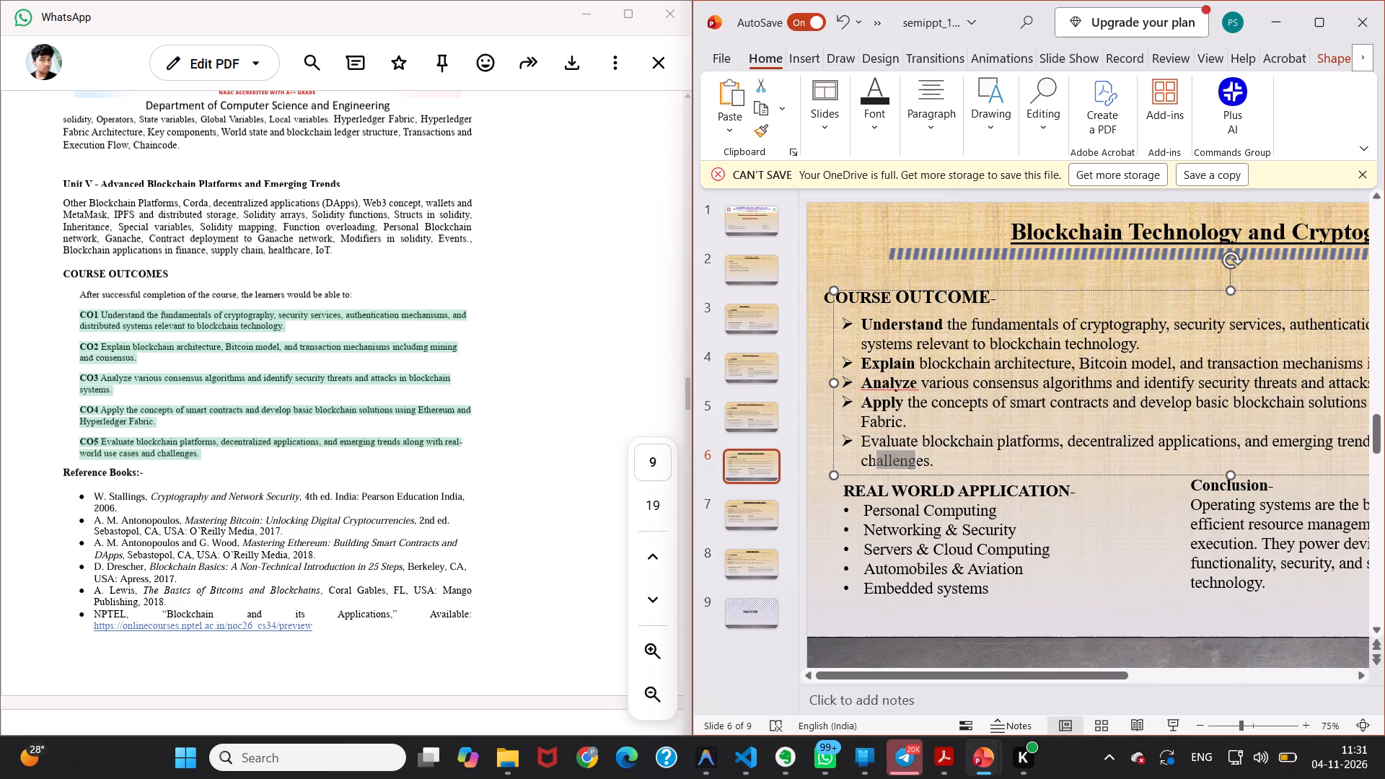
pyautogui.moveTo(917, 440); pyautogui.dragTo(859, 438)
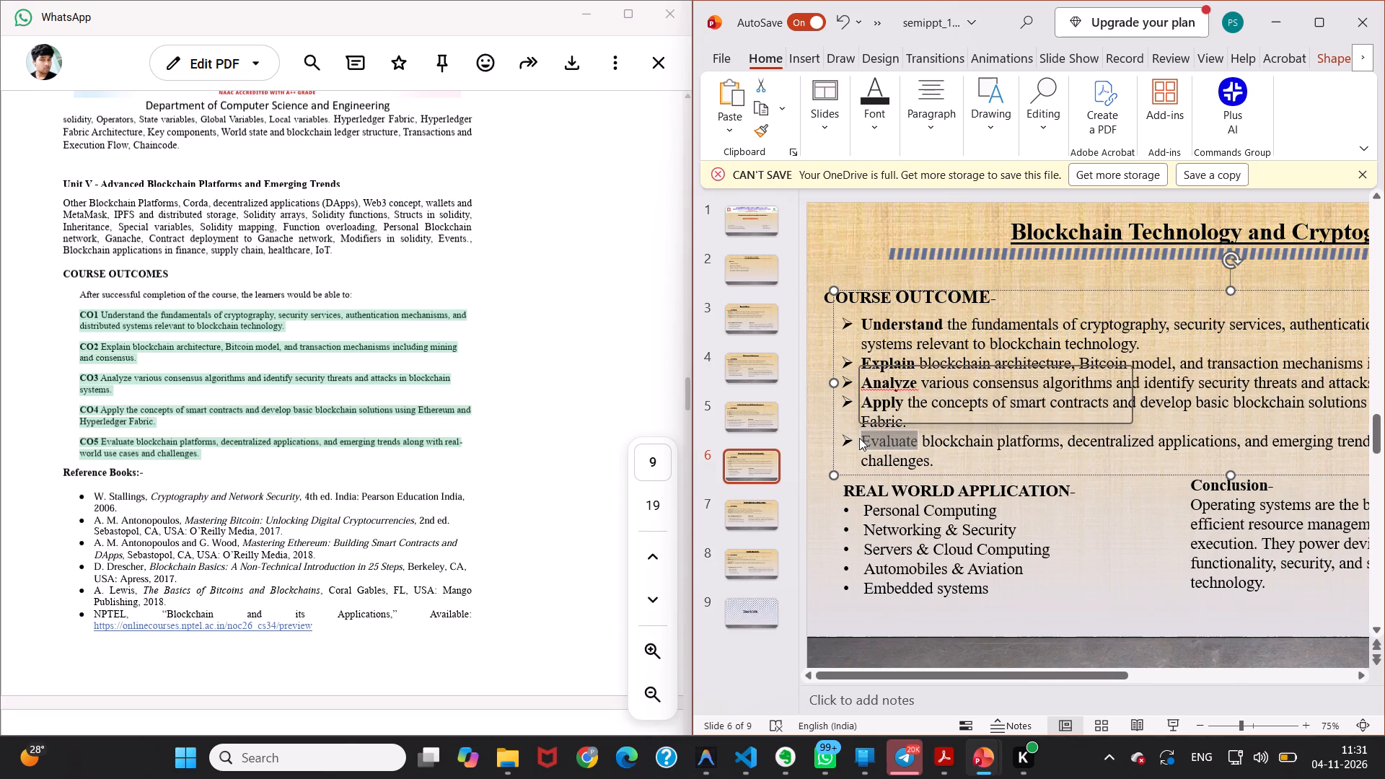
pyautogui.click(876, 407)
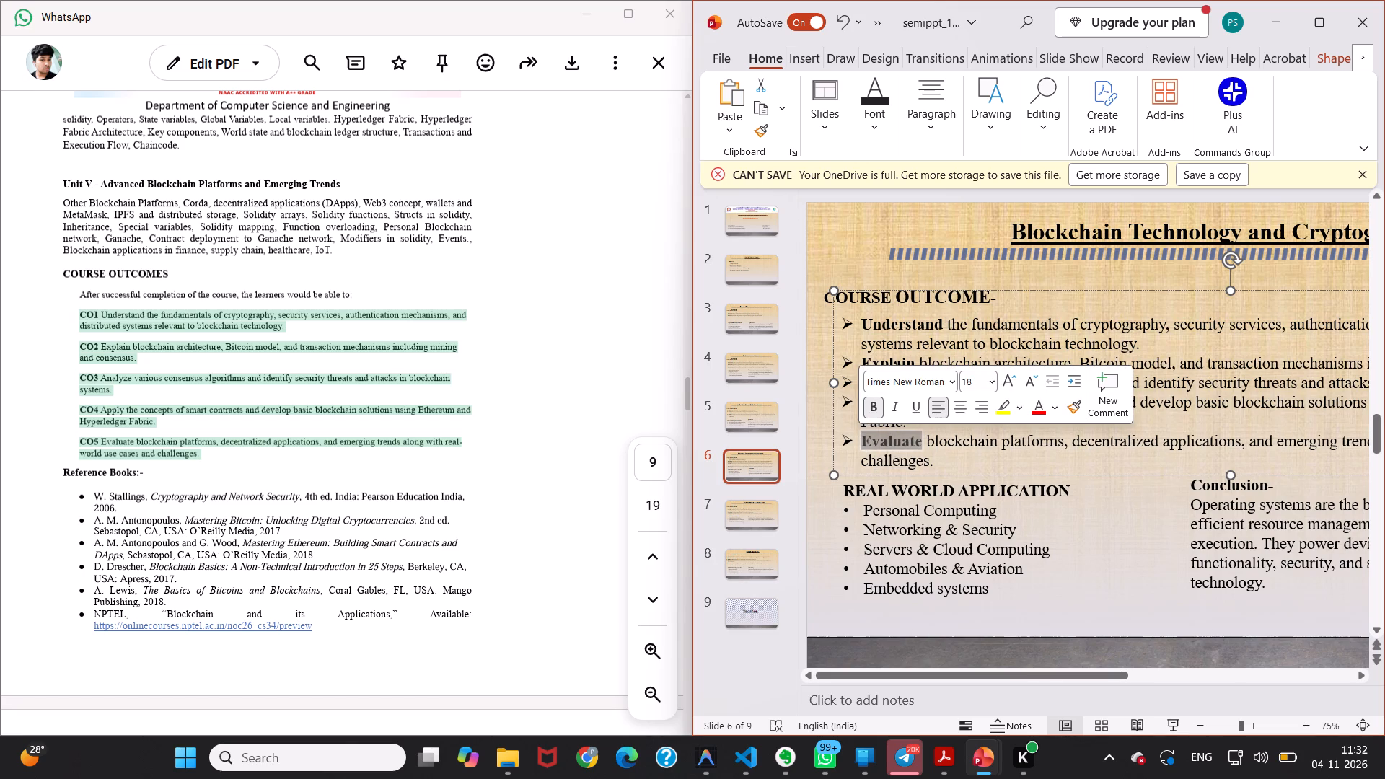
pyautogui.click(861, 234)
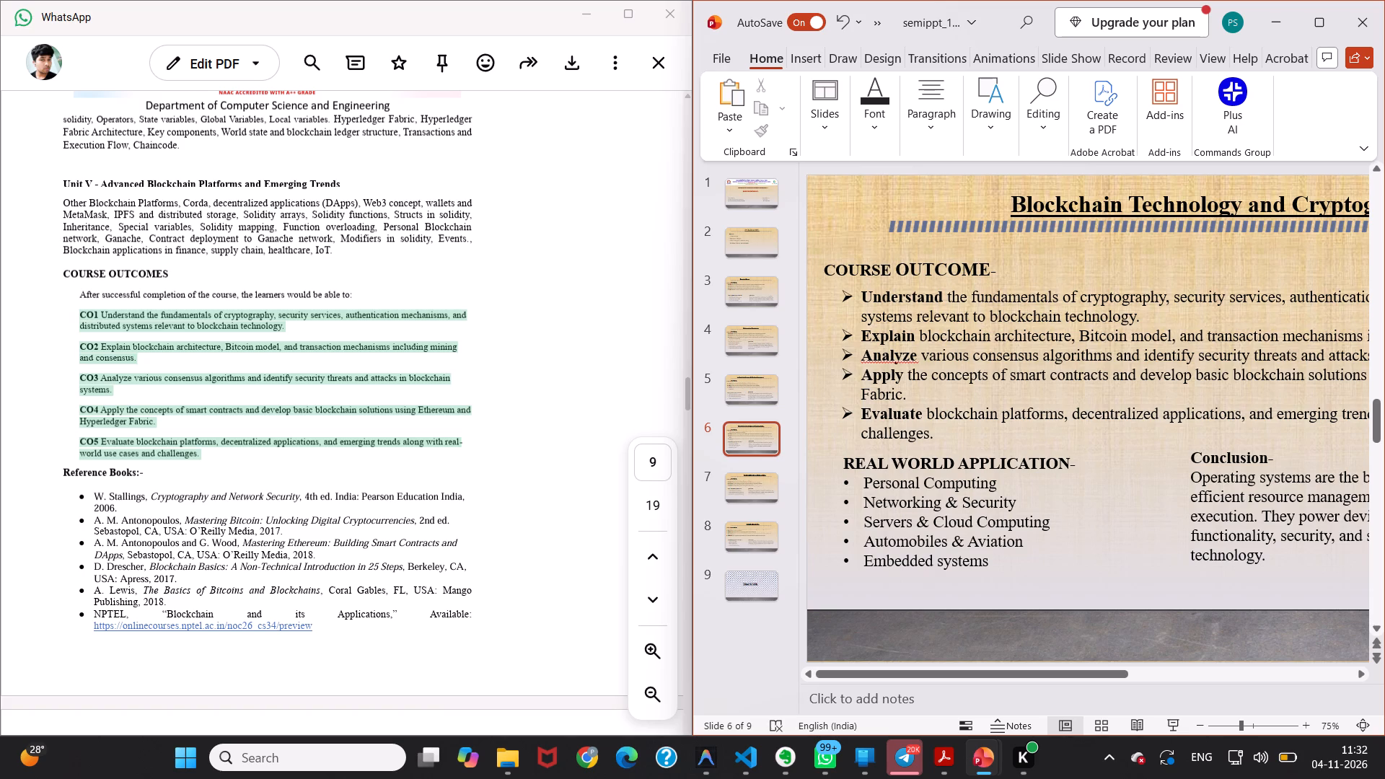
# Nudge the course outcome bullets up slightly and raise the "COURSE OUTCOME-" heading to leave a gap above them.
pyautogui.click(964, 265)
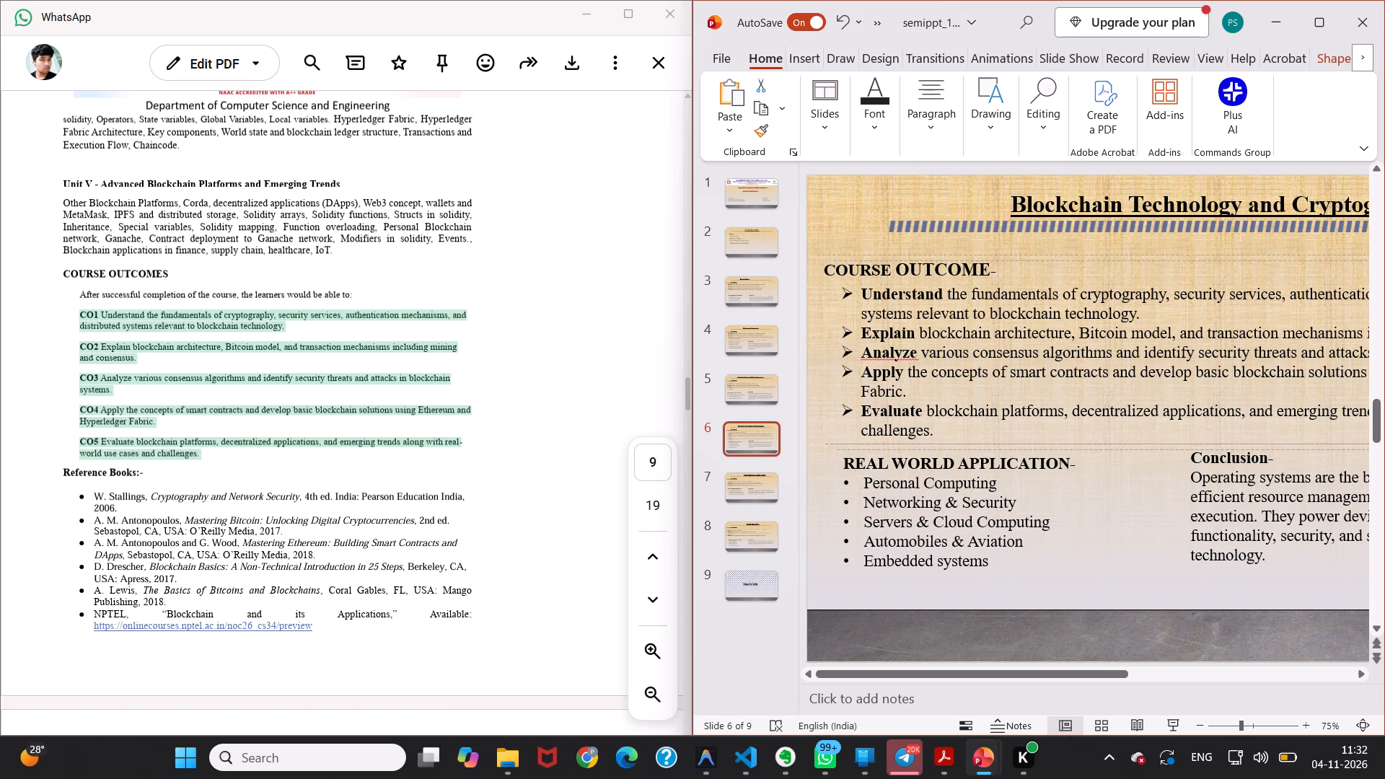
pyautogui.click(962, 261)
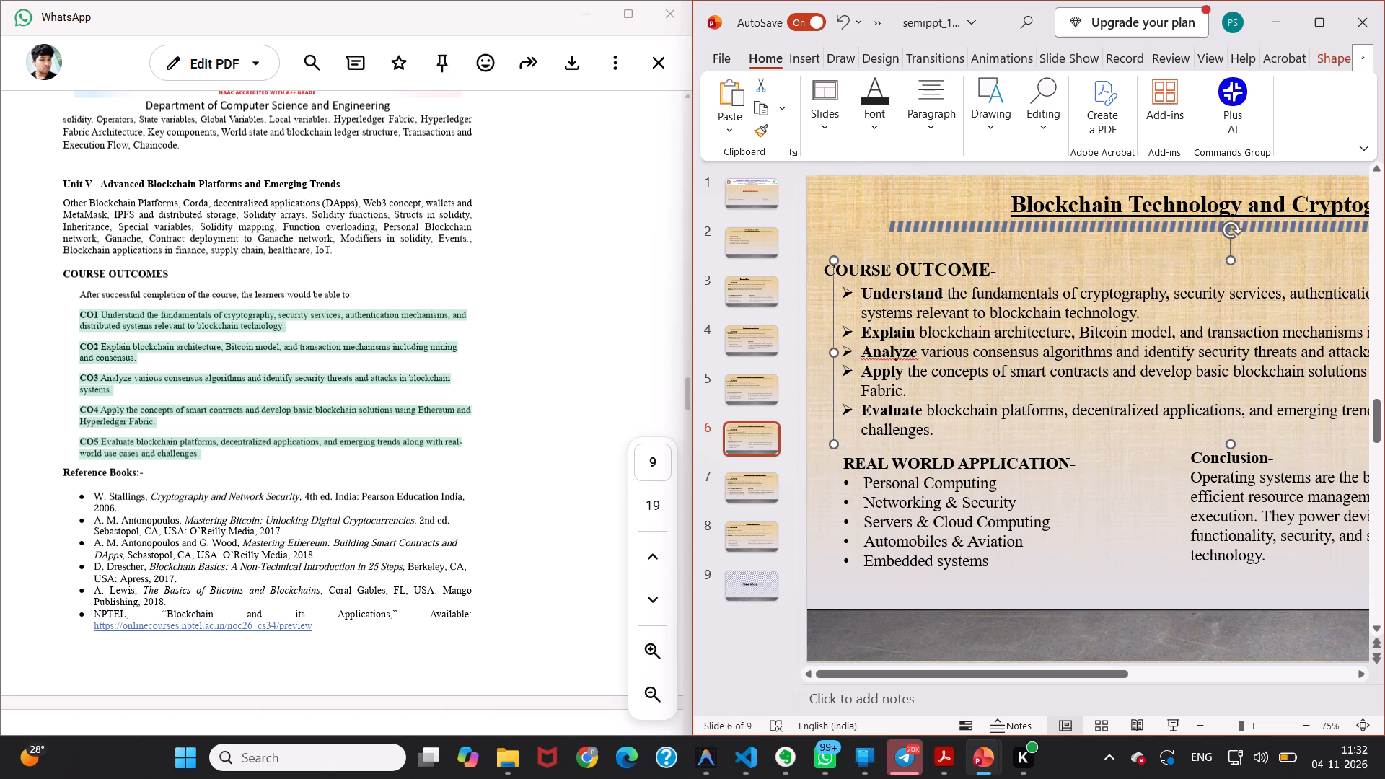
pyautogui.click(825, 272)
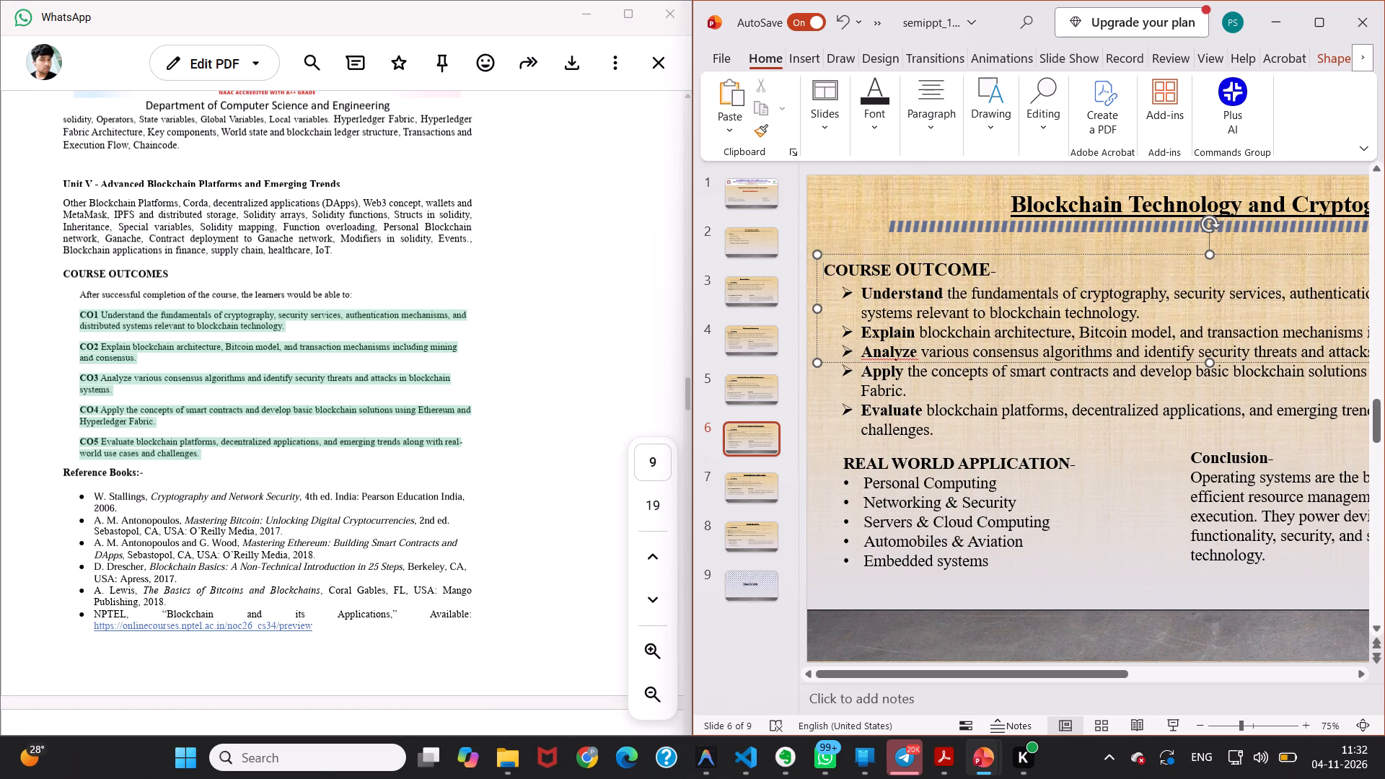
pyautogui.click(1091, 360)
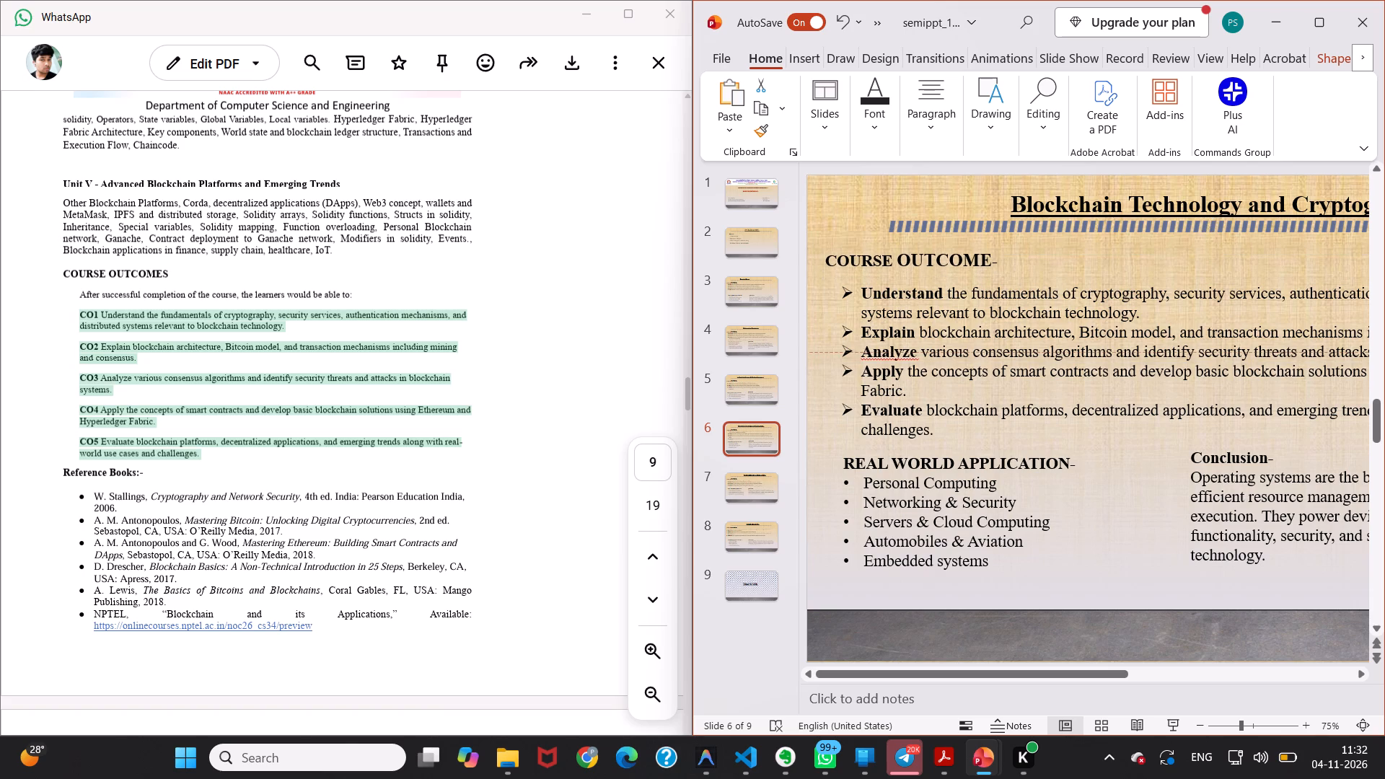
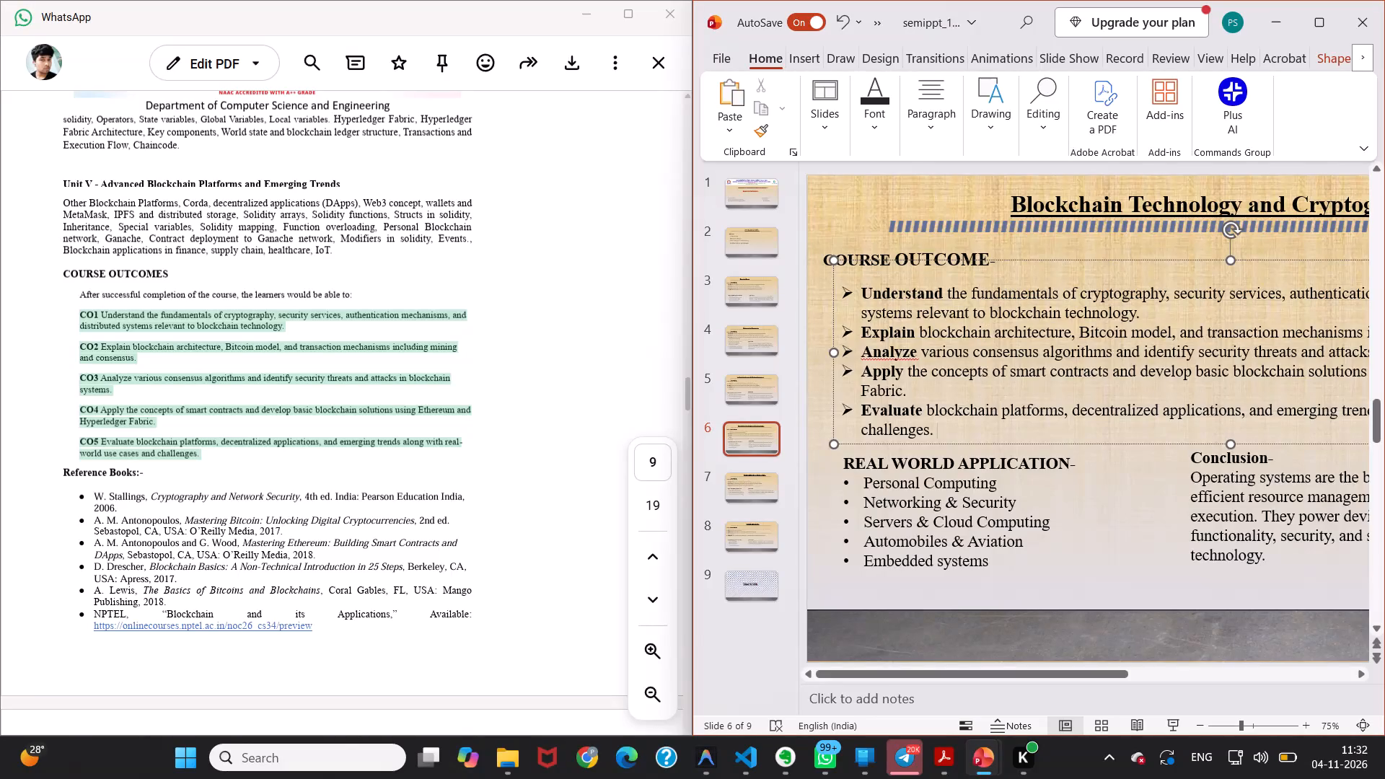
# Nudge the course outcome bullets slightly higher, closer to the "COURSE OUTCOME-" heading and farther above "REAL WORLD APPLICATION-", keeping their horizontal alignment.
pyautogui.moveTo(1157, 443); pyautogui.dragTo(1152, 436)
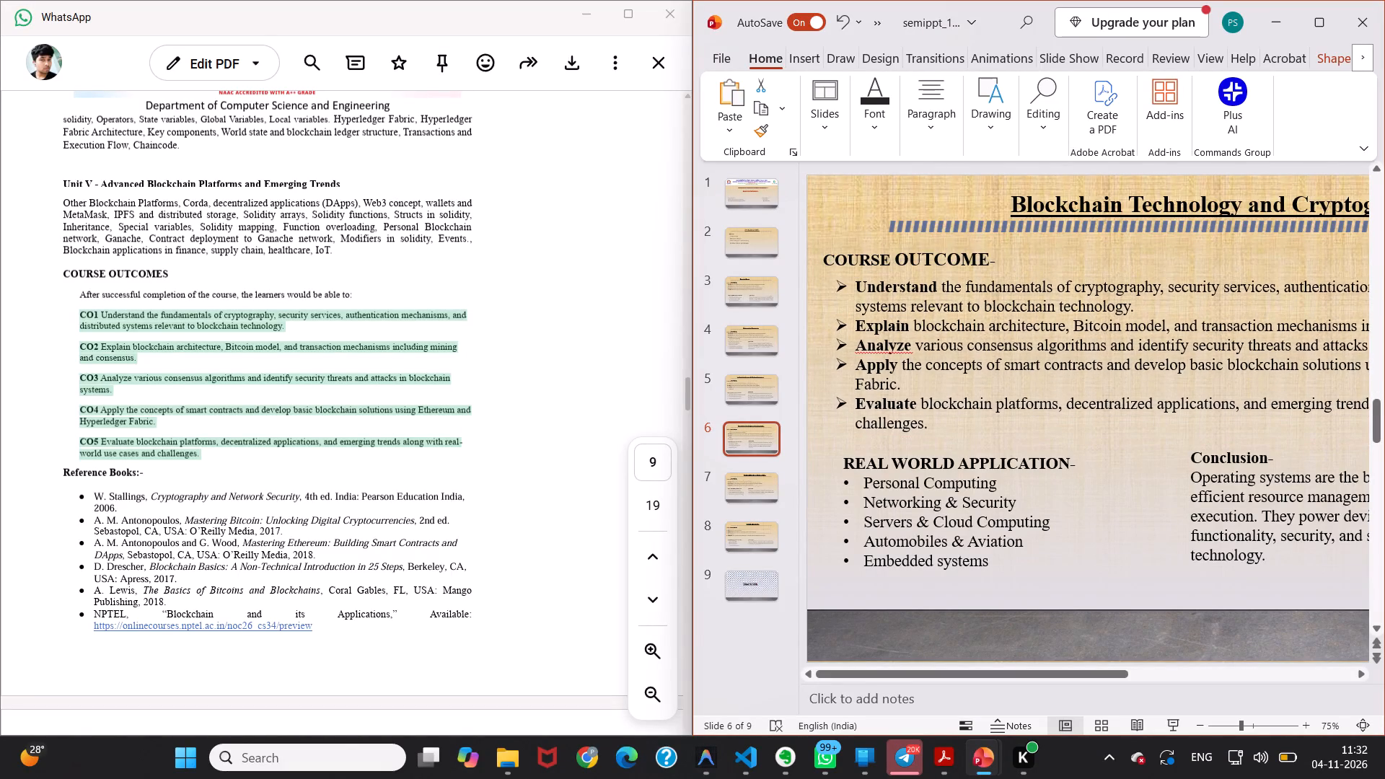
pyautogui.moveTo(1152, 436); pyautogui.dragTo(1153, 434)
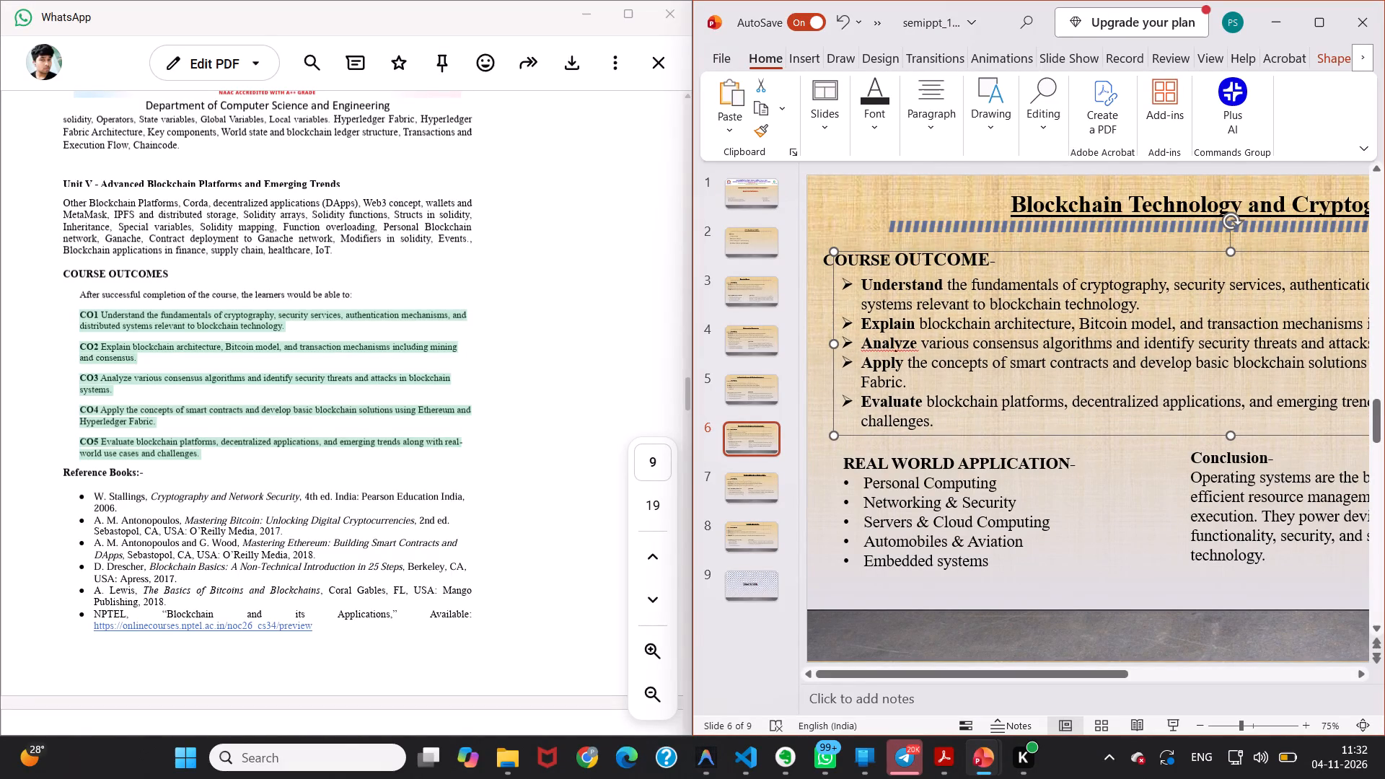
pyautogui.click(886, 206)
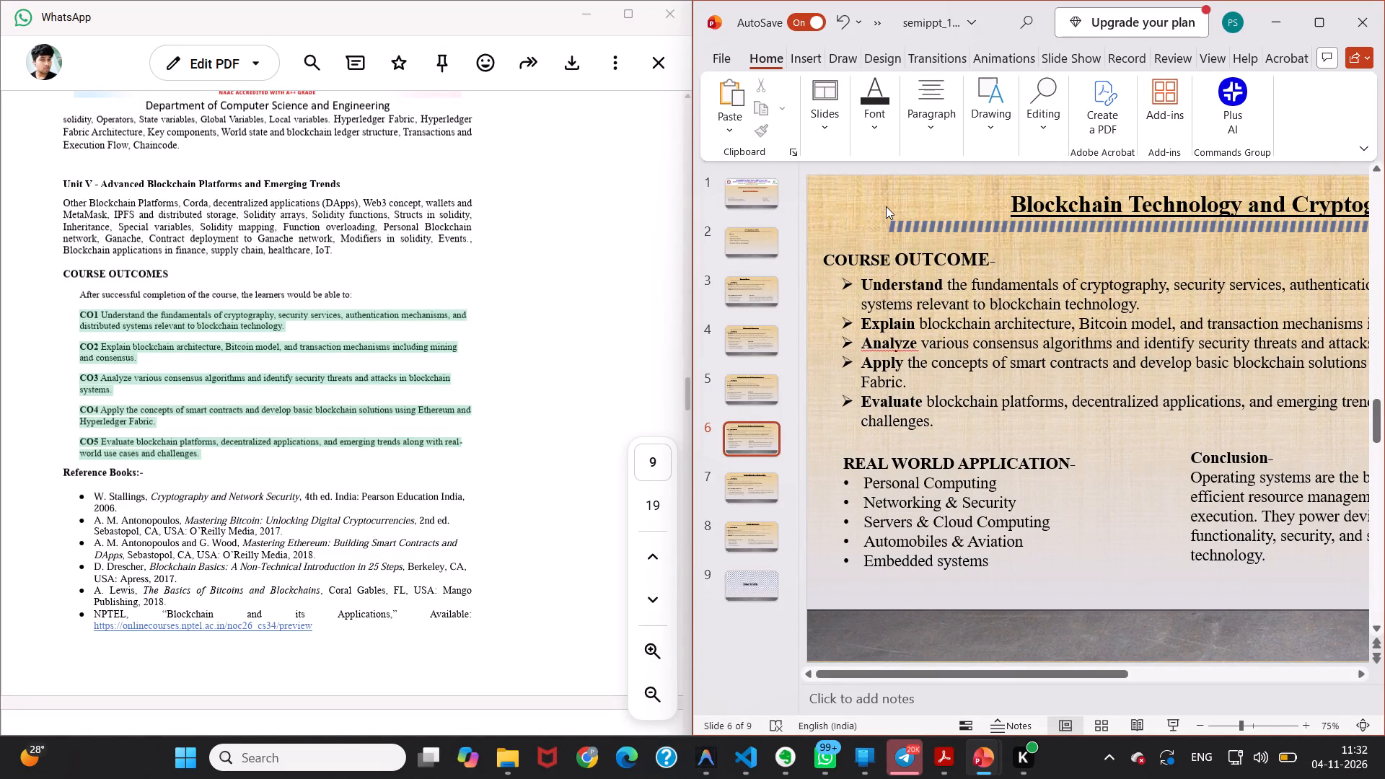
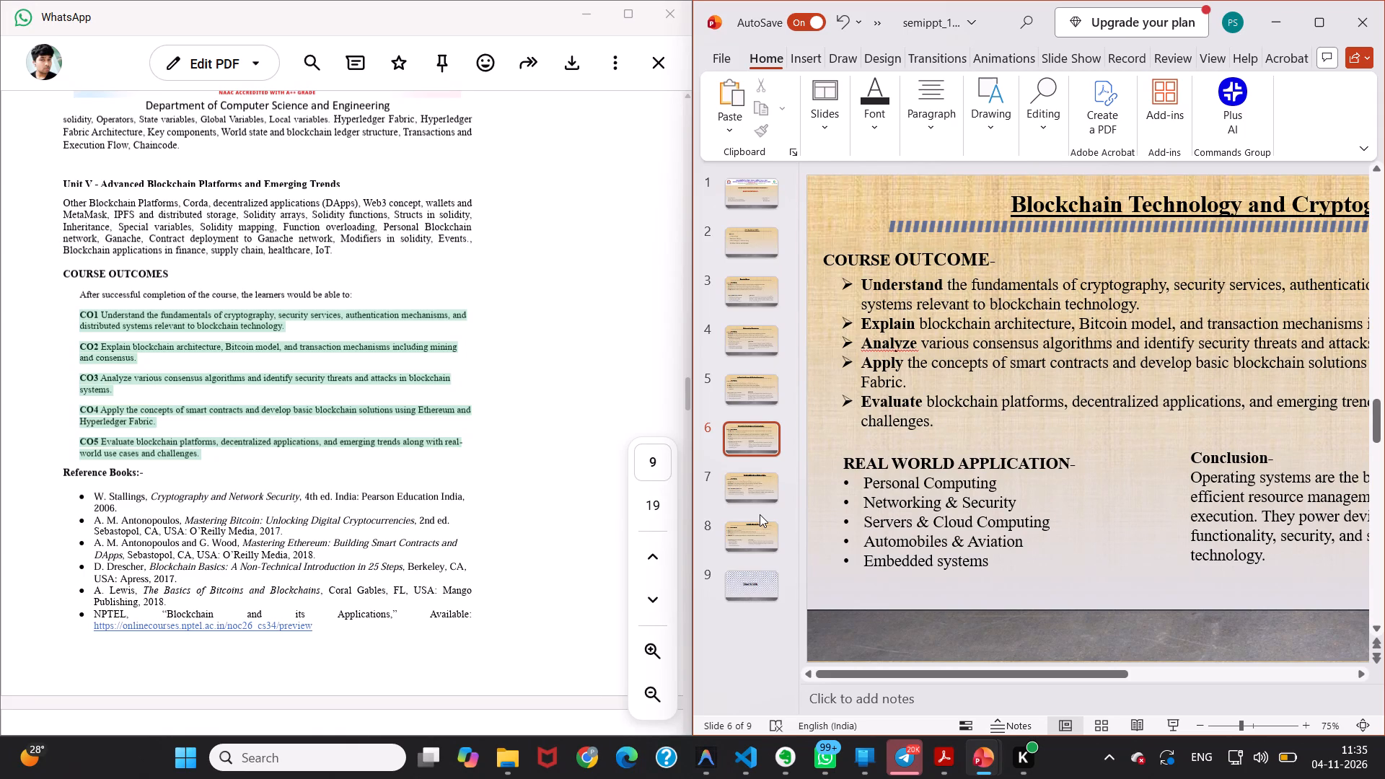
# Review the full width of the Blockchain slide and compare its layout with the Engineering Mathematics slide, ending back on slide 6.
pyautogui.hscroll(-3, 974, 502)
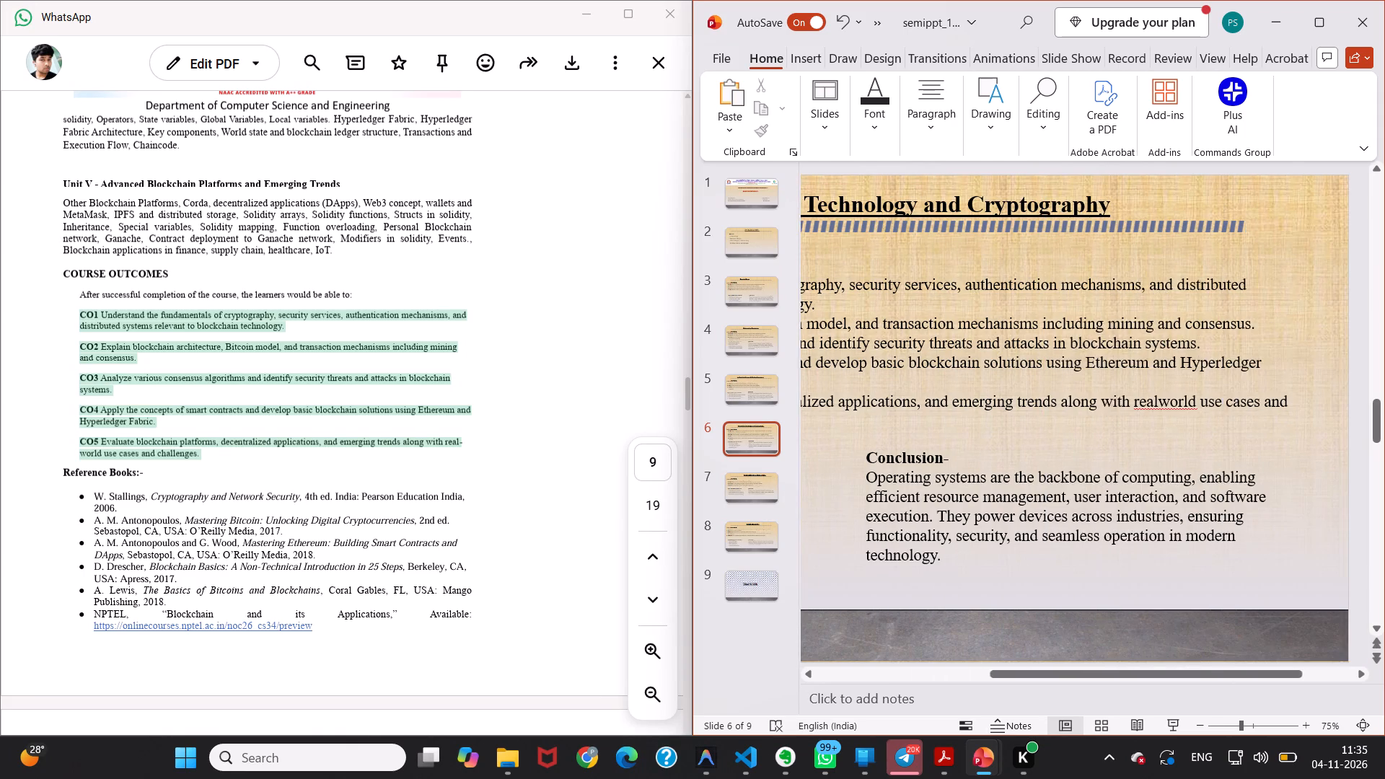
pyautogui.hscroll(5, 974, 502)
pyautogui.hscroll(-5, 974, 502)
pyautogui.hscroll(5, 974, 502)
pyautogui.scroll(-4, 974, 502)
pyautogui.scroll(1, 974, 502)
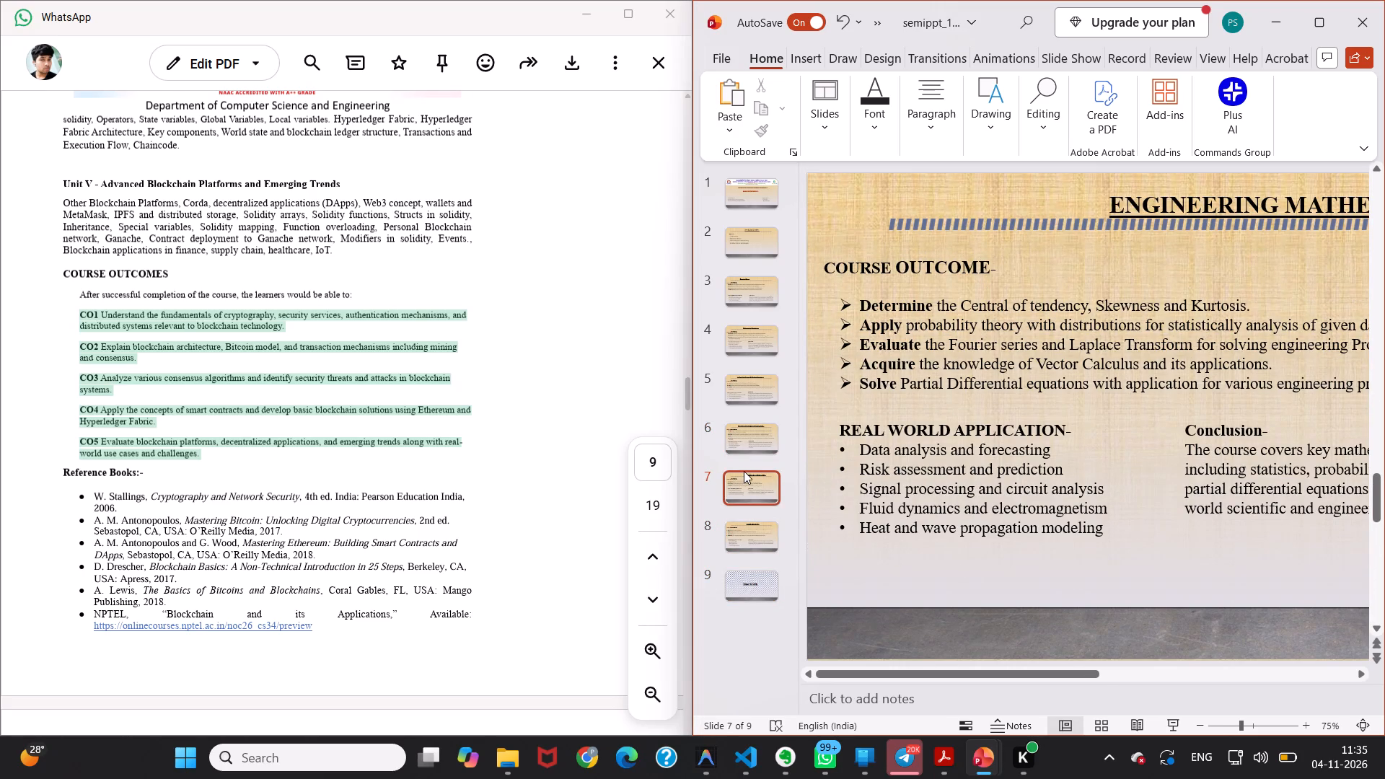
pyautogui.click(752, 451)
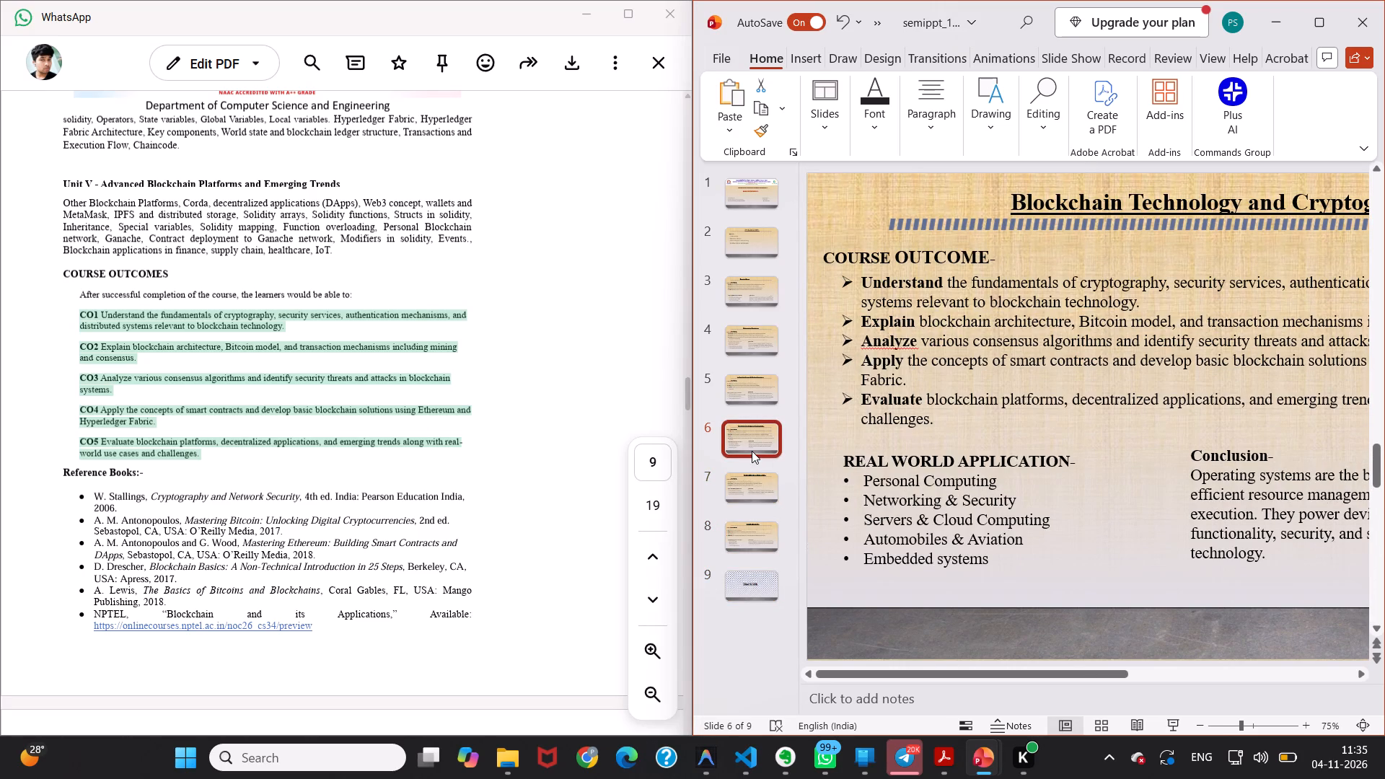